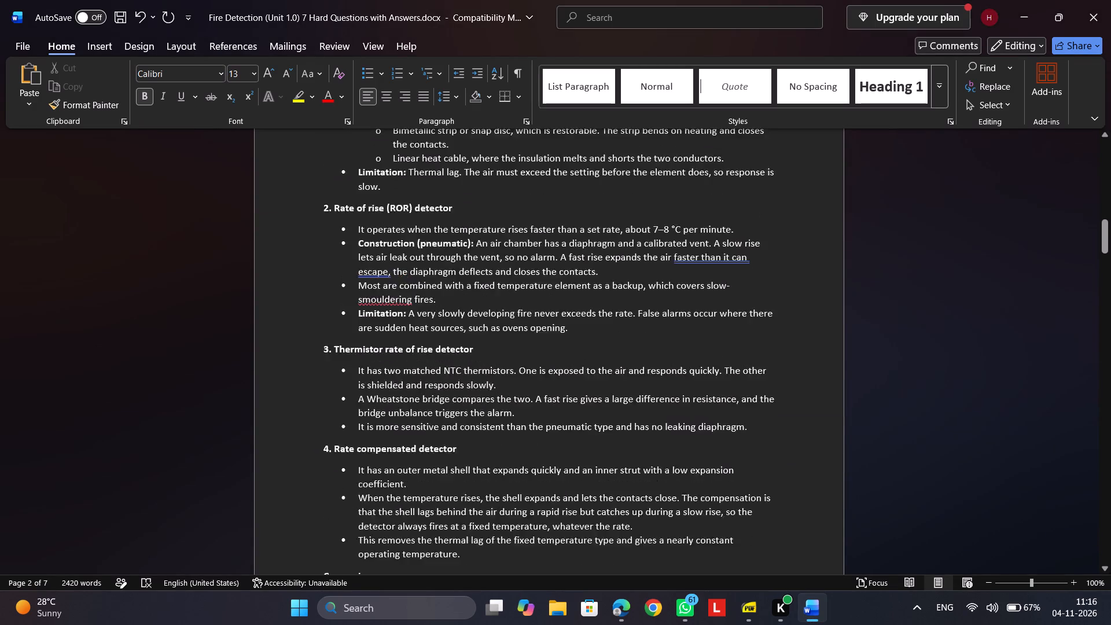
{"action": "scroll", "coordinate": [532, 427], "scroll_direction": "down", "scroll_amount": 1}
{"action": "scroll", "coordinate": [532, 427], "scroll_direction": "up", "scroll_amount": 1}
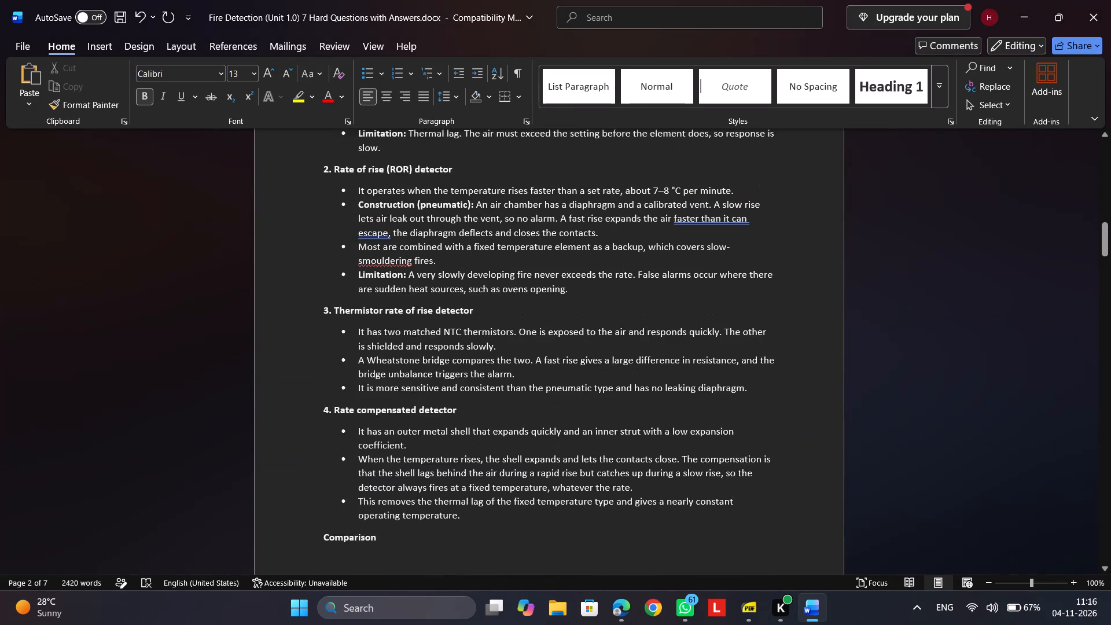
{"action": "scroll", "coordinate": [532, 427], "scroll_direction": "up", "scroll_amount": 3}
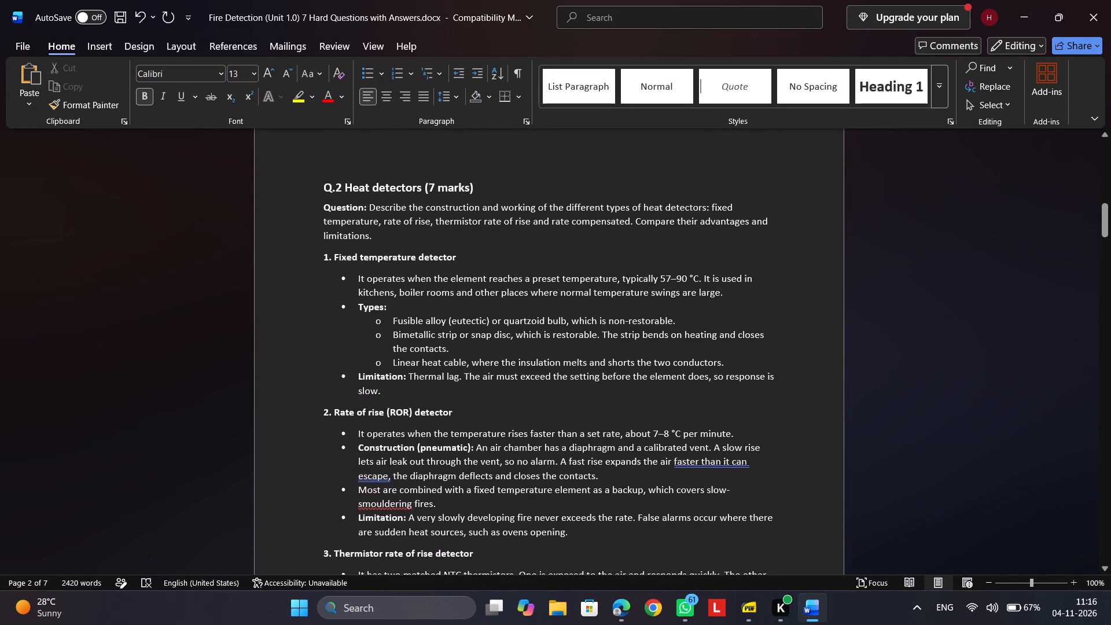
{"action": "scroll", "coordinate": [532, 427], "scroll_direction": "down", "scroll_amount": 4}
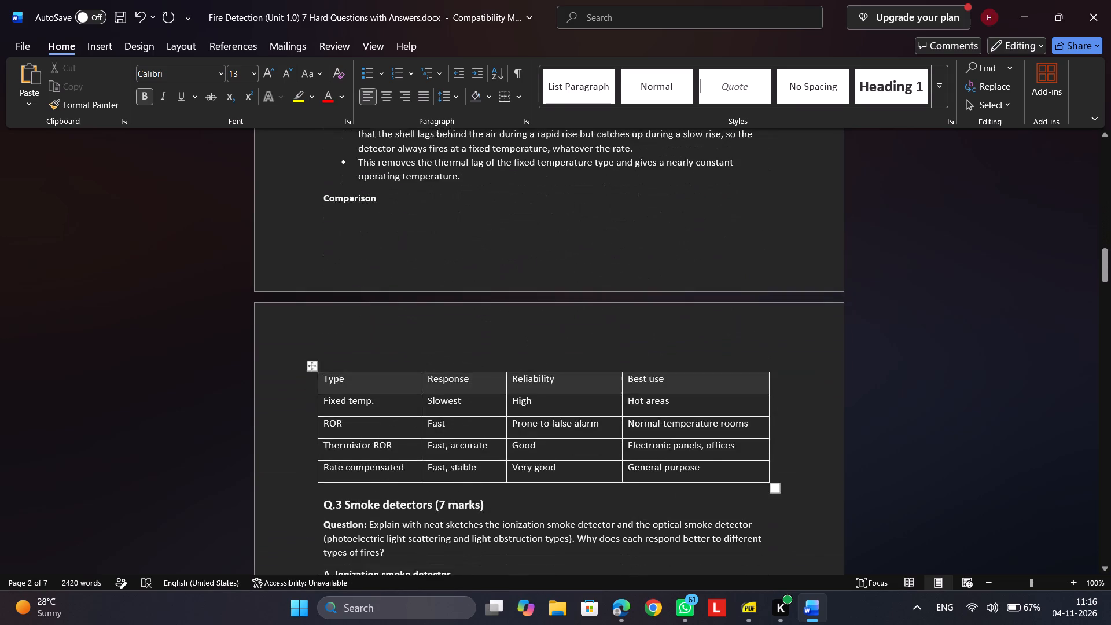
{"action": "scroll", "coordinate": [532, 427], "scroll_direction": "down", "scroll_amount": 6}
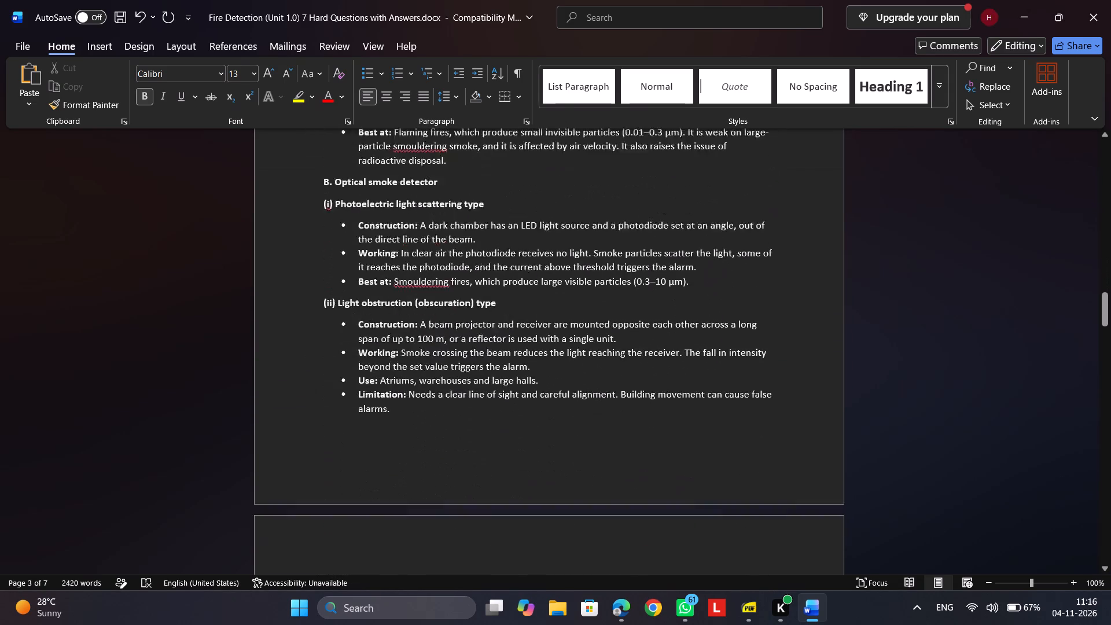
{"action": "scroll", "coordinate": [532, 427], "scroll_direction": "down", "scroll_amount": 2}
{"action": "scroll", "coordinate": [532, 427], "scroll_direction": "up", "scroll_amount": 1}
{"action": "left_click", "coordinate": [630, 620]}
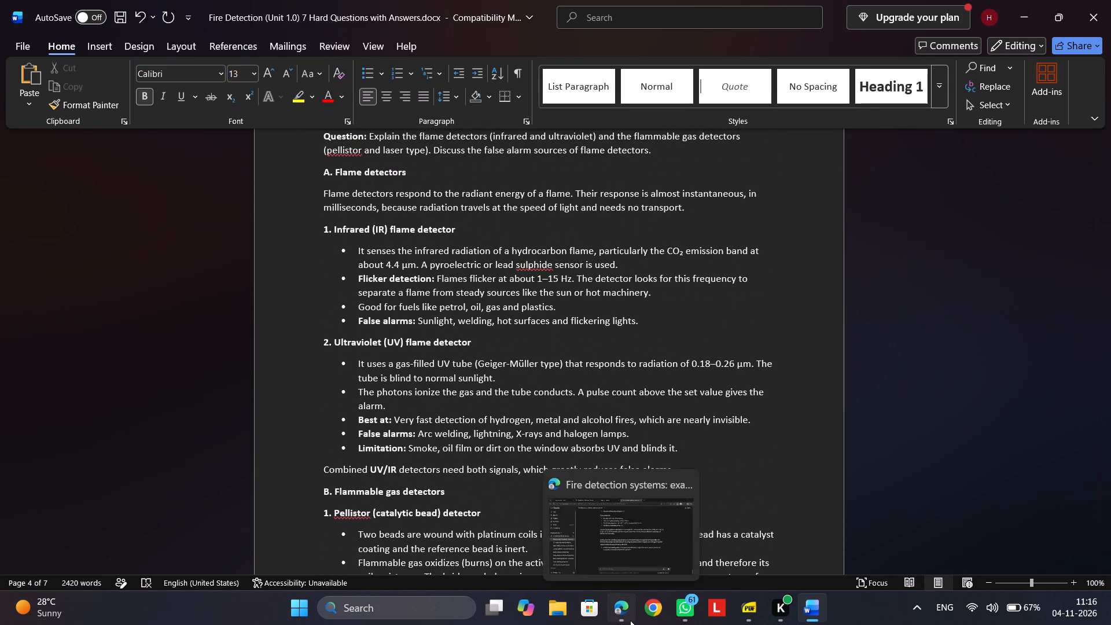
{"action": "left_click", "coordinate": [811, 616]}
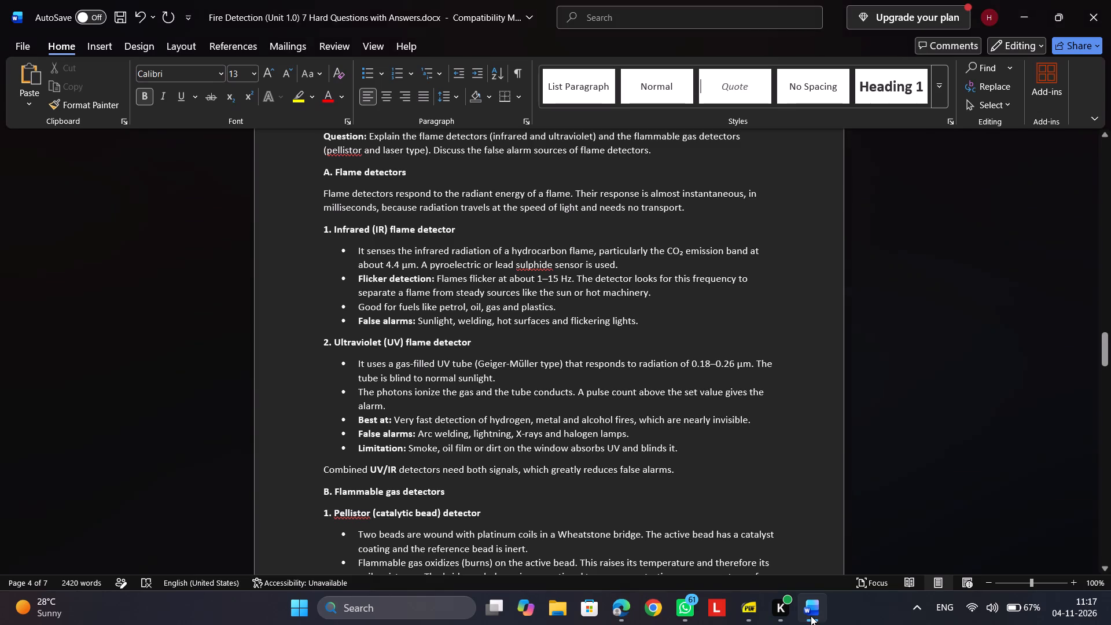
Delete the "Linear heat cable" sub-bullet from the fixed temperature detector types in Q.2.
{"action": "scroll", "coordinate": [668, 341], "scroll_direction": "up", "scroll_amount": 3}
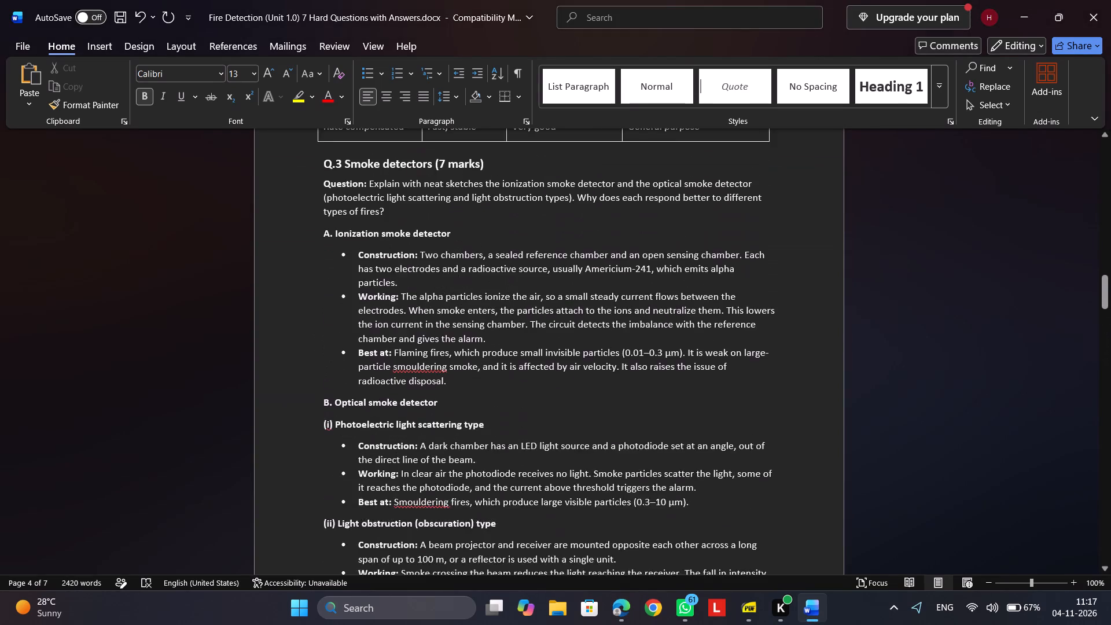
{"action": "scroll", "coordinate": [668, 341], "scroll_direction": "up", "scroll_amount": 5}
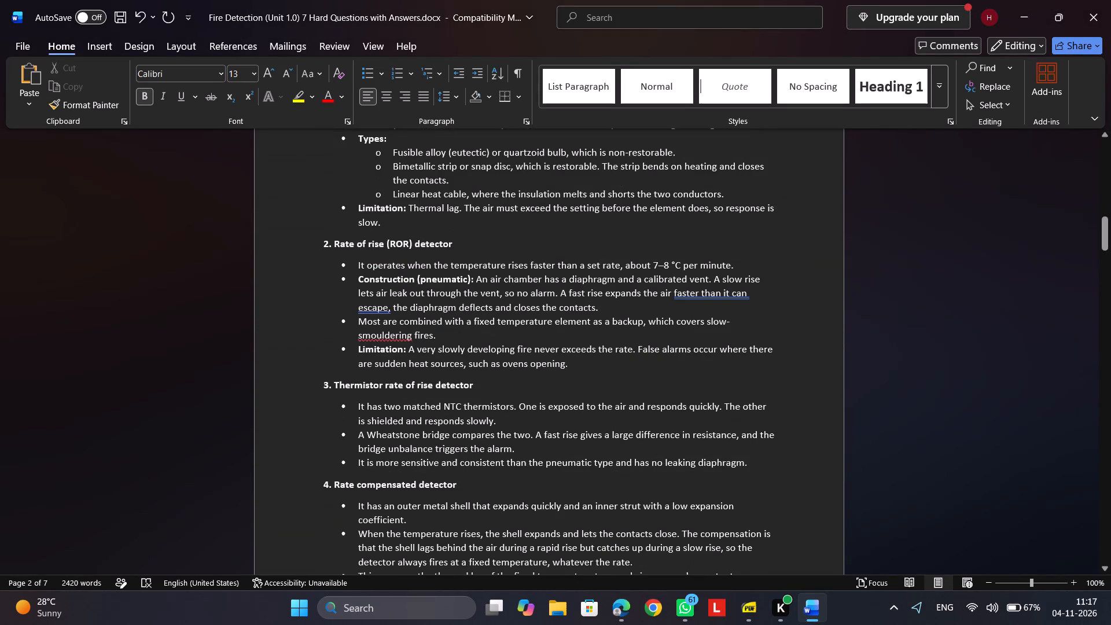
{"action": "scroll", "coordinate": [490, 362], "scroll_direction": "up", "scroll_amount": 2}
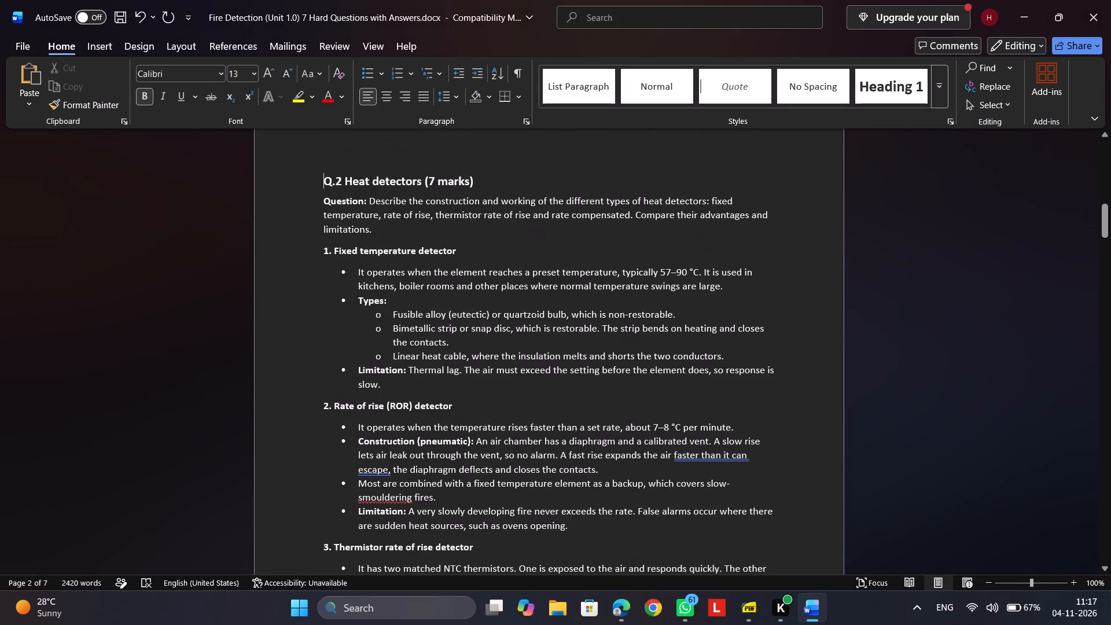
{"action": "scroll", "coordinate": [490, 362], "scroll_direction": "up", "scroll_amount": 1}
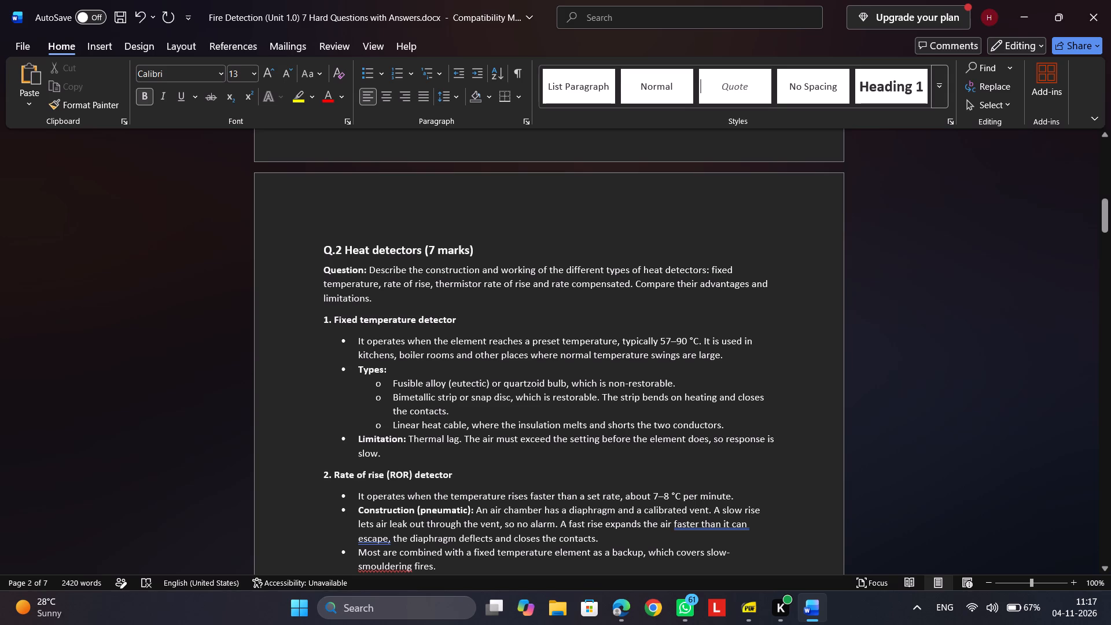
{"action": "left_click_drag", "start_coordinate": [729, 421], "coordinate": [380, 426]}
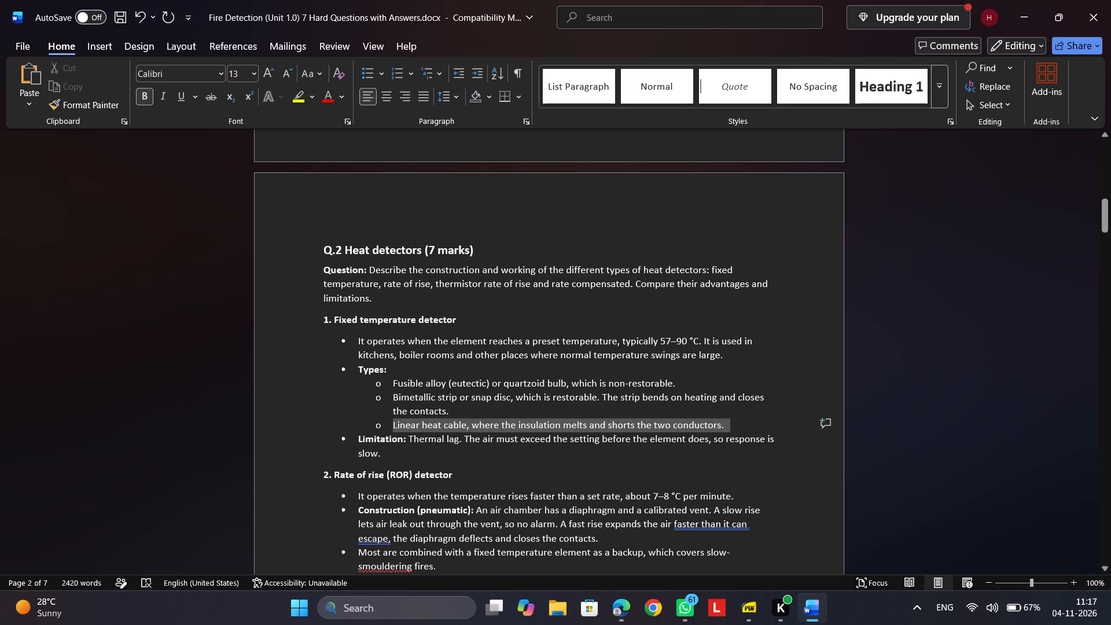
{"action": "left_click_drag", "start_coordinate": [380, 426], "coordinate": [379, 426]}
{"action": "key", "text": "BackSpace"}
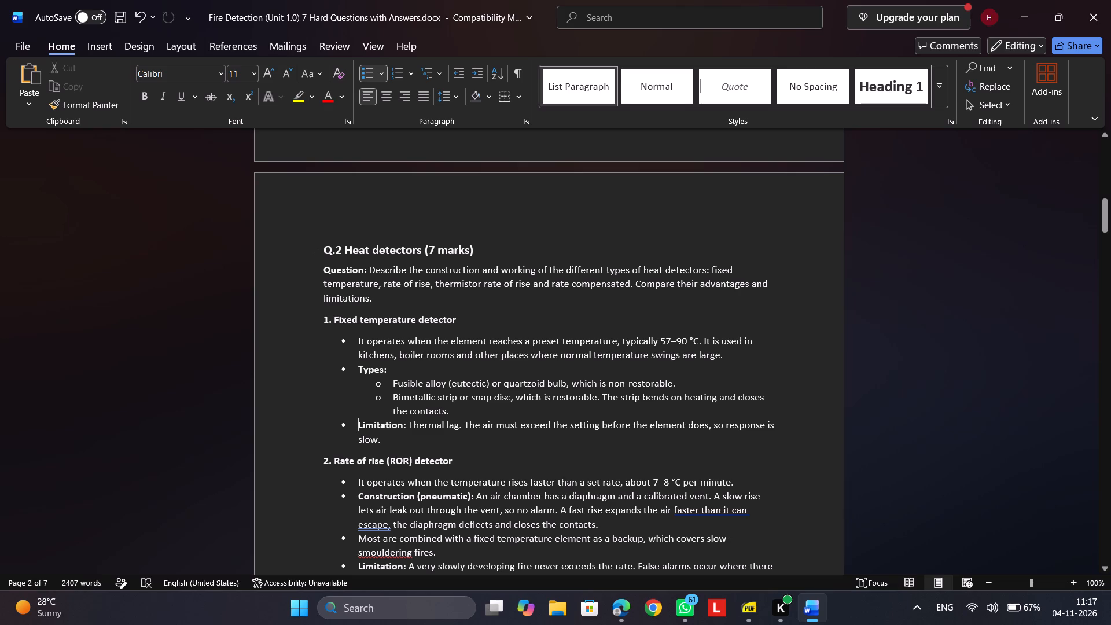
Consult the fire protection course syllabus in SumatraPDF and return to the start of the Word document.
{"action": "scroll", "coordinate": [497, 271], "scroll_direction": "up", "scroll_amount": 6}
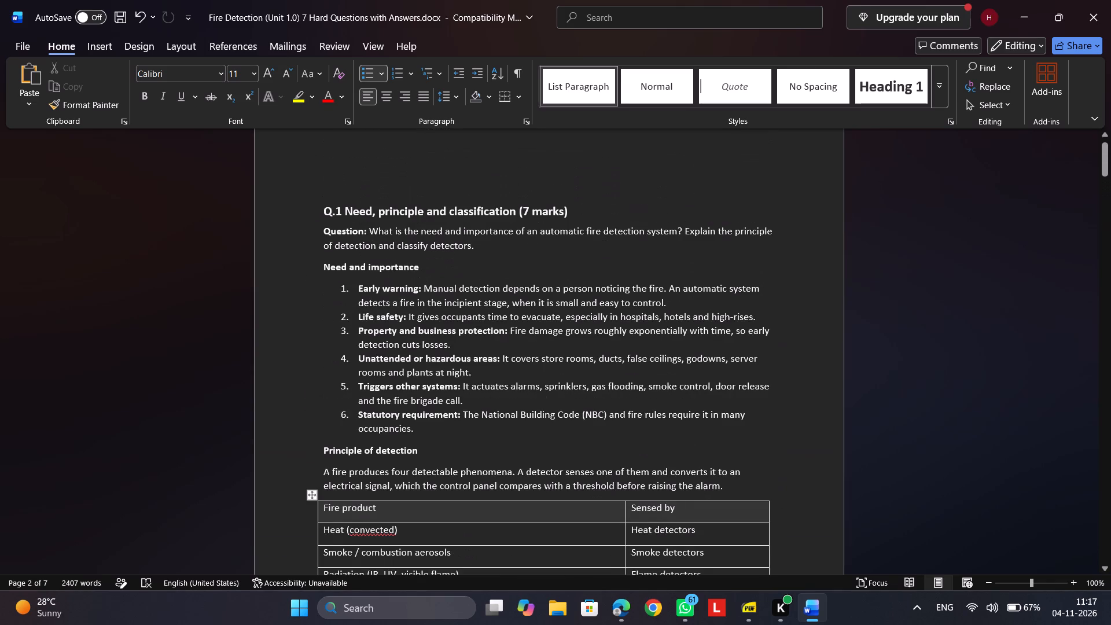
{"action": "scroll", "coordinate": [497, 271], "scroll_direction": "up", "scroll_amount": 2}
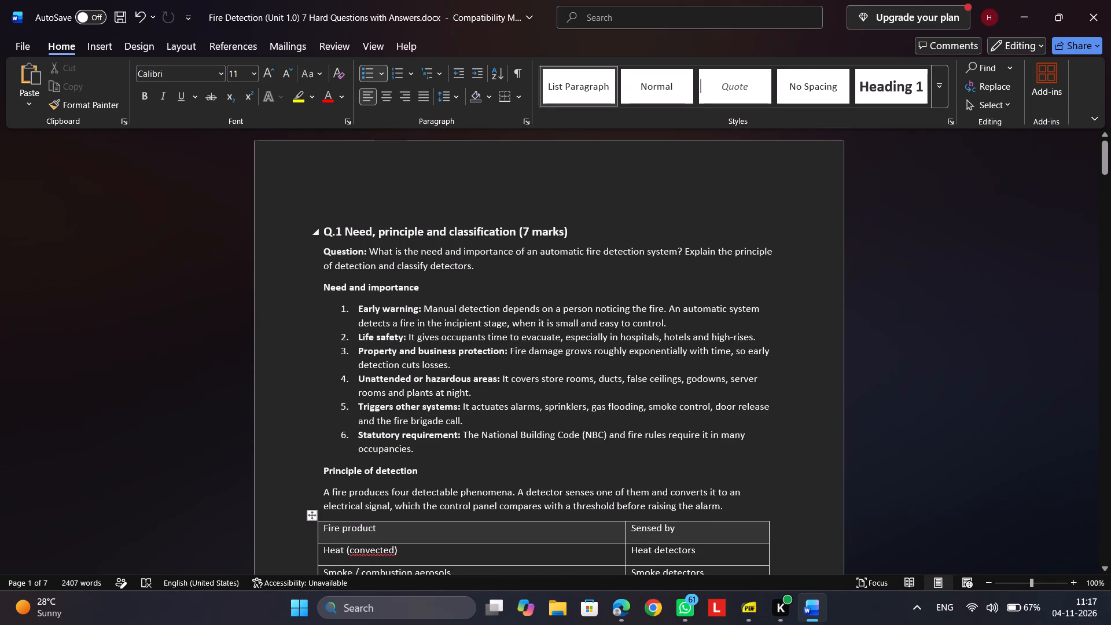
{"action": "left_click", "coordinate": [743, 612]}
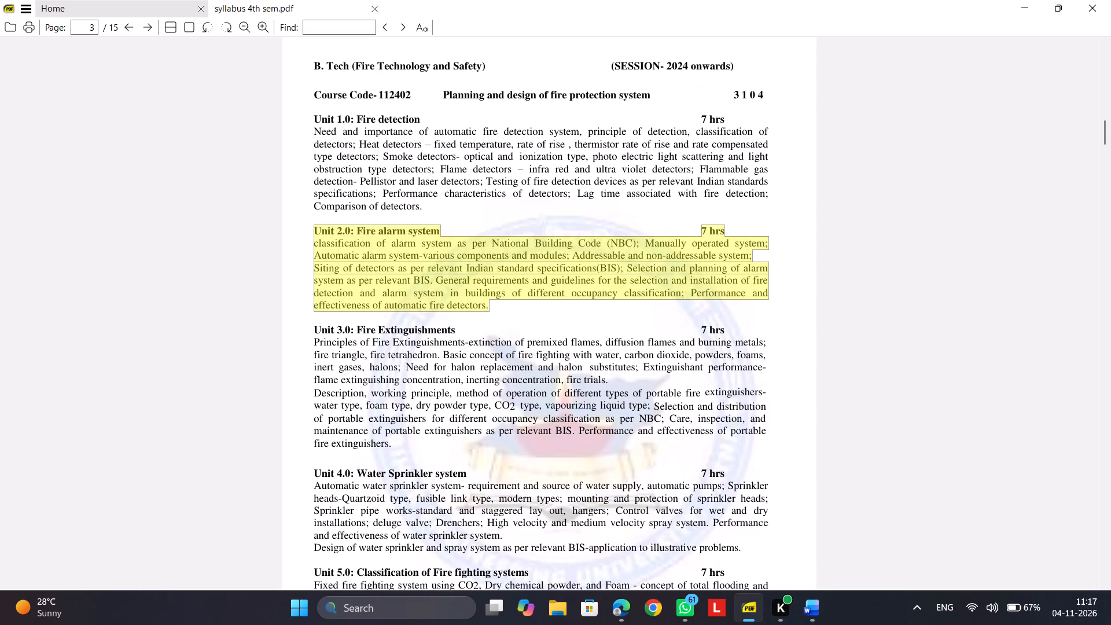
{"action": "left_click", "coordinate": [755, 613]}
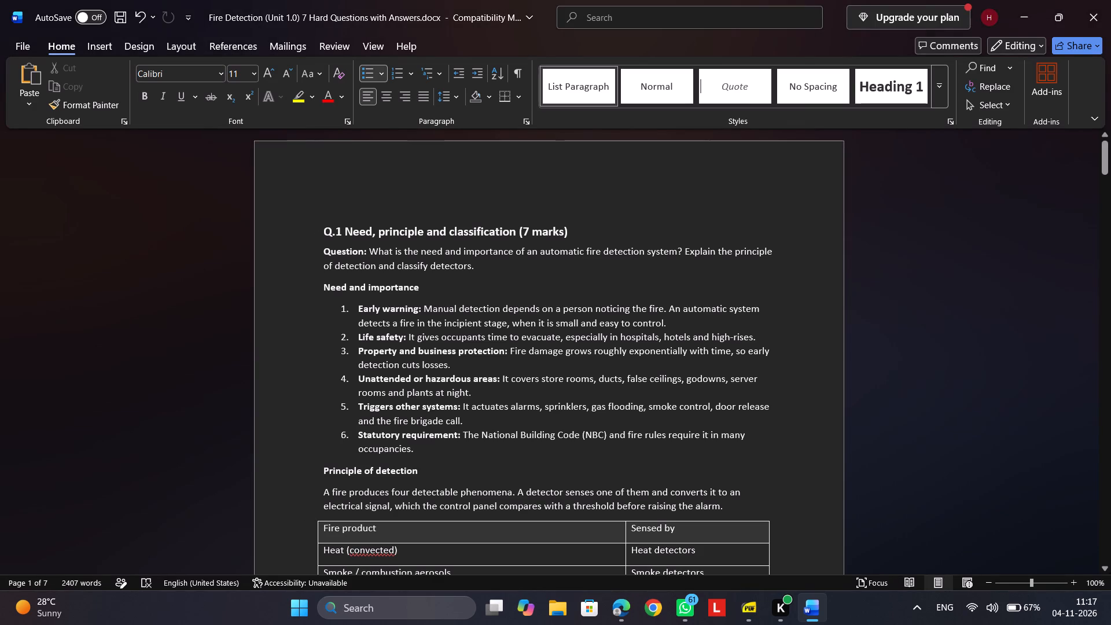
Delete the "Q.1 Need, principle and classification (7 marks)" heading.
{"action": "left_click_drag", "start_coordinate": [588, 229], "coordinate": [298, 197]}
{"action": "key", "text": "BackSpace"}
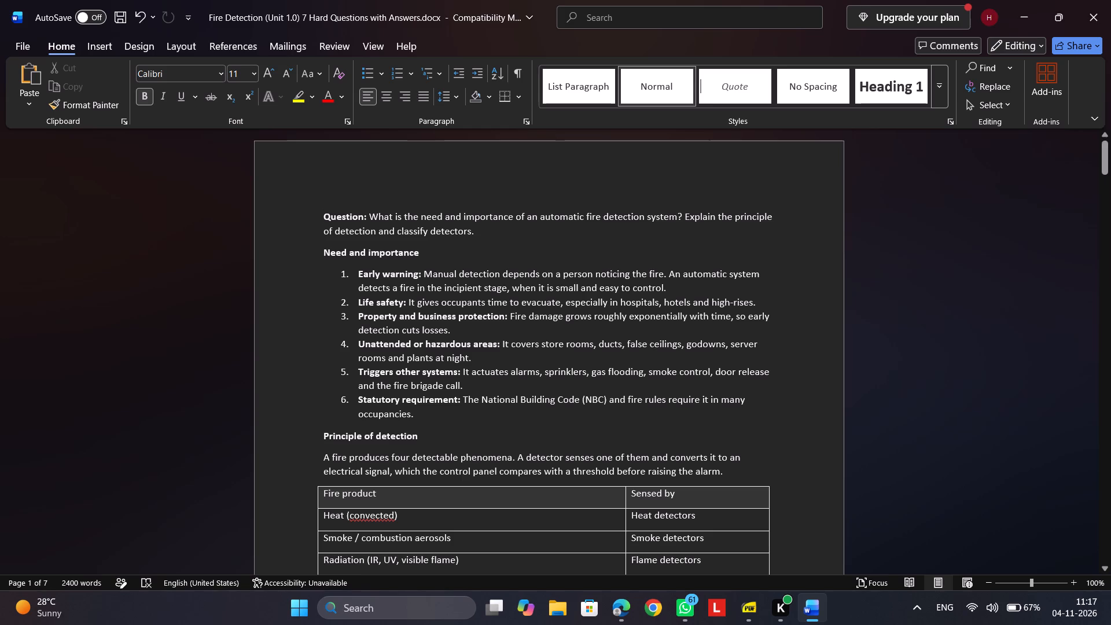
Replace the "Question:" label before the first question's text with "Q1.".
{"action": "left_click_drag", "start_coordinate": [366, 219], "coordinate": [312, 230]}
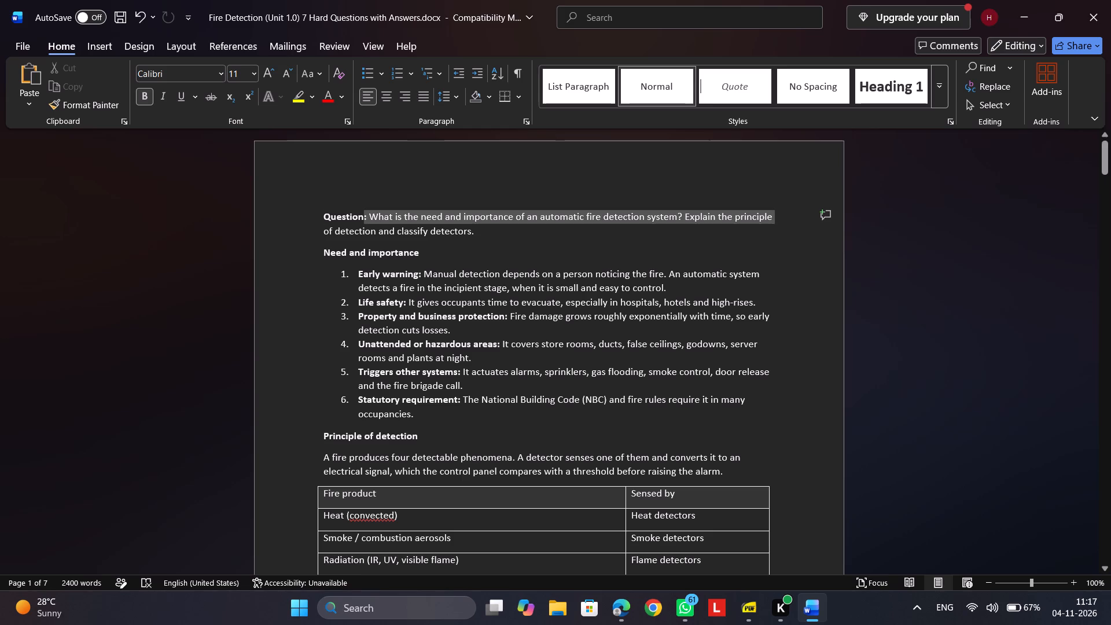
{"action": "left_click_drag", "start_coordinate": [312, 230], "coordinate": [317, 216]}
{"action": "key", "text": "BackSpace"}
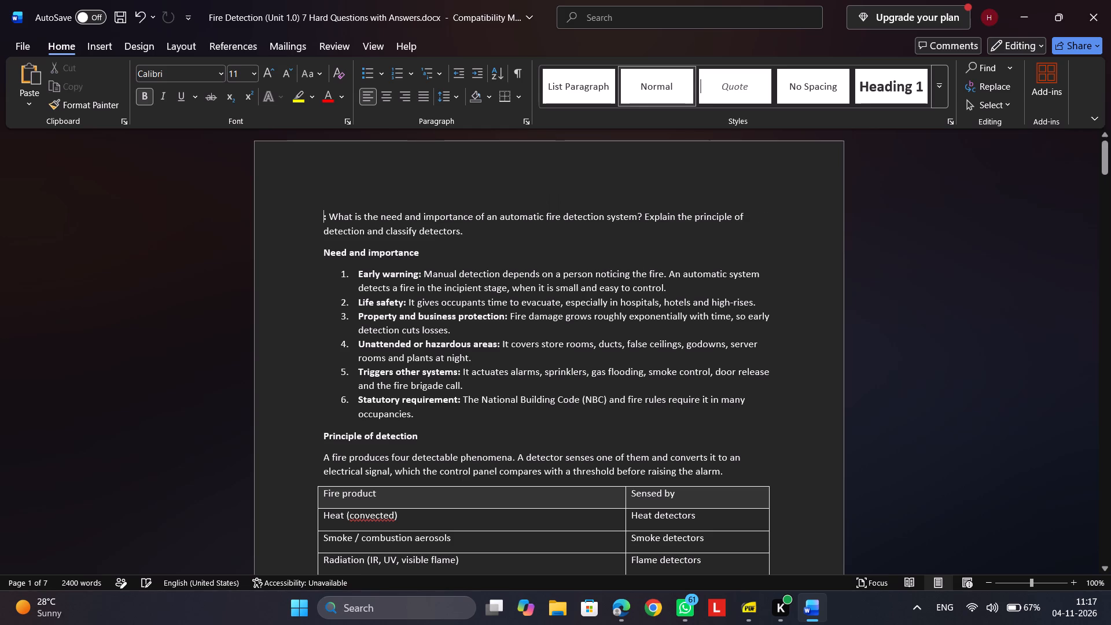
{"action": "key", "text": "Right"}
{"action": "key", "text": "BackSpace"}
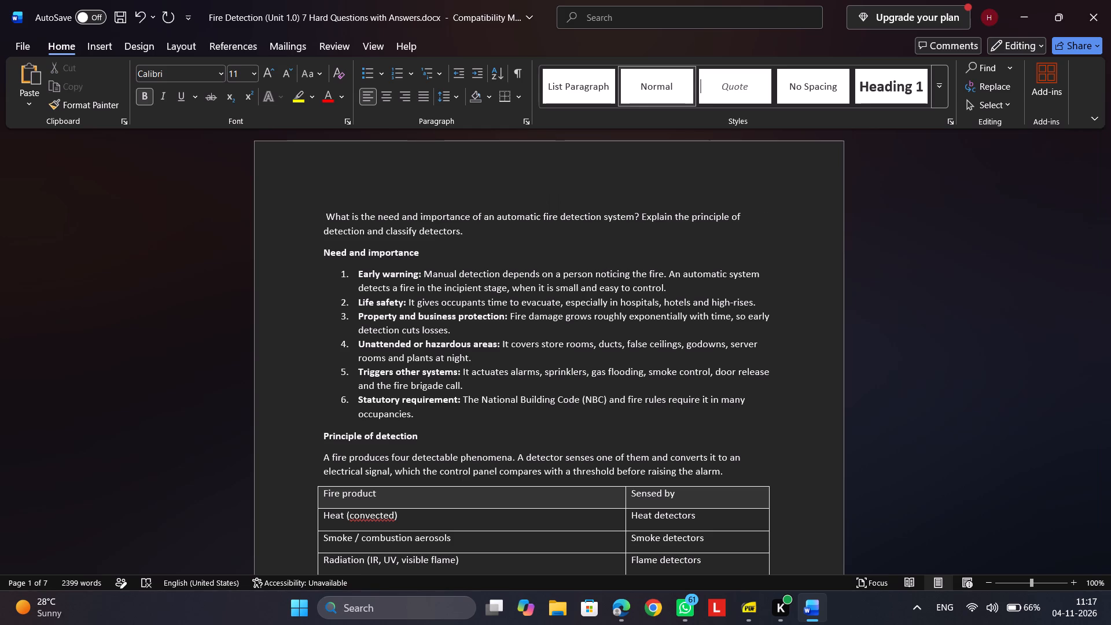
{"action": "key", "text": "q"}
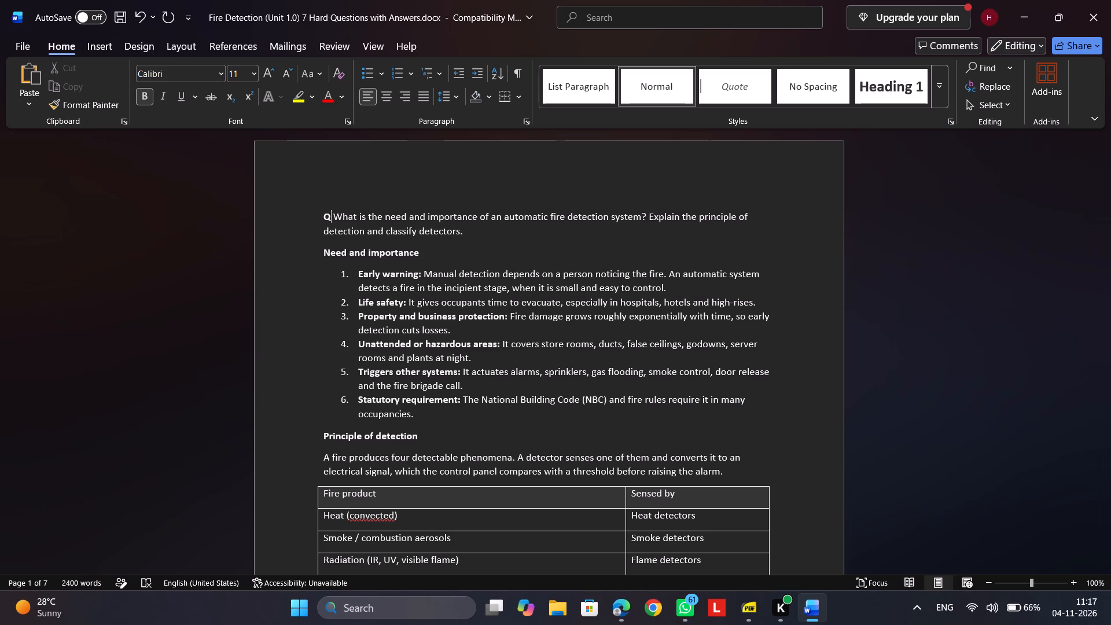
{"action": "key", "text": "1"}
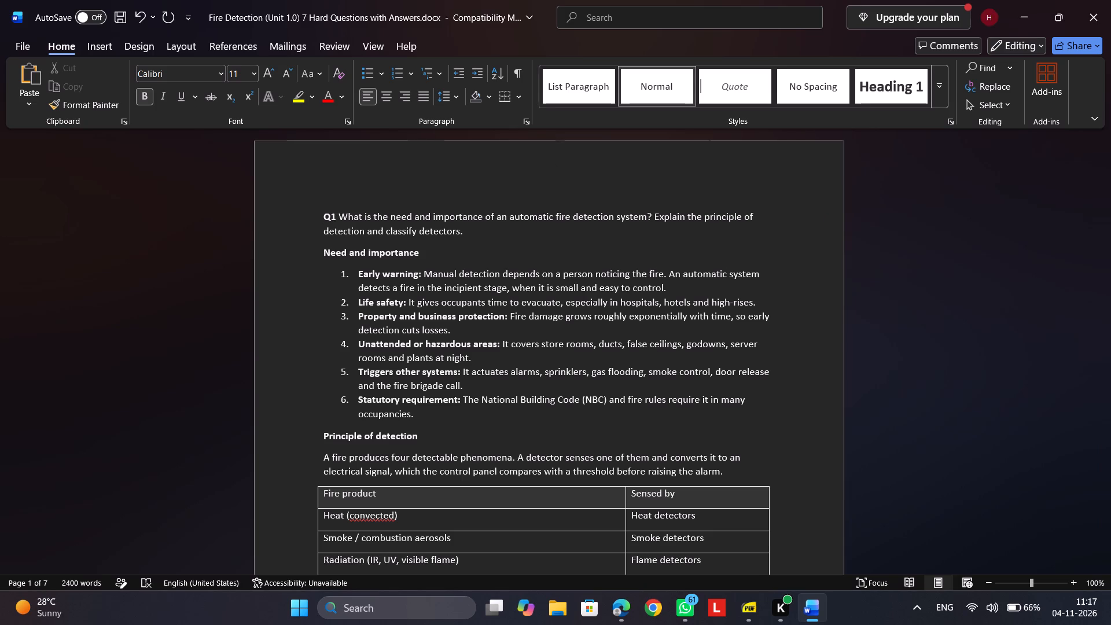
{"action": "key", "text": "period"}
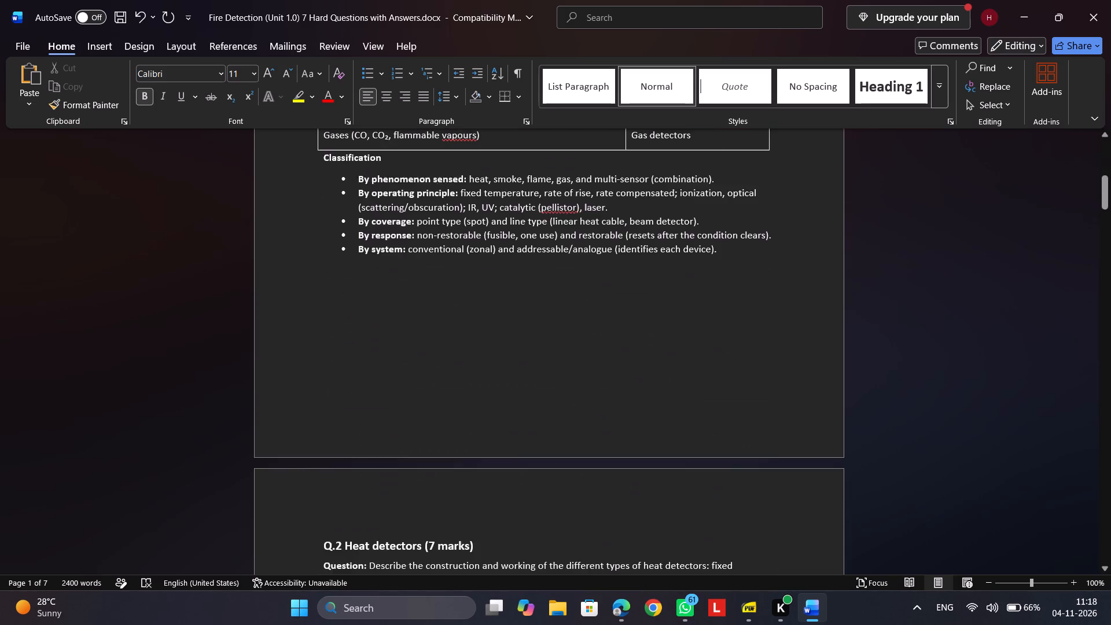
Change the first question's label from "Q1." to "Q.1".
{"action": "scroll", "coordinate": [480, 341], "scroll_direction": "up", "scroll_amount": 4}
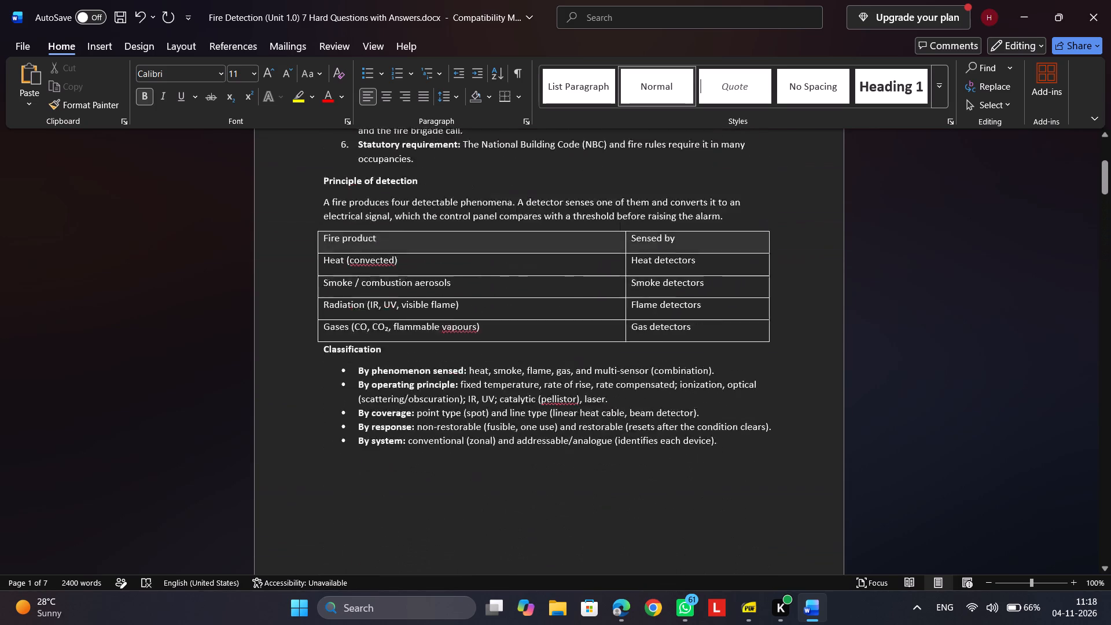
{"action": "scroll", "coordinate": [480, 341], "scroll_direction": "up", "scroll_amount": 3}
{"action": "key", "text": "BackSpace"}
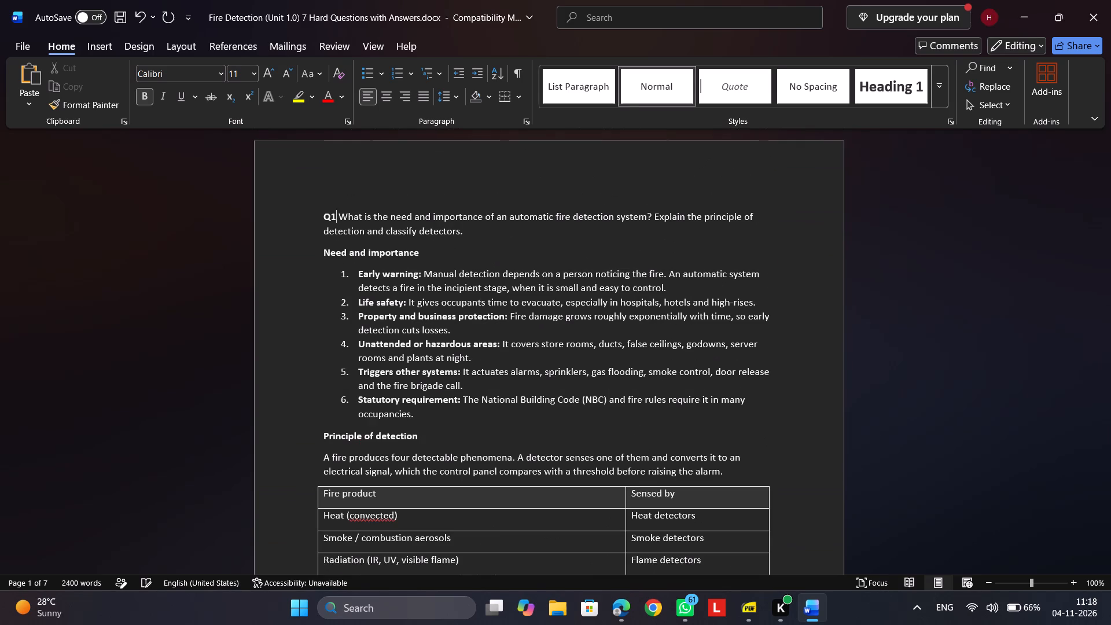
{"action": "key", "text": "BackSpace"}
{"action": "type", "text": ".1"}
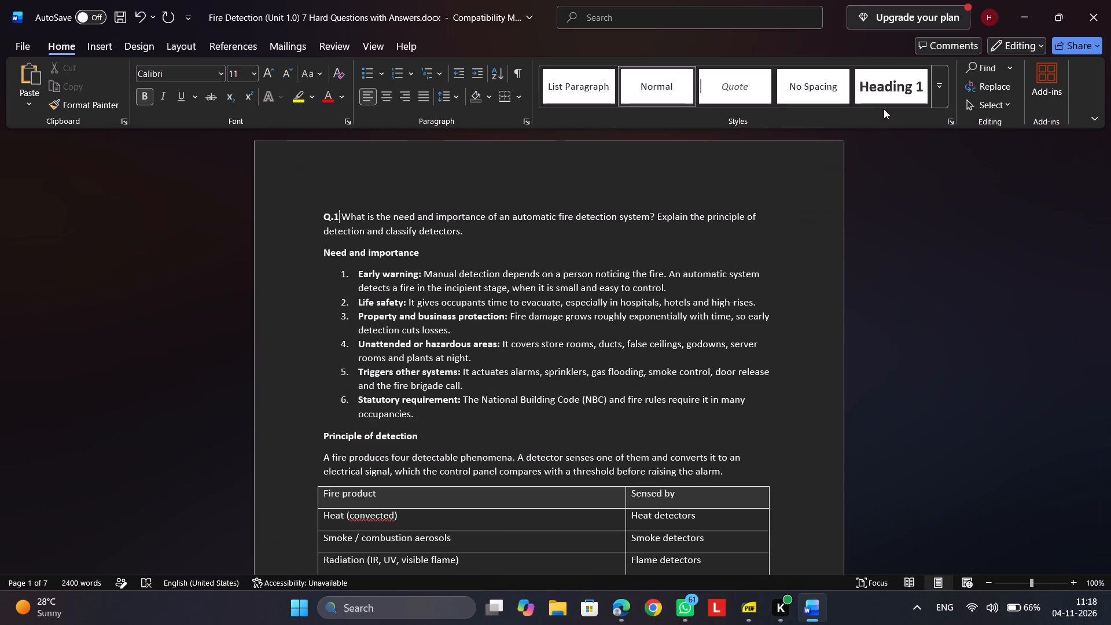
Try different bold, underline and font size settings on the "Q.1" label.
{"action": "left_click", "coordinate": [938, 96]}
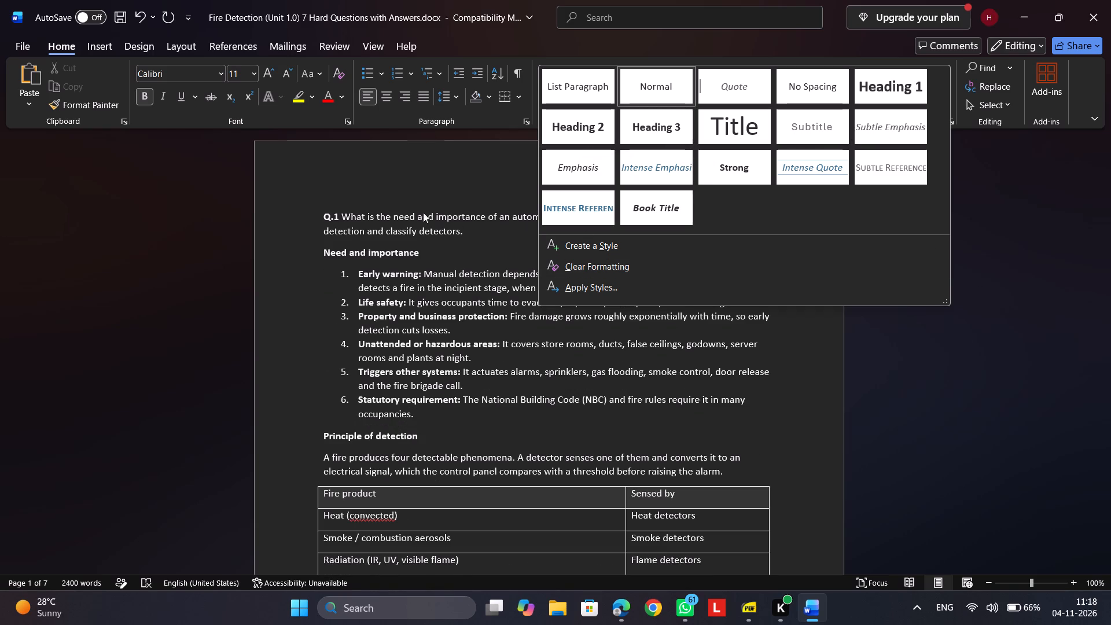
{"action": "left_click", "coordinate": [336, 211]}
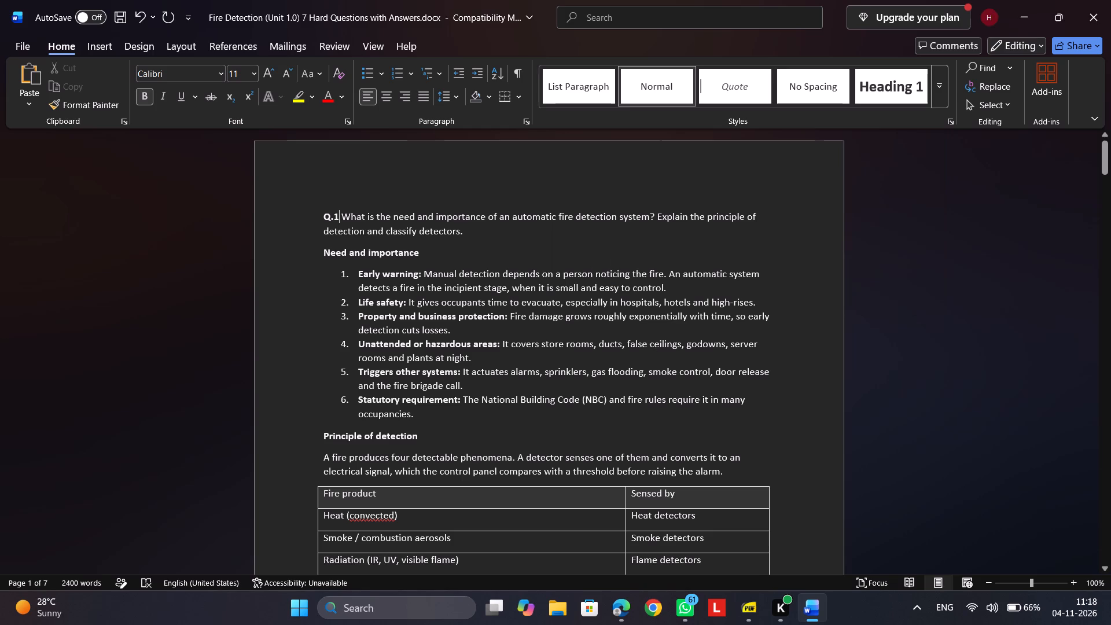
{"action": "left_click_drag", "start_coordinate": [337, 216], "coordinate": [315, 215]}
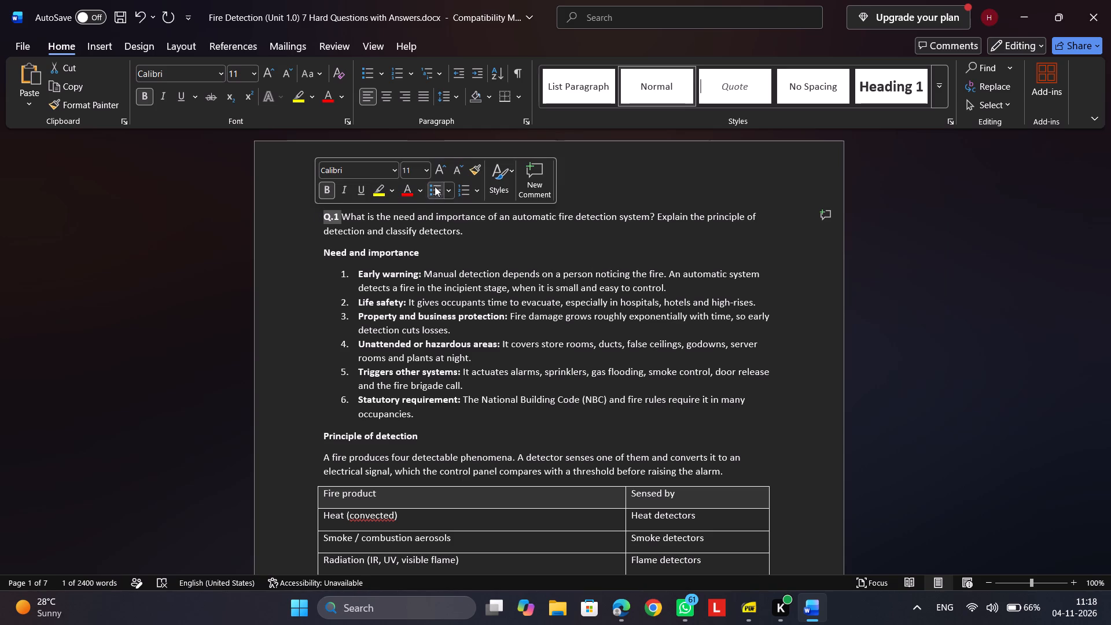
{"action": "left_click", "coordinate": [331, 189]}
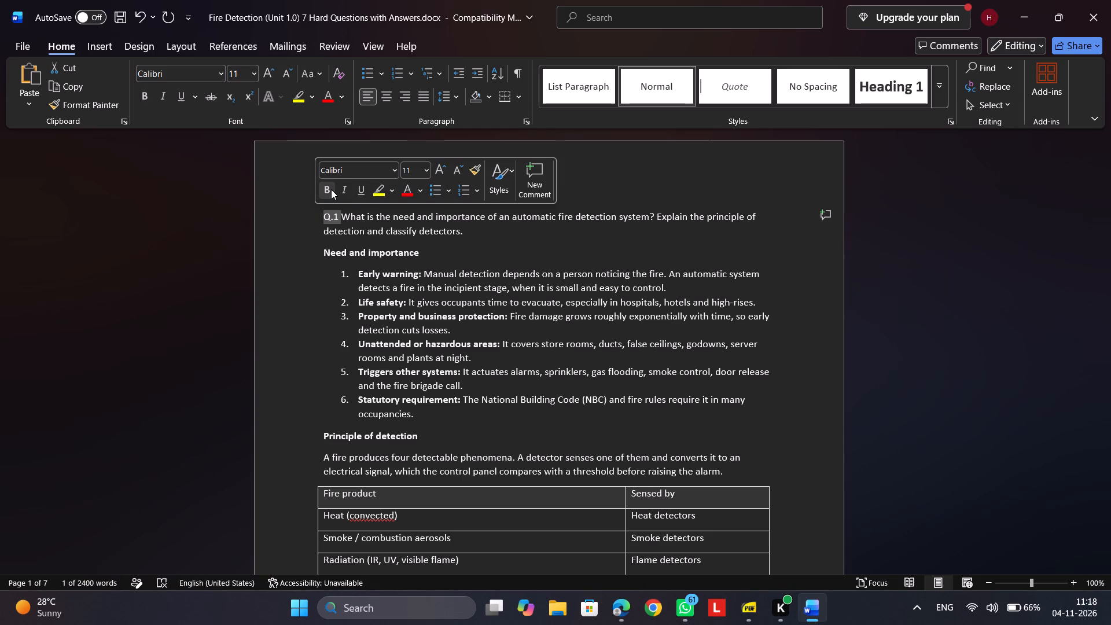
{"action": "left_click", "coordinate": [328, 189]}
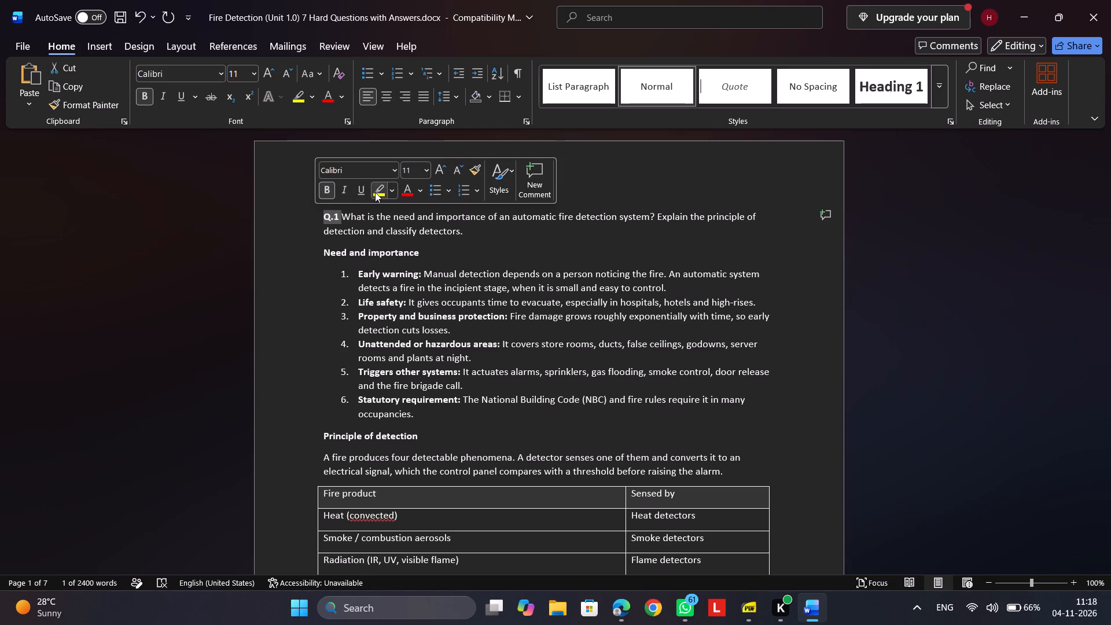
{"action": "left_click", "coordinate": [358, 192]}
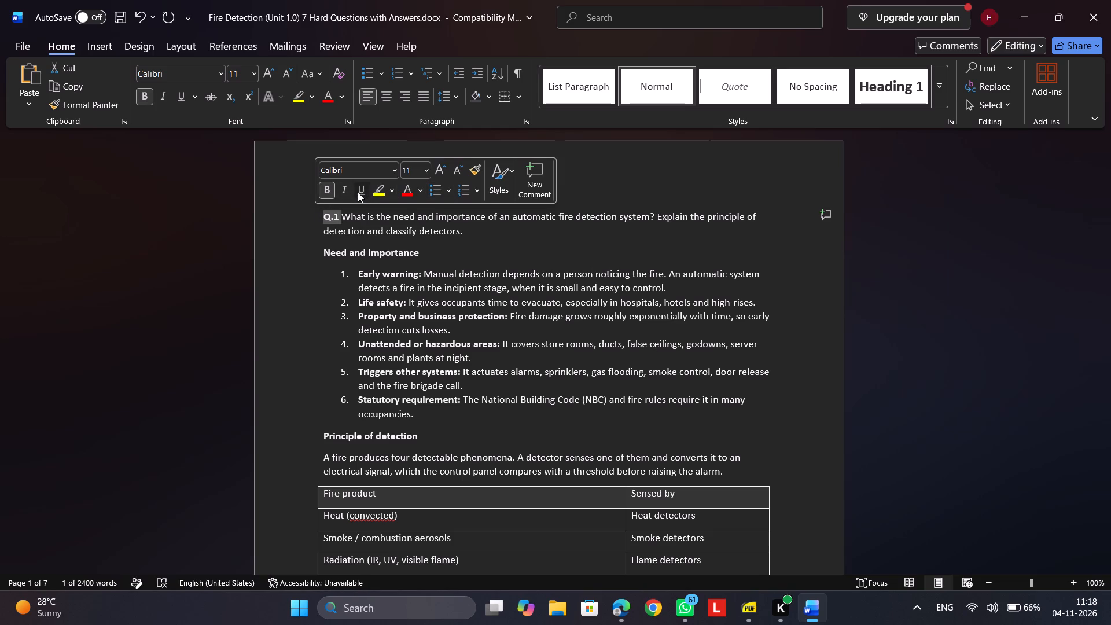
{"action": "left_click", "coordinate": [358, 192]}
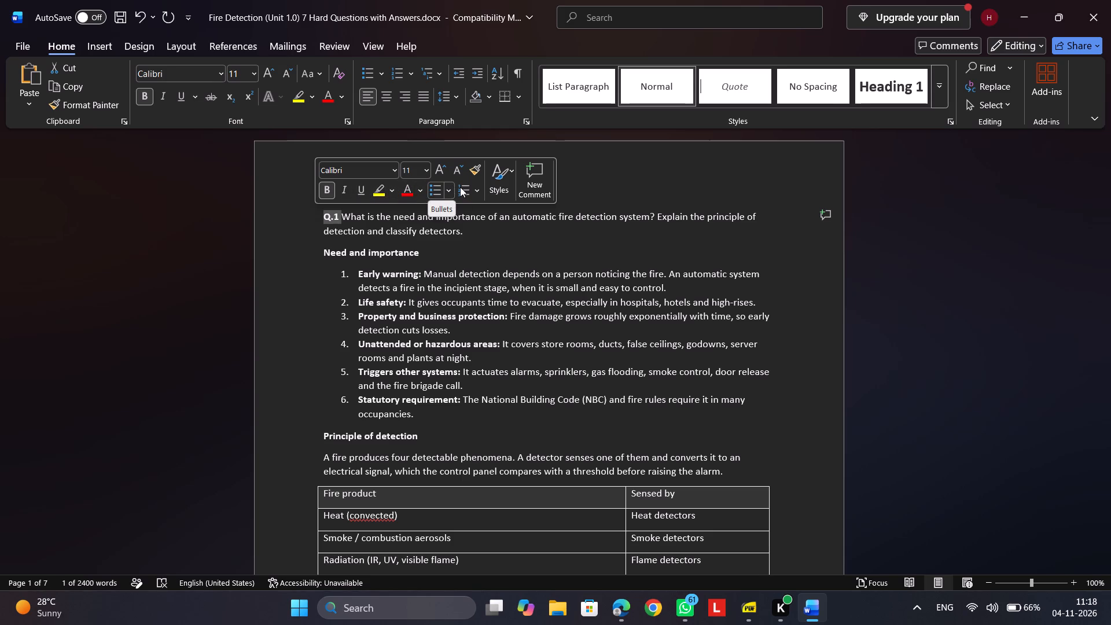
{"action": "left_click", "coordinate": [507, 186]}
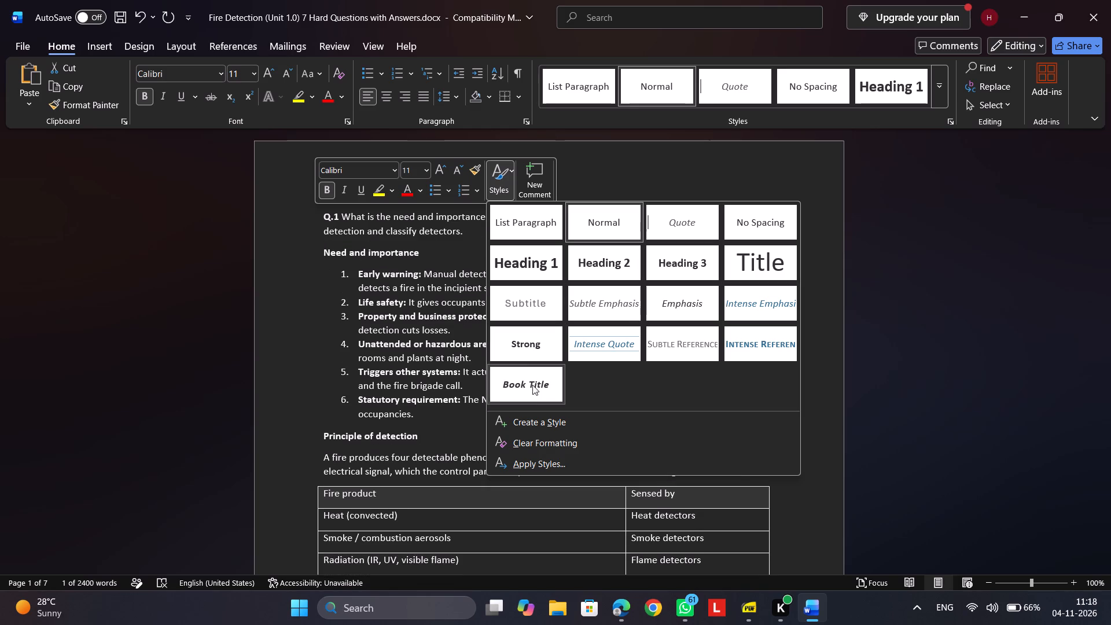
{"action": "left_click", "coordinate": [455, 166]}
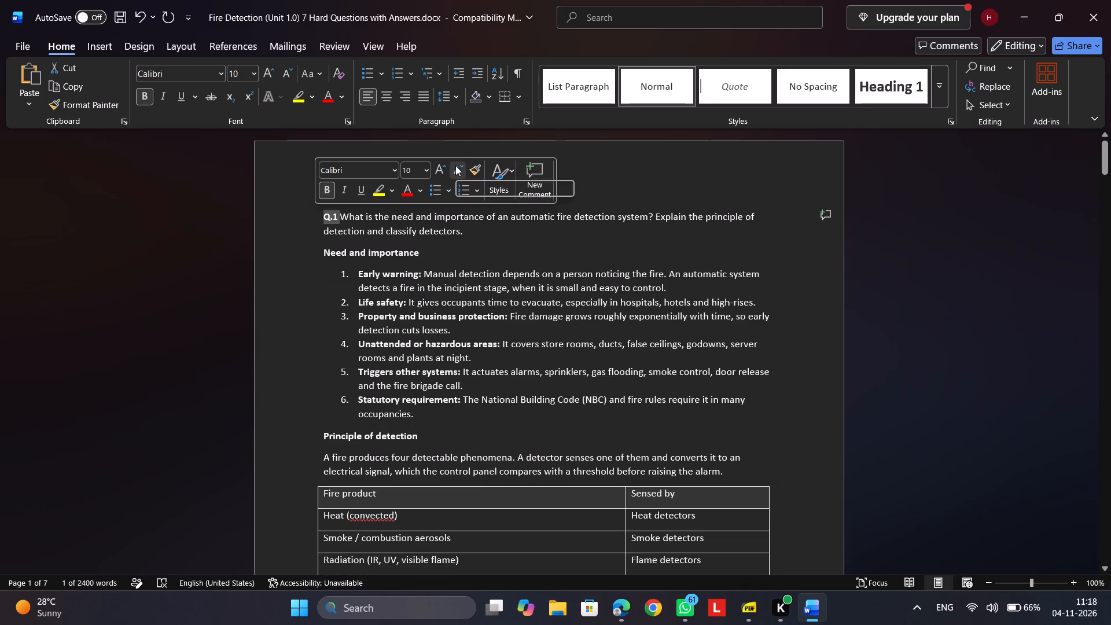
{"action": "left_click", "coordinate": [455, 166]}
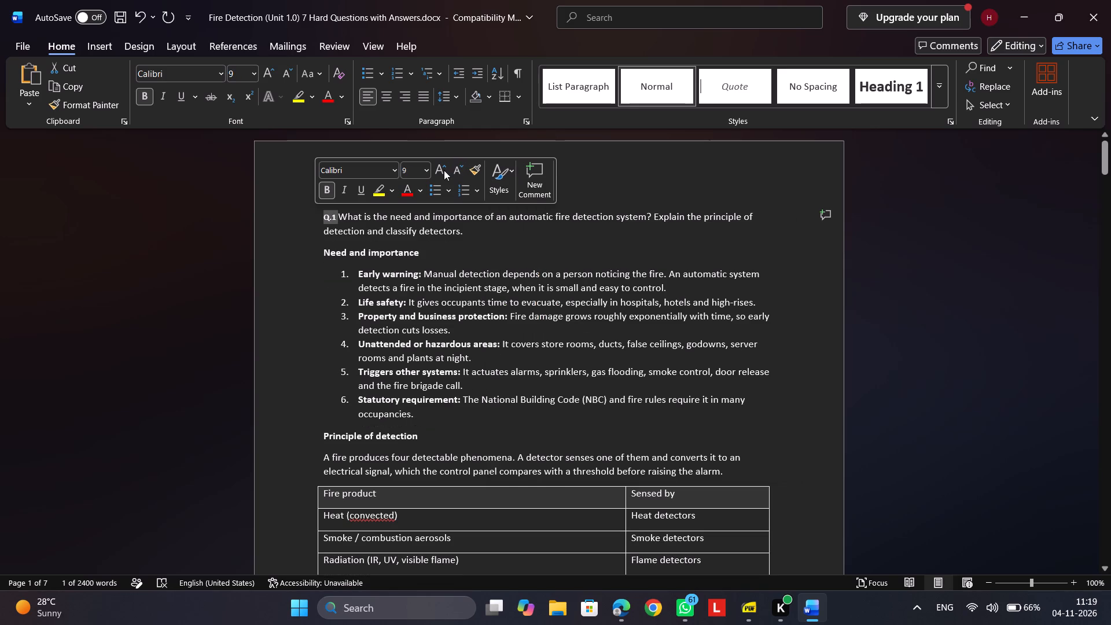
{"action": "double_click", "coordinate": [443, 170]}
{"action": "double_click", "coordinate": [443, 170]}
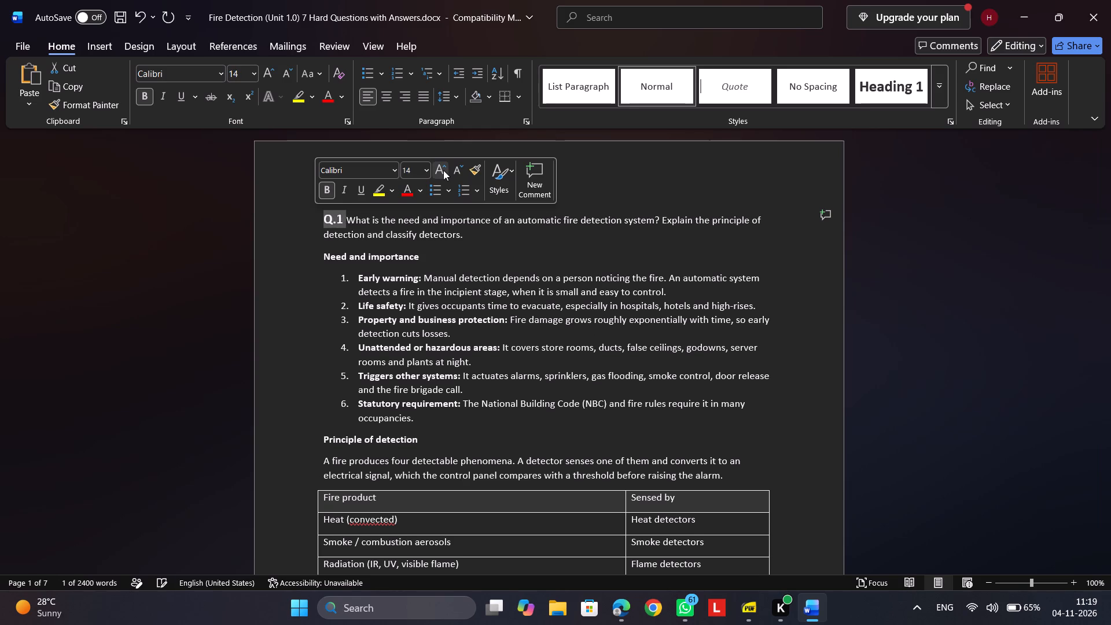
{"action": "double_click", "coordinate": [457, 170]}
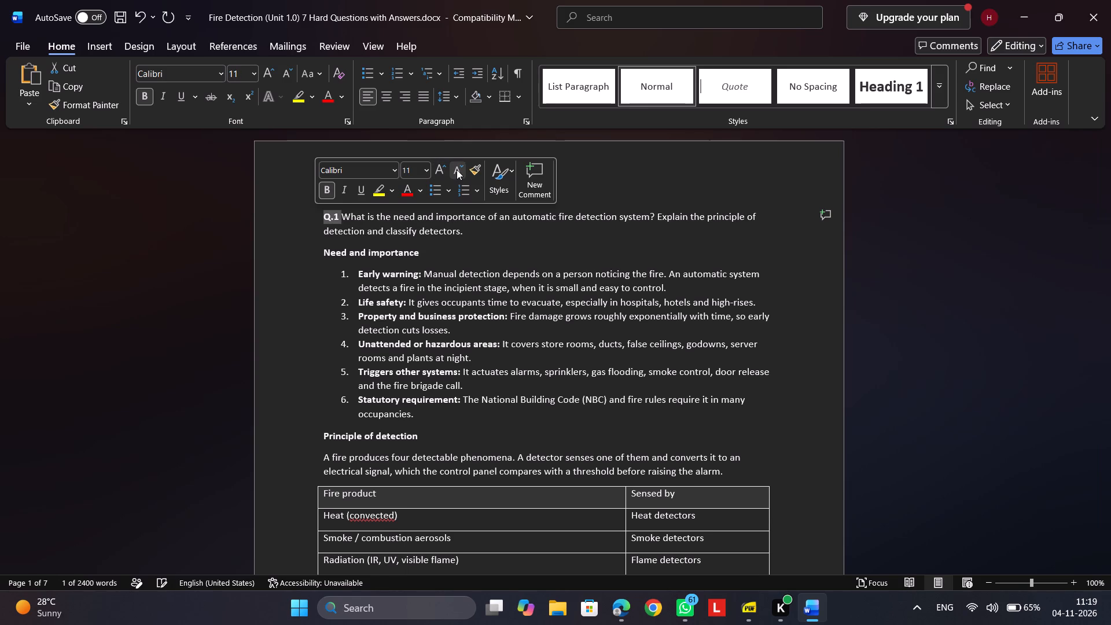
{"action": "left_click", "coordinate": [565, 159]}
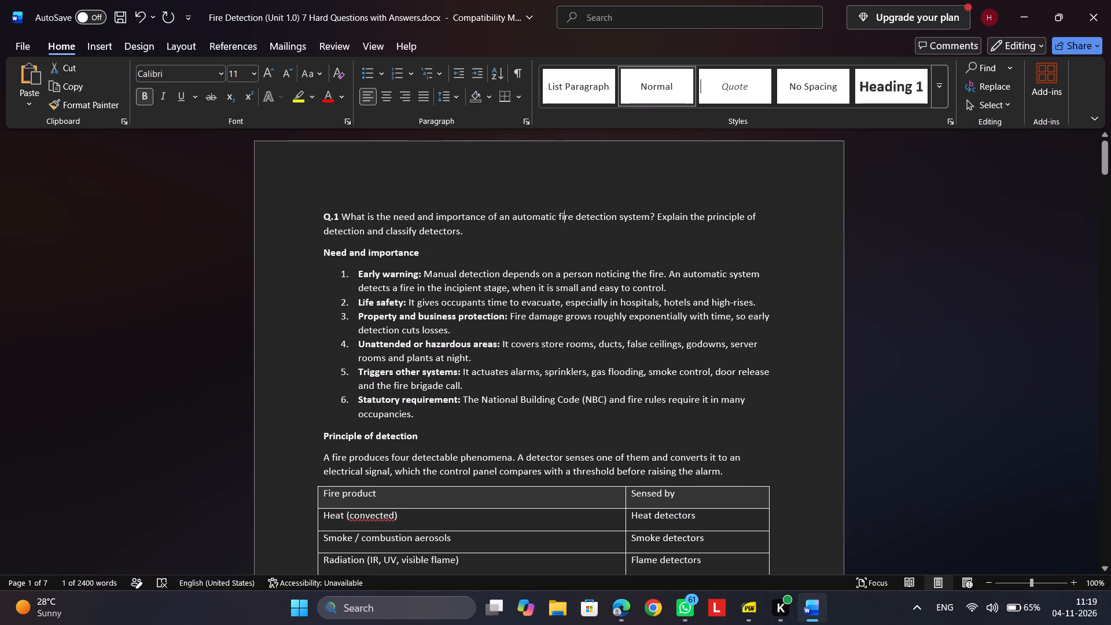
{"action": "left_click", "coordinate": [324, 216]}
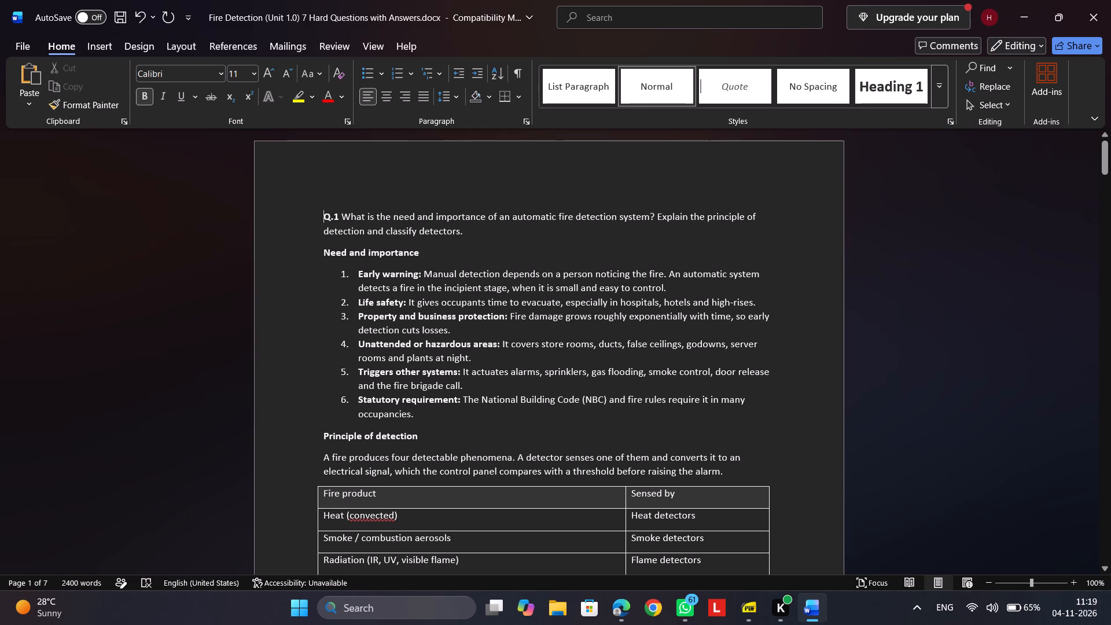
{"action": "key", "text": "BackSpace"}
Delete "Heat detectors (7 marks)" from the second question's heading, keeping only "Q.2".
{"action": "scroll", "coordinate": [324, 216], "scroll_direction": "down", "scroll_amount": 4}
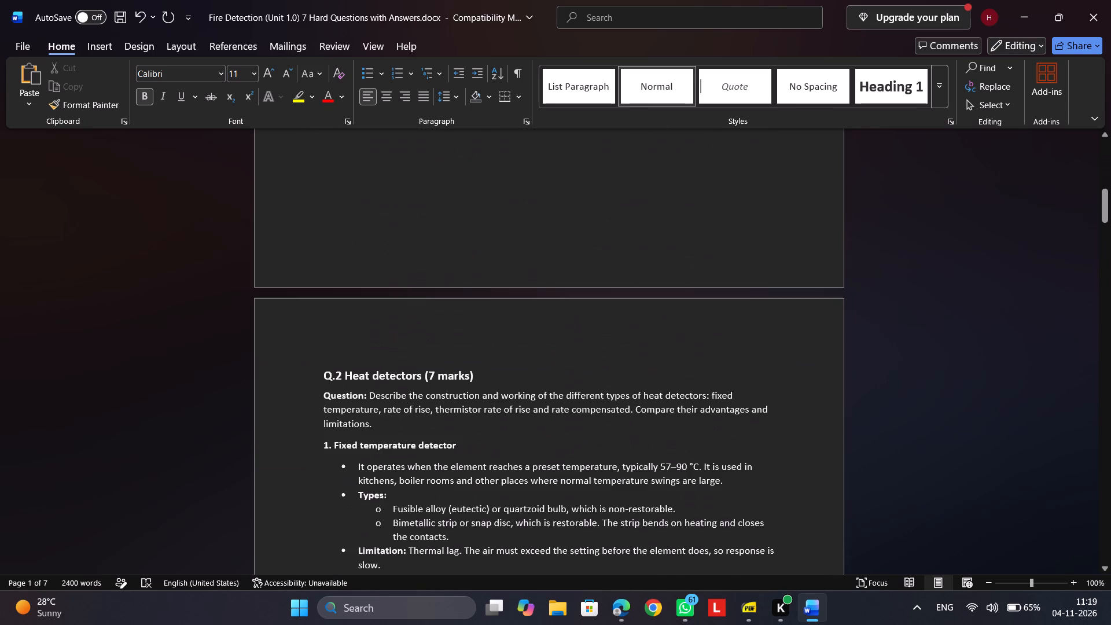
{"action": "scroll", "coordinate": [324, 216], "scroll_direction": "down", "scroll_amount": 1}
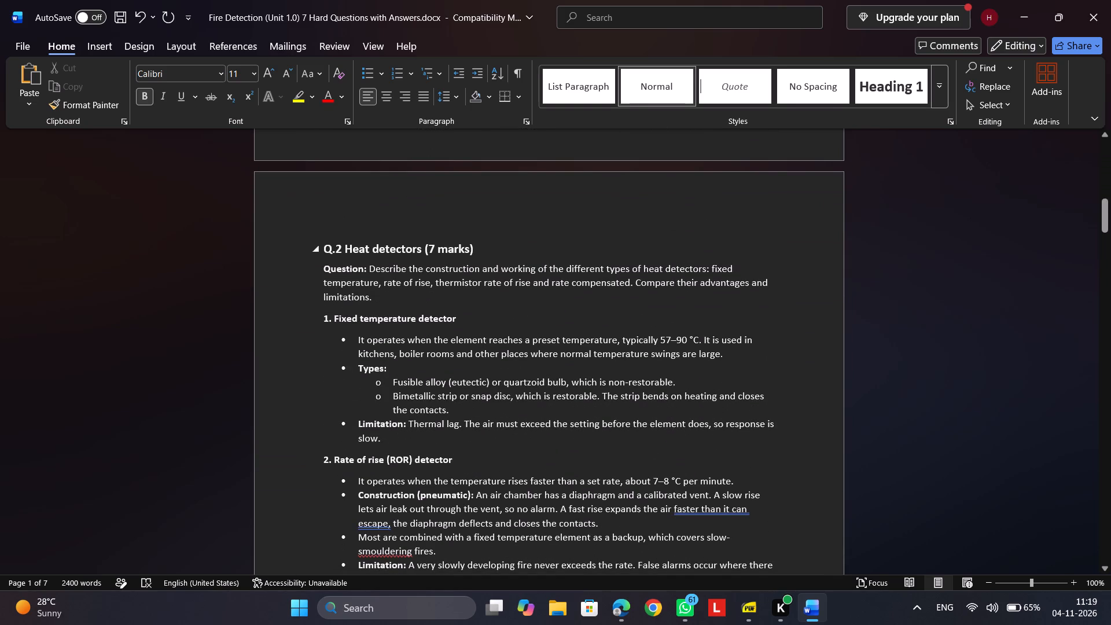
{"action": "left_click_drag", "start_coordinate": [342, 250], "coordinate": [312, 246]}
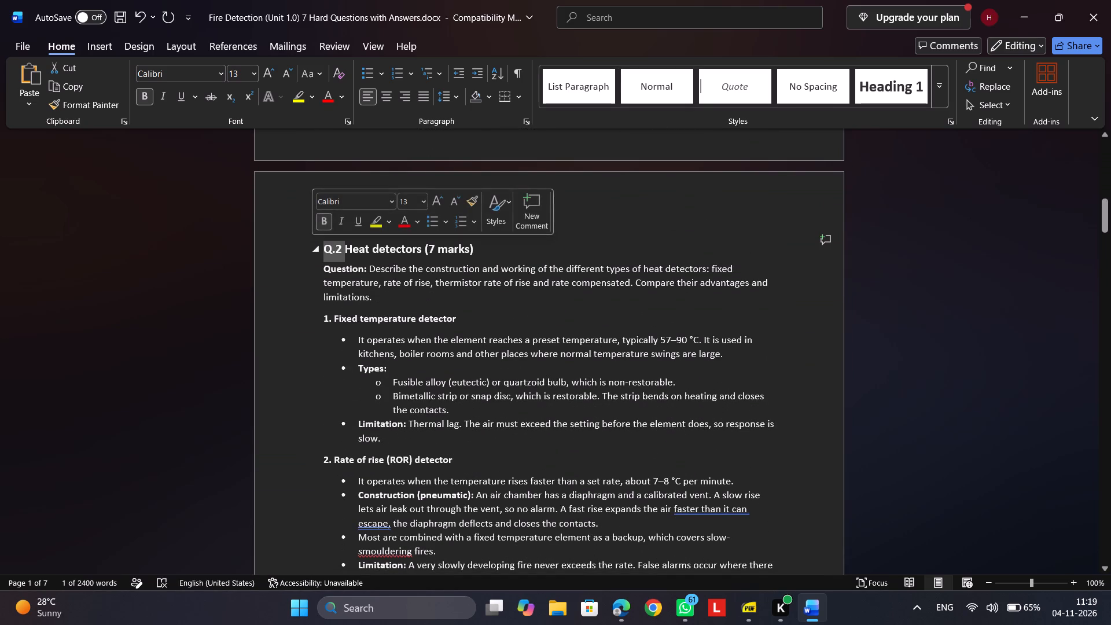
{"action": "left_click_drag", "start_coordinate": [485, 253], "coordinate": [352, 245]}
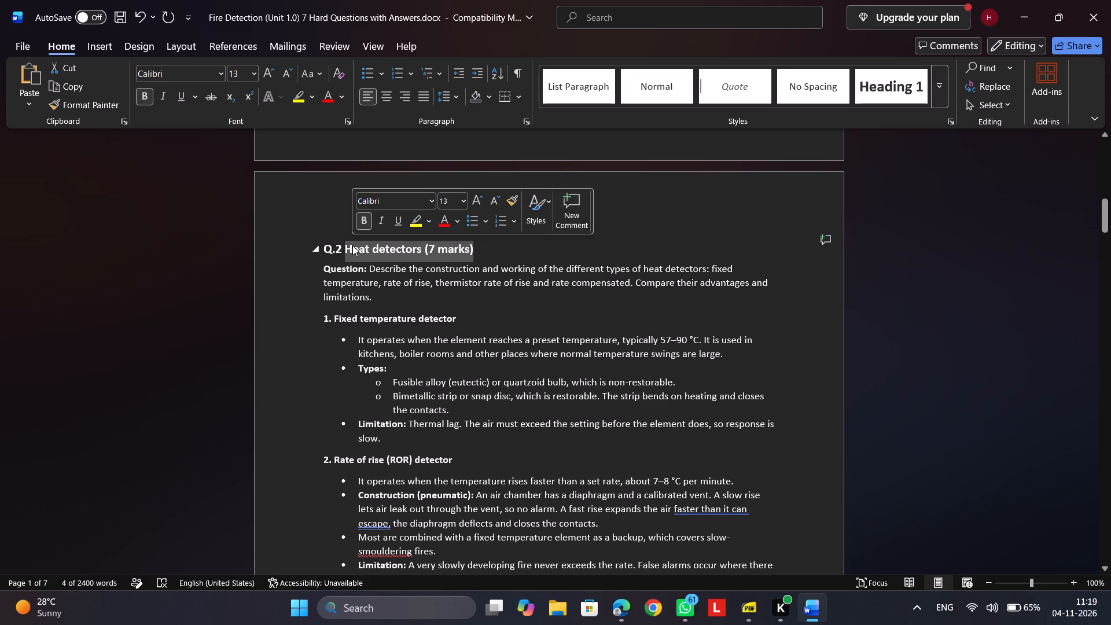
{"action": "key", "text": "BackSpace"}
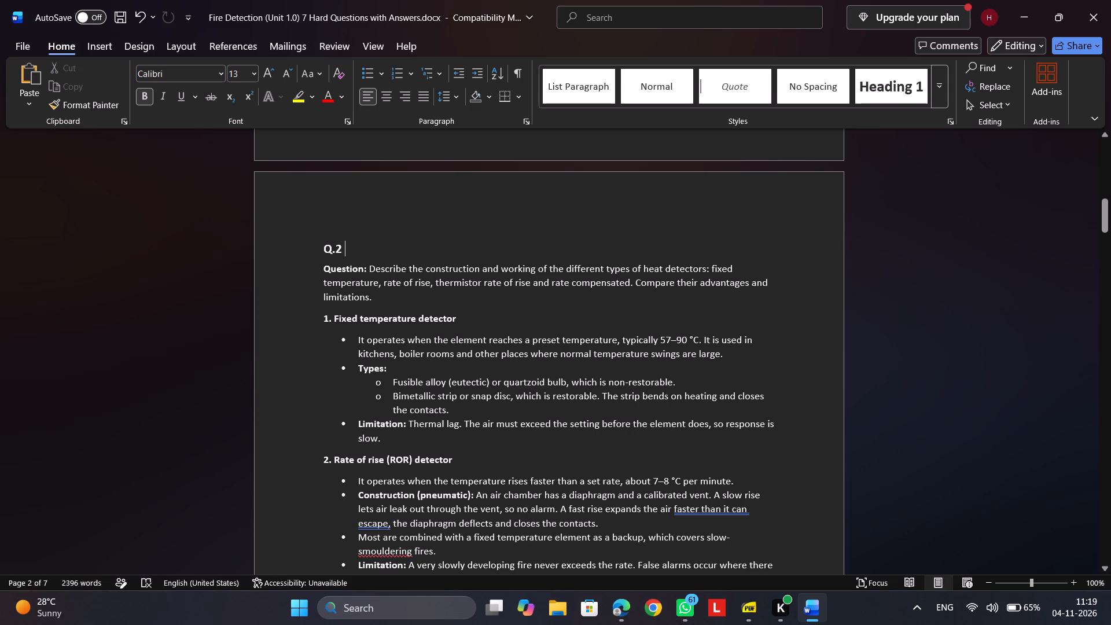
Remove the "Question:" label from the heat detector question and join its text onto the "Q.2" line.
{"action": "left_click_drag", "start_coordinate": [367, 270], "coordinate": [311, 273]}
{"action": "key", "text": "BackSpace"}
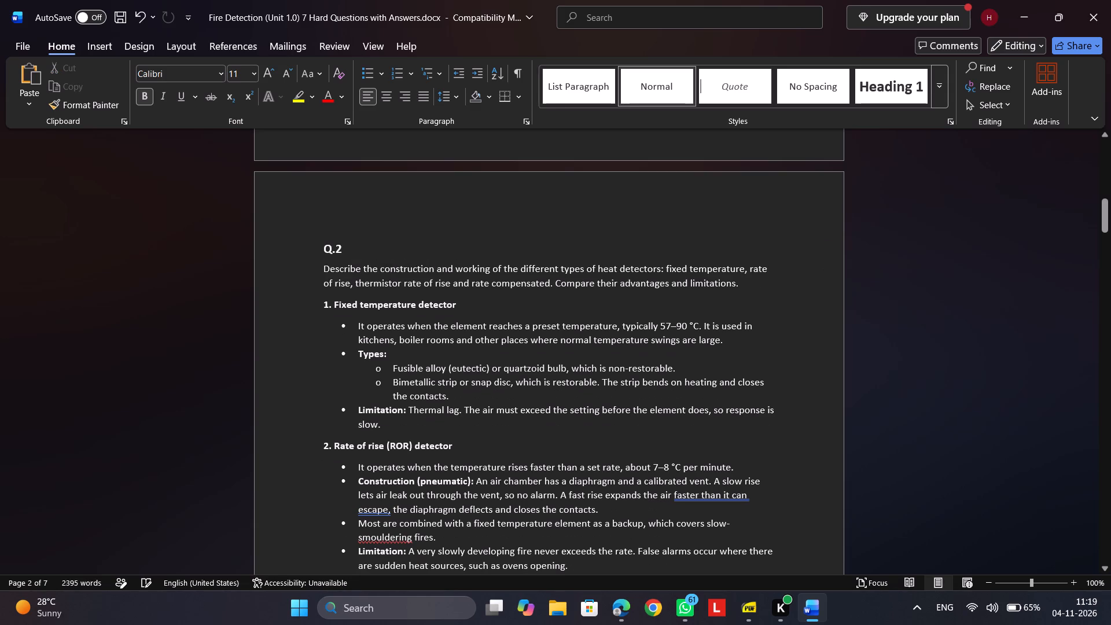
{"action": "key", "text": "BackSpace"}
{"action": "scroll", "coordinate": [434, 354], "scroll_direction": "down", "scroll_amount": 1}
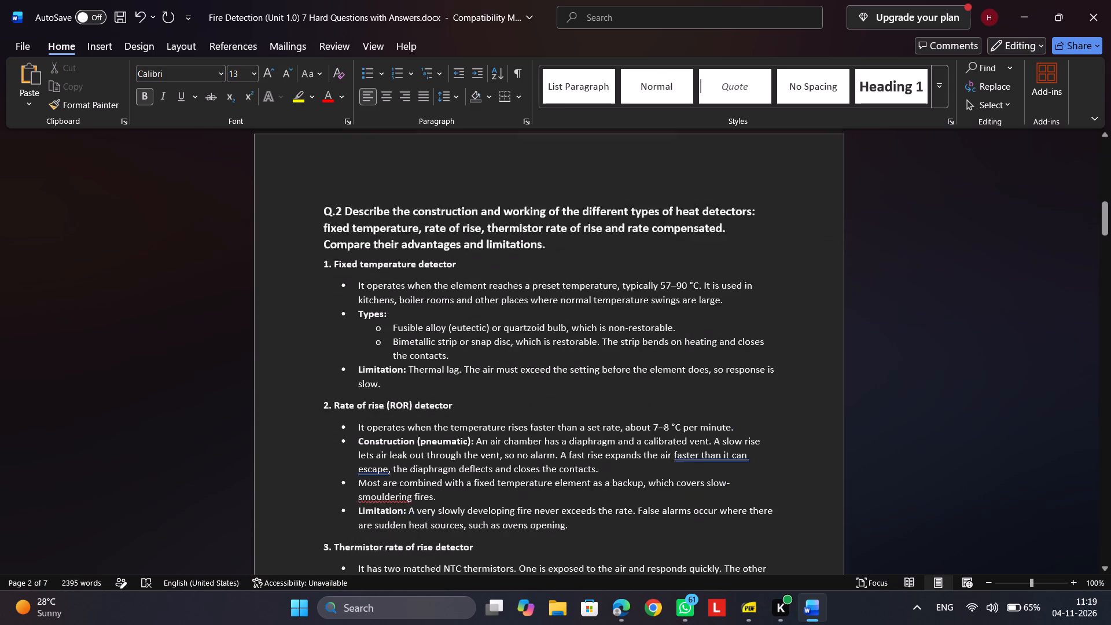
{"action": "scroll", "coordinate": [434, 354], "scroll_direction": "down", "scroll_amount": 3}
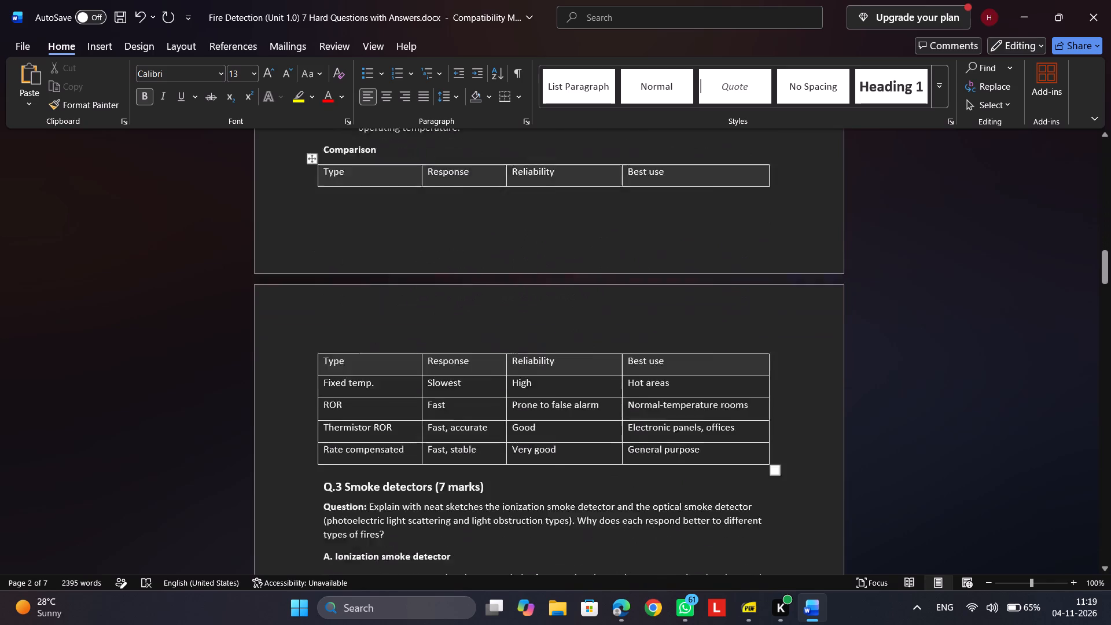
{"action": "scroll", "coordinate": [434, 354], "scroll_direction": "up", "scroll_amount": 1}
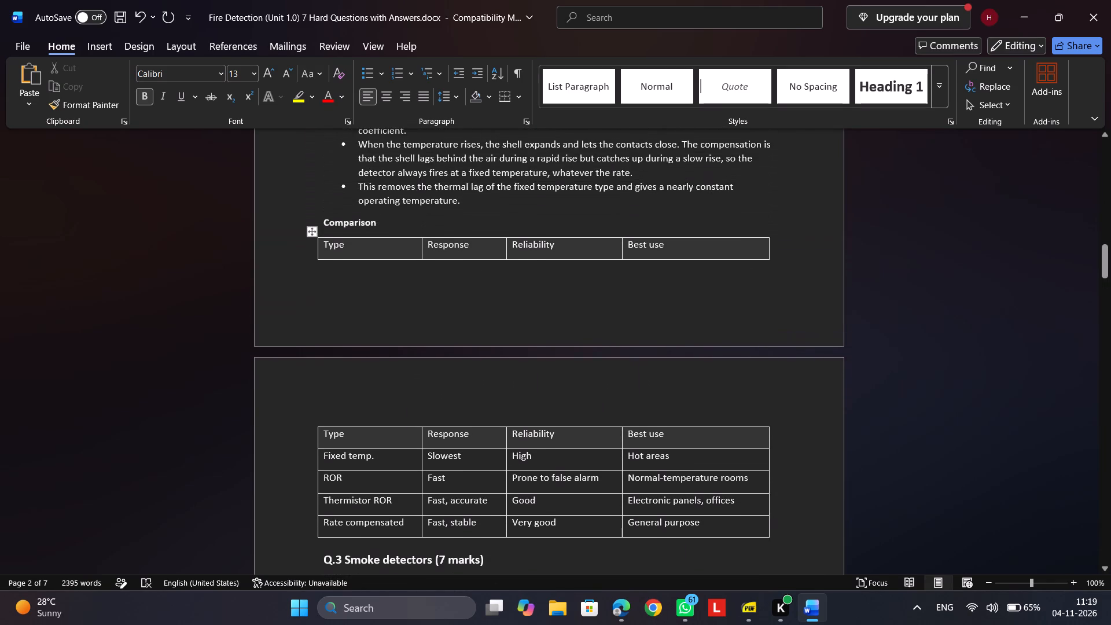
{"action": "scroll", "coordinate": [434, 354], "scroll_direction": "up", "scroll_amount": 1}
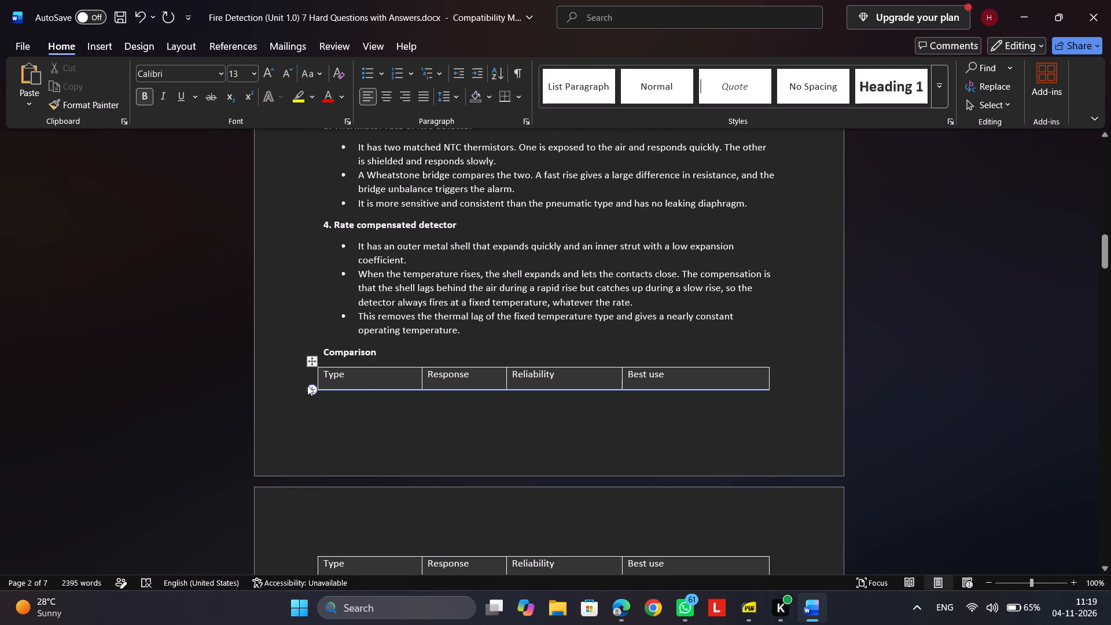
{"action": "left_click_drag", "start_coordinate": [307, 385], "coordinate": [326, 367]}
{"action": "left_click_drag", "start_coordinate": [309, 365], "coordinate": [371, 375]}
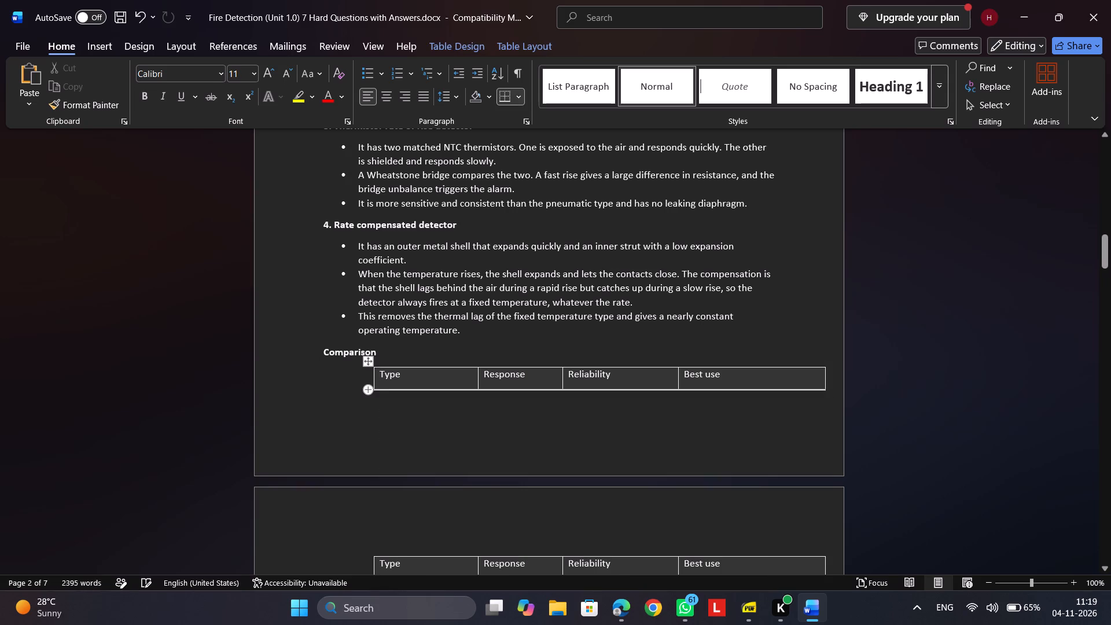
{"action": "left_click_drag", "start_coordinate": [369, 362], "coordinate": [390, 362]}
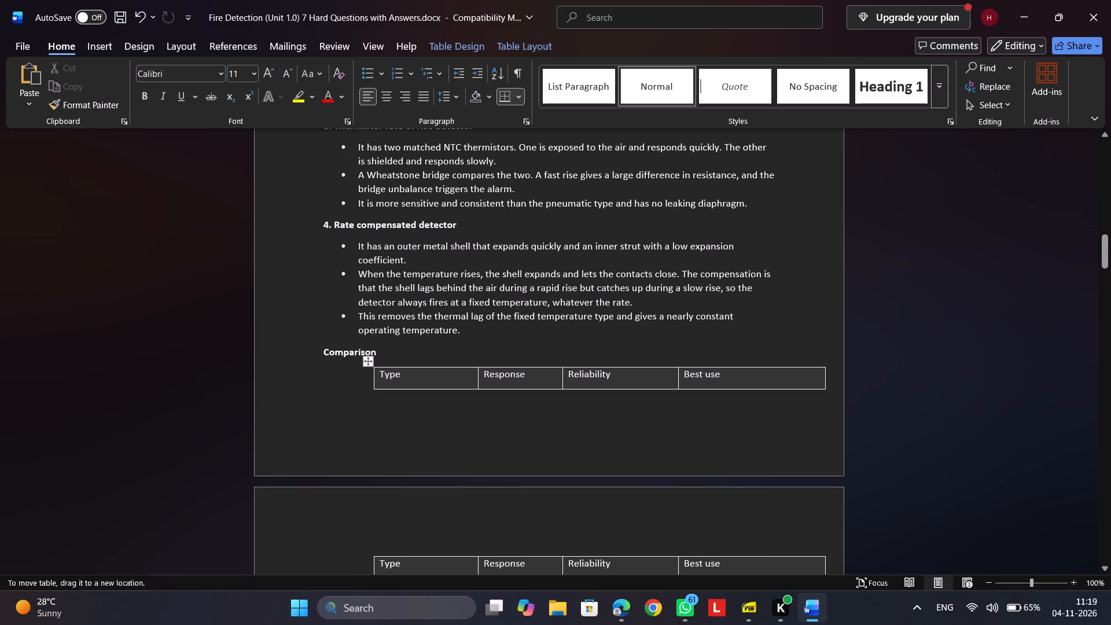
{"action": "left_click_drag", "start_coordinate": [390, 362], "coordinate": [390, 373]}
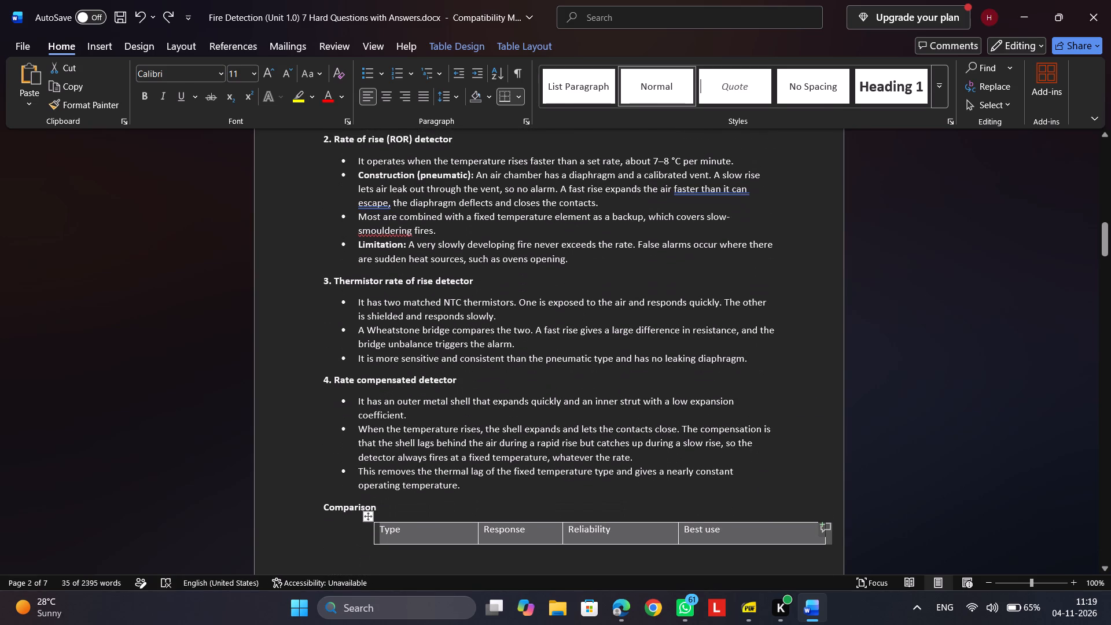
{"action": "scroll", "coordinate": [431, 369], "scroll_direction": "up", "scroll_amount": 2}
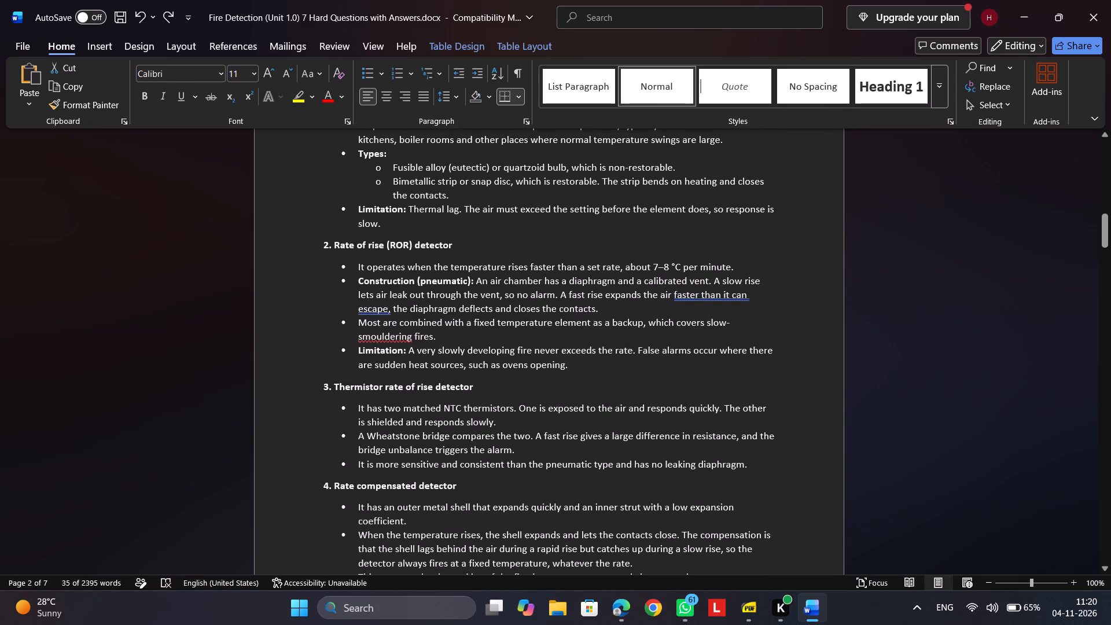
{"action": "scroll", "coordinate": [431, 323], "scroll_direction": "down", "scroll_amount": 1}
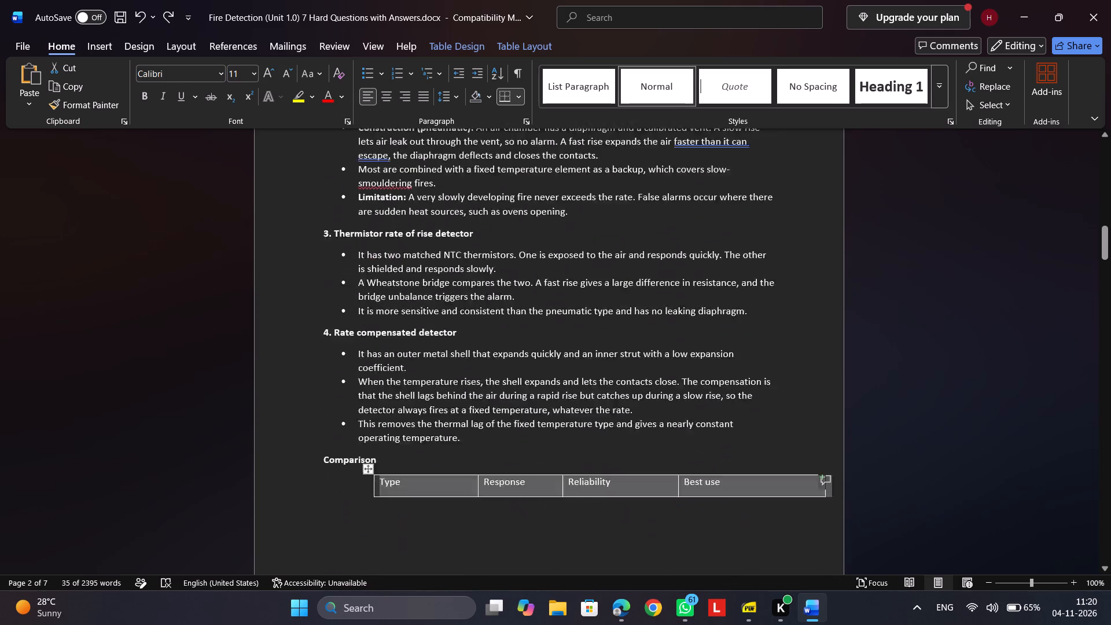
{"action": "scroll", "coordinate": [431, 323], "scroll_direction": "down", "scroll_amount": 1}
{"action": "scroll", "coordinate": [431, 323], "scroll_direction": "up", "scroll_amount": 1}
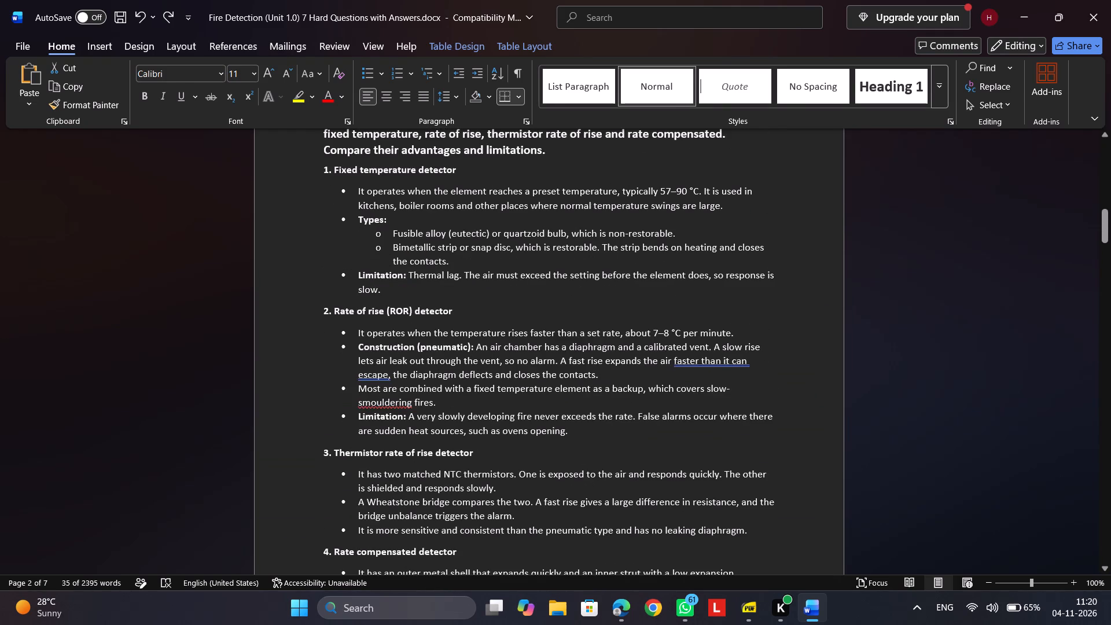
{"action": "scroll", "coordinate": [431, 323], "scroll_direction": "up", "scroll_amount": 2}
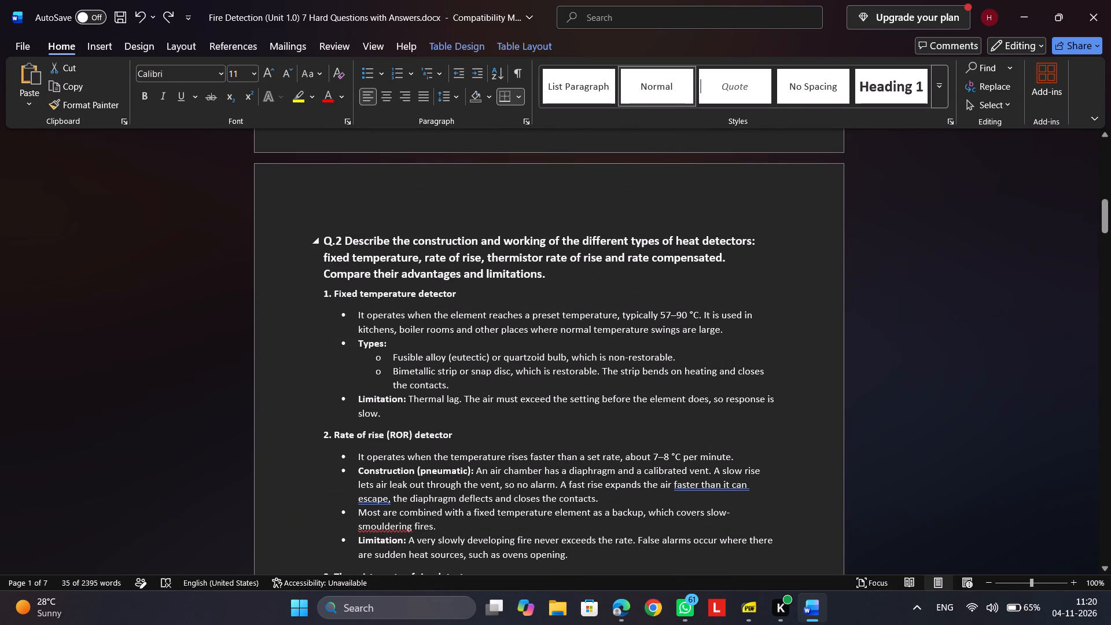
{"action": "left_click_drag", "start_coordinate": [555, 274], "coordinate": [284, 281]}
{"action": "key", "text": "BackSpace"}
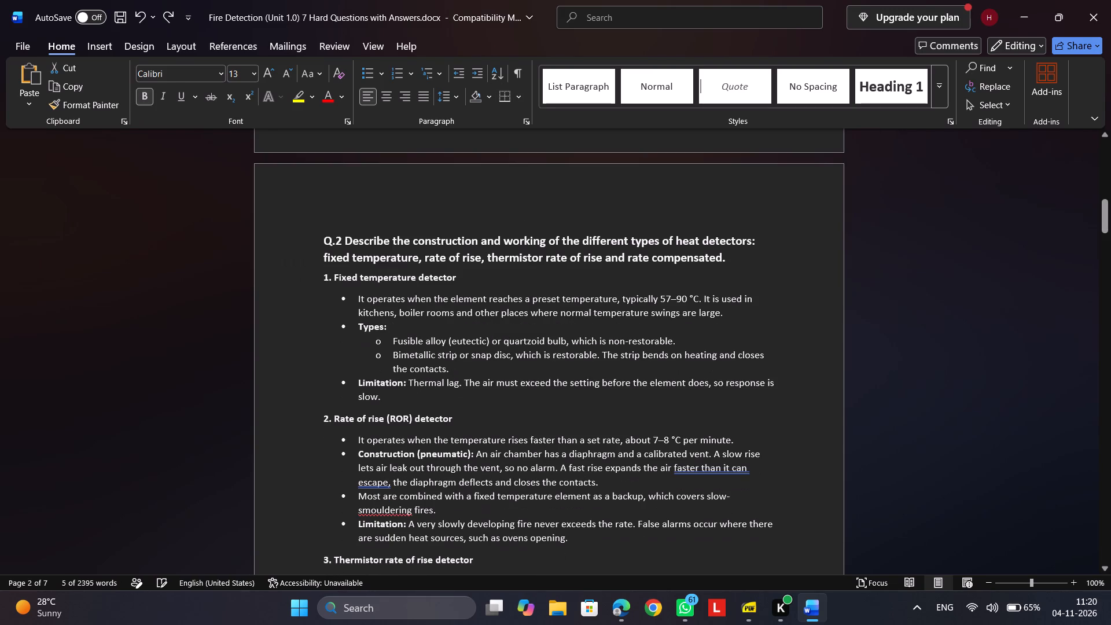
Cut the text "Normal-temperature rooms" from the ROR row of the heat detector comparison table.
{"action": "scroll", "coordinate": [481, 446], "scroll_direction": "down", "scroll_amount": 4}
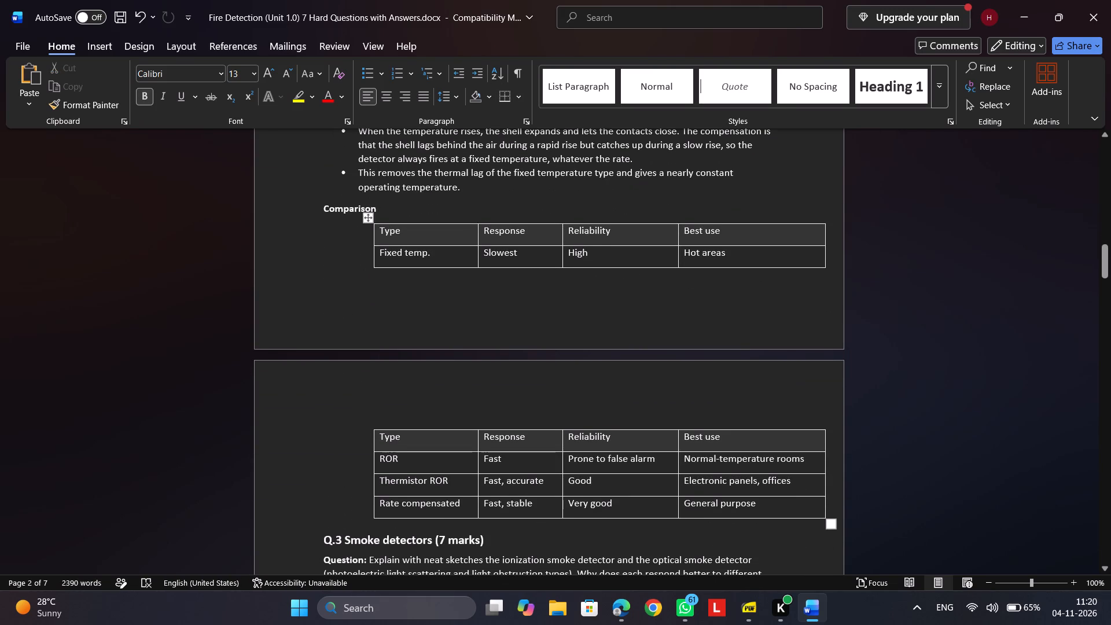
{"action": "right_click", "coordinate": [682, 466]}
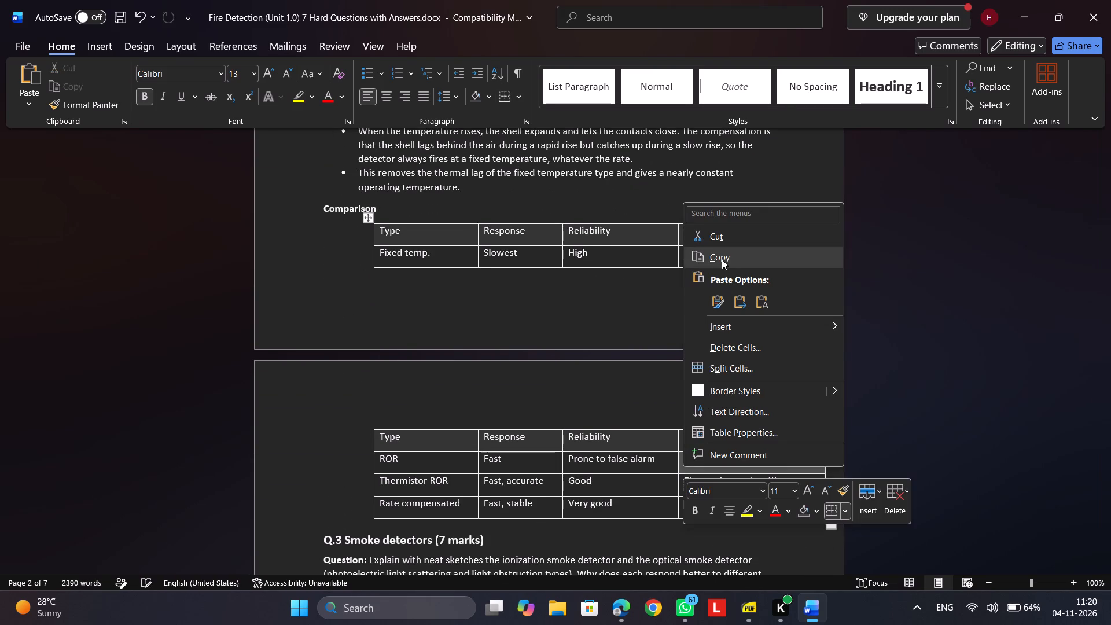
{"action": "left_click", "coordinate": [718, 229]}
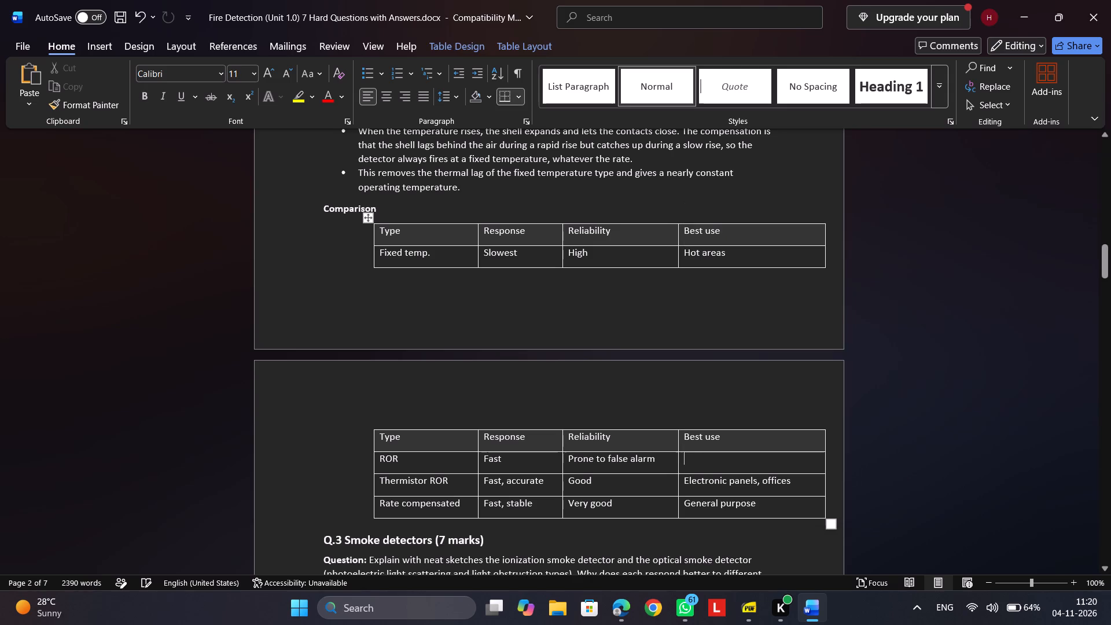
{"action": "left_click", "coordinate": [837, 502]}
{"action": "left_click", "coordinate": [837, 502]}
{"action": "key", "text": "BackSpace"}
Select all rows of the heat detector comparison table and delete the whole table.
{"action": "left_click_drag", "start_coordinate": [367, 218], "coordinate": [413, 260]}
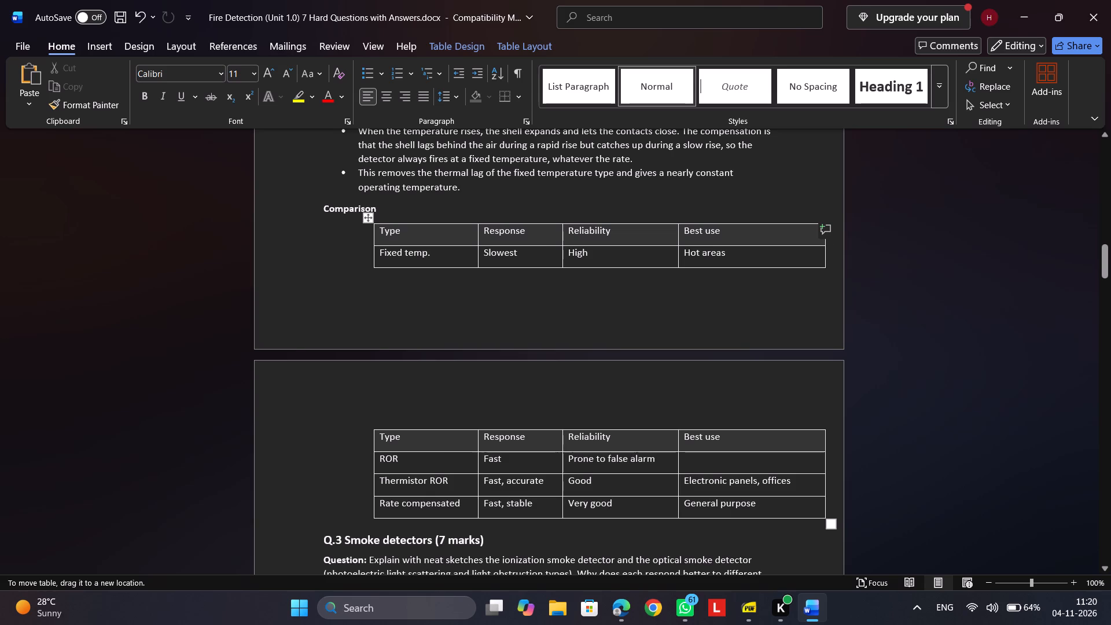
{"action": "left_click_drag", "start_coordinate": [413, 260], "coordinate": [416, 260]}
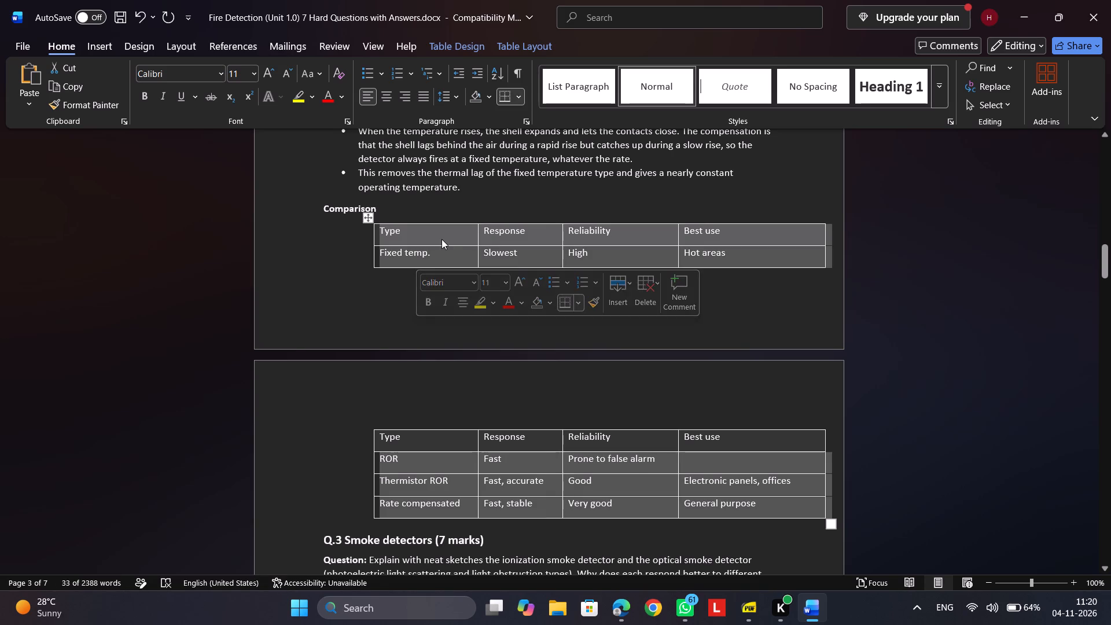
{"action": "left_click", "coordinate": [442, 239]}
{"action": "right_click", "coordinate": [442, 239]}
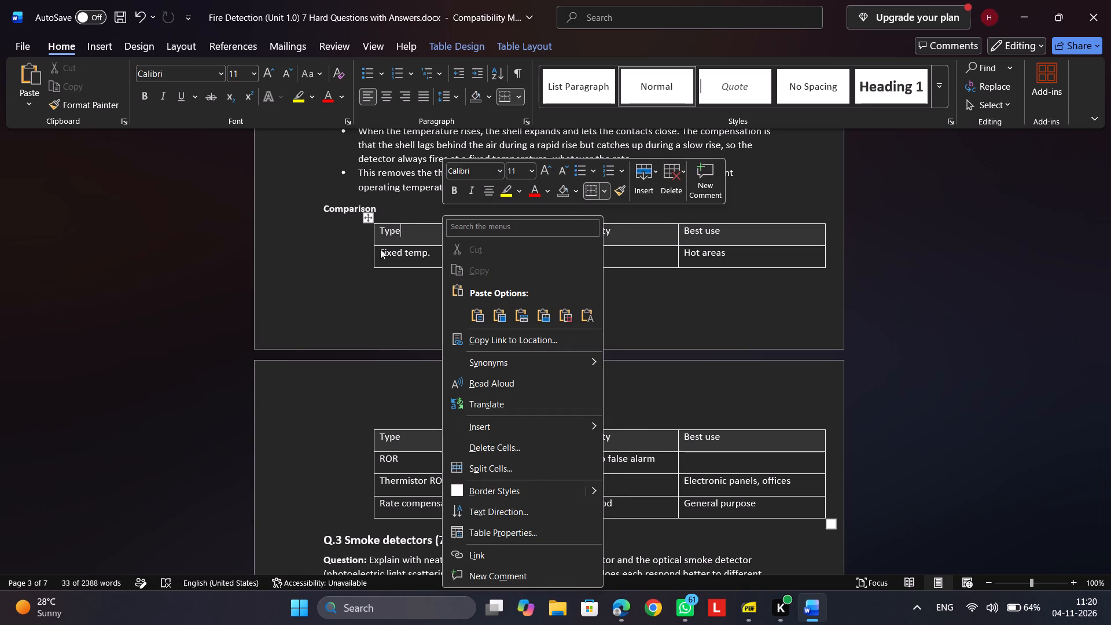
{"action": "left_click", "coordinate": [362, 262]}
{"action": "left_click_drag", "start_coordinate": [371, 229], "coordinate": [525, 443]}
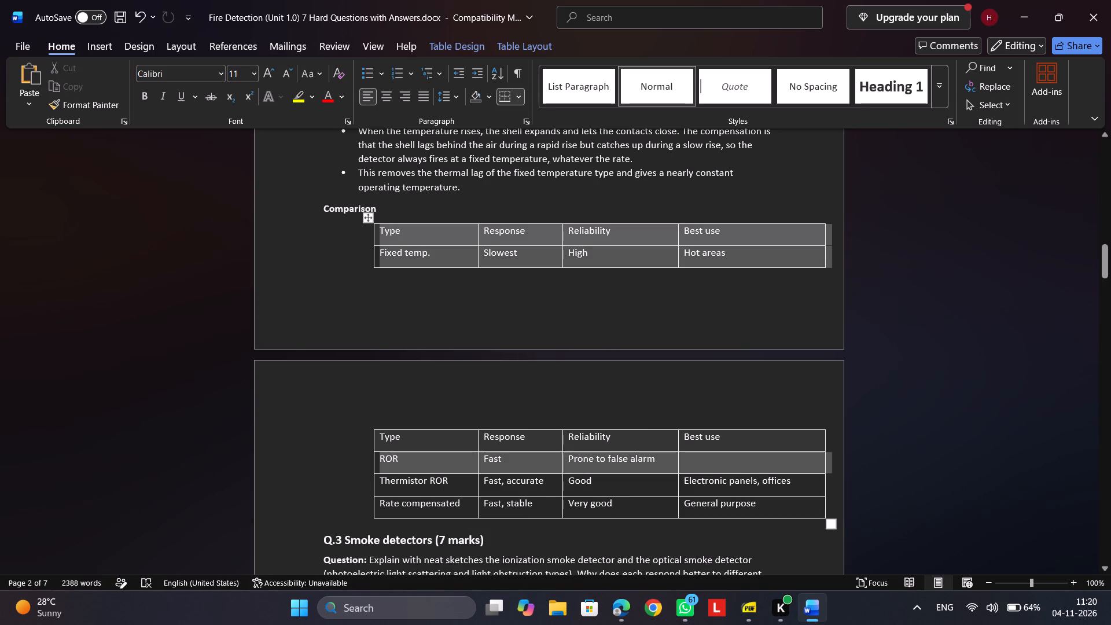
{"action": "left_click_drag", "start_coordinate": [525, 443], "coordinate": [621, 506]}
{"action": "key", "text": "BackSpace"}
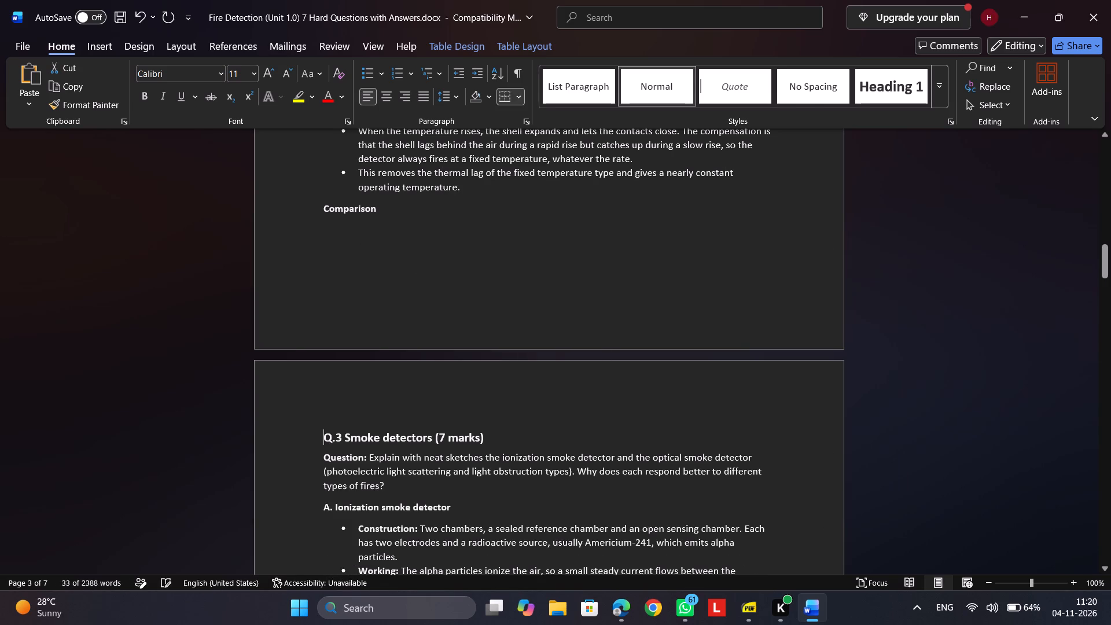
Delete the leftover "Comparison" label and leave one blank, unbulleted line before the Q.3 heading.
{"action": "left_click", "coordinate": [388, 216]}
{"action": "key", "text": "BackSpace"}
{"action": "key", "text": "BackSpace"}
{"action": "key", "text": "BackSpace"}
{"action": "key", "text": "BackSpace"}
{"action": "key", "text": "BackSpace"}
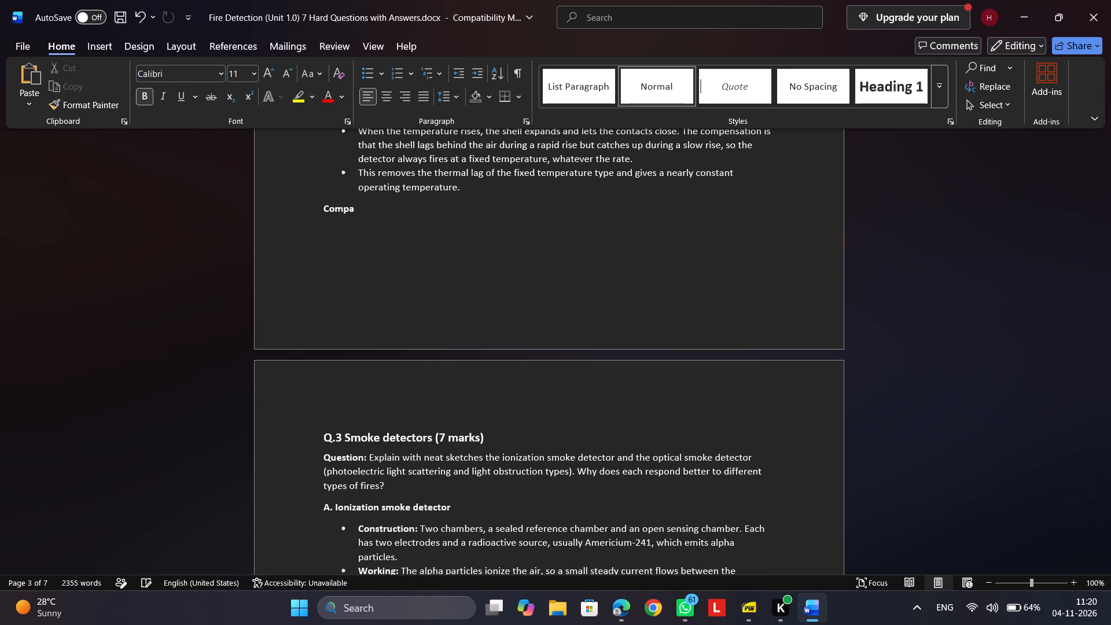
{"action": "key", "text": "BackSpace"}
{"action": "key", "text": "BackSpace"}
{"action": "left_click", "coordinate": [388, 216]}
{"action": "key", "text": "BackSpace"}
{"action": "key", "text": "BackSpace"}
{"action": "key", "text": "BackSpace"}
{"action": "key", "text": "BackSpace"}
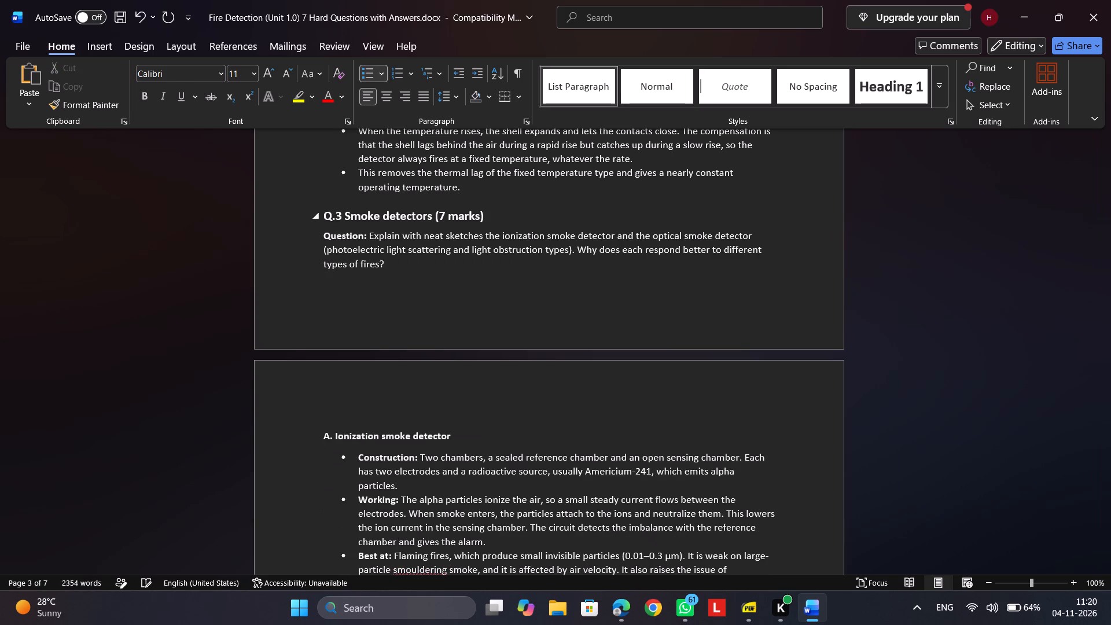
{"action": "key", "text": "Return"}
{"action": "key", "text": "BackSpace"}
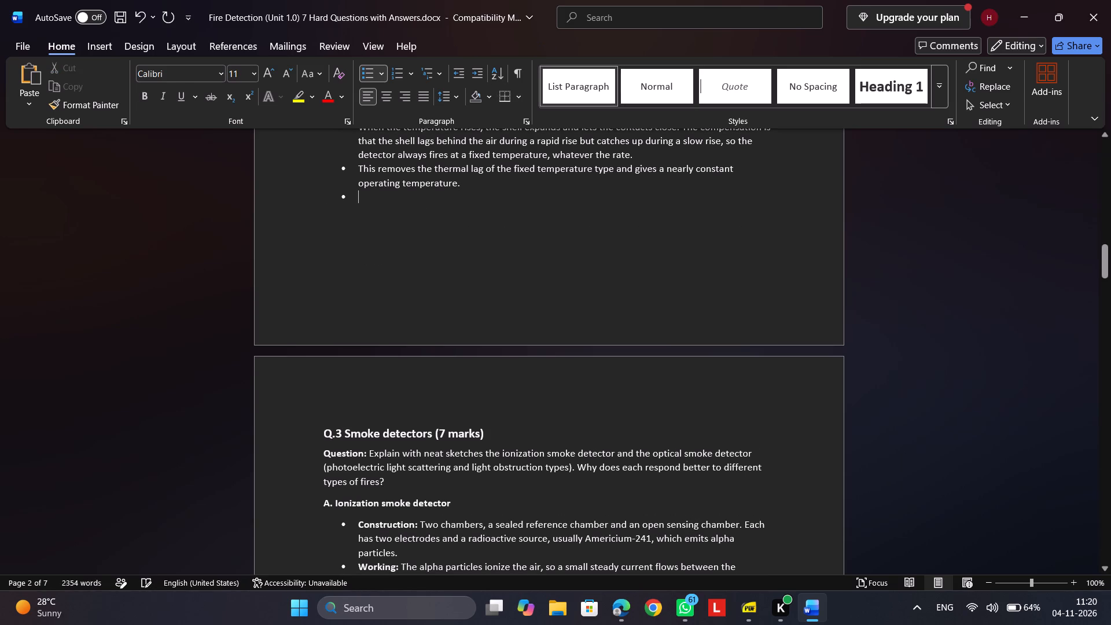
Remove "Smoke detectors (7 marks)" and the "Question:" label from Q.3, and join the question text onto the "Q.3" line.
{"action": "scroll", "coordinate": [388, 216], "scroll_direction": "down", "scroll_amount": 1}
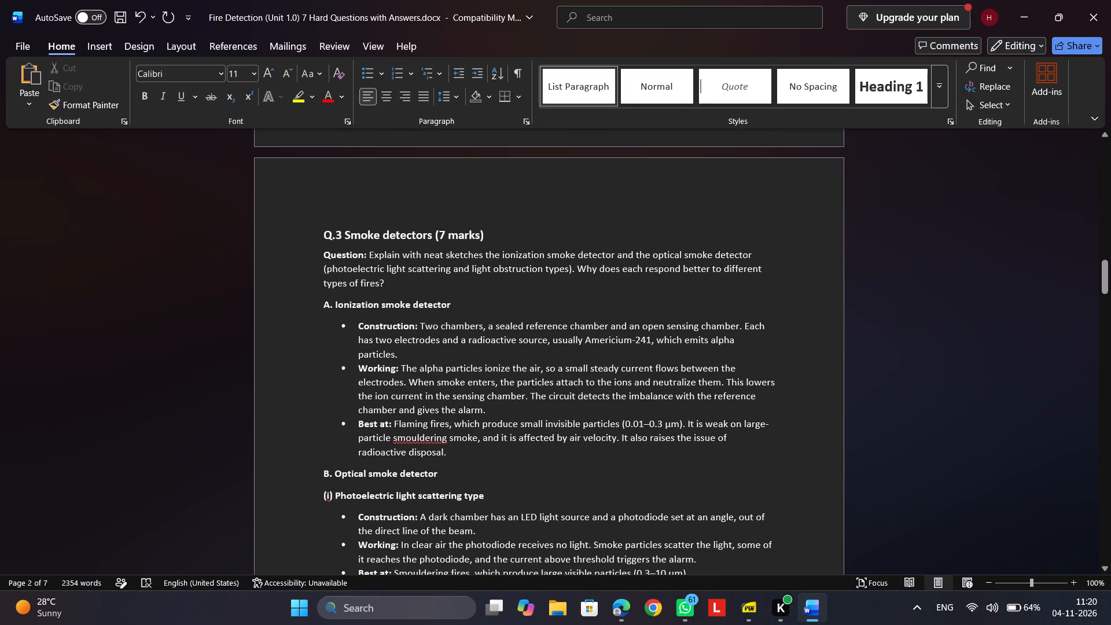
{"action": "left_click_drag", "start_coordinate": [366, 255], "coordinate": [309, 253]}
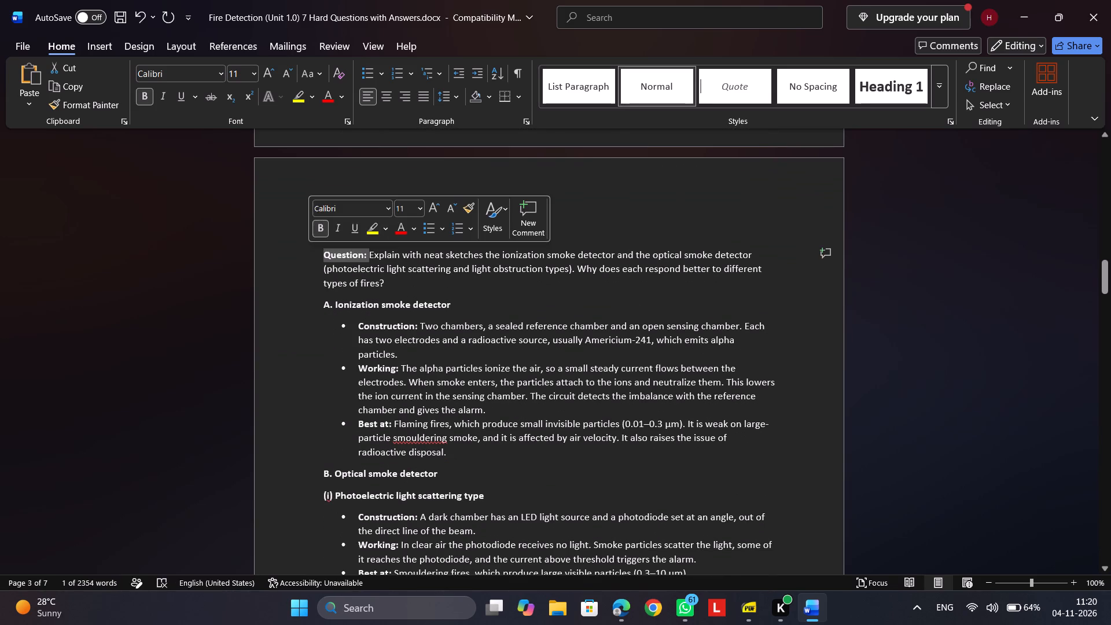
{"action": "key", "text": "BackSpace"}
{"action": "scroll", "coordinate": [403, 361], "scroll_direction": "up", "scroll_amount": 1}
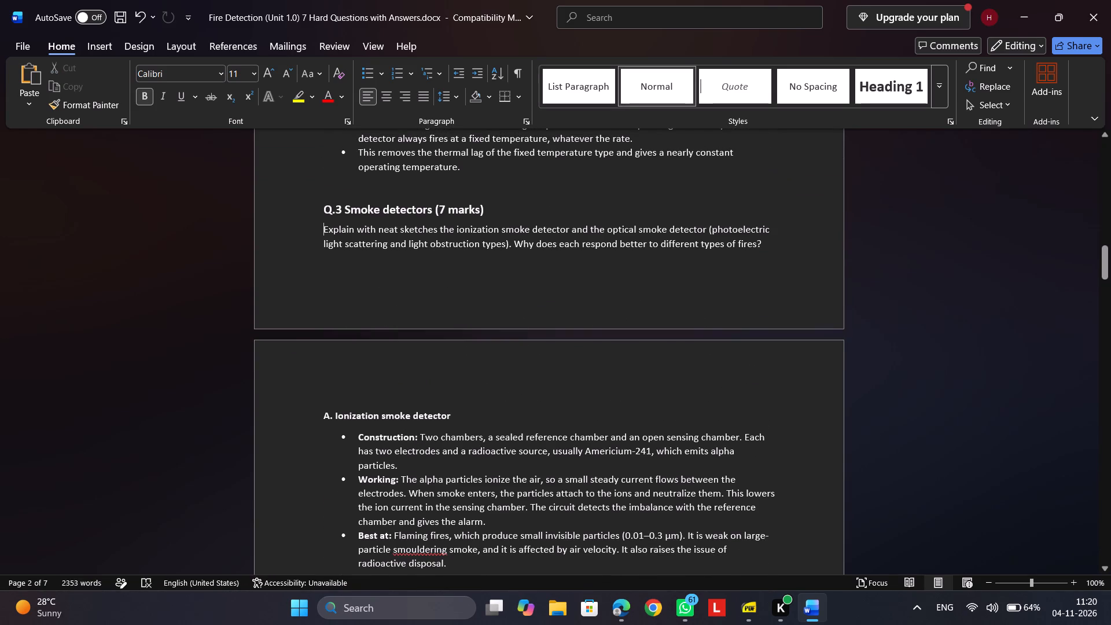
{"action": "scroll", "coordinate": [403, 361], "scroll_direction": "up", "scroll_amount": 1}
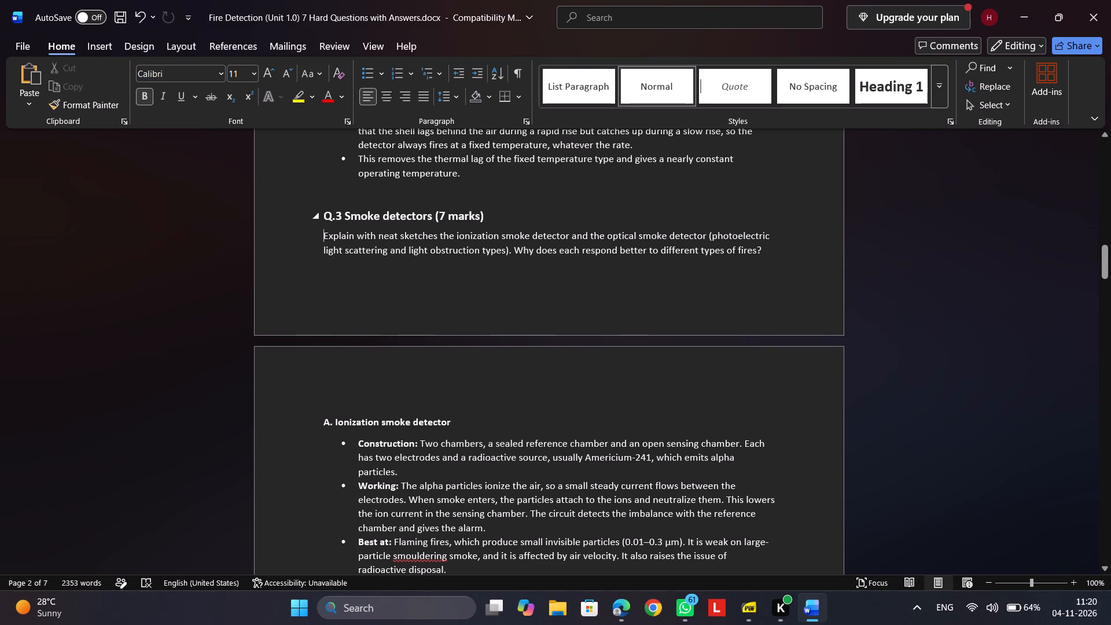
{"action": "left_click_drag", "start_coordinate": [491, 214], "coordinate": [344, 224]}
{"action": "key", "text": "BackSpace"}
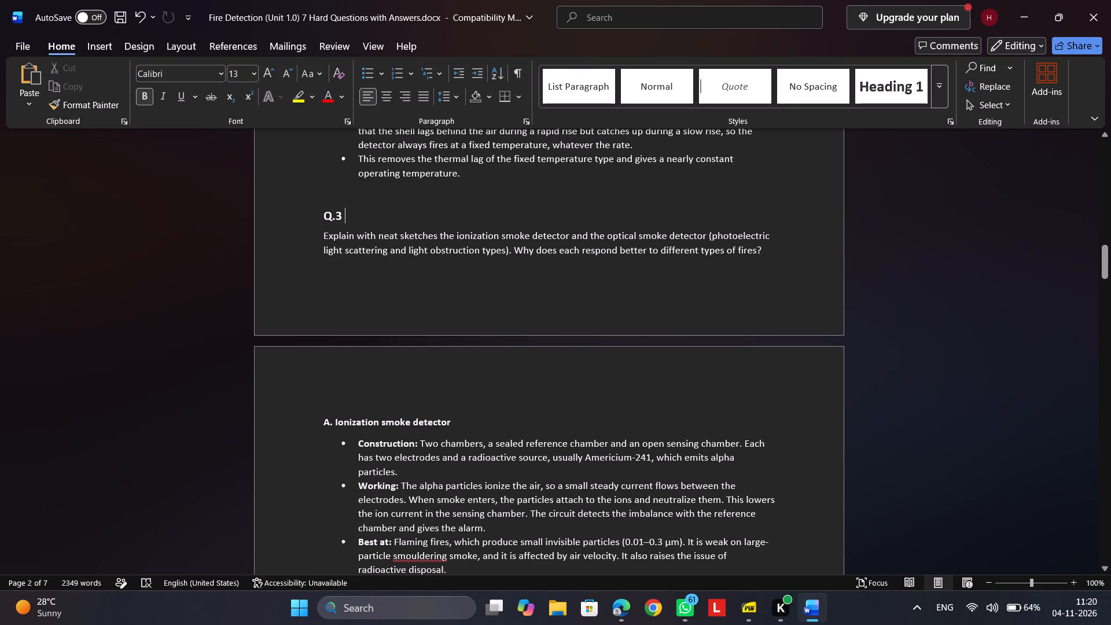
{"action": "left_click", "coordinate": [324, 234]}
{"action": "key", "text": "BackSpace"}
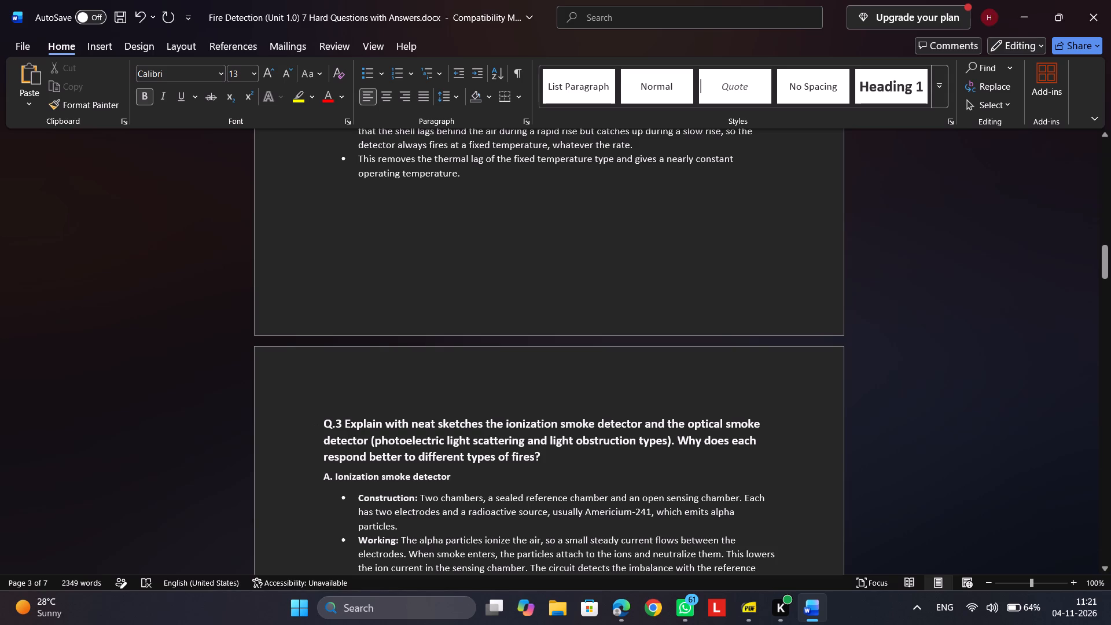
Insert a page break before the Q.4 heading so that the question starts on a new page.
{"action": "scroll", "coordinate": [496, 475], "scroll_direction": "down", "scroll_amount": 1}
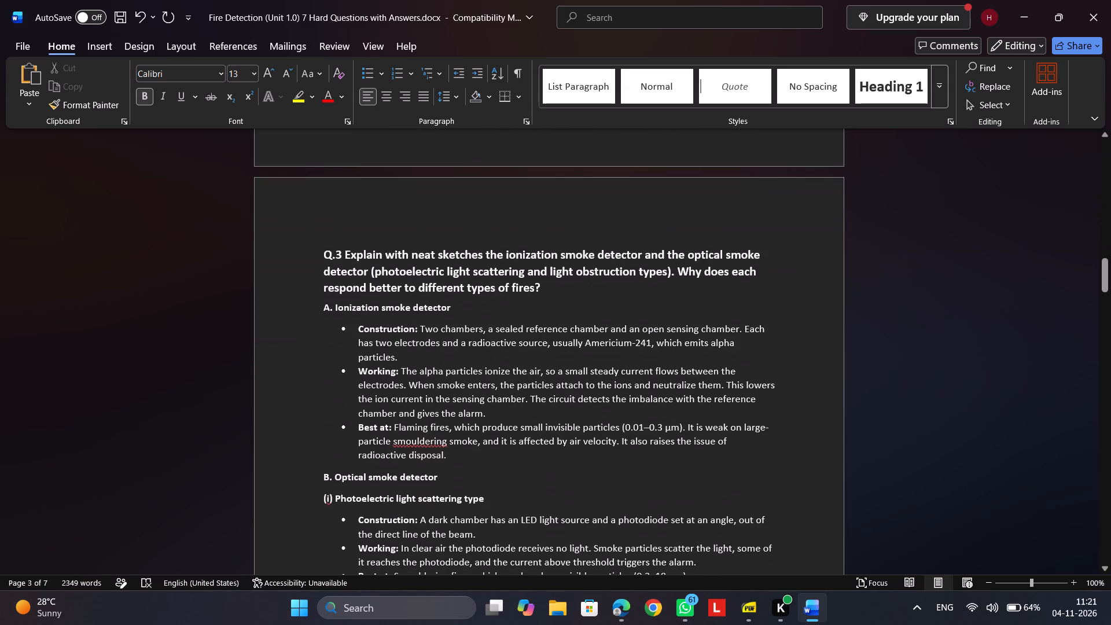
{"action": "scroll", "coordinate": [496, 475], "scroll_direction": "down", "scroll_amount": 4}
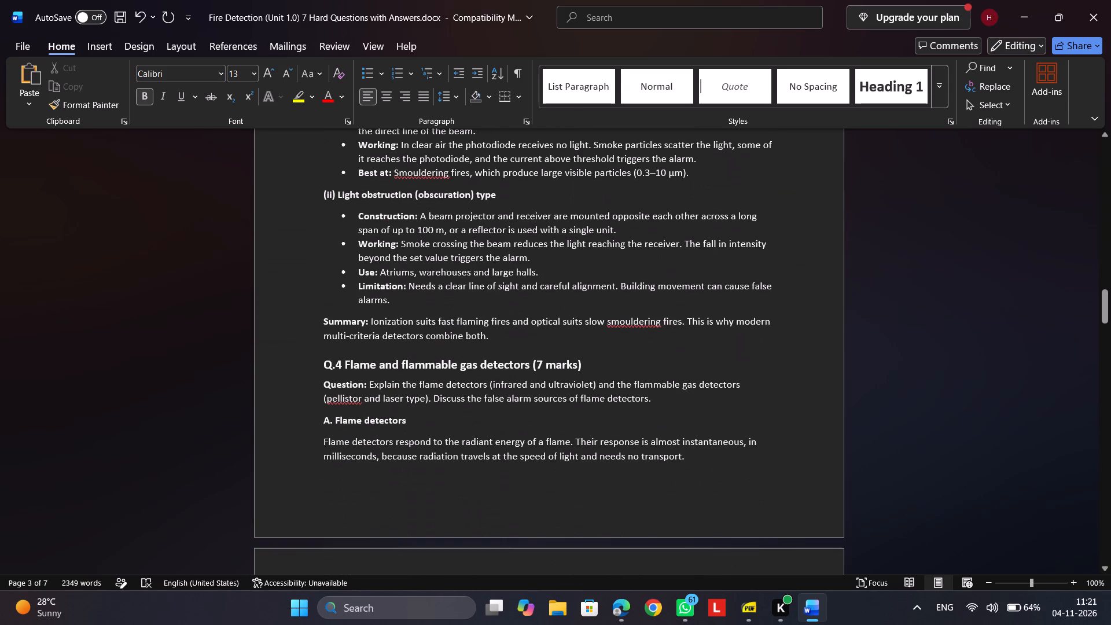
{"action": "left_click", "coordinate": [325, 363]}
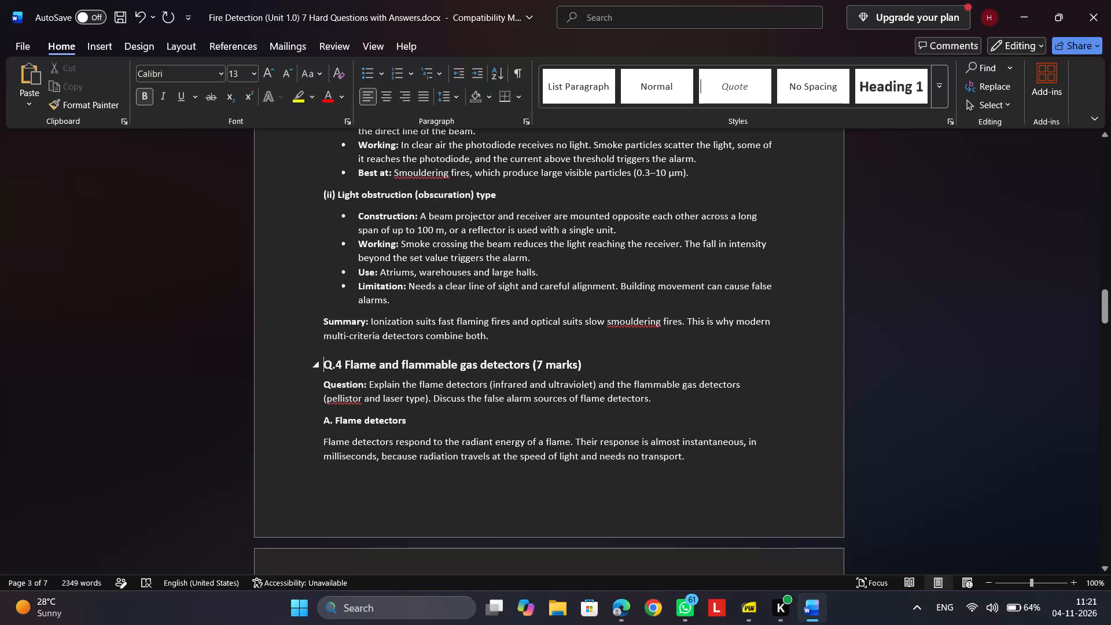
{"action": "key", "text": "ctrl+Return"}
Remove "Flame and flammable gas detectors (7 marks)" and the "Question:" label from Q.4, and join the question text onto the "Q.4" line.
{"action": "scroll", "coordinate": [325, 363], "scroll_direction": "down", "scroll_amount": 3}
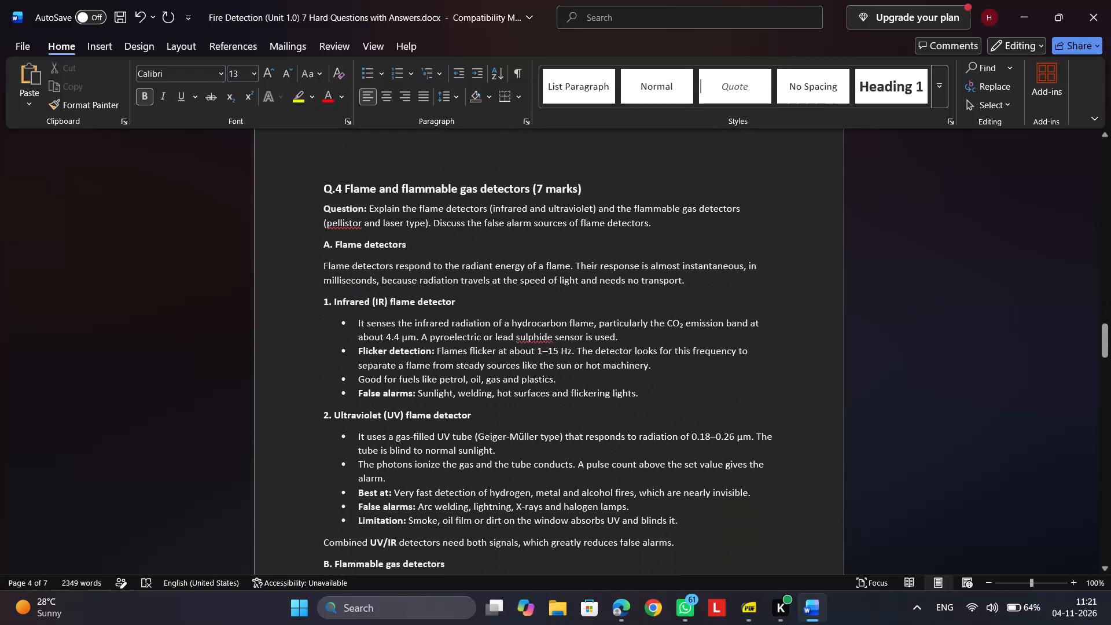
{"action": "scroll", "coordinate": [325, 363], "scroll_direction": "up", "scroll_amount": 1}
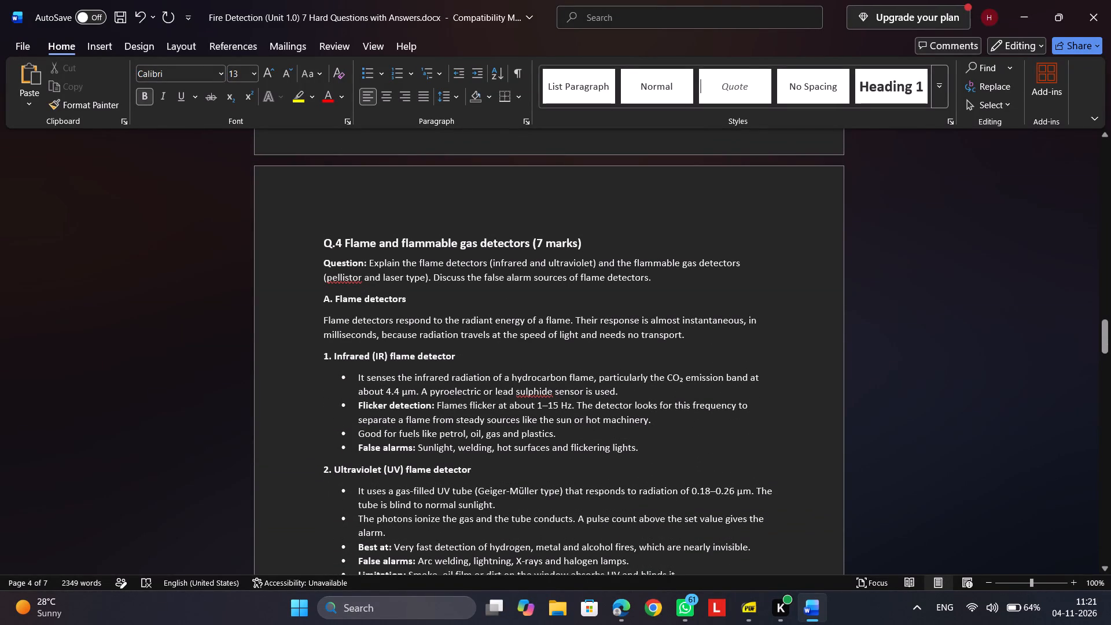
{"action": "left_click_drag", "start_coordinate": [367, 262], "coordinate": [361, 263]}
{"action": "left_click_drag", "start_coordinate": [361, 263], "coordinate": [345, 236]}
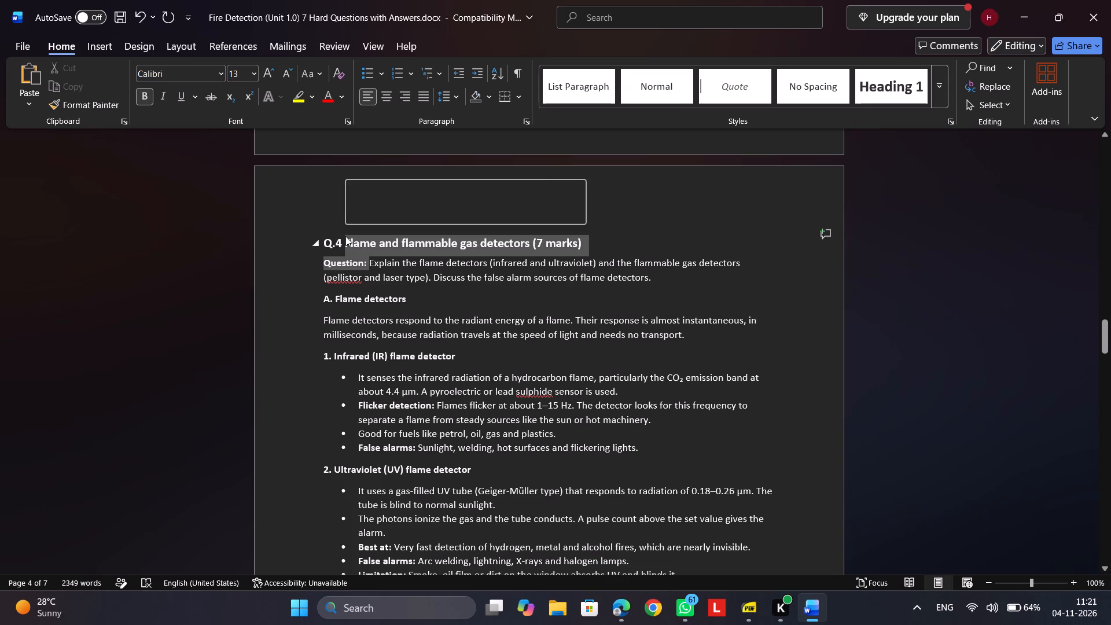
{"action": "key", "text": "BackSpace"}
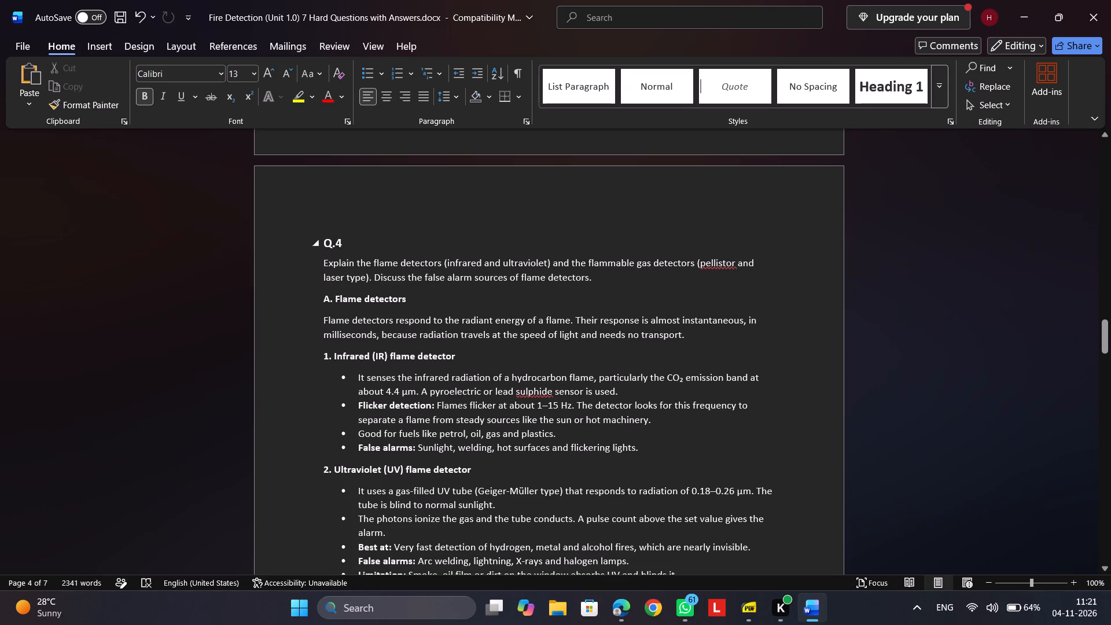
{"action": "left_click", "coordinate": [325, 267]}
{"action": "key", "text": "BackSpace"}
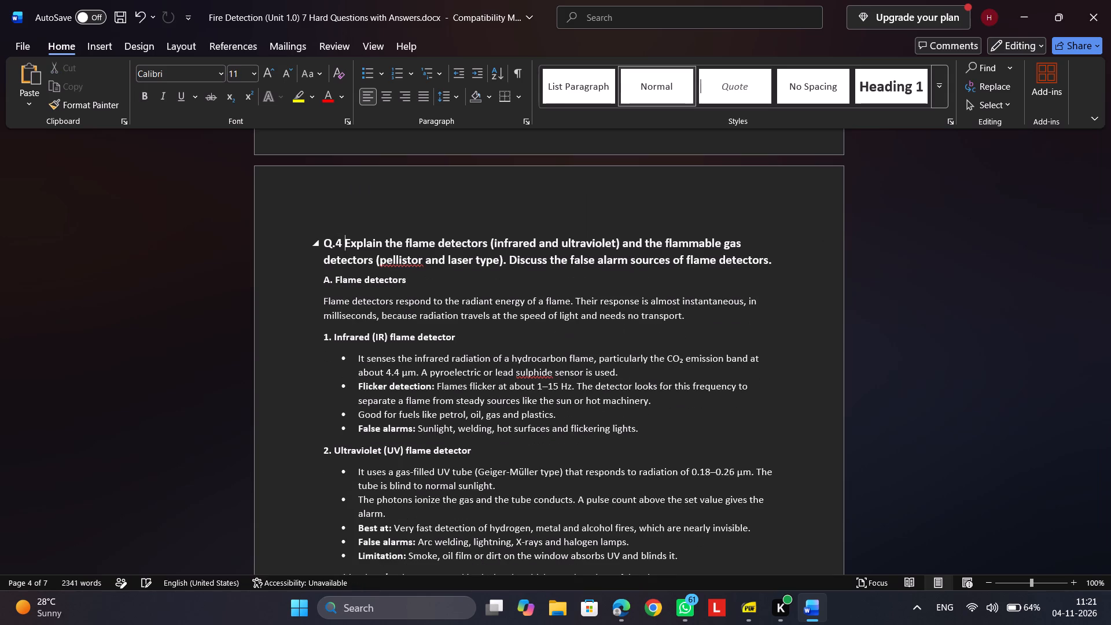
Remove "Performance characteristics and lag time (7 marks)" and the "Question:" label from Q.5, and join the question text onto the "Q.5" line.
{"action": "scroll", "coordinate": [458, 416], "scroll_direction": "down", "scroll_amount": 2}
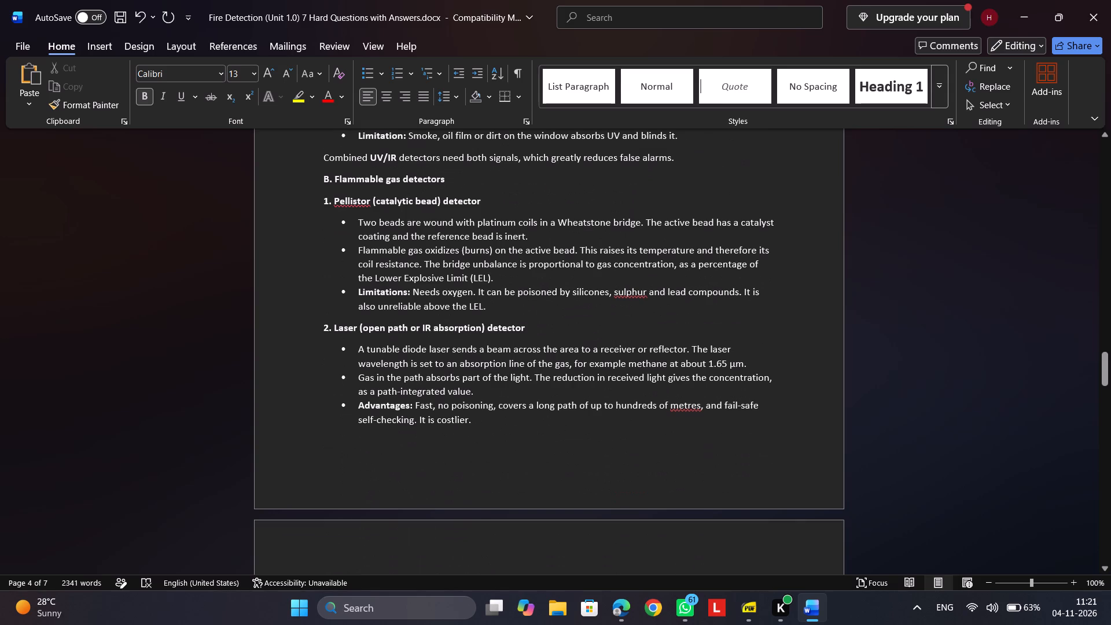
{"action": "scroll", "coordinate": [458, 416], "scroll_direction": "down", "scroll_amount": 2}
{"action": "scroll", "coordinate": [458, 416], "scroll_direction": "up", "scroll_amount": 1}
{"action": "scroll", "coordinate": [458, 416], "scroll_direction": "down", "scroll_amount": 1}
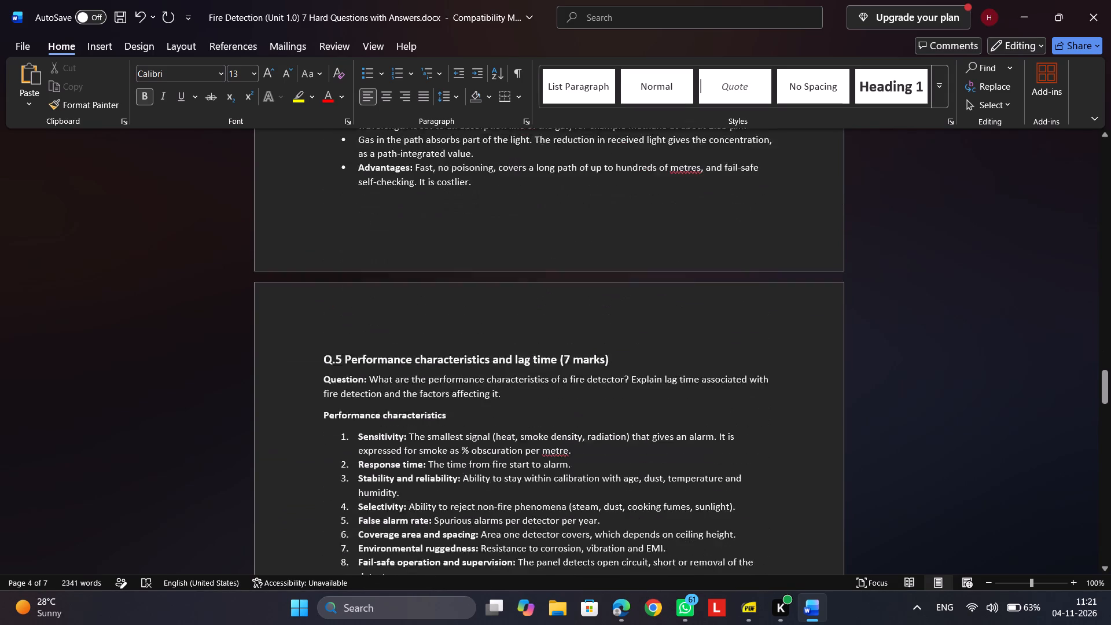
{"action": "scroll", "coordinate": [458, 416], "scroll_direction": "down", "scroll_amount": 1}
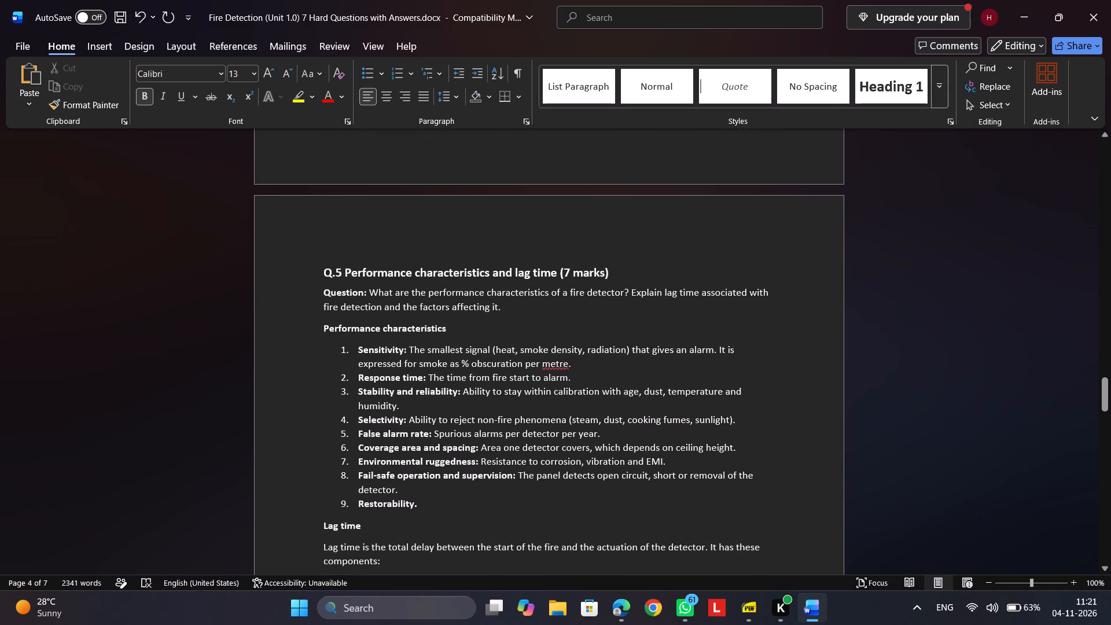
{"action": "left_click", "coordinate": [368, 294]}
{"action": "left_click_drag", "start_coordinate": [368, 294], "coordinate": [343, 260]}
{"action": "key", "text": "BackSpace"}
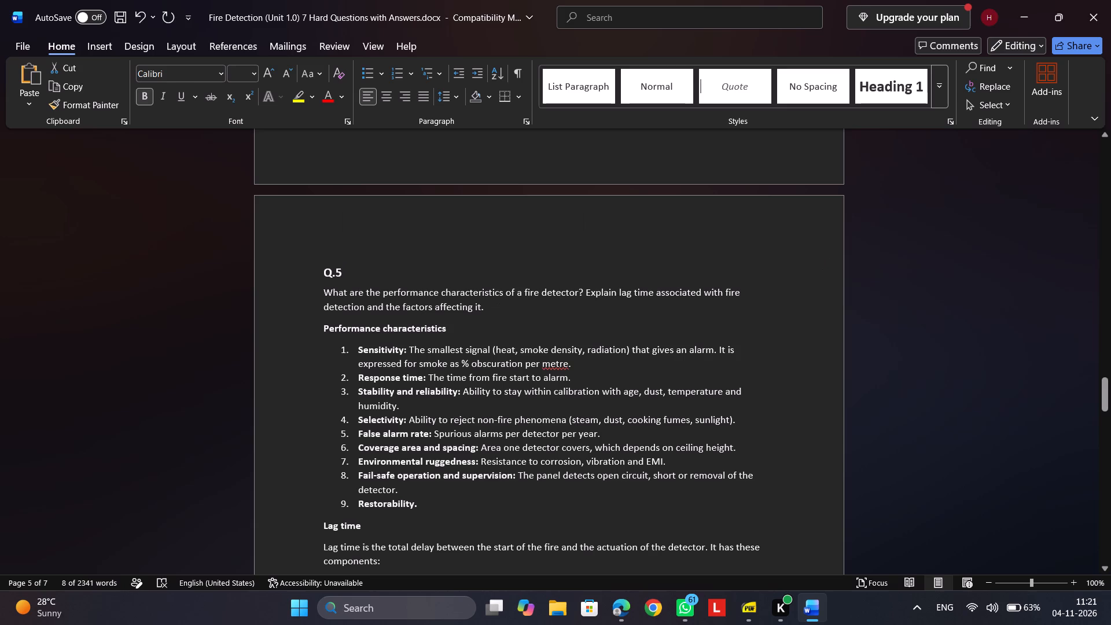
{"action": "left_click", "coordinate": [323, 296]}
{"action": "key", "text": "BackSpace"}
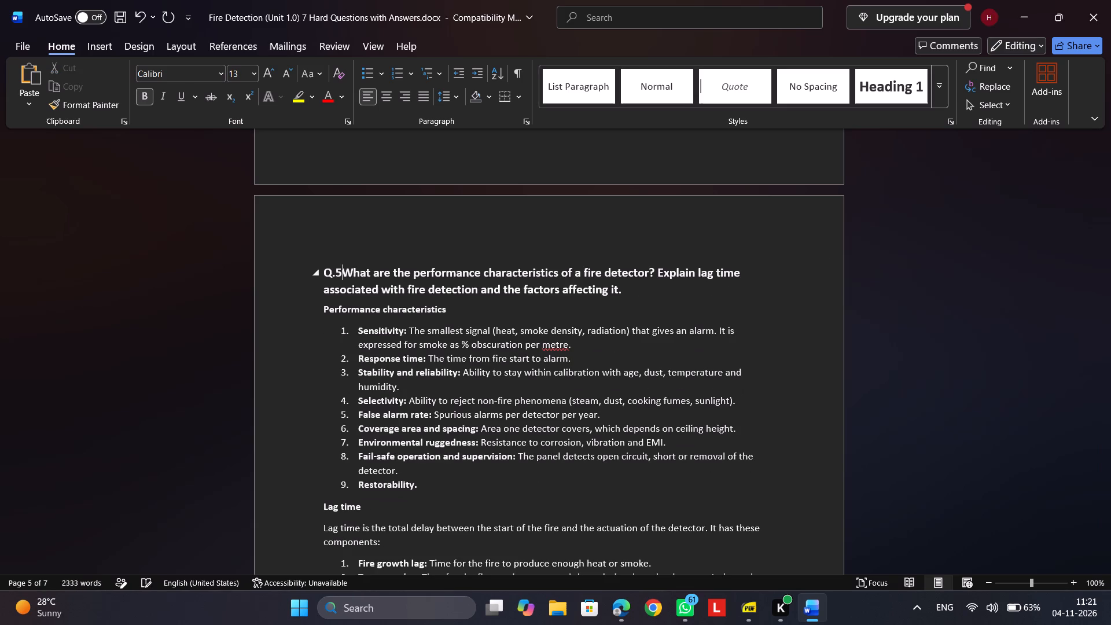
{"action": "key", "text": "space"}
Insert a page break before the Q.6 heading so that the question starts on a new page.
{"action": "scroll", "coordinate": [323, 296], "scroll_direction": "down", "scroll_amount": 1}
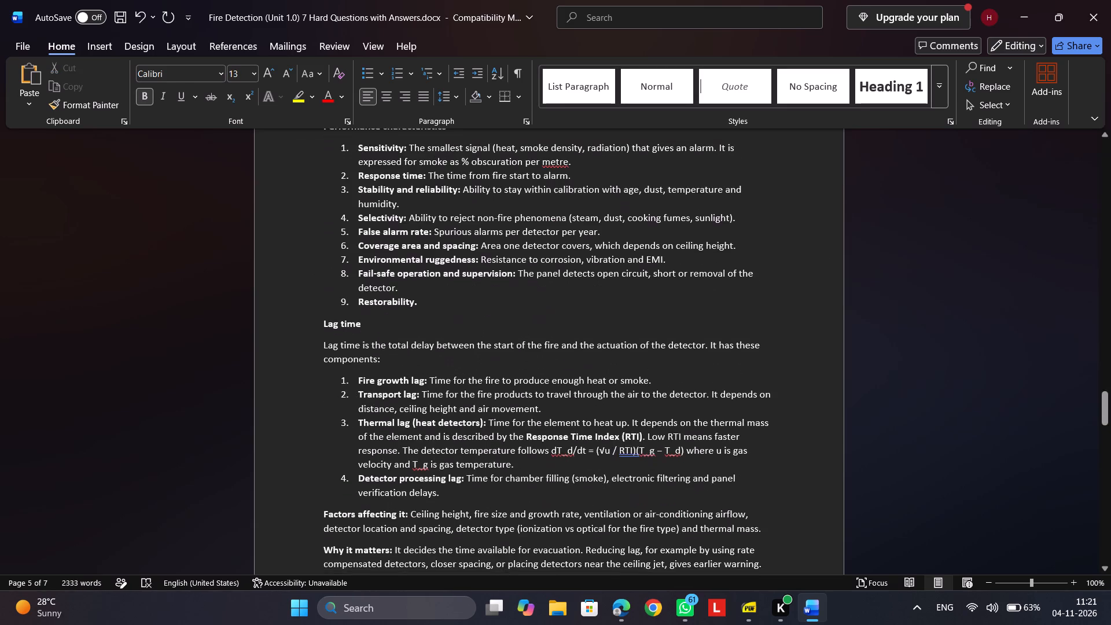
{"action": "scroll", "coordinate": [323, 296], "scroll_direction": "down", "scroll_amount": 3}
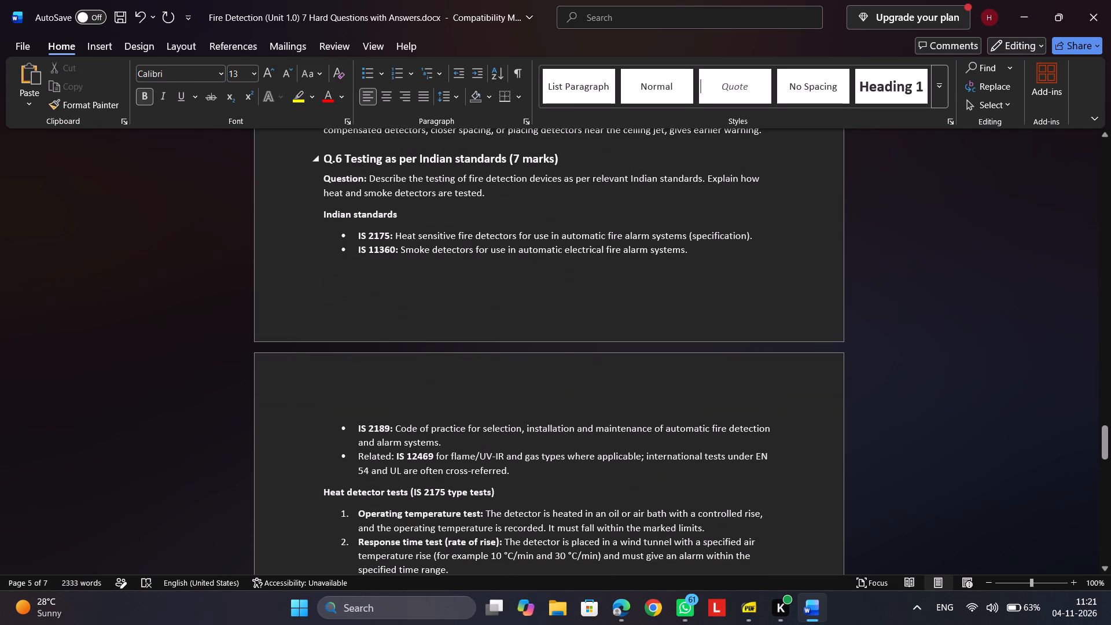
{"action": "left_click", "coordinate": [322, 159]}
{"action": "key", "text": "ctrl+c"}
{"action": "scroll", "coordinate": [340, 187], "scroll_direction": "up", "scroll_amount": 1}
{"action": "key", "text": "ctrl+Return"}
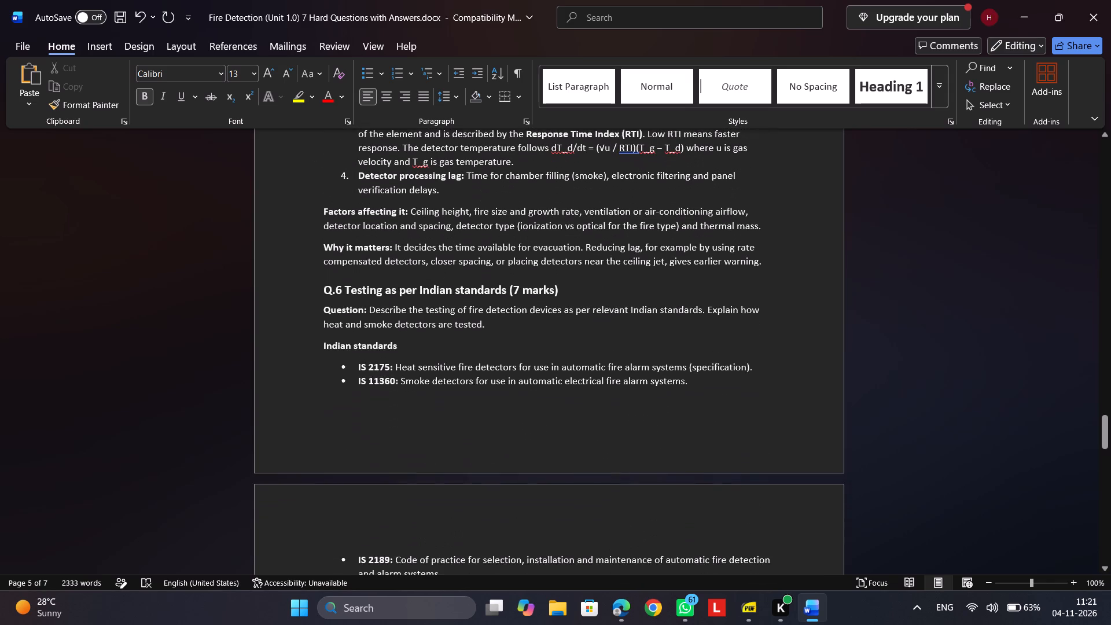
Remove "Testing as per Indian standards (7 marks)" and the "Question:" label from Q.6, and join the question text onto the "Q.6" line.
{"action": "scroll", "coordinate": [340, 187], "scroll_direction": "down", "scroll_amount": 1}
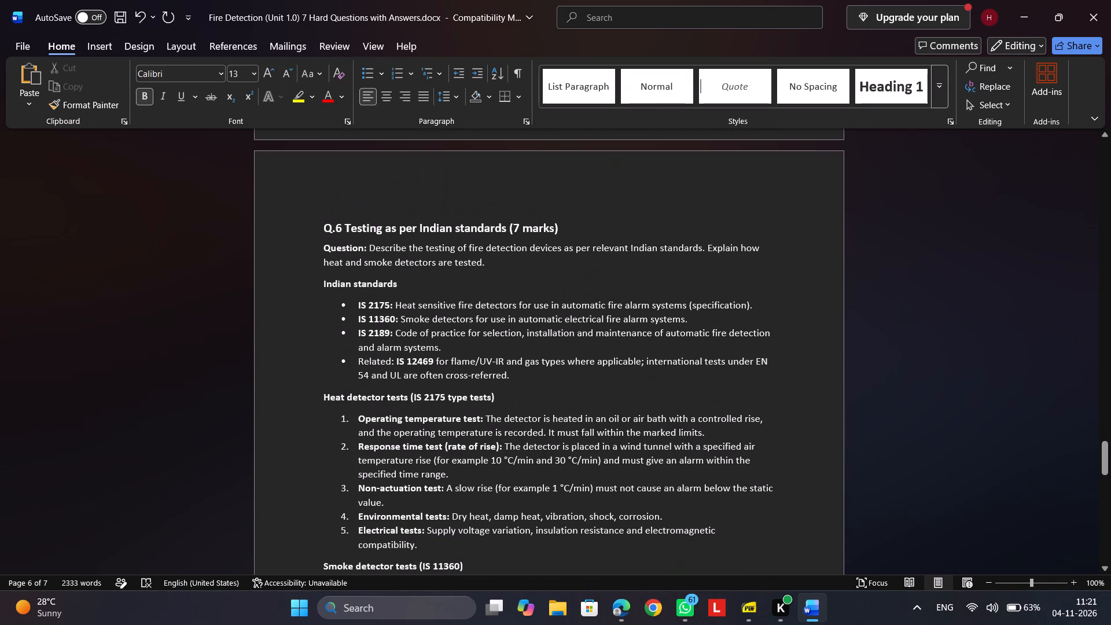
{"action": "left_click_drag", "start_coordinate": [366, 247], "coordinate": [339, 247]}
{"action": "left_click_drag", "start_coordinate": [339, 247], "coordinate": [339, 236]}
{"action": "left_click_drag", "start_coordinate": [339, 236], "coordinate": [347, 231]}
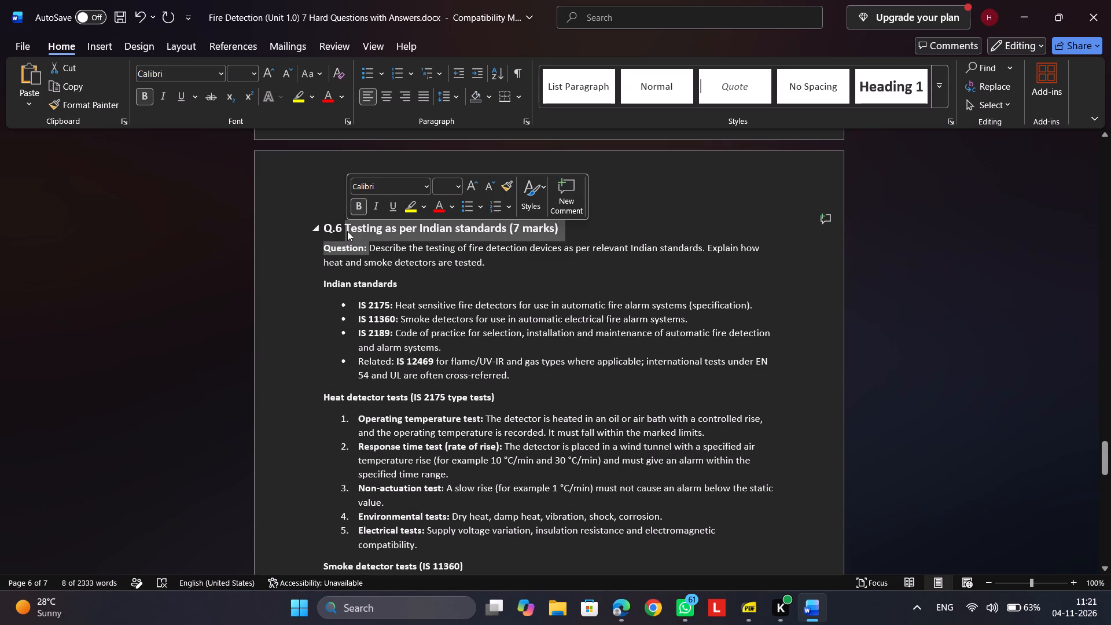
{"action": "key", "text": "BackSpace"}
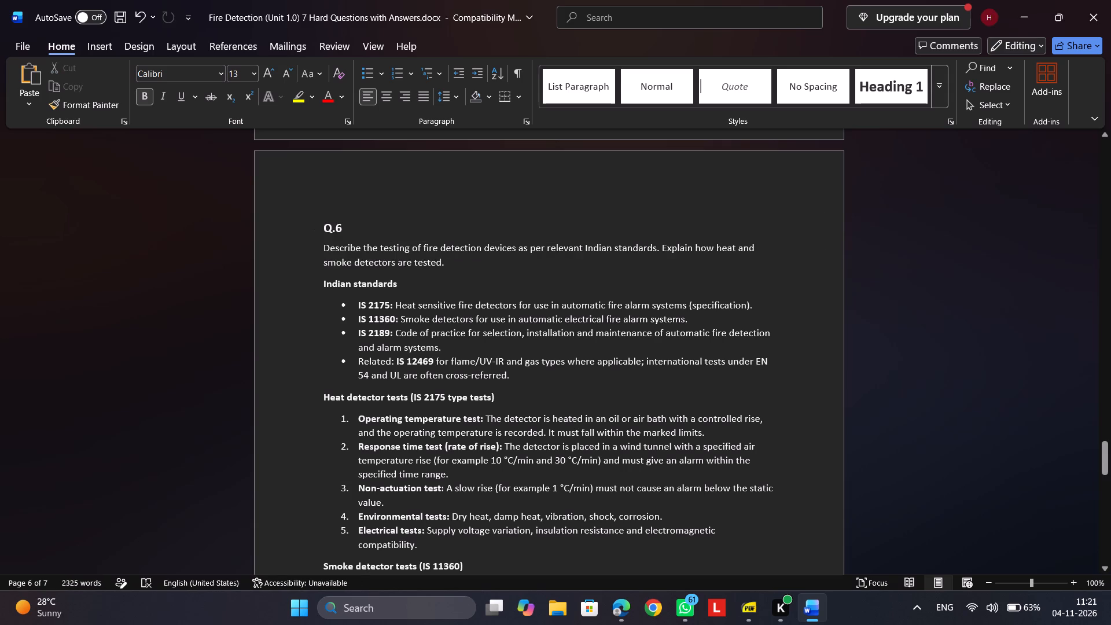
{"action": "left_click", "coordinate": [323, 246]}
{"action": "key", "text": "BackSpace"}
Remove "Comparison and selection of detectors (7 marks)" and the "Question:" label from Q.7, and join the question text onto the "Q.7" line.
{"action": "scroll", "coordinate": [323, 246], "scroll_direction": "down", "scroll_amount": 1}
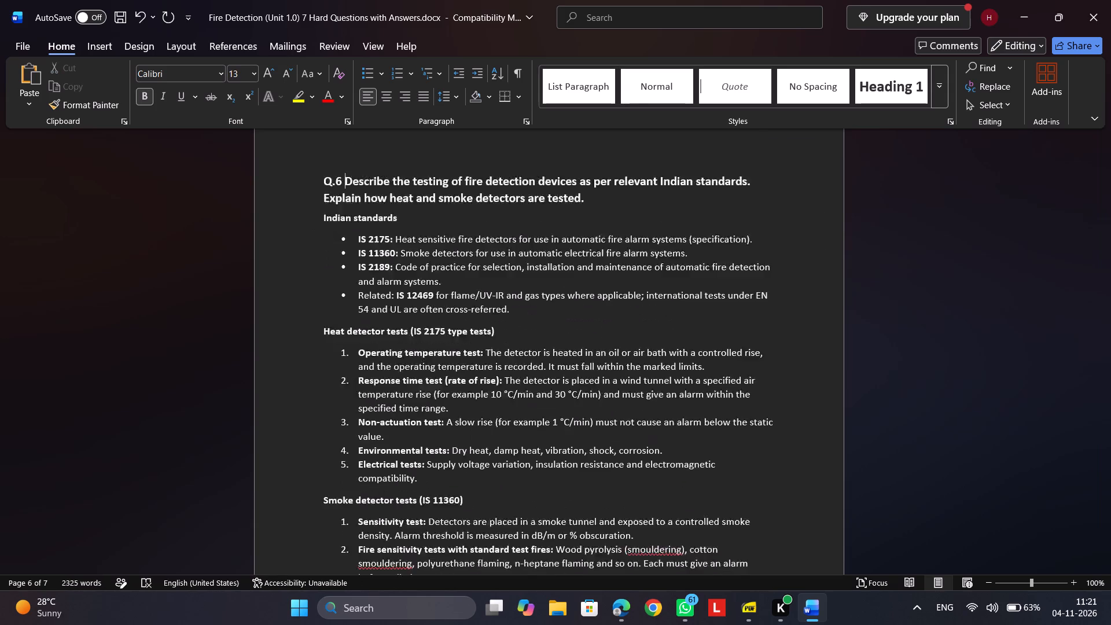
{"action": "scroll", "coordinate": [323, 246], "scroll_direction": "down", "scroll_amount": 2}
{"action": "scroll", "coordinate": [367, 280], "scroll_direction": "up", "scroll_amount": 1}
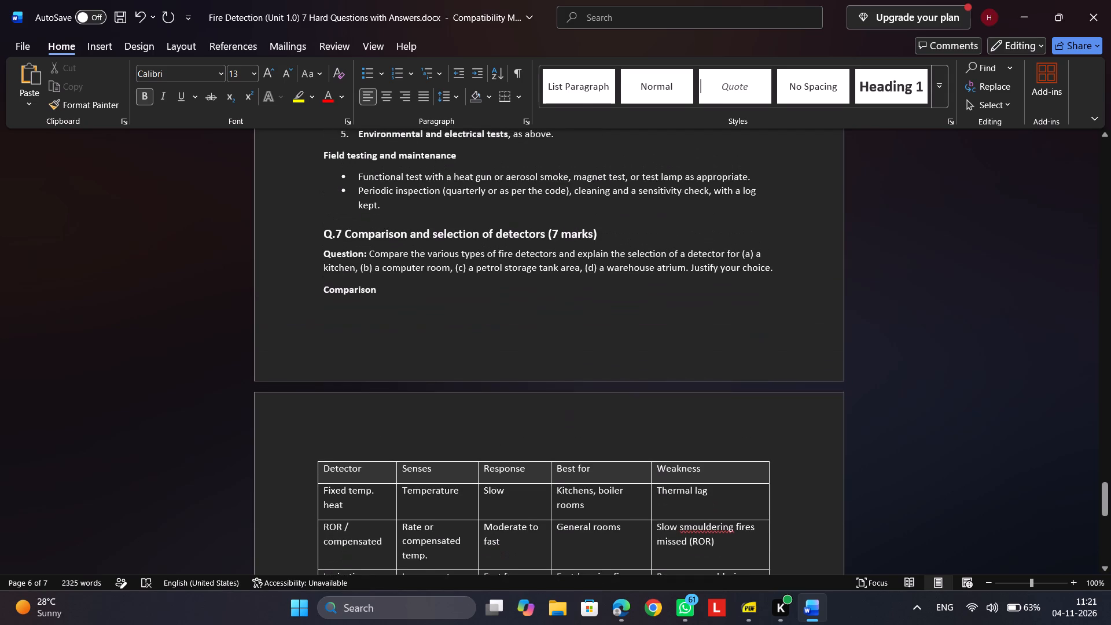
{"action": "left_click_drag", "start_coordinate": [368, 253], "coordinate": [329, 254]}
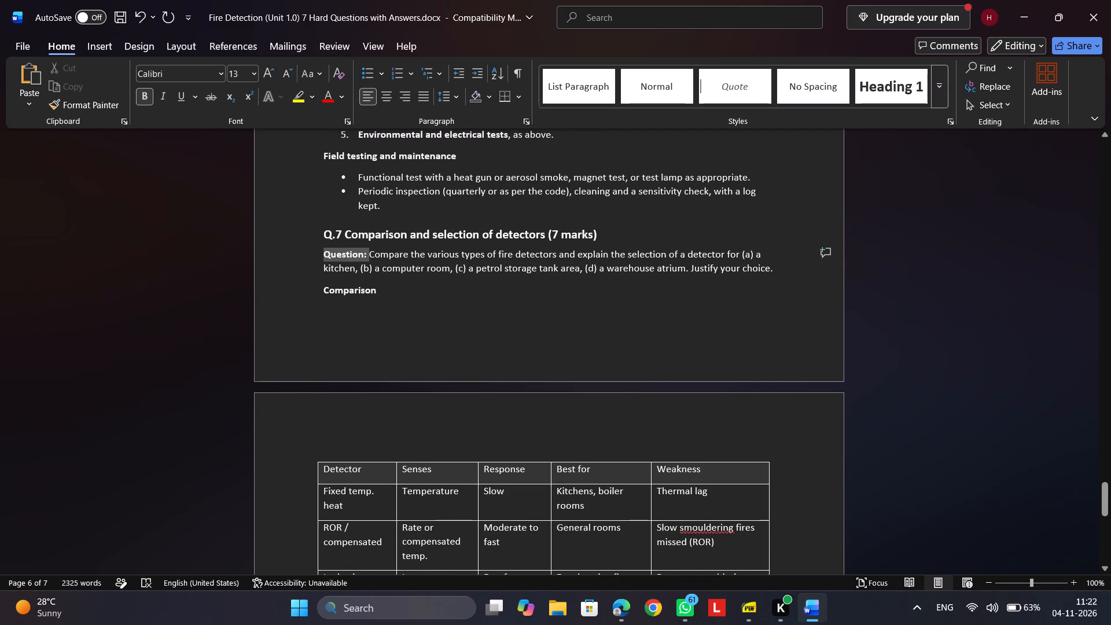
{"action": "left_click_drag", "start_coordinate": [329, 254], "coordinate": [347, 230]}
{"action": "key", "text": "BackSpace"}
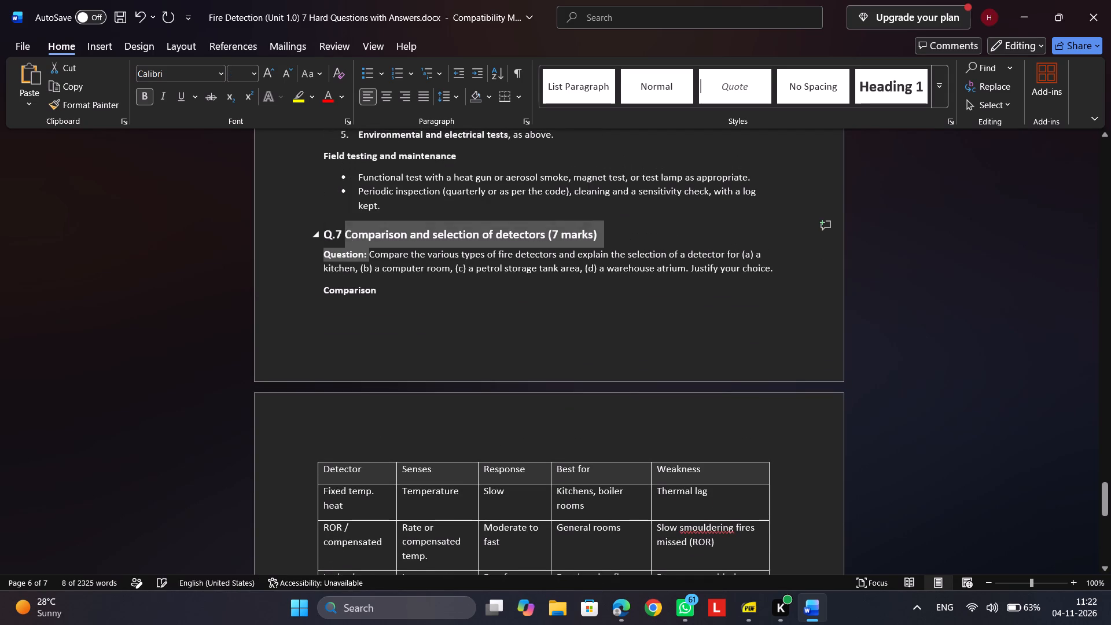
{"action": "left_click", "coordinate": [324, 256]}
{"action": "key", "text": "BackSpace"}
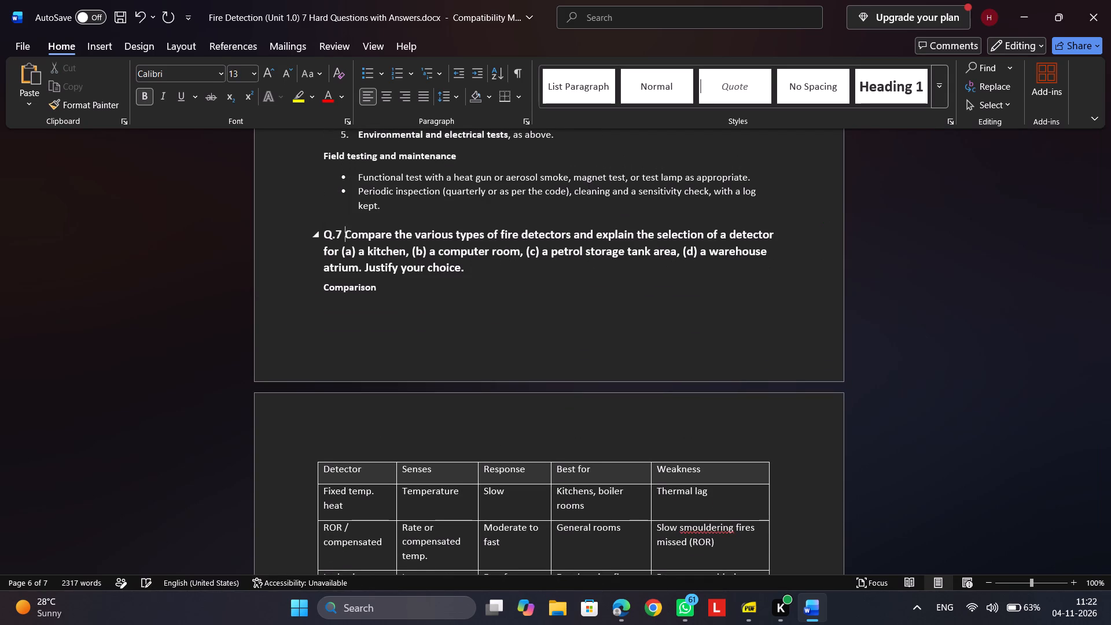
Insert a page break before the Q.7 heading so that the question starts on a new page.
{"action": "left_click", "coordinate": [323, 237]}
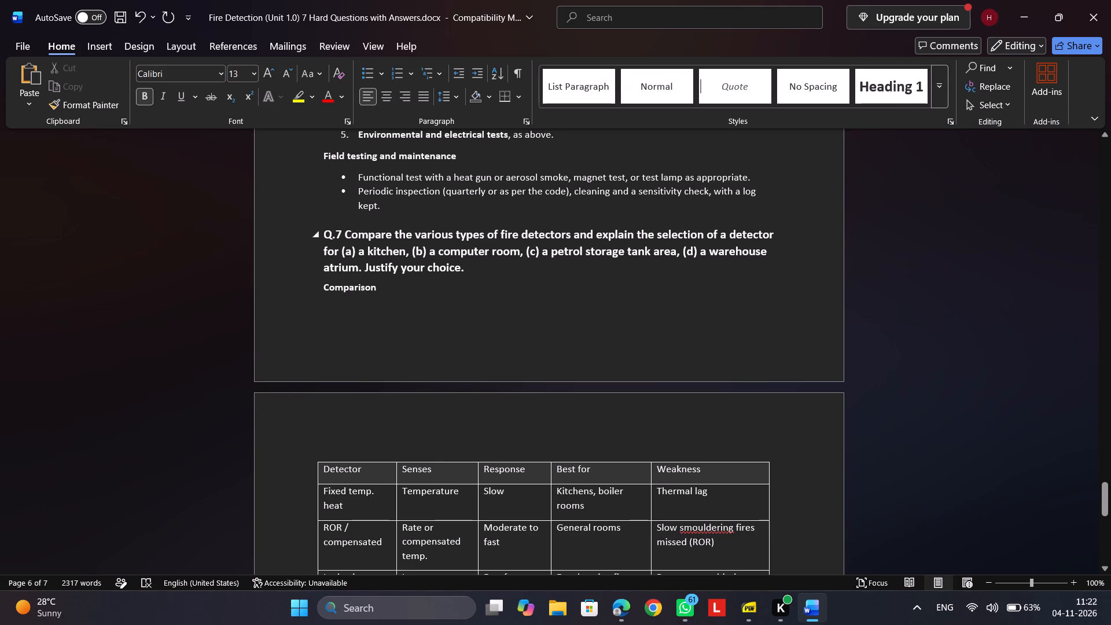
{"action": "key", "text": "ctrl+Return"}
Delete the "Exam tips" heading and its three bullets from the end of the document.
{"action": "scroll", "coordinate": [323, 237], "scroll_direction": "down", "scroll_amount": 5}
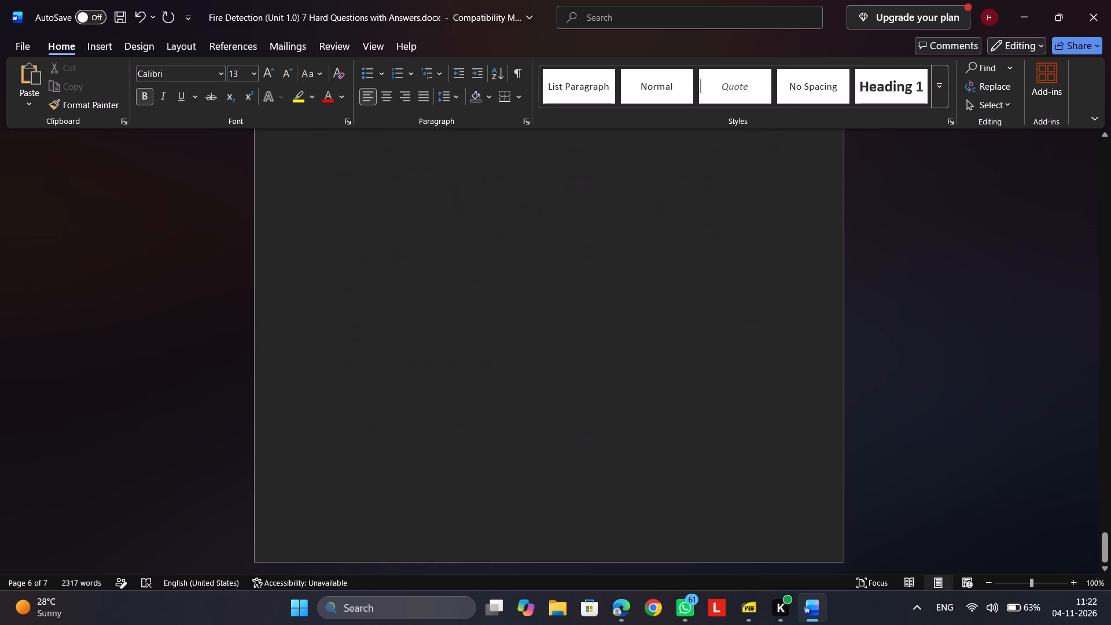
{"action": "scroll", "coordinate": [323, 237], "scroll_direction": "up", "scroll_amount": 3}
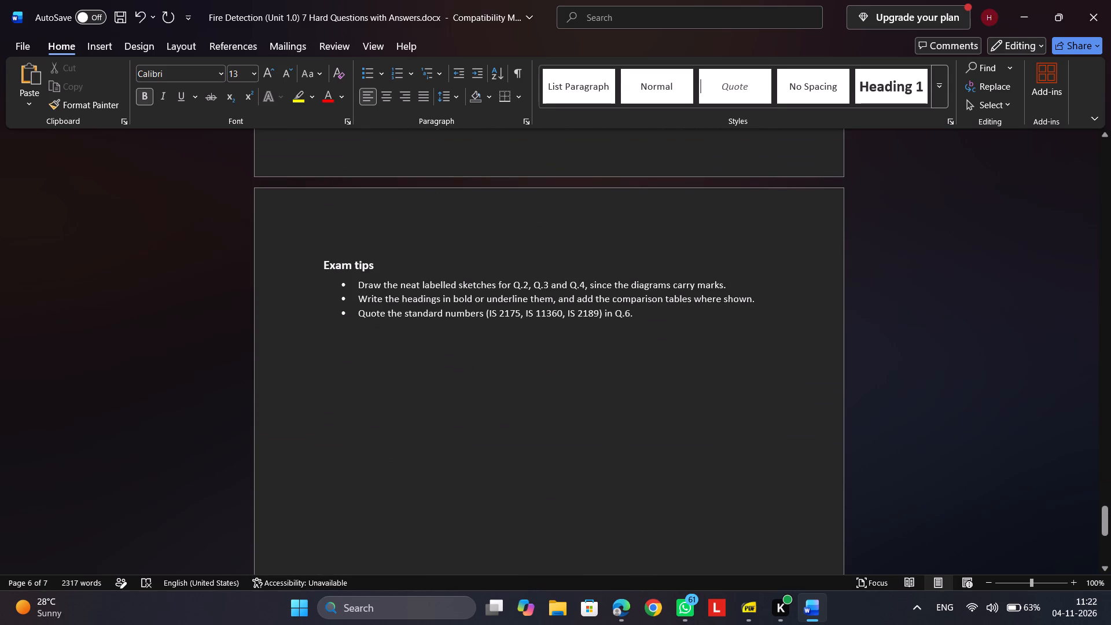
{"action": "left_click", "coordinate": [676, 321]}
{"action": "left_click_drag", "start_coordinate": [676, 321], "coordinate": [317, 247]}
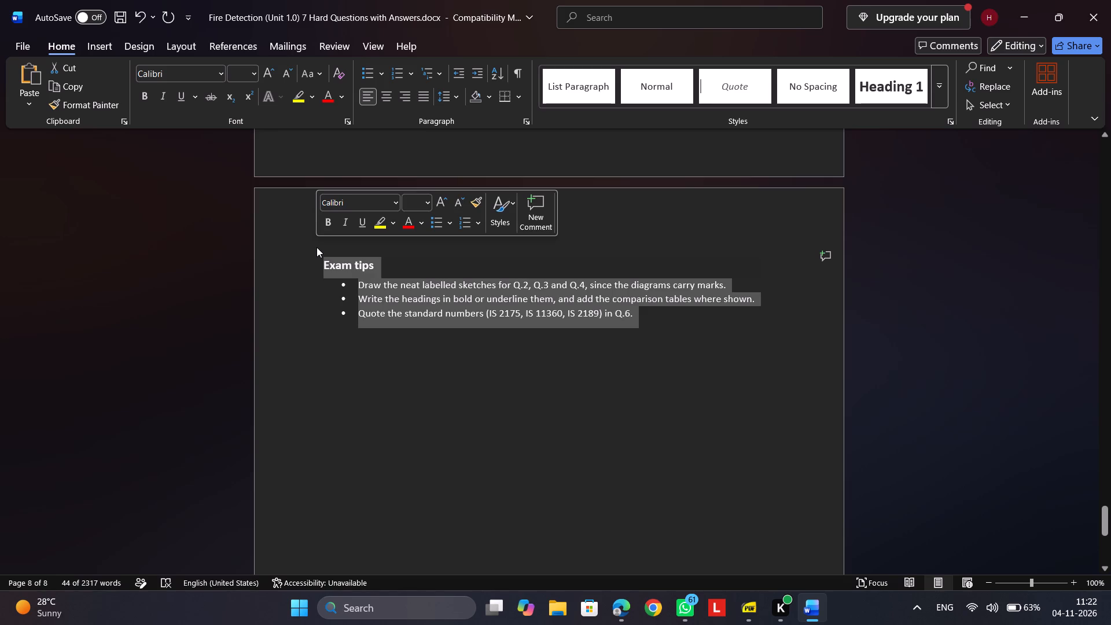
{"action": "key", "text": "BackSpace"}
{"action": "key", "text": "BackSpace"}
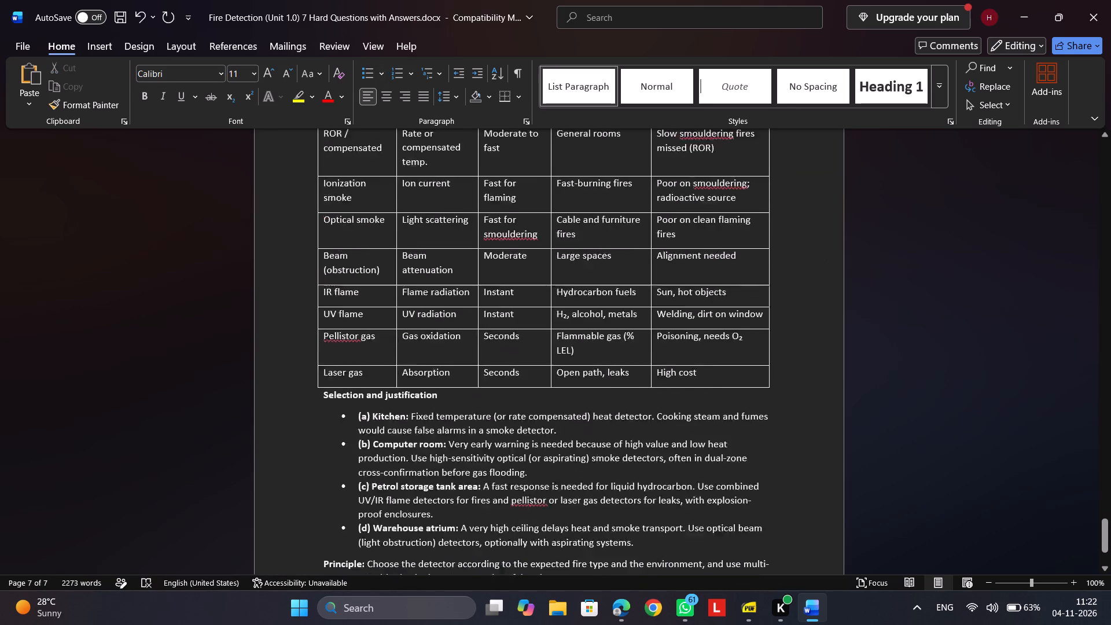
Insert a page break after the final "Principle" paragraph and adjust the blank lines at the document's end.
{"action": "key", "text": "ctrl+Return"}
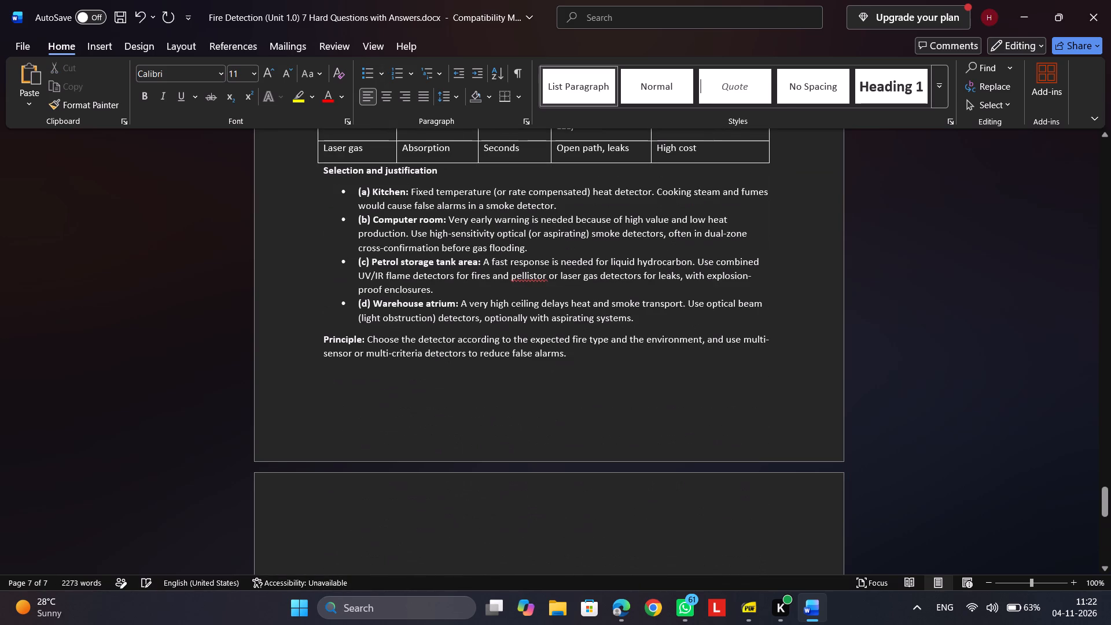
{"action": "scroll", "coordinate": [317, 247], "scroll_direction": "down", "scroll_amount": 1}
{"action": "key", "text": "BackSpace"}
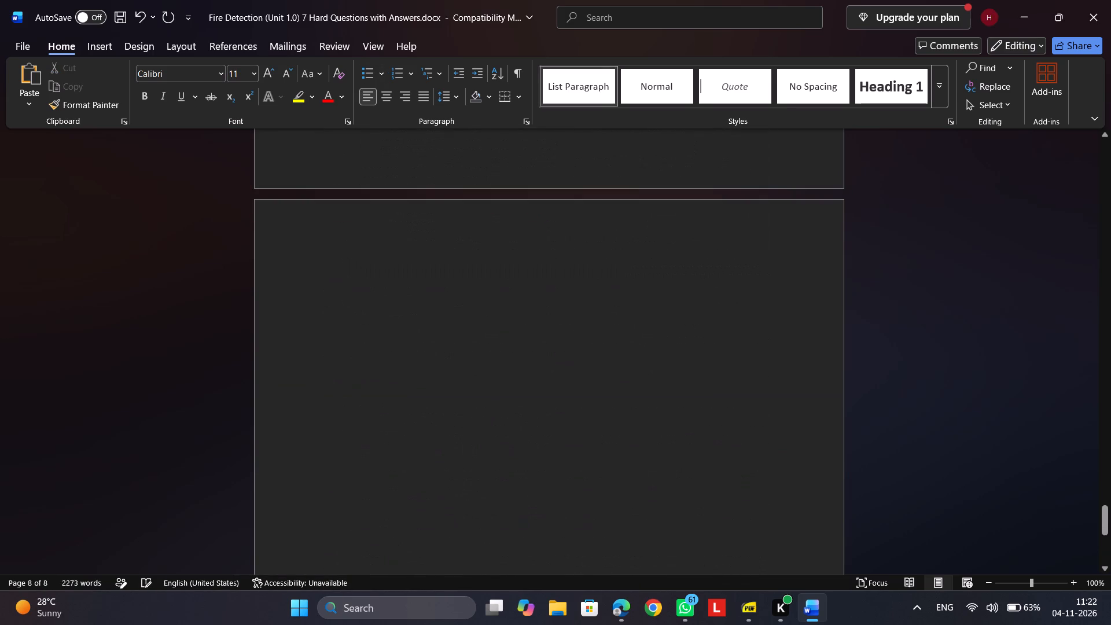
{"action": "key", "text": "BackSpace"}
{"action": "key", "text": "Return"}
{"action": "scroll", "coordinate": [317, 247], "scroll_direction": "down", "scroll_amount": 2}
{"action": "left_click", "coordinate": [630, 624]}
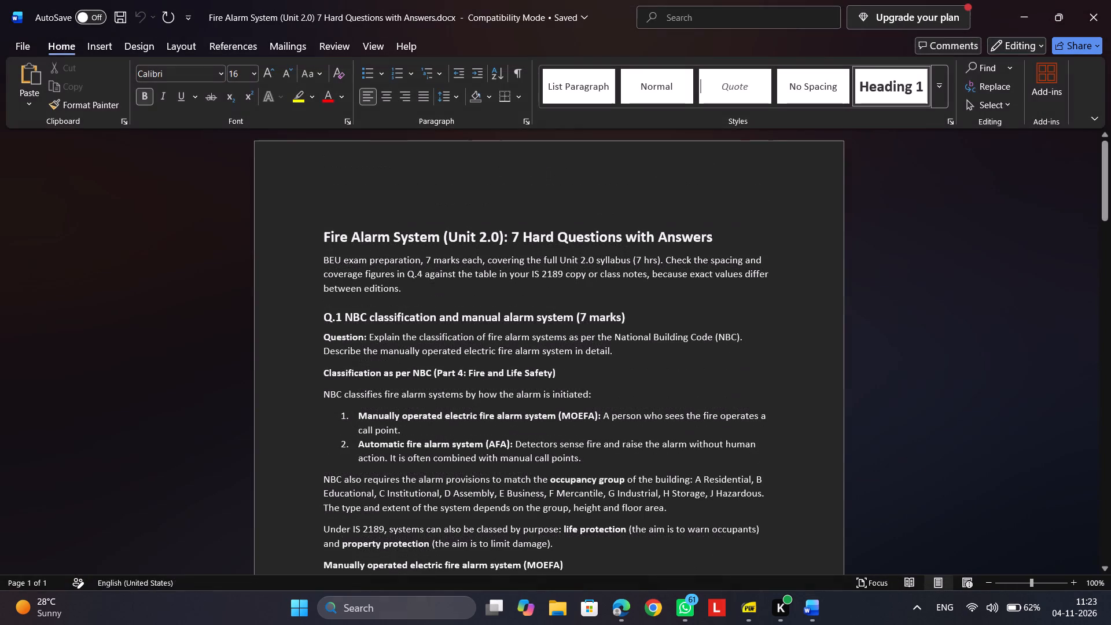
{"action": "left_click_drag", "start_coordinate": [425, 294], "coordinate": [332, 229]}
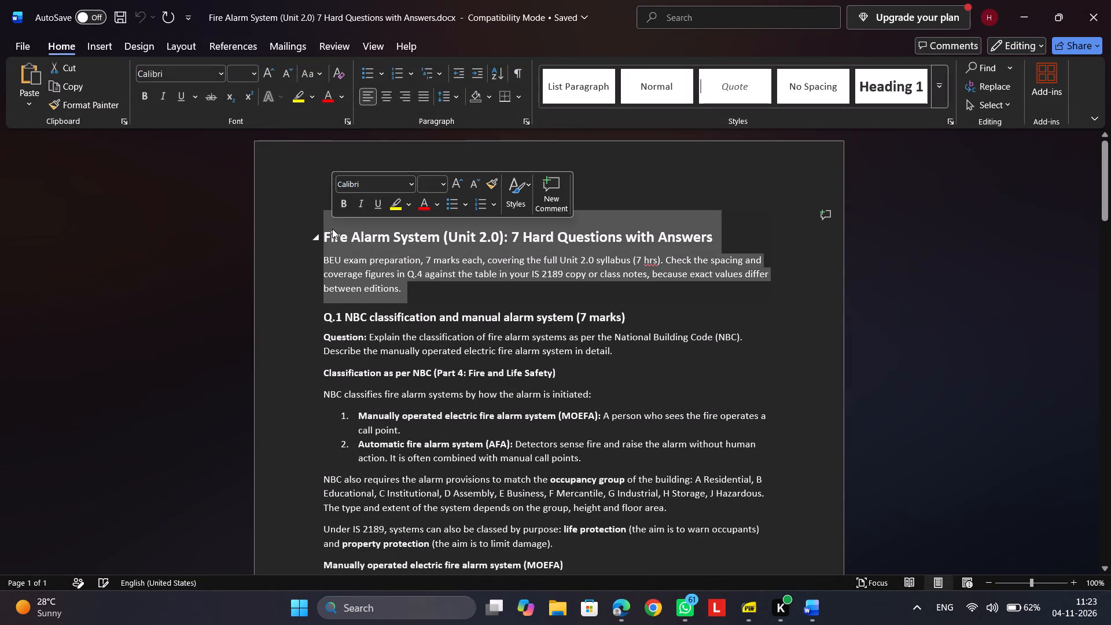
{"action": "key", "text": "BackSpace"}
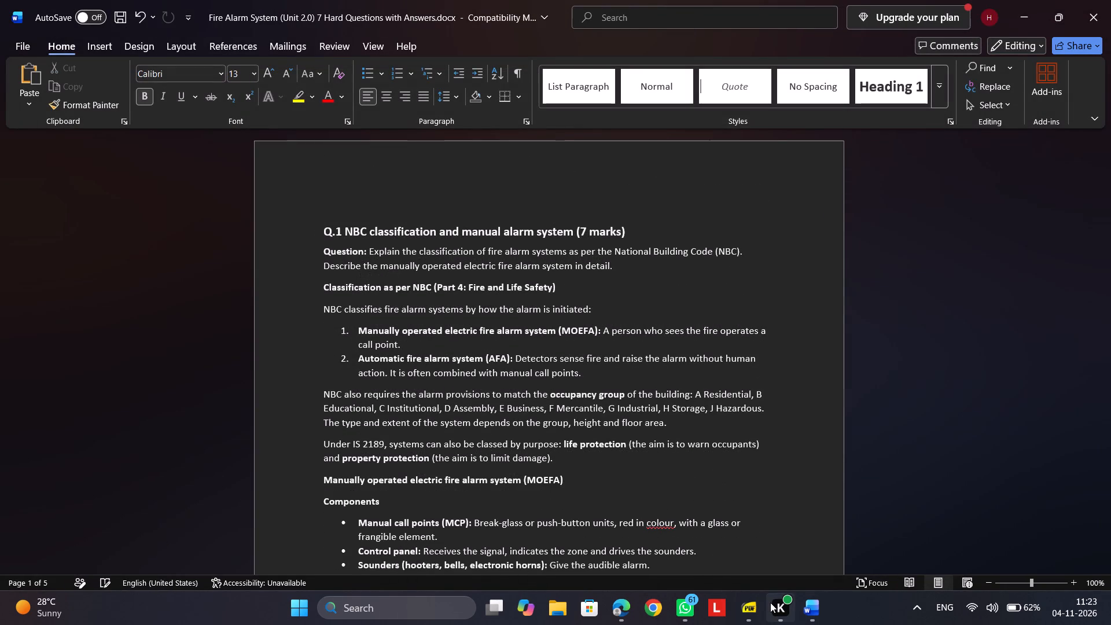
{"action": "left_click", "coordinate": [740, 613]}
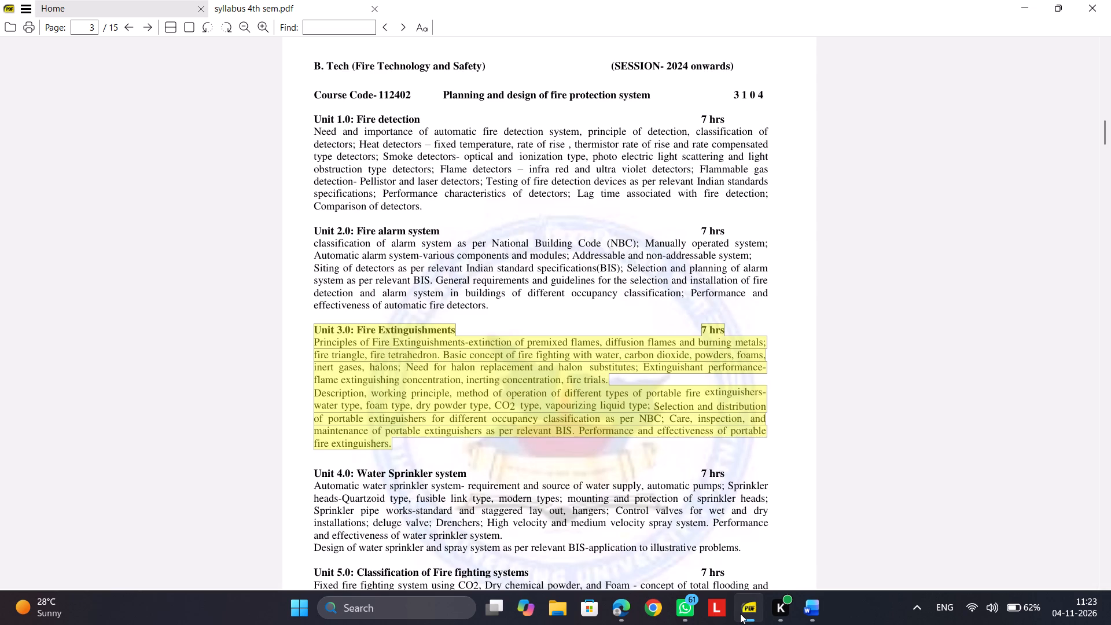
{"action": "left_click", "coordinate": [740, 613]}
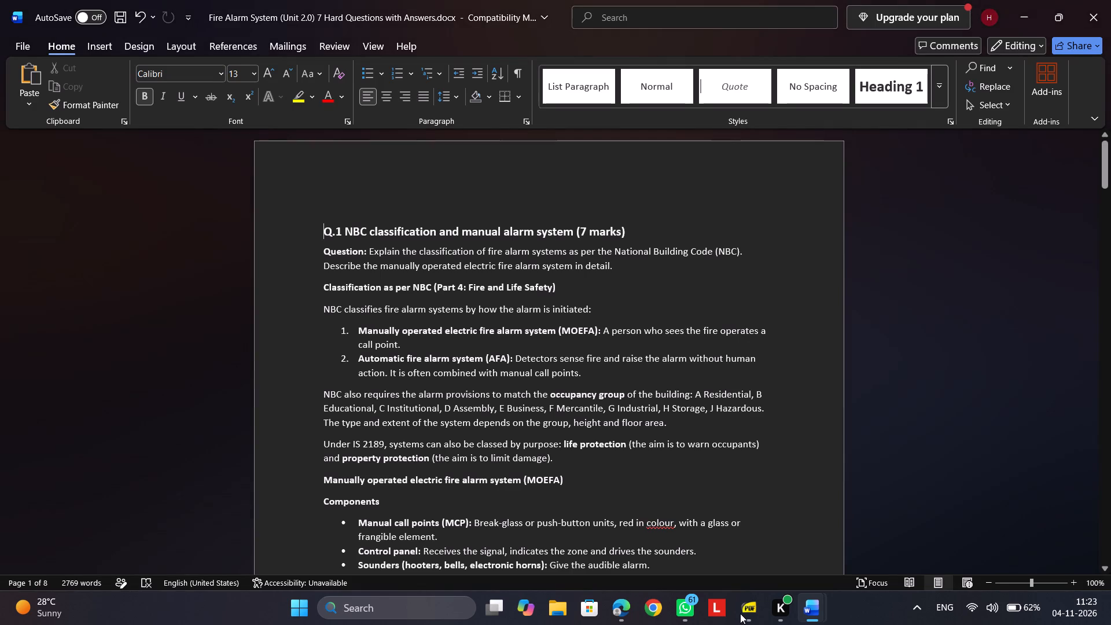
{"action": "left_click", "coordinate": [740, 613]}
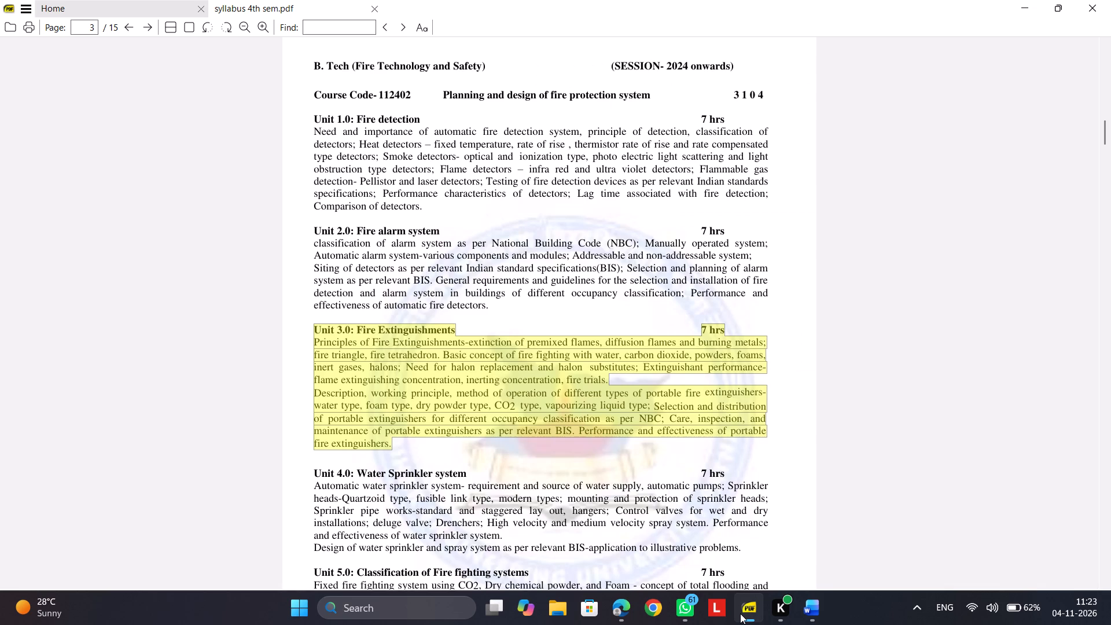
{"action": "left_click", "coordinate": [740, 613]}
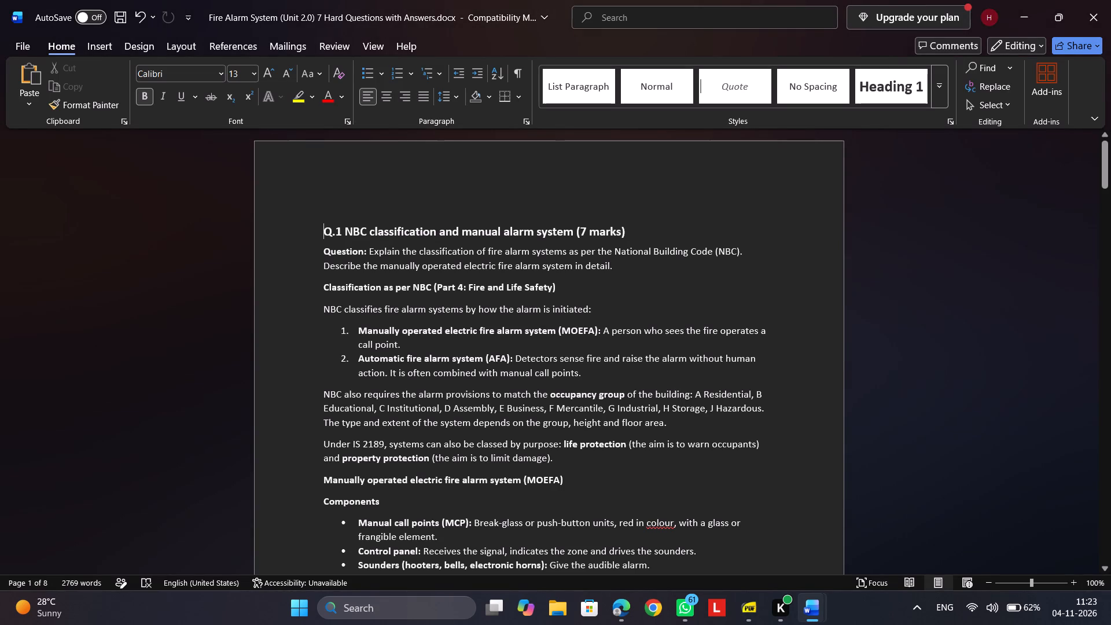
Remove the Q.1 topic title, marks and "Question:" label, and join the question text to "Q.1" with a space.
{"action": "left_click_drag", "start_coordinate": [368, 253], "coordinate": [351, 244]}
{"action": "left_click_drag", "start_coordinate": [351, 244], "coordinate": [343, 231]}
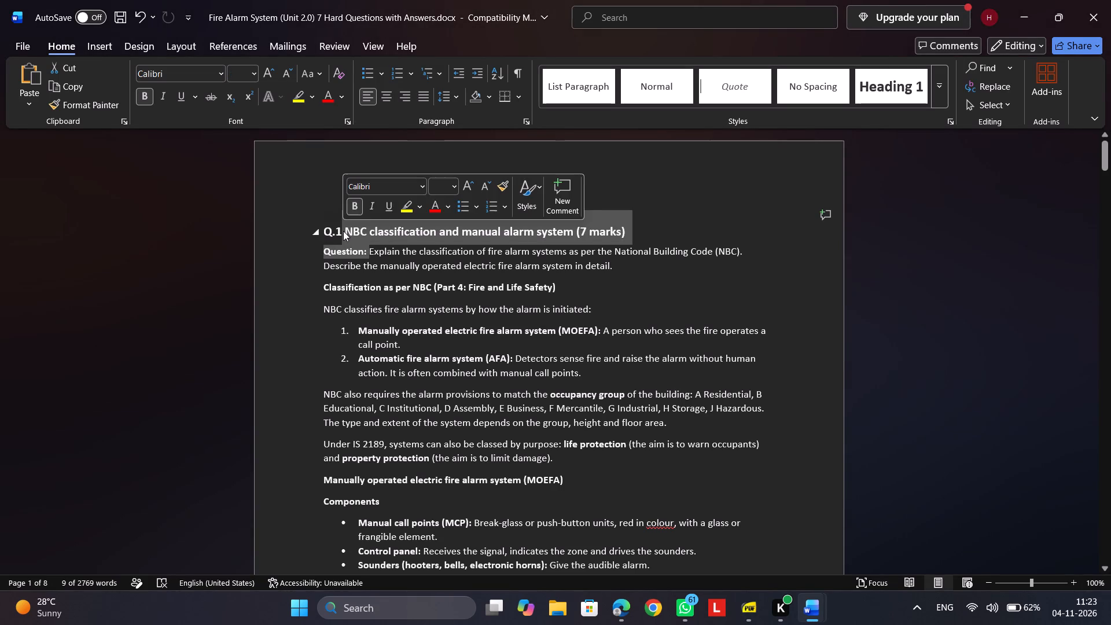
{"action": "key", "text": "BackSpace"}
{"action": "left_click", "coordinate": [324, 253]}
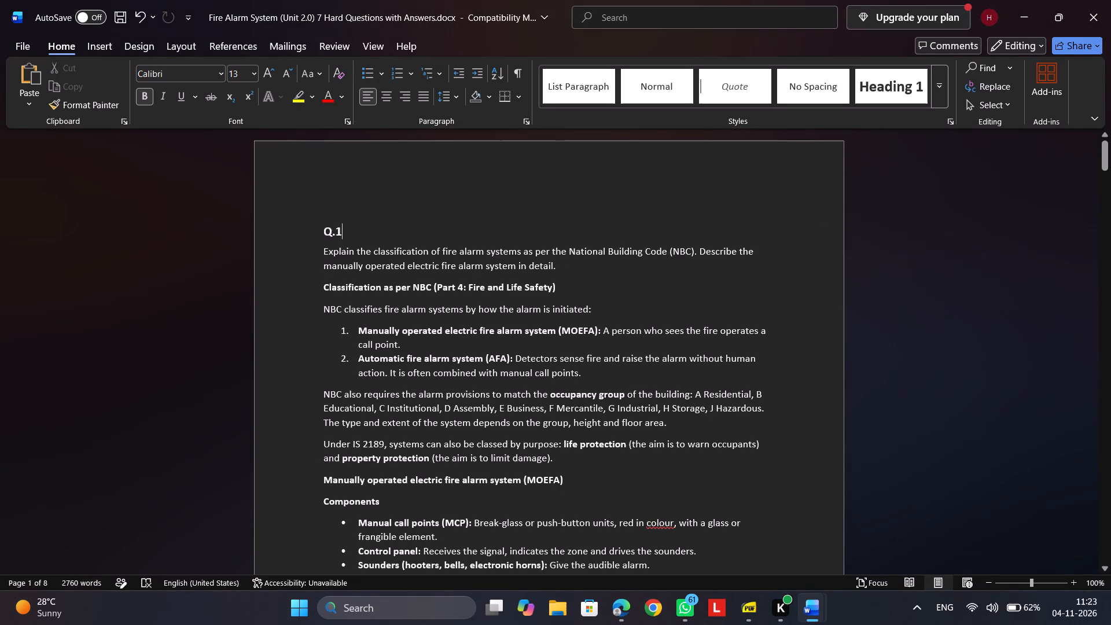
{"action": "key", "text": "BackSpace"}
{"action": "key", "text": "space"}
Look through the Q.1 answer on the first page, from its heading to the Merits paragraph.
{"action": "scroll", "coordinate": [324, 253], "scroll_direction": "down", "scroll_amount": 1}
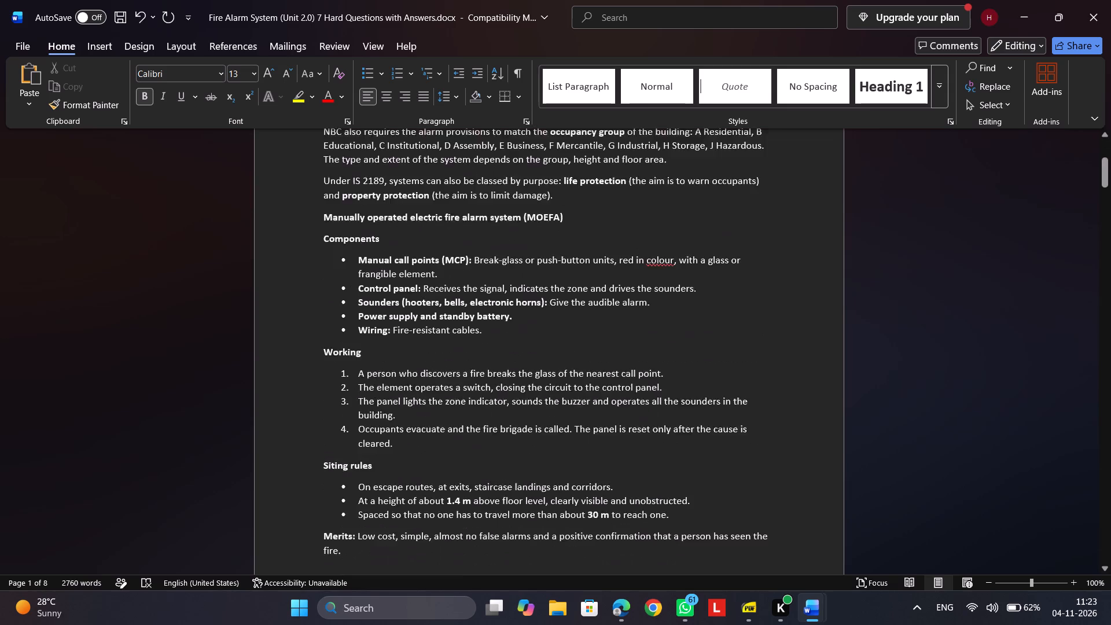
{"action": "scroll", "coordinate": [324, 253], "scroll_direction": "down", "scroll_amount": 2}
{"action": "scroll", "coordinate": [377, 275], "scroll_direction": "up", "scroll_amount": 1}
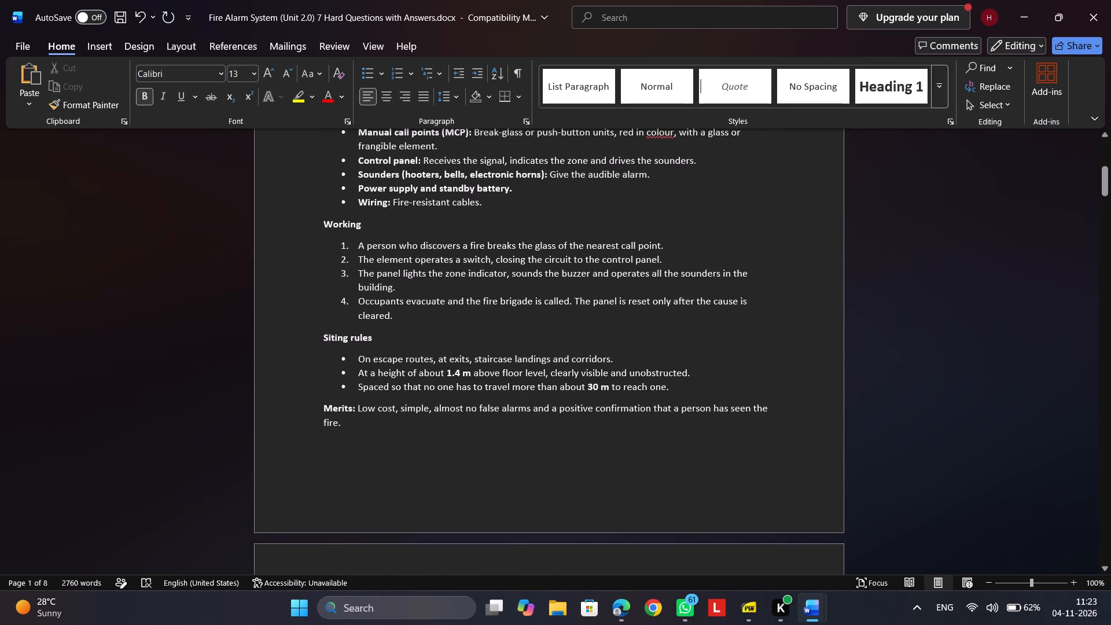
{"action": "scroll", "coordinate": [377, 275], "scroll_direction": "up", "scroll_amount": 2}
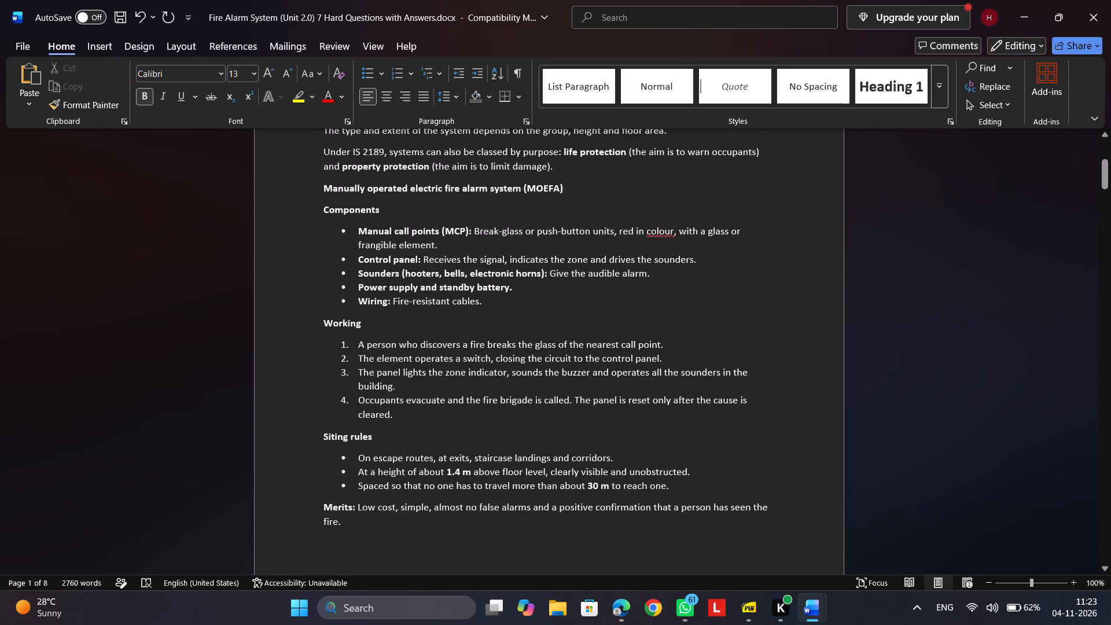
{"action": "scroll", "coordinate": [377, 275], "scroll_direction": "up", "scroll_amount": 1}
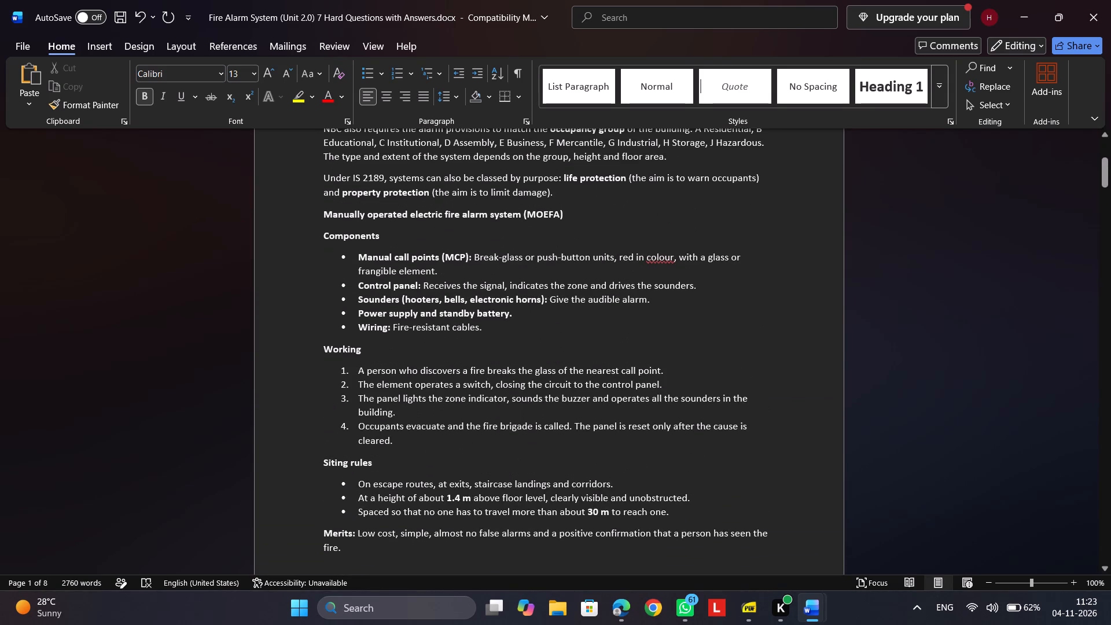
{"action": "scroll", "coordinate": [383, 336], "scroll_direction": "up", "scroll_amount": 1}
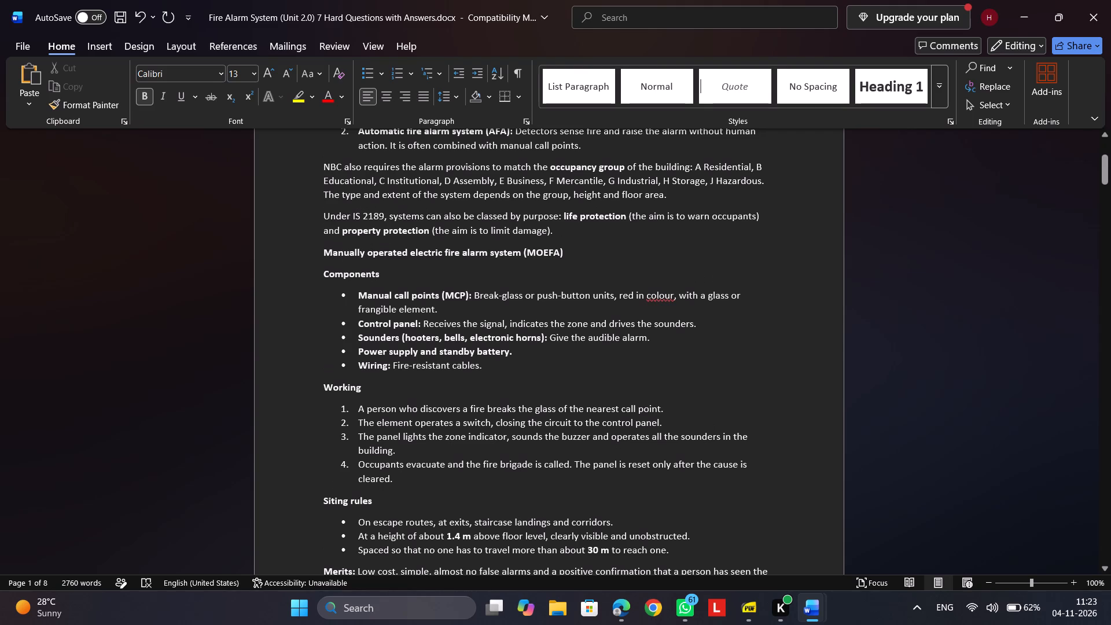
{"action": "scroll", "coordinate": [383, 336], "scroll_direction": "up", "scroll_amount": 1}
{"action": "scroll", "coordinate": [318, 253], "scroll_direction": "up", "scroll_amount": 1}
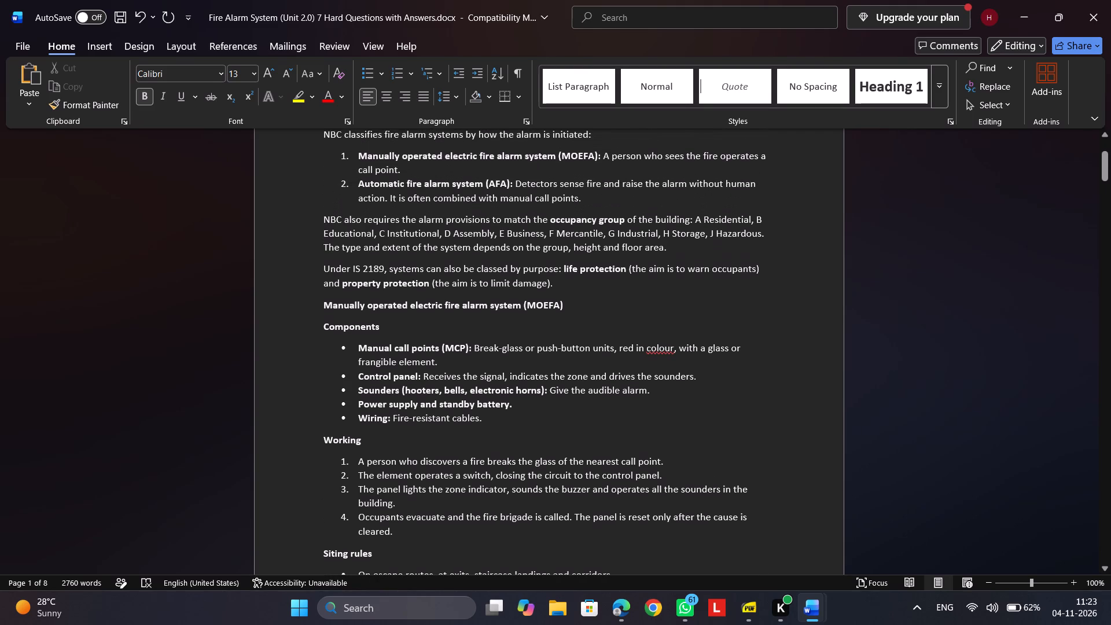
{"action": "scroll", "coordinate": [318, 253], "scroll_direction": "up", "scroll_amount": 1}
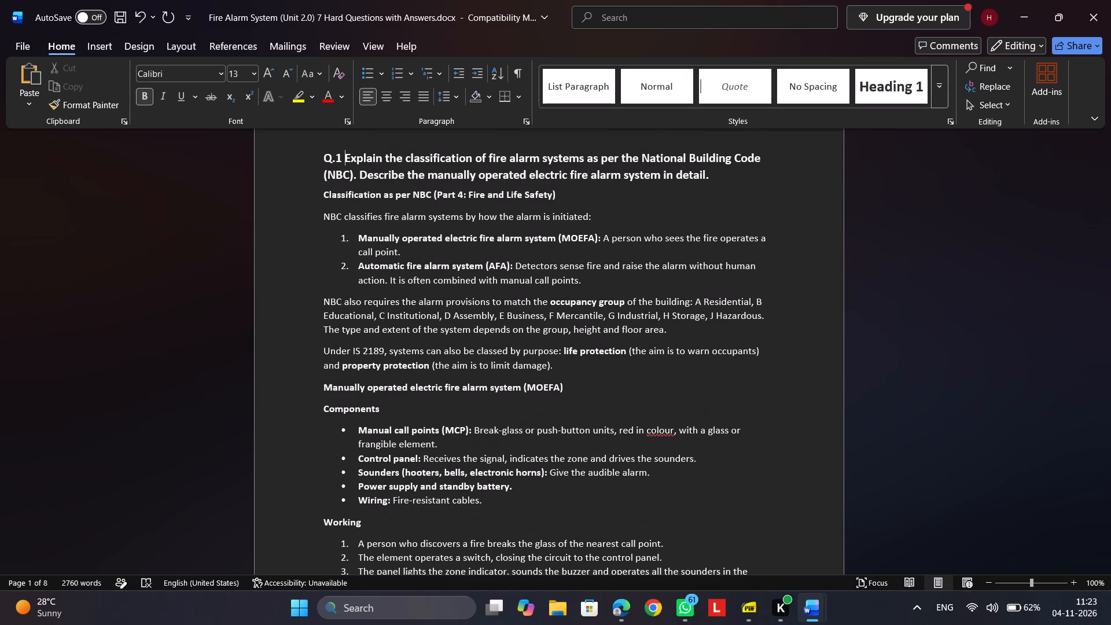
Join the "Limitations:" paragraph onto the end of the "Merits:" paragraph in Q.1, separated by a space.
{"action": "scroll", "coordinate": [318, 253], "scroll_direction": "down", "scroll_amount": 3}
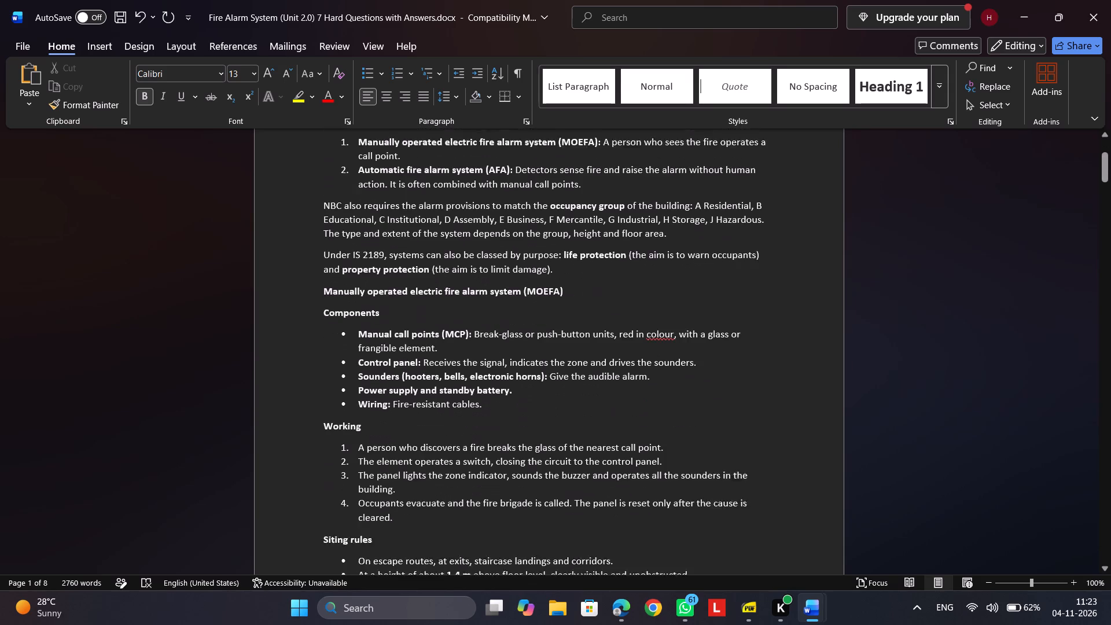
{"action": "scroll", "coordinate": [318, 253], "scroll_direction": "down", "scroll_amount": 3}
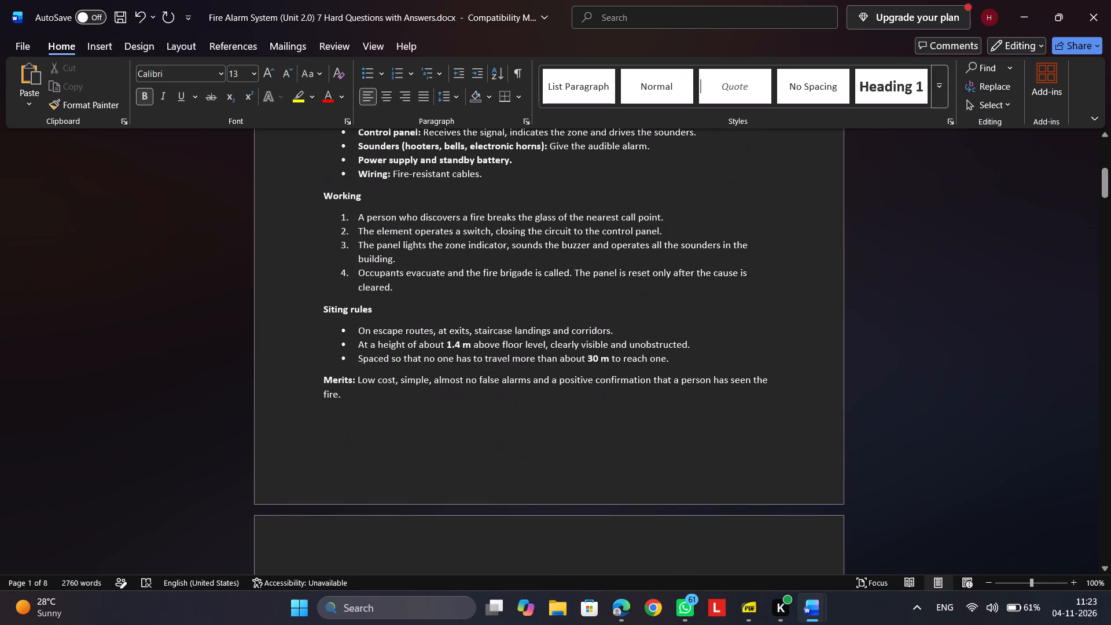
{"action": "scroll", "coordinate": [318, 253], "scroll_direction": "down", "scroll_amount": 1}
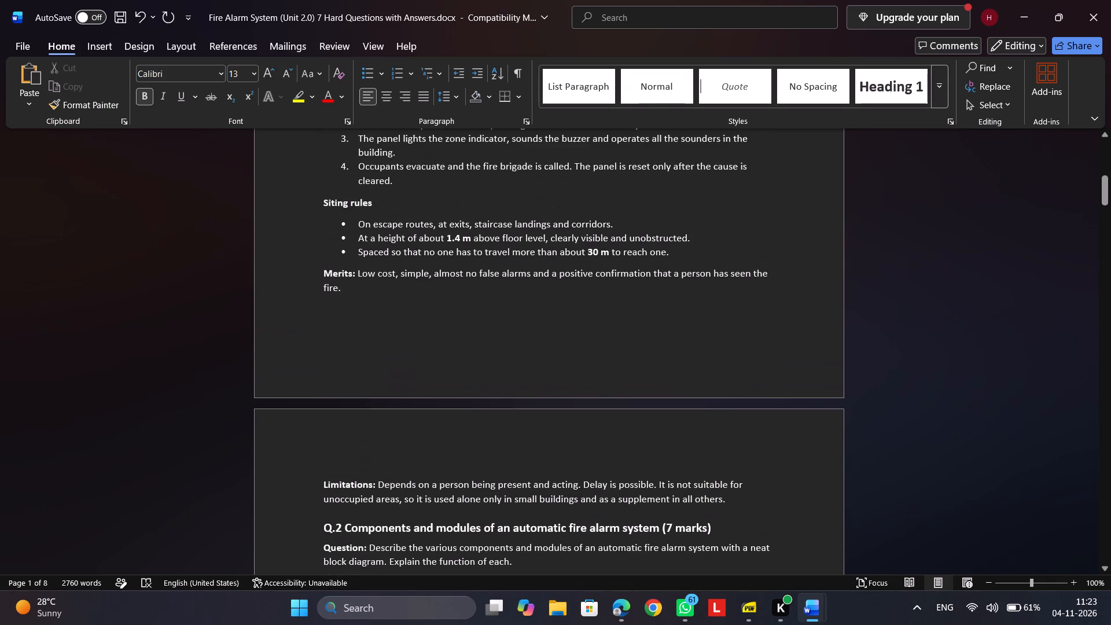
{"action": "left_click", "coordinate": [319, 476]}
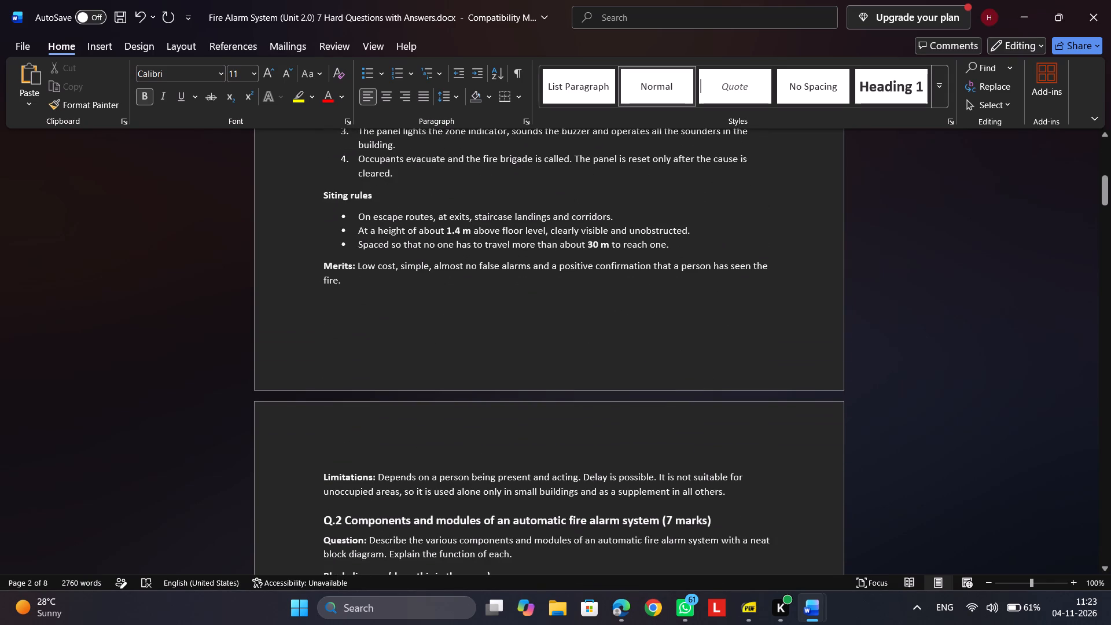
{"action": "key", "text": "BackSpace"}
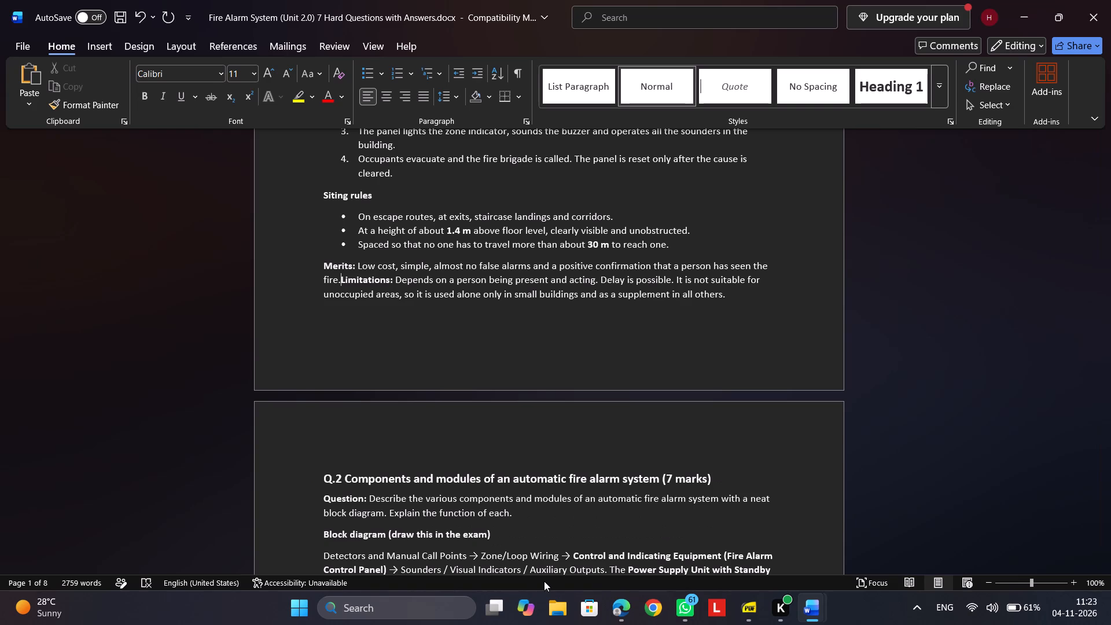
{"action": "key", "text": "space"}
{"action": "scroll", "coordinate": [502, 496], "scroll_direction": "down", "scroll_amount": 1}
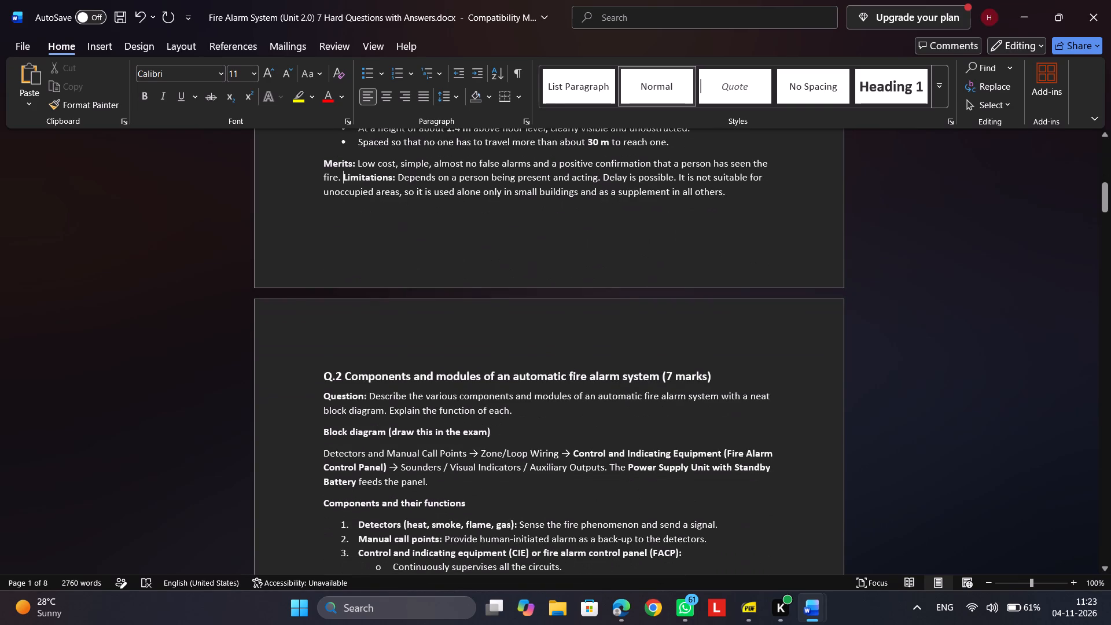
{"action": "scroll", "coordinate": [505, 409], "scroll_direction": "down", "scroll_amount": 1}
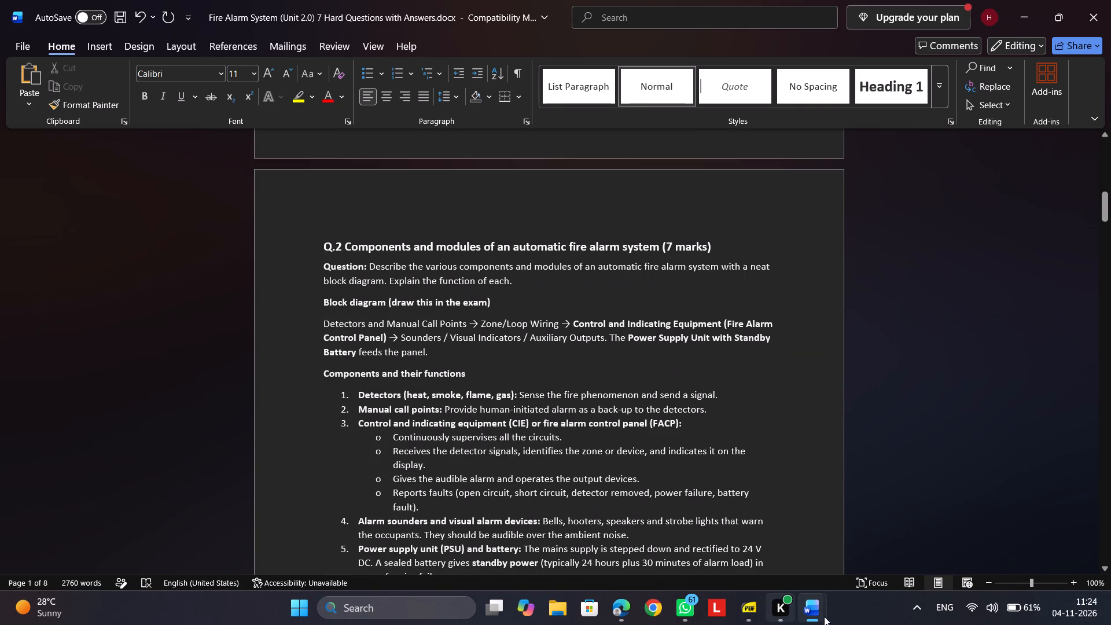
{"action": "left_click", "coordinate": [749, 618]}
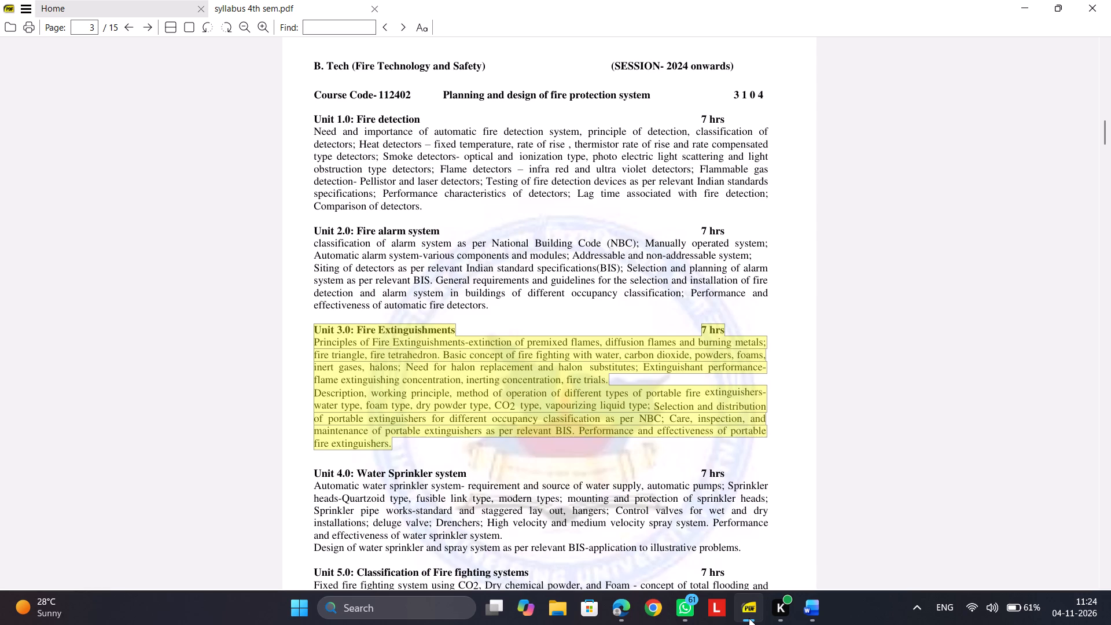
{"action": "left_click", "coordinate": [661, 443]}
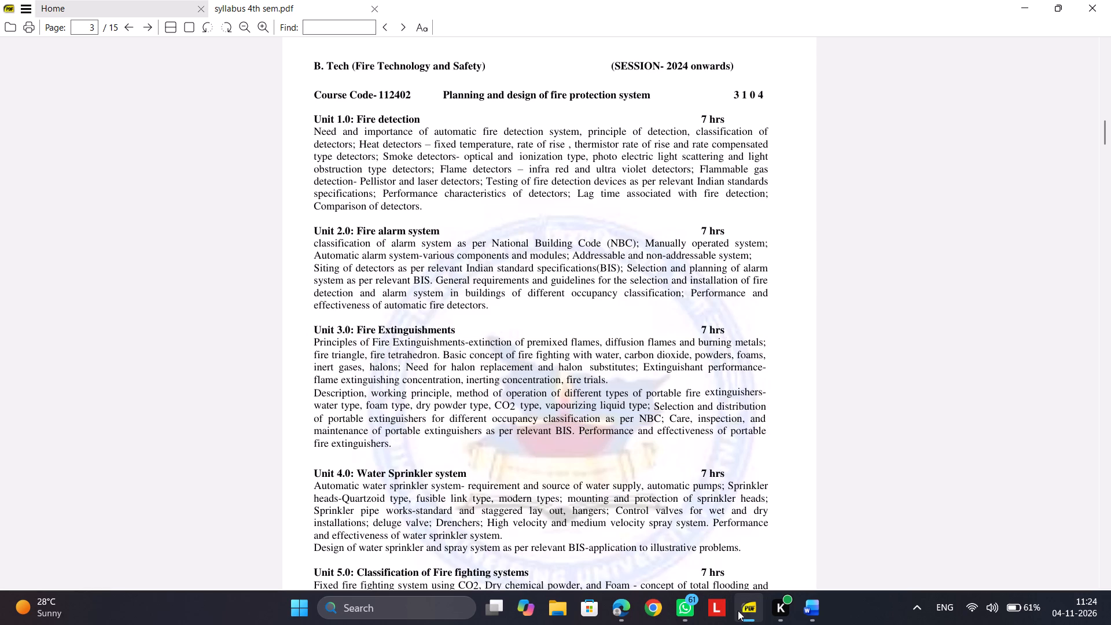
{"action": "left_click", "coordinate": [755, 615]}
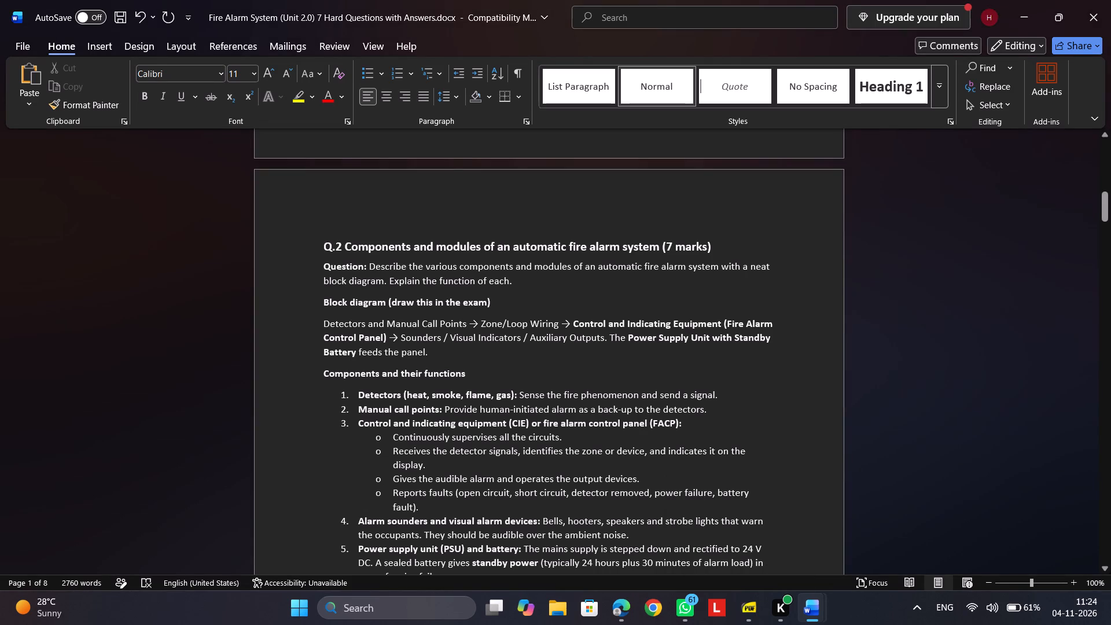
Remove the Q.2 topic title, marks and "Question:" label, and join the question text onto "Q.2" in the heading.
{"action": "left_click_drag", "start_coordinate": [368, 268], "coordinate": [357, 256]}
{"action": "left_click_drag", "start_coordinate": [357, 256], "coordinate": [353, 249]}
{"action": "key", "text": "BackSpace"}
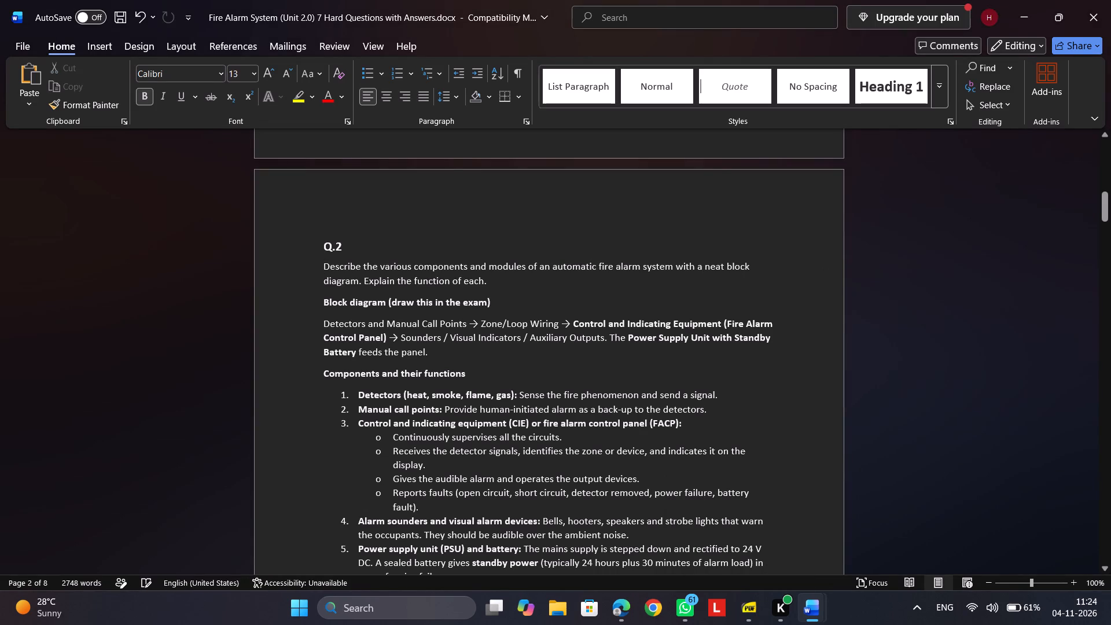
{"action": "left_click", "coordinate": [326, 267]}
{"action": "key", "text": "BackSpace"}
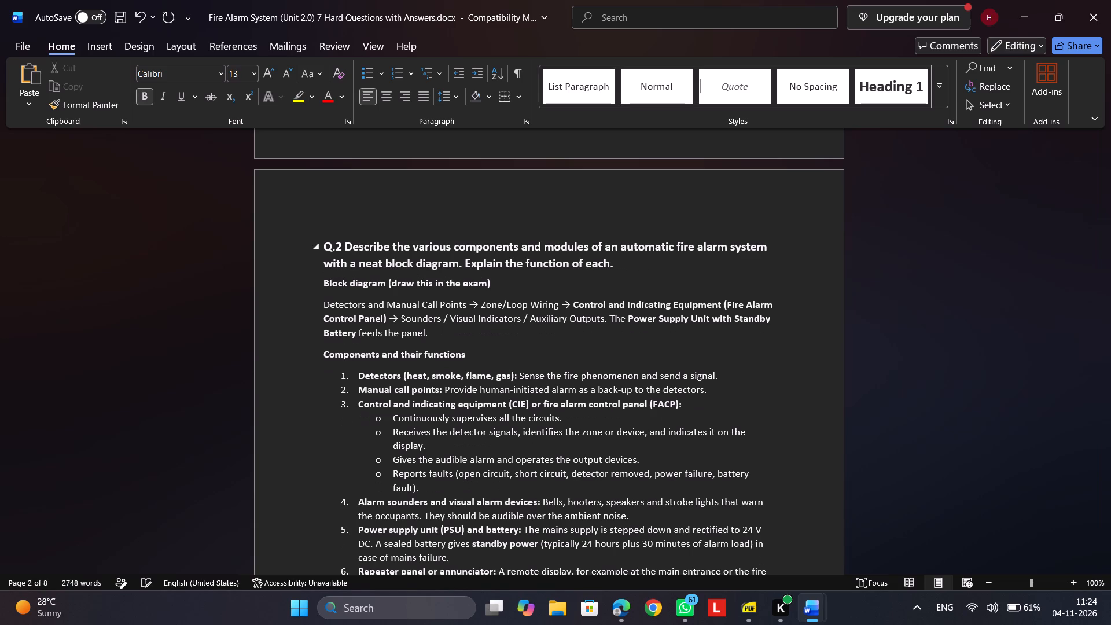
Insert a page break before the Q.3 heading so that Q.3 starts on a new page.
{"action": "scroll", "coordinate": [465, 424], "scroll_direction": "down", "scroll_amount": 2}
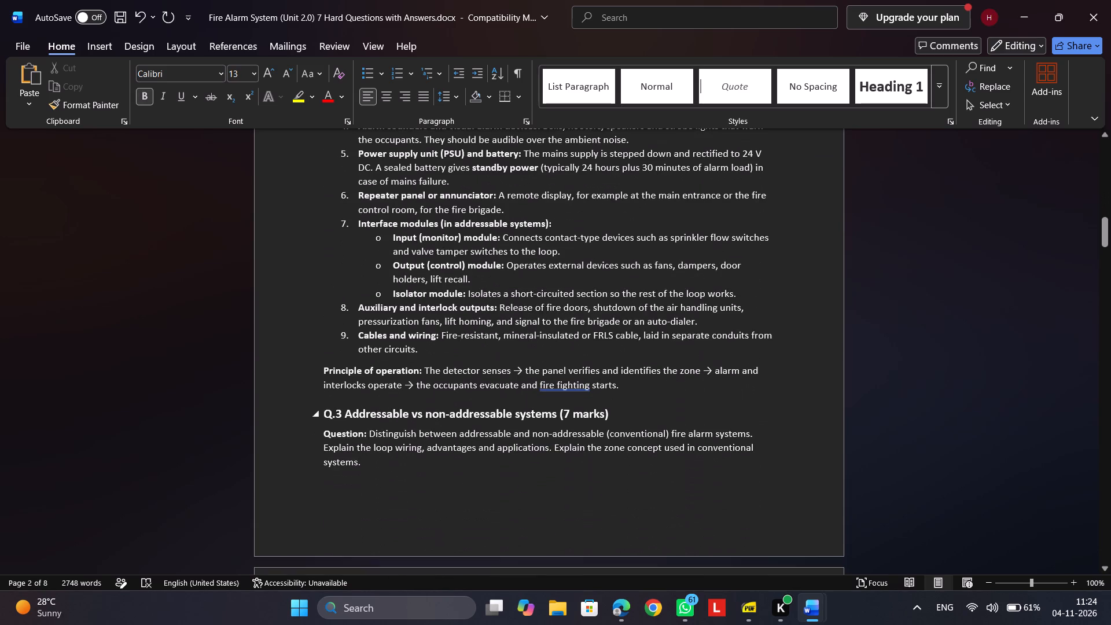
{"action": "left_click", "coordinate": [325, 414]}
{"action": "key", "text": "ctrl+Return"}
{"action": "scroll", "coordinate": [325, 414], "scroll_direction": "down", "scroll_amount": 1}
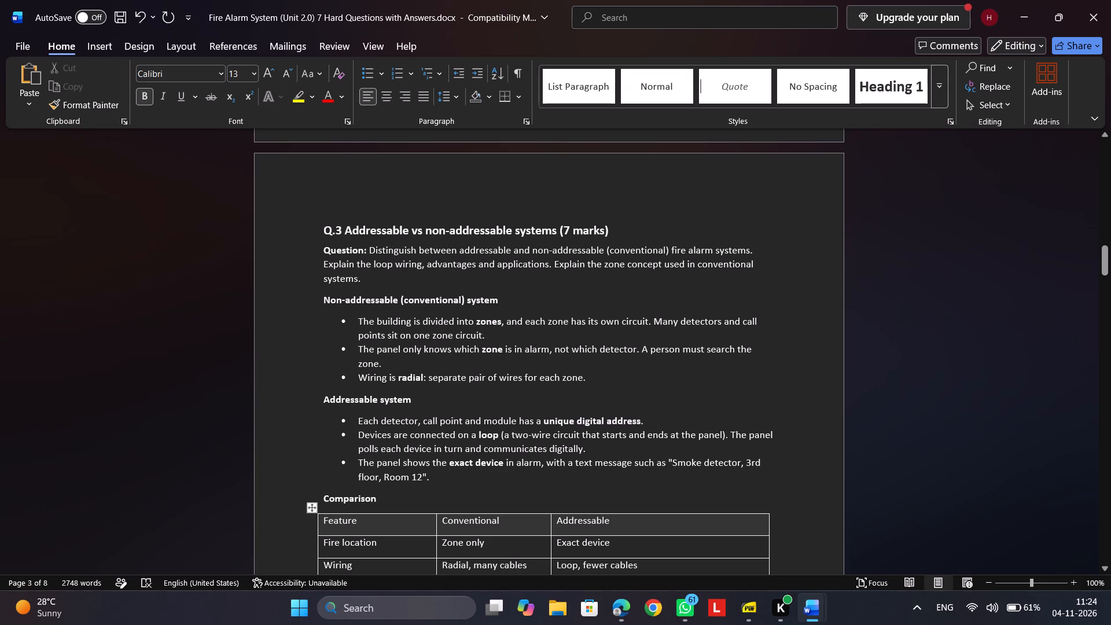
Switch to the syllabus PDF for a brief check and return to the Word document.
{"action": "left_click", "coordinate": [764, 623]}
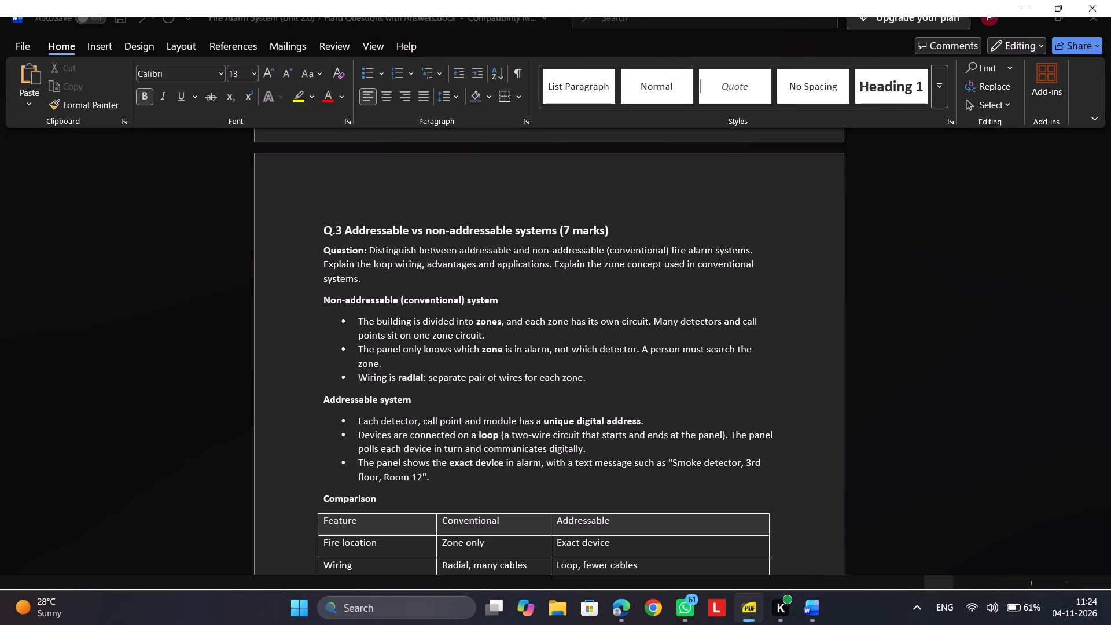
{"action": "left_click", "coordinate": [749, 624]}
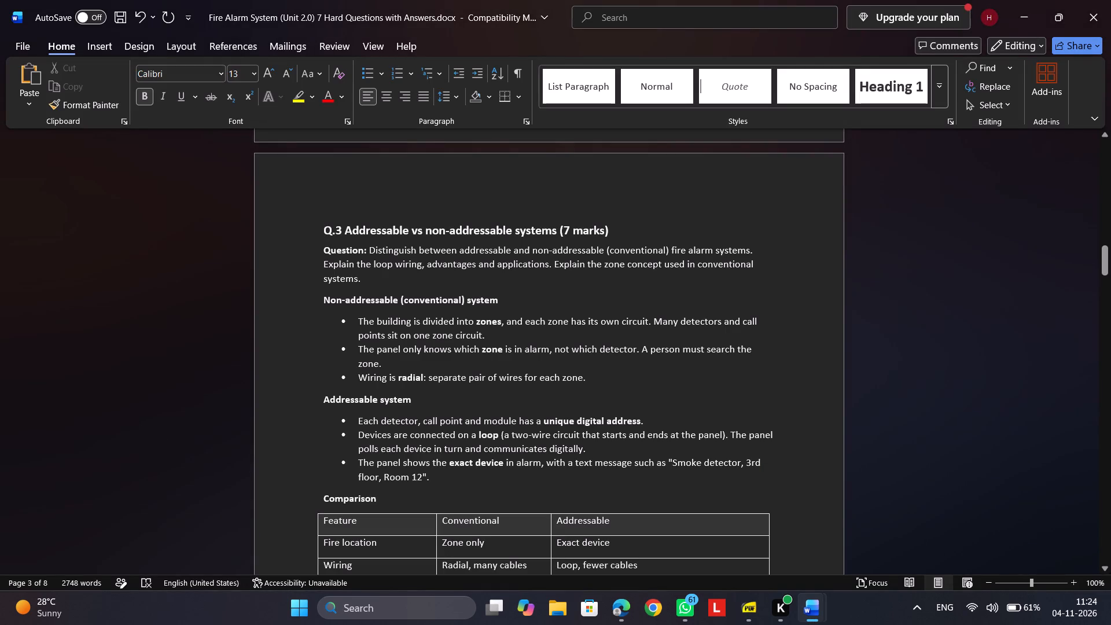
Remove the Q.3 topic title, marks and "Question:" label, and join the question text onto "Q.3" in the heading.
{"action": "left_click_drag", "start_coordinate": [367, 251], "coordinate": [345, 233]}
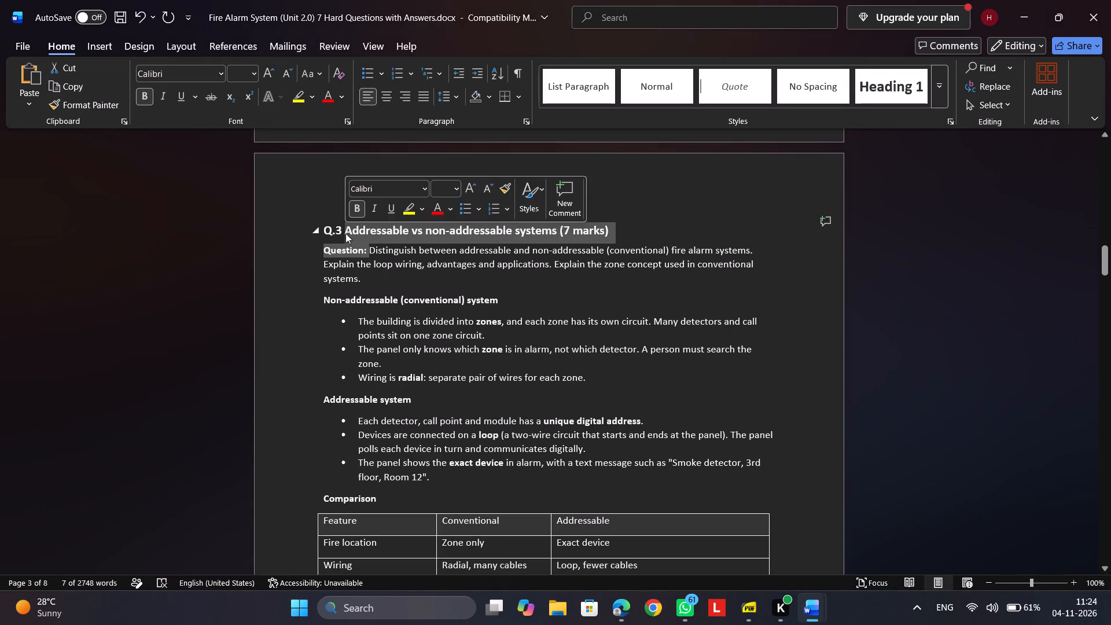
{"action": "key", "text": "BackSpace"}
{"action": "left_click", "coordinate": [323, 252]}
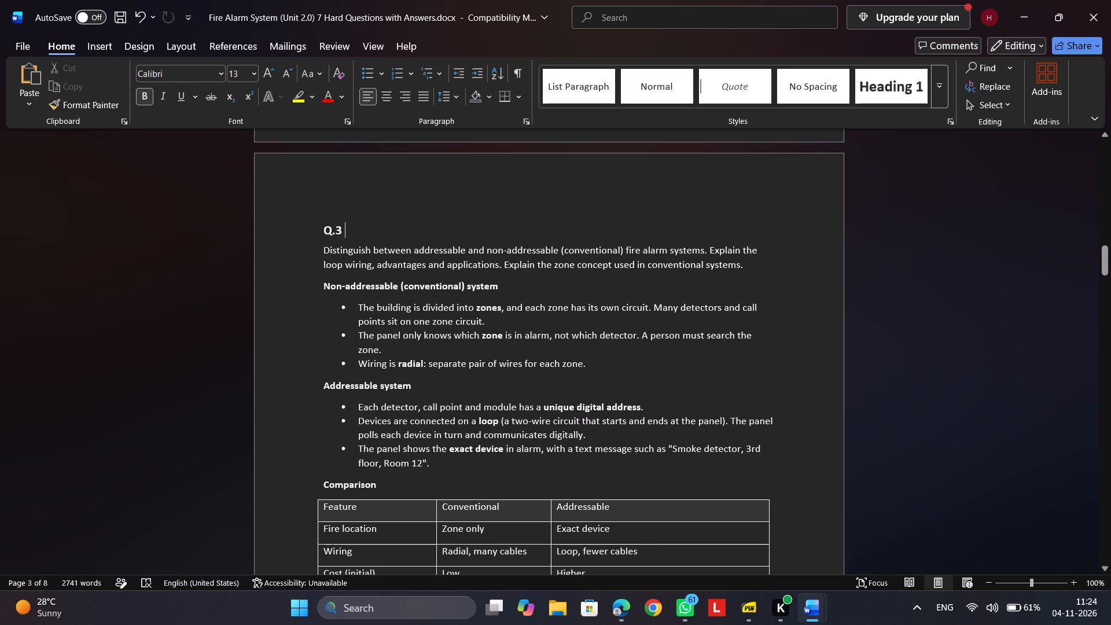
{"action": "key", "text": "BackSpace"}
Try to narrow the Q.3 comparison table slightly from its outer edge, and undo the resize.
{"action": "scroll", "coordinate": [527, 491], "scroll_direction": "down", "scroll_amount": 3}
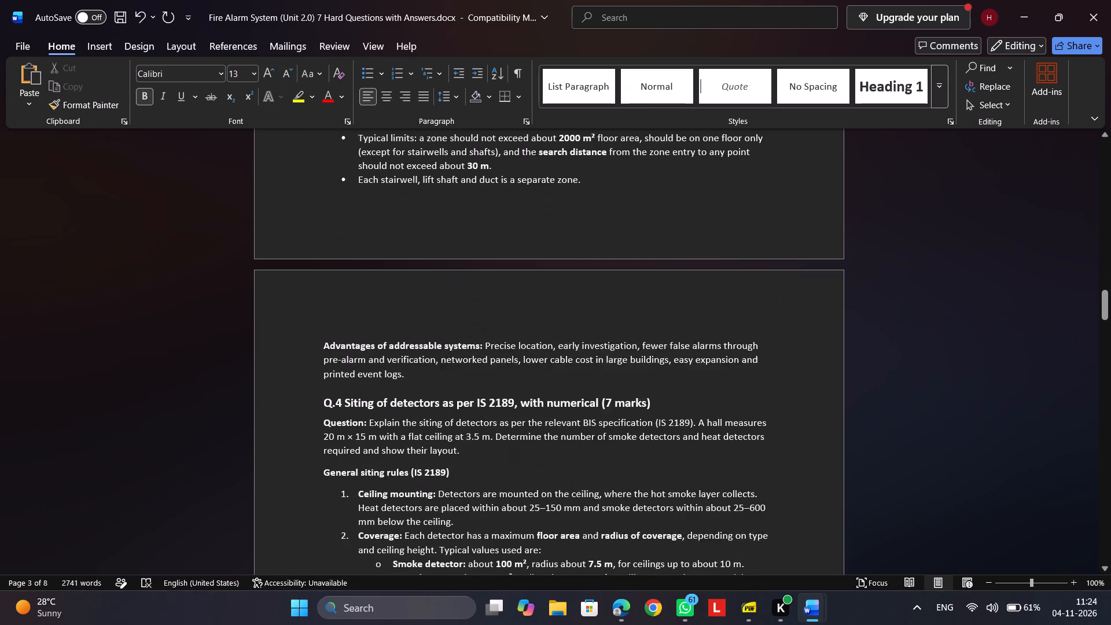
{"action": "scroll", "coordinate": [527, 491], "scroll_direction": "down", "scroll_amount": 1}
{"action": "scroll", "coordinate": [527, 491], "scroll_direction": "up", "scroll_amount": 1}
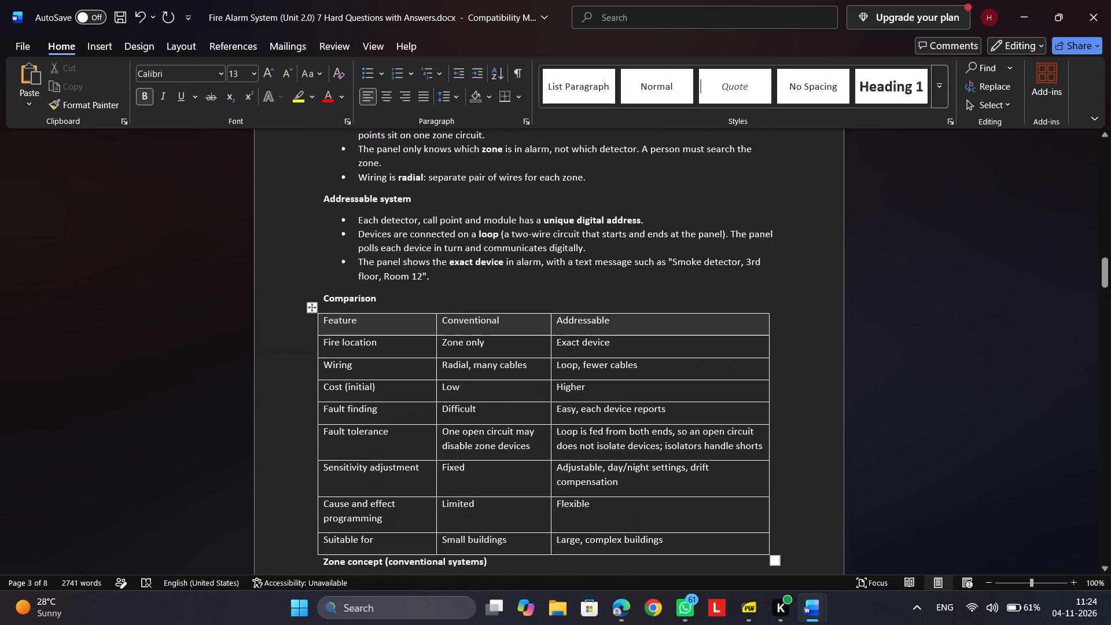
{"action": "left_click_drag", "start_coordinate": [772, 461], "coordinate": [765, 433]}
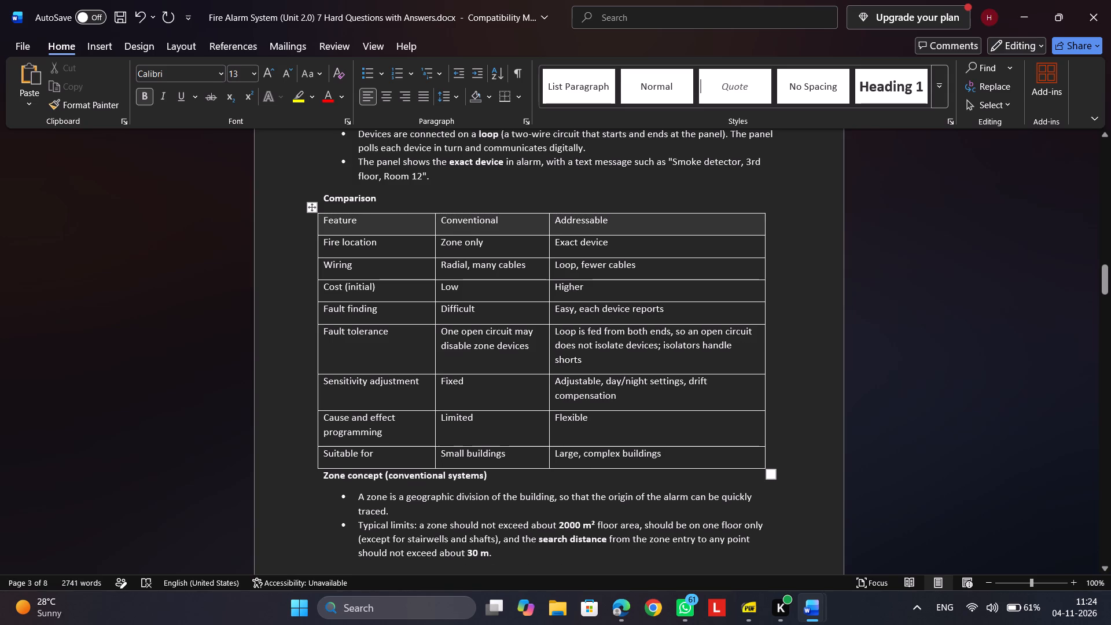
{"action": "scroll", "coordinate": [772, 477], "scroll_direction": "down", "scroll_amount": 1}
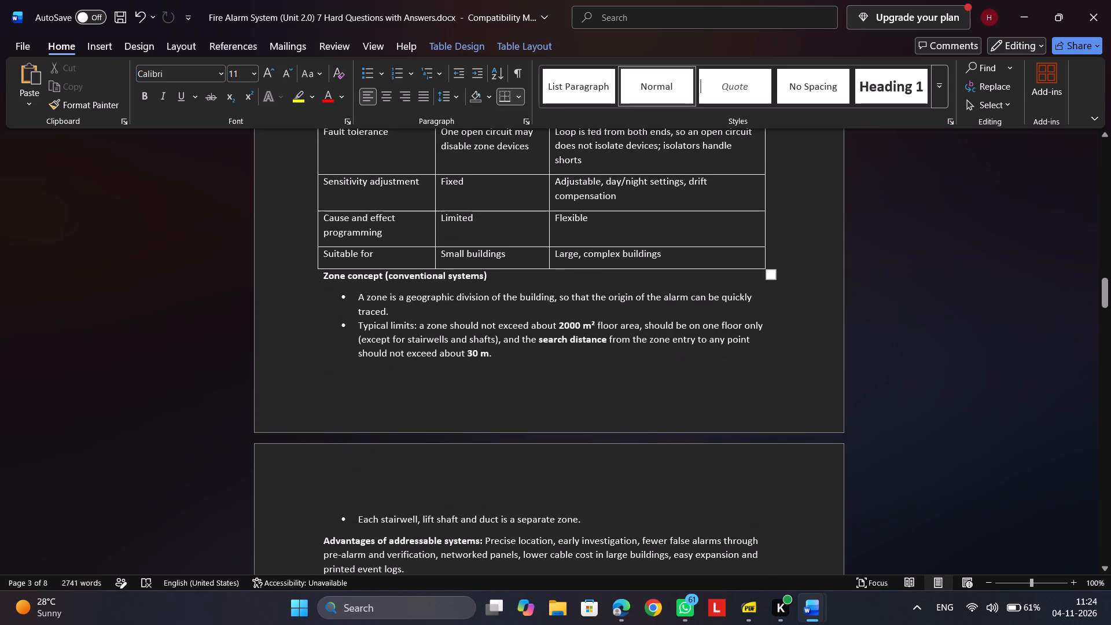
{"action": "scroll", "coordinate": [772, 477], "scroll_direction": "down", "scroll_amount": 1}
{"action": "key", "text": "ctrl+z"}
Move the Q.3 comparison table rightward so that it is indented under the "Comparison" heading.
{"action": "scroll", "coordinate": [712, 356], "scroll_direction": "up", "scroll_amount": 1}
{"action": "left_click", "coordinate": [712, 356]}
{"action": "scroll", "coordinate": [712, 356], "scroll_direction": "up", "scroll_amount": 1}
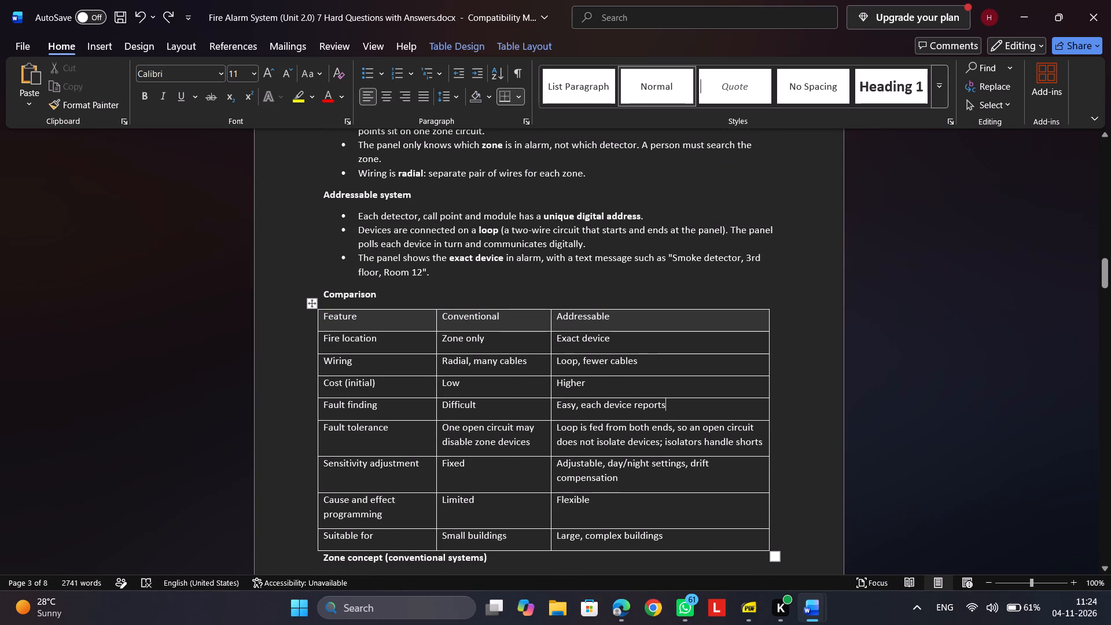
{"action": "left_click_drag", "start_coordinate": [308, 303], "coordinate": [365, 302]}
Look through the Q.3 pages, from the question heading to the start of Q.4, to check how the answer fits.
{"action": "scroll", "coordinate": [445, 381], "scroll_direction": "down", "scroll_amount": 2}
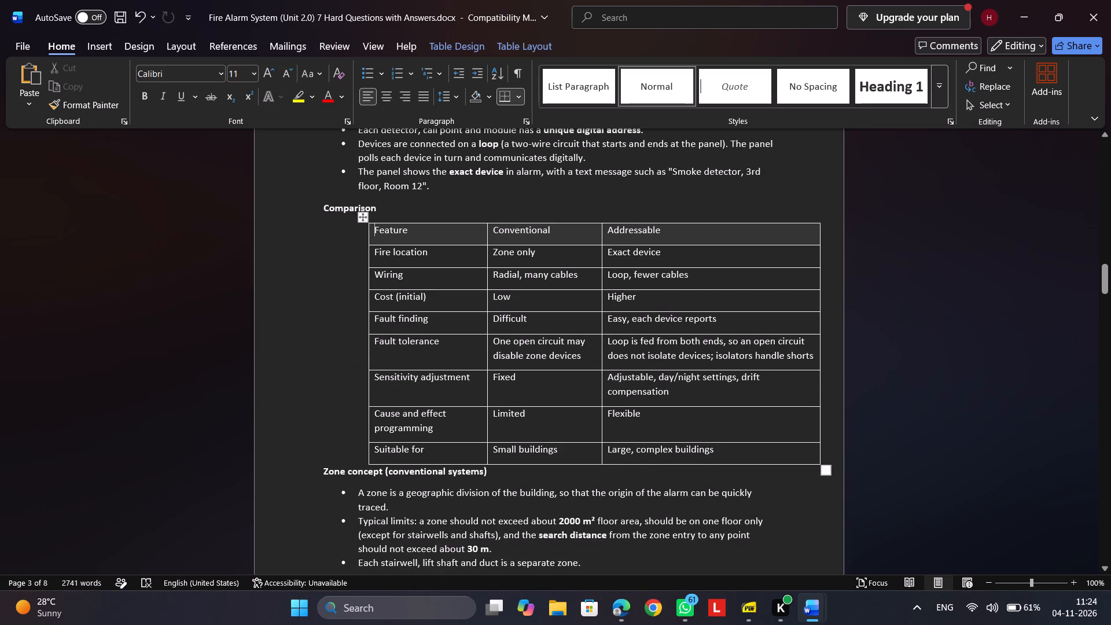
{"action": "scroll", "coordinate": [445, 381], "scroll_direction": "down", "scroll_amount": 1}
{"action": "scroll", "coordinate": [445, 381], "scroll_direction": "up", "scroll_amount": 2}
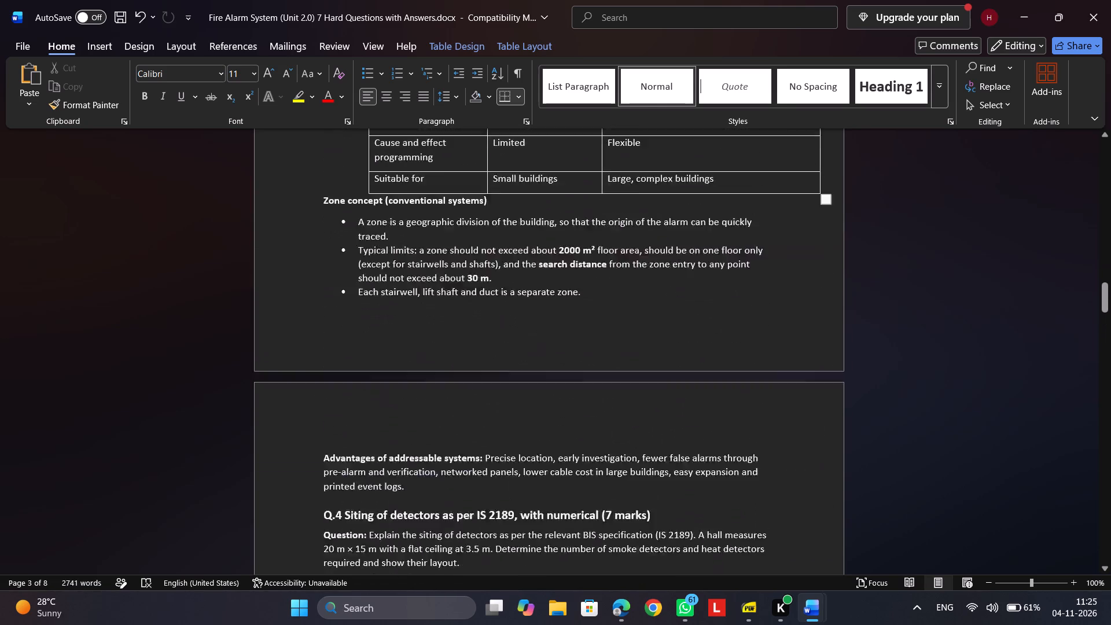
{"action": "scroll", "coordinate": [445, 381], "scroll_direction": "up", "scroll_amount": 3}
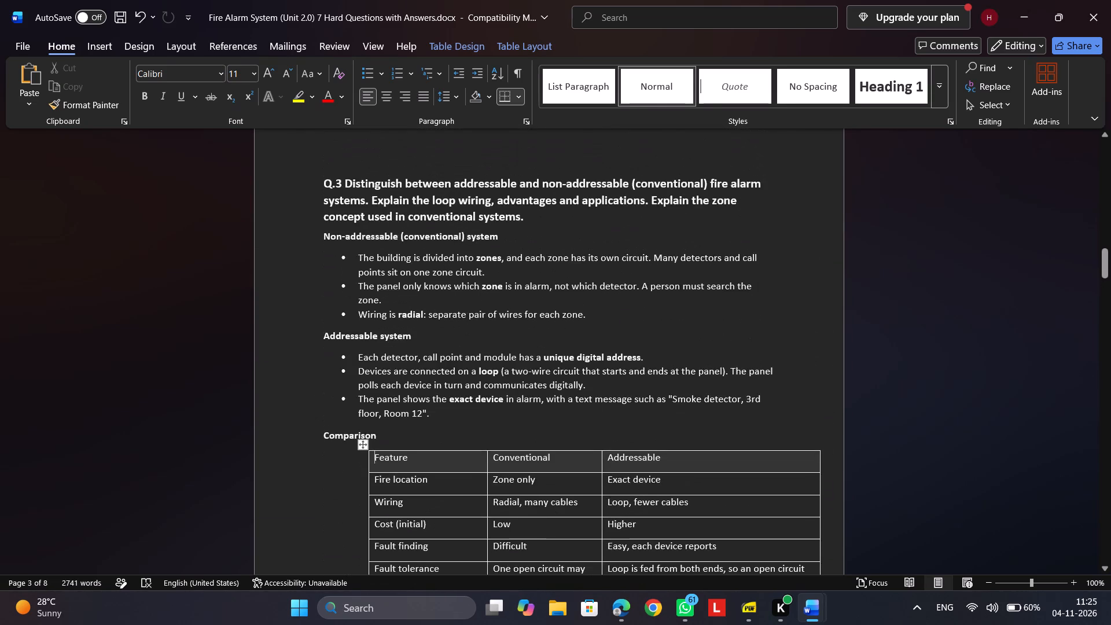
{"action": "scroll", "coordinate": [445, 381], "scroll_direction": "up", "scroll_amount": 1}
{"action": "scroll", "coordinate": [445, 381], "scroll_direction": "down", "scroll_amount": 1}
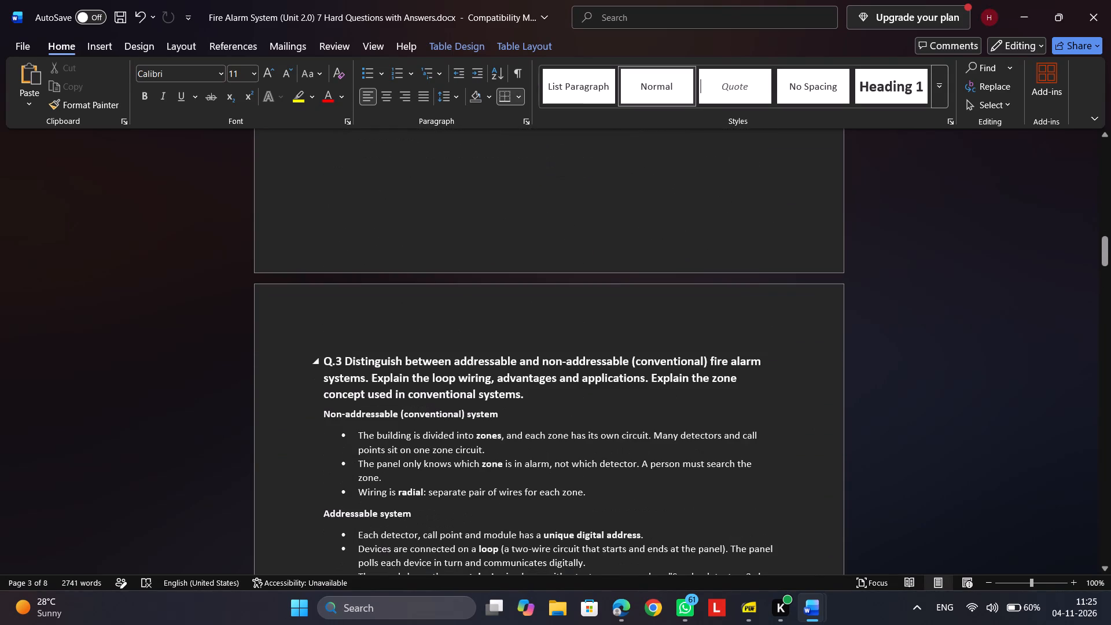
{"action": "scroll", "coordinate": [445, 381], "scroll_direction": "down", "scroll_amount": 3}
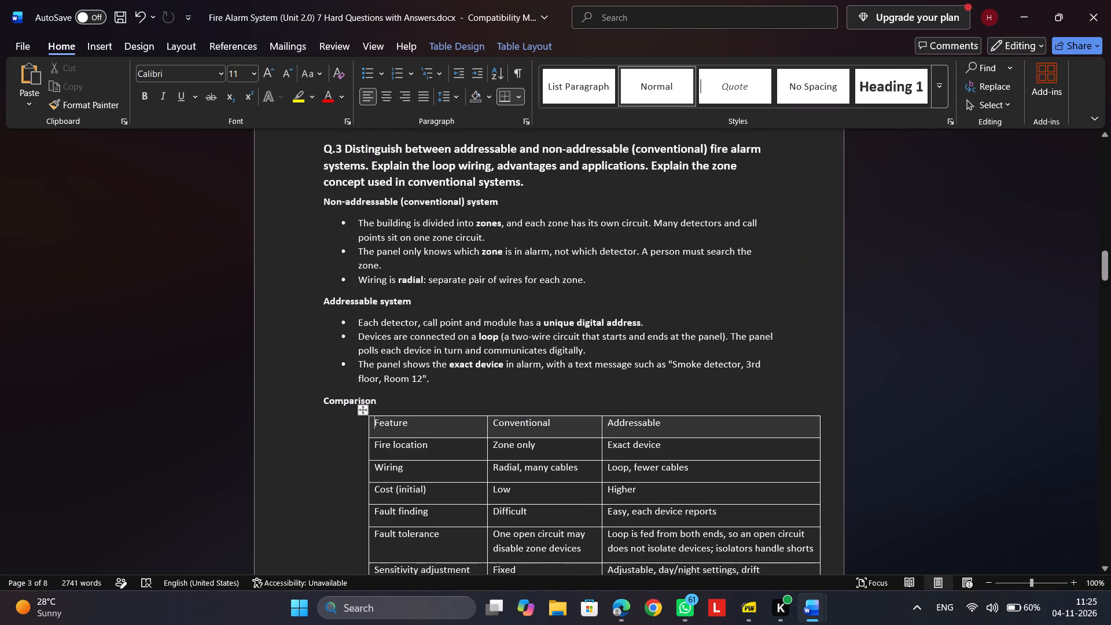
Delete the "Suitable for" row from the Q.3 comparison table, using the Shift cells left option.
{"action": "scroll", "coordinate": [445, 381], "scroll_direction": "down", "scroll_amount": 2}
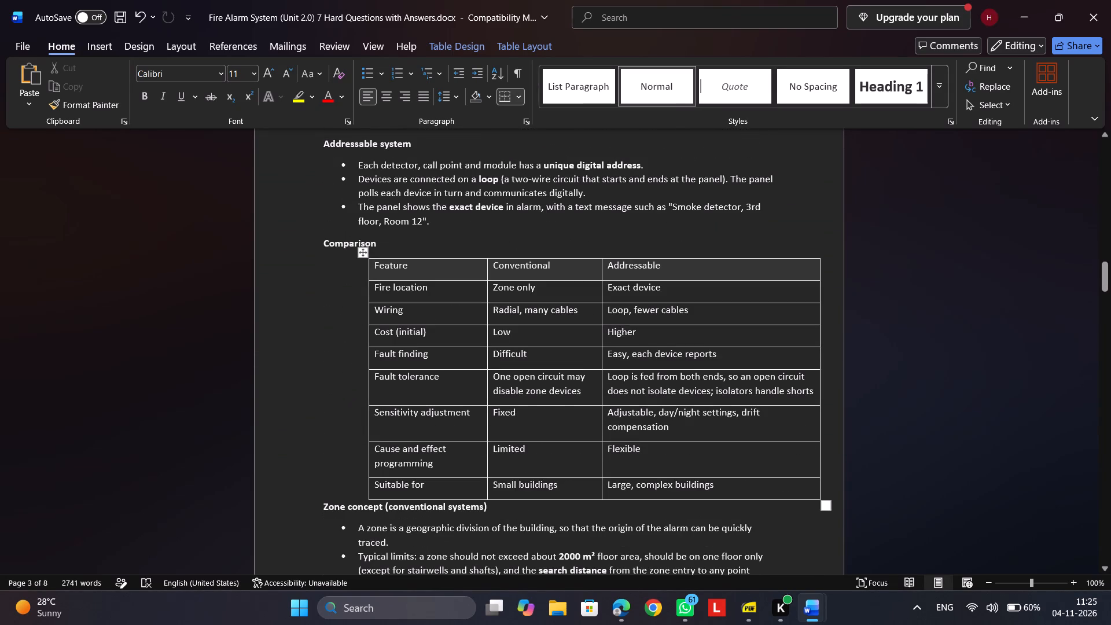
{"action": "left_click_drag", "start_coordinate": [734, 486], "coordinate": [648, 493]}
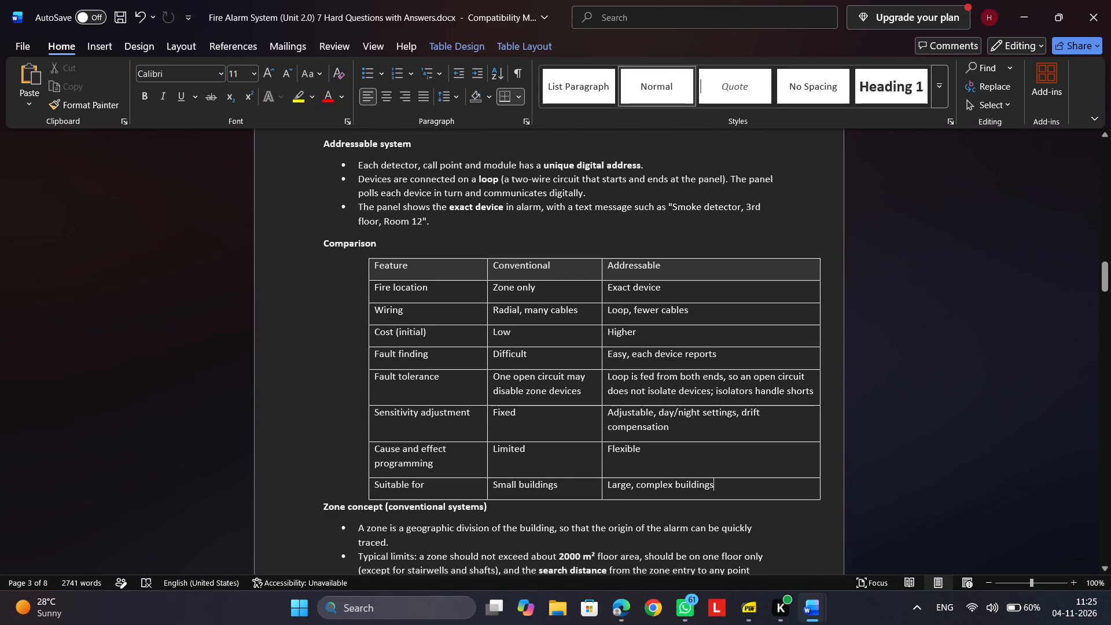
{"action": "left_click_drag", "start_coordinate": [648, 493], "coordinate": [461, 483]}
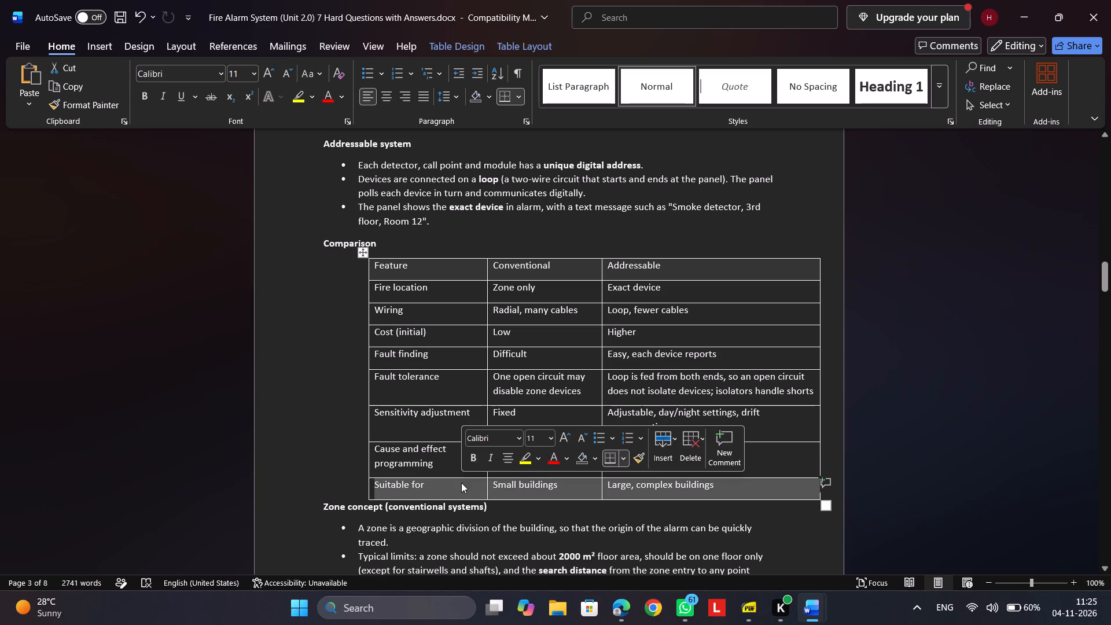
{"action": "key", "text": "BackSpace"}
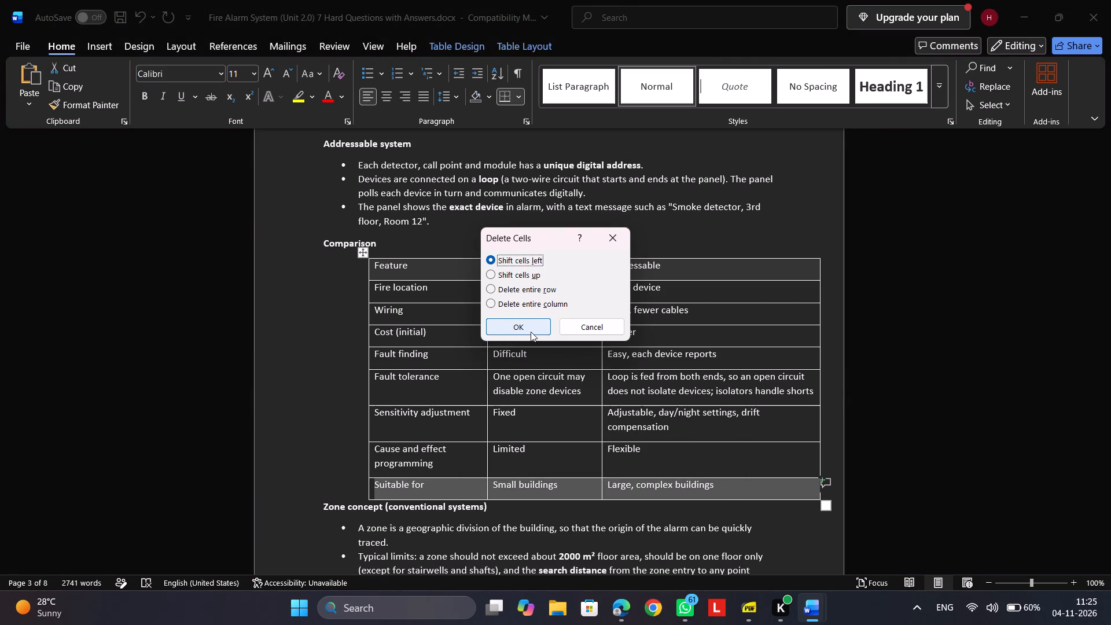
{"action": "left_click", "coordinate": [531, 332]}
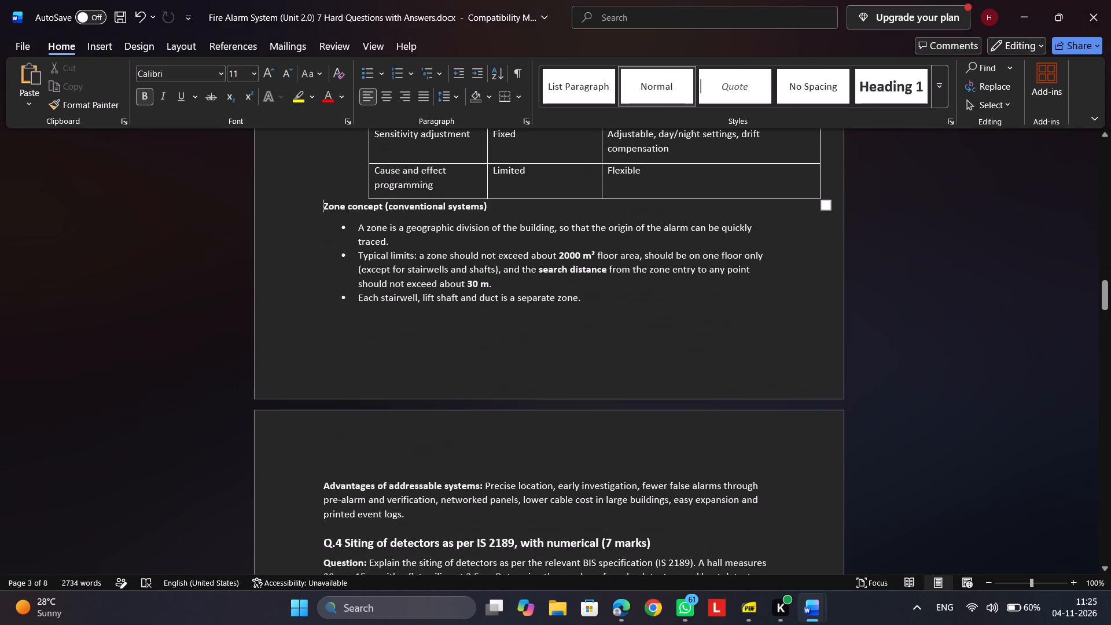
Delete the "Cause and effect programming" row from the Q.3 comparison table, using the Shift cells left option.
{"action": "scroll", "coordinate": [575, 480], "scroll_direction": "up", "scroll_amount": 1}
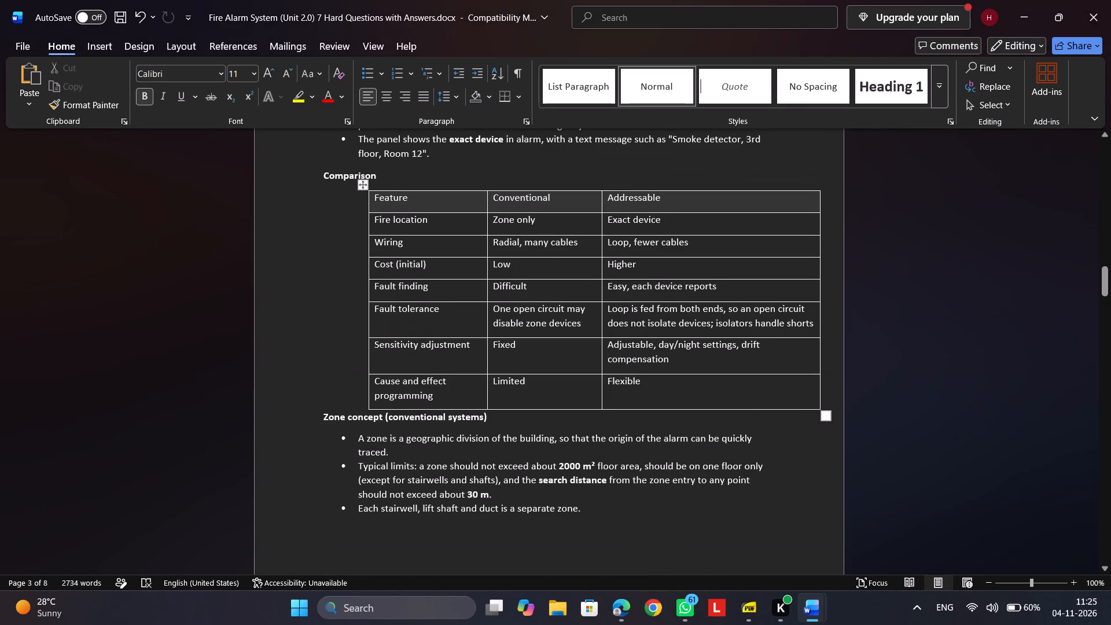
{"action": "left_click_drag", "start_coordinate": [726, 401], "coordinate": [417, 381]}
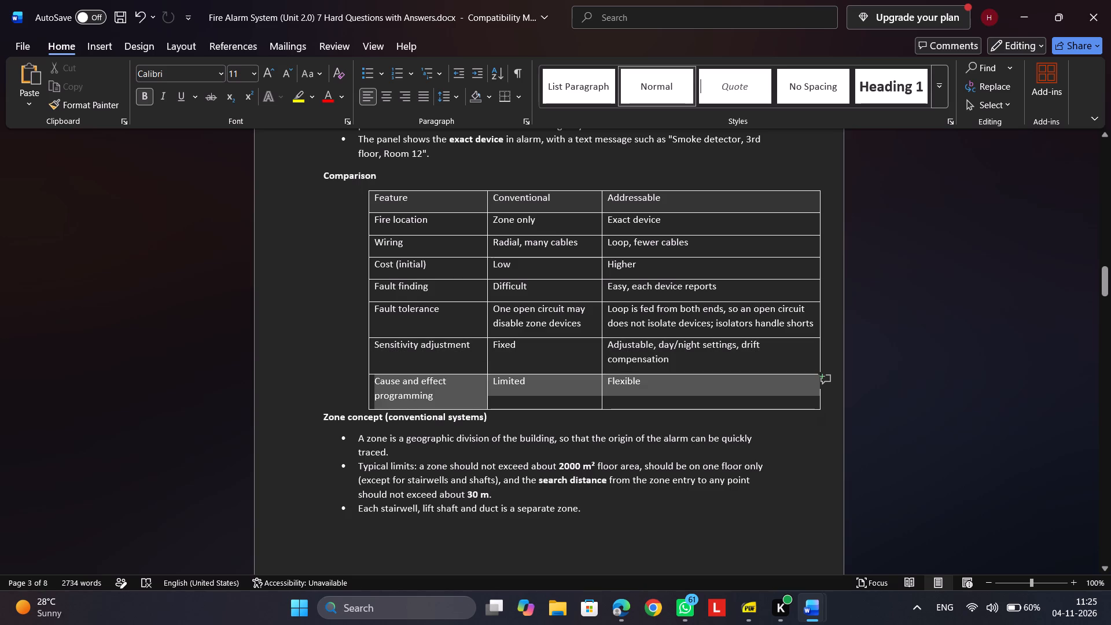
{"action": "left_click_drag", "start_coordinate": [417, 381], "coordinate": [398, 391]}
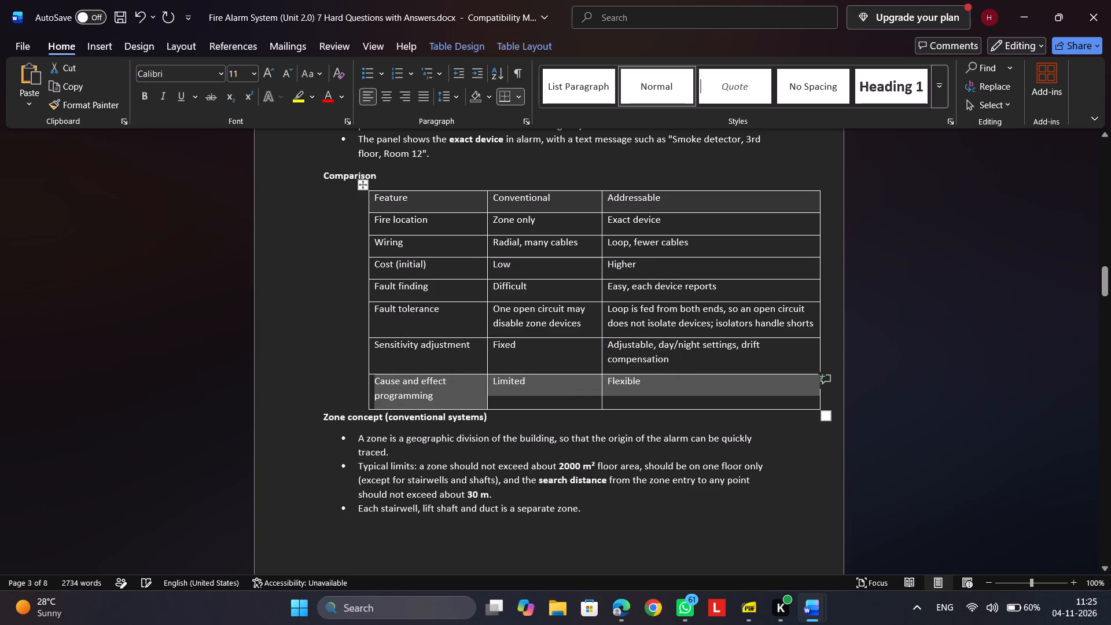
{"action": "left_click", "coordinate": [773, 322]}
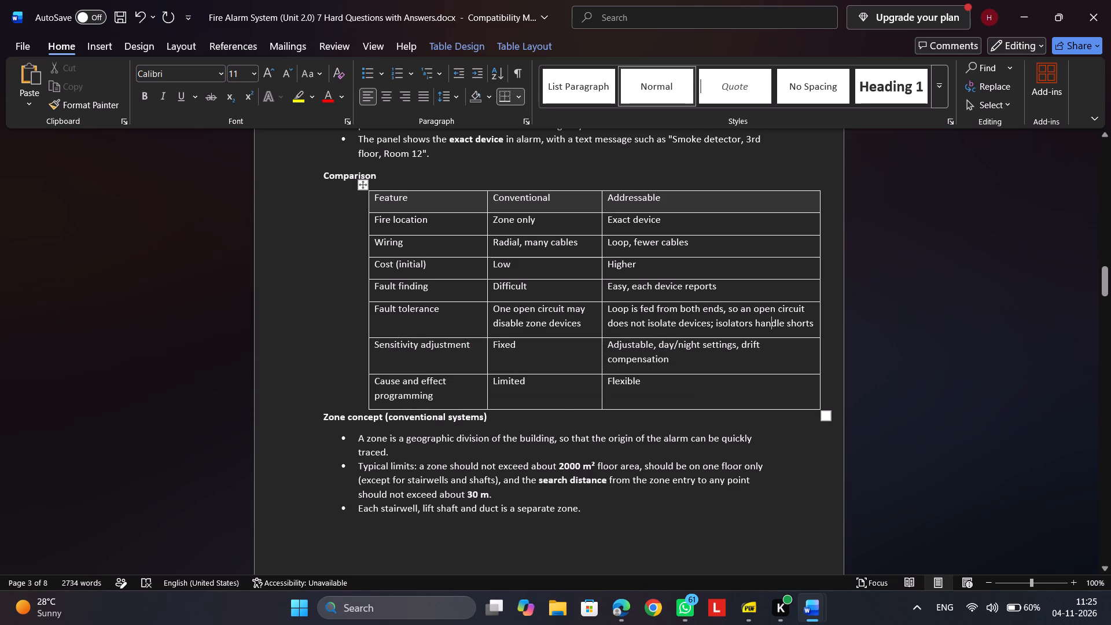
{"action": "left_click_drag", "start_coordinate": [816, 328], "coordinate": [732, 339]}
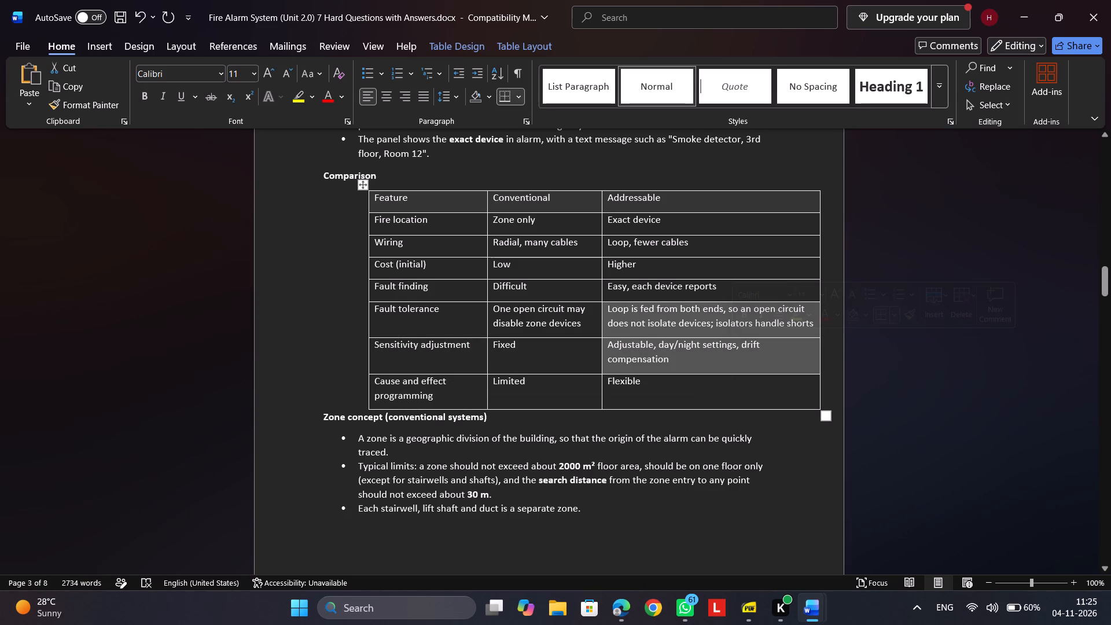
{"action": "left_click_drag", "start_coordinate": [704, 396], "coordinate": [450, 397]}
{"action": "key", "text": "BackSpace"}
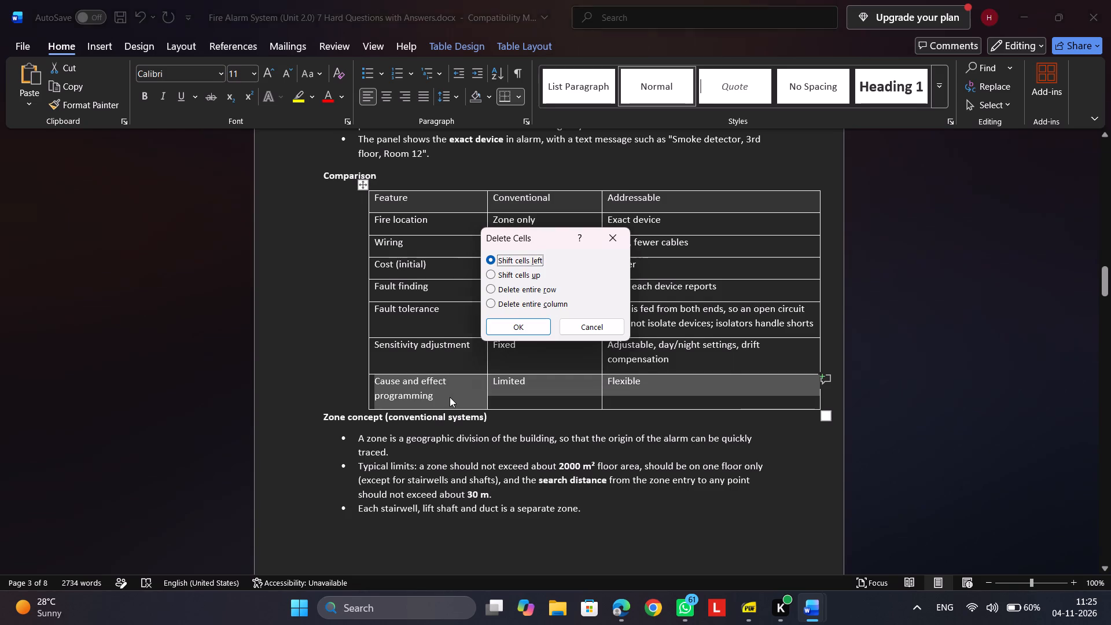
{"action": "left_click", "coordinate": [525, 321]}
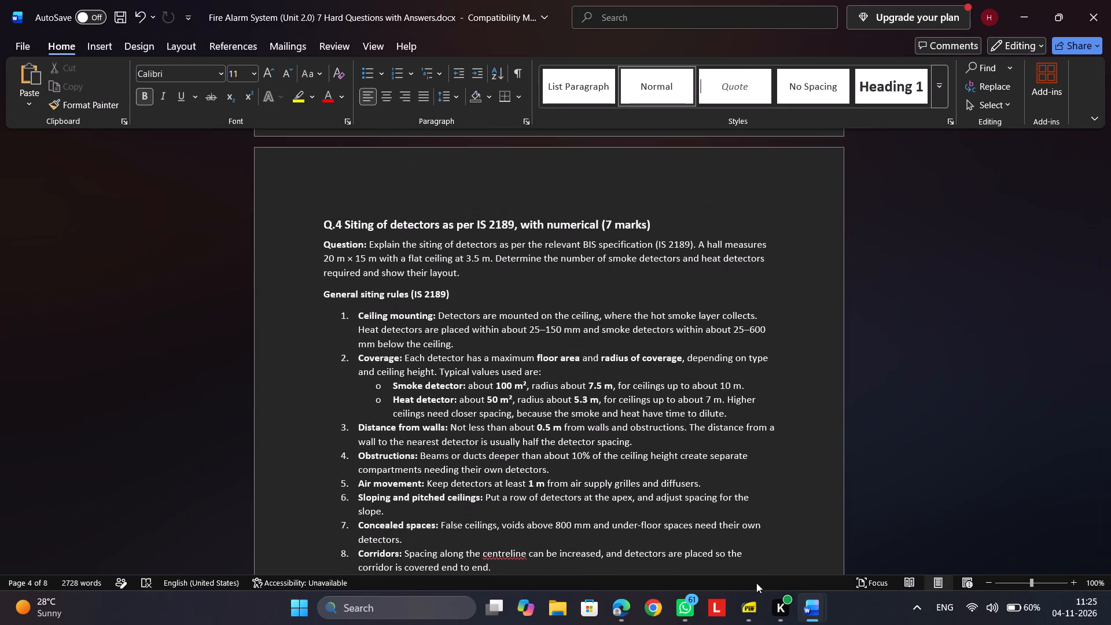
Check the Unit 2.0 Fire alarm system topics in the syllabus PDF and return to the Word document.
{"action": "left_click", "coordinate": [754, 604]}
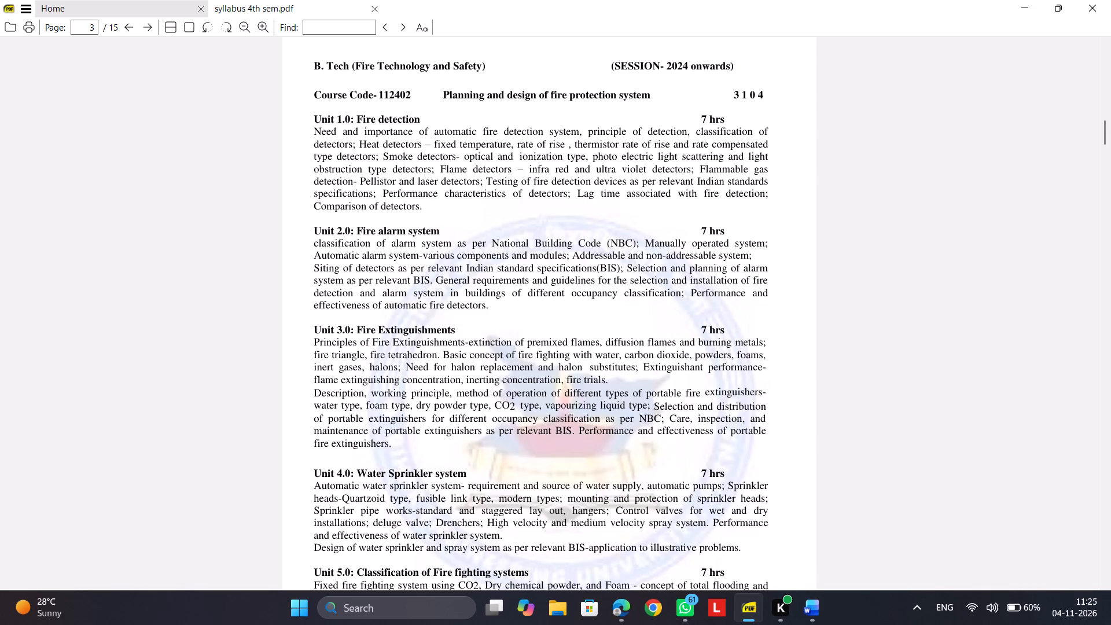
{"action": "left_click", "coordinate": [749, 624]}
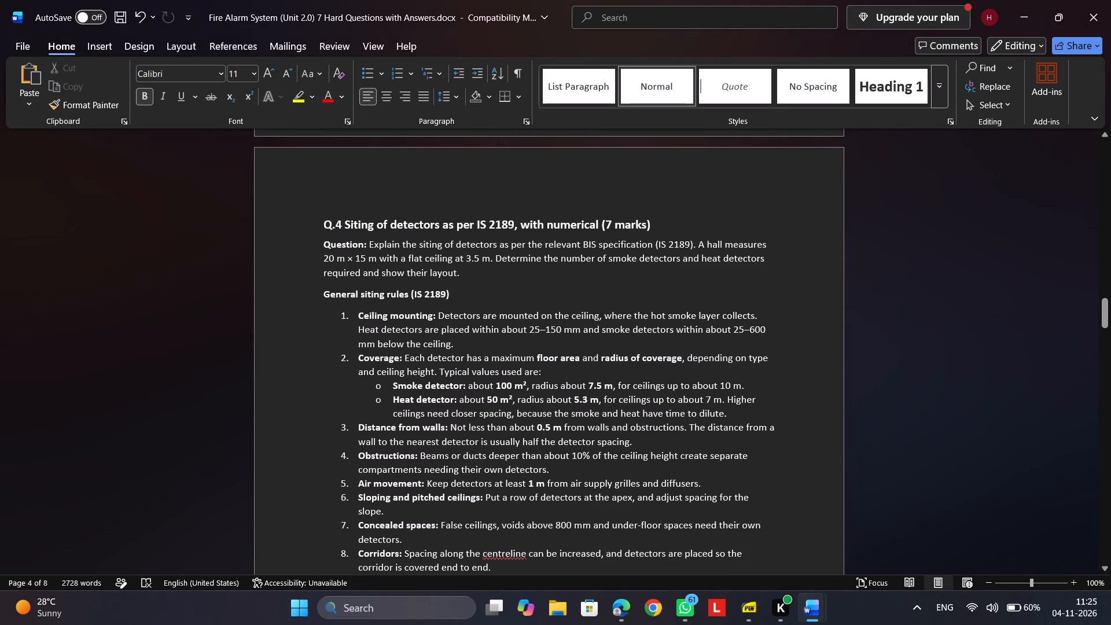
Remove the Q.4 heading title and "Question:" label so the siting of detectors question text follows "Q.4" in the heading.
{"action": "left_click_drag", "start_coordinate": [367, 245], "coordinate": [355, 229]}
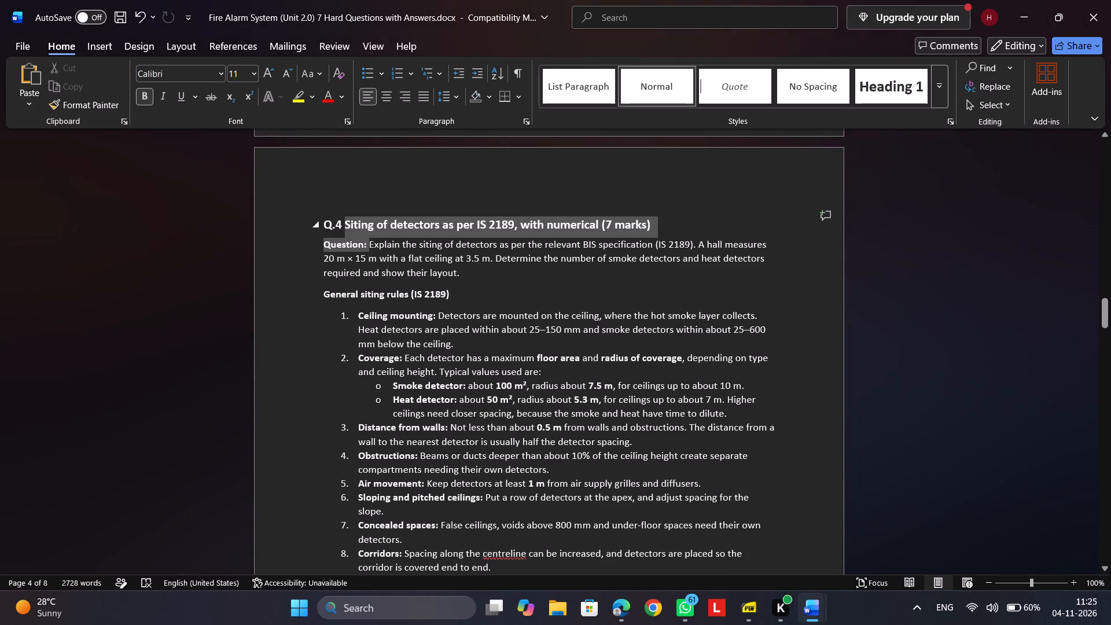
{"action": "left_click_drag", "start_coordinate": [355, 229], "coordinate": [343, 222]}
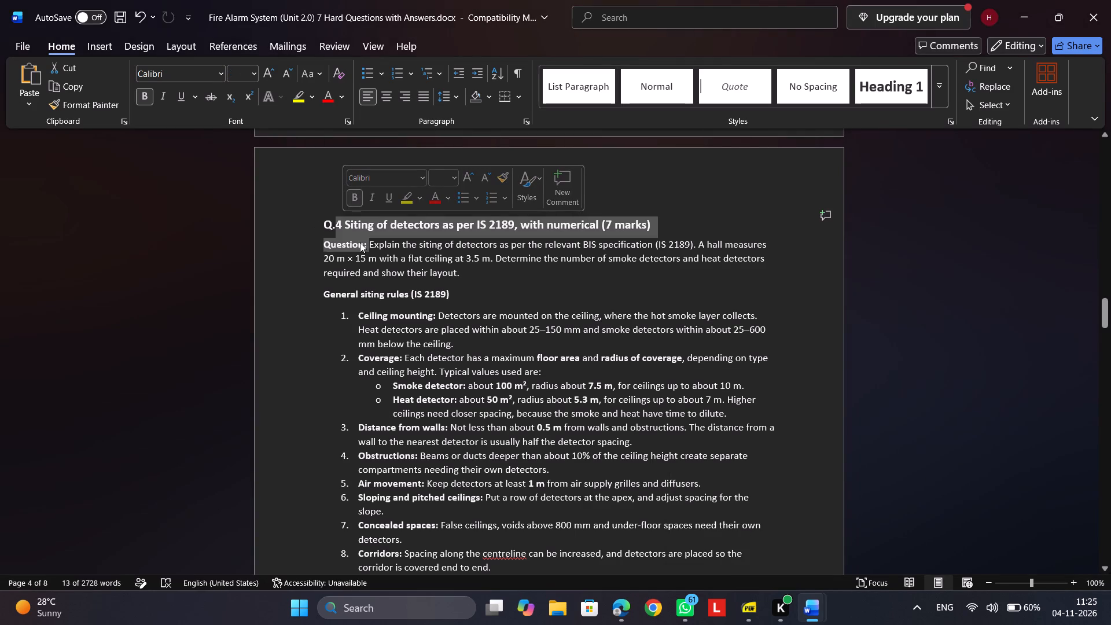
{"action": "left_click", "coordinate": [361, 244]}
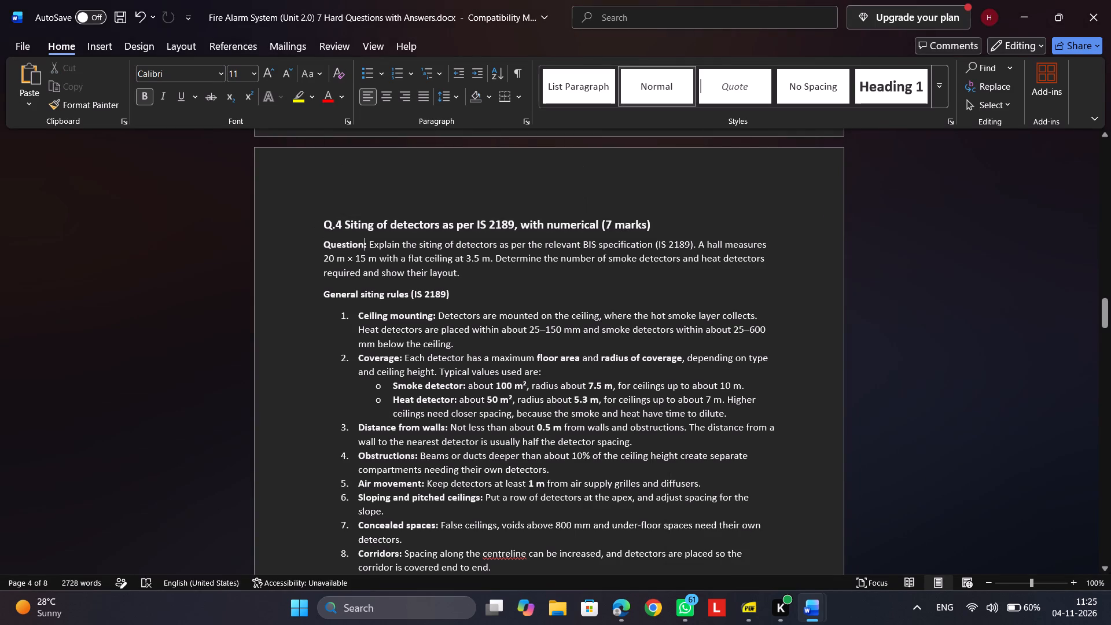
{"action": "left_click_drag", "start_coordinate": [369, 244], "coordinate": [351, 229]}
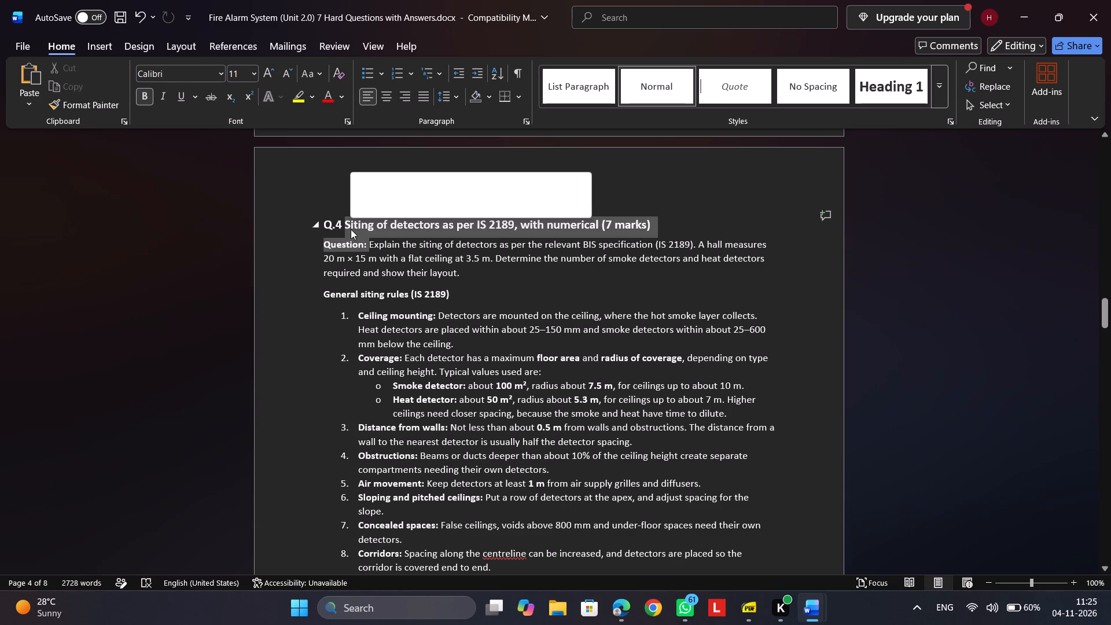
{"action": "key", "text": "BackSpace"}
{"action": "key", "text": "Right"}
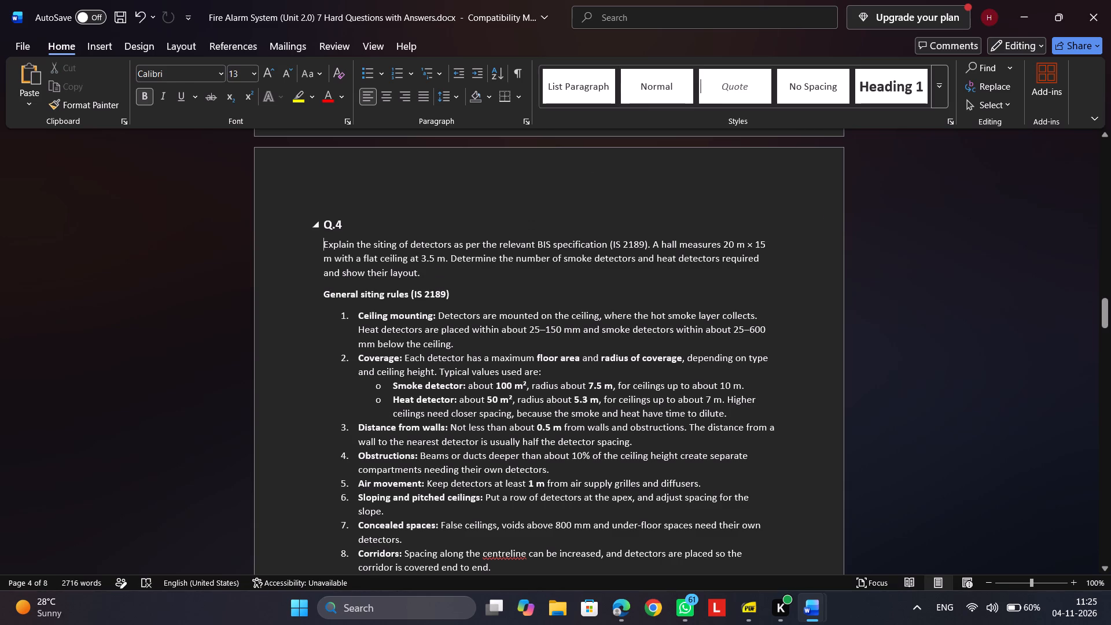
{"action": "key", "text": "BackSpace"}
Join the "Floor area = 20 × 15 = 300 m²" line onto the "Numerical (using the values above)" line, separated by a space.
{"action": "scroll", "coordinate": [351, 229], "scroll_direction": "down", "scroll_amount": 1}
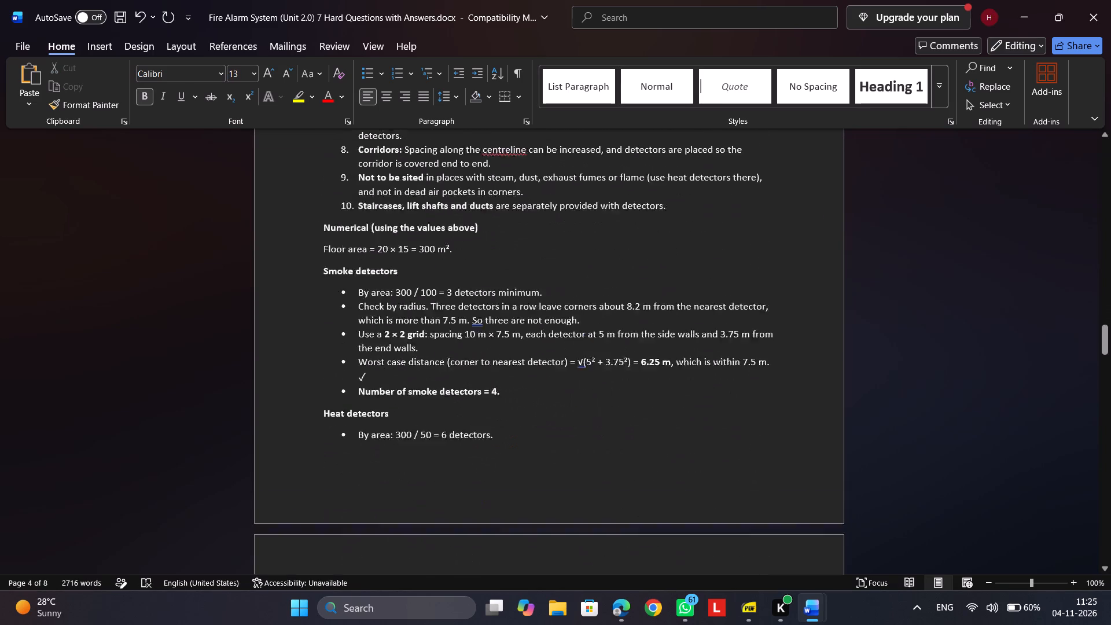
{"action": "scroll", "coordinate": [351, 229], "scroll_direction": "down", "scroll_amount": 1}
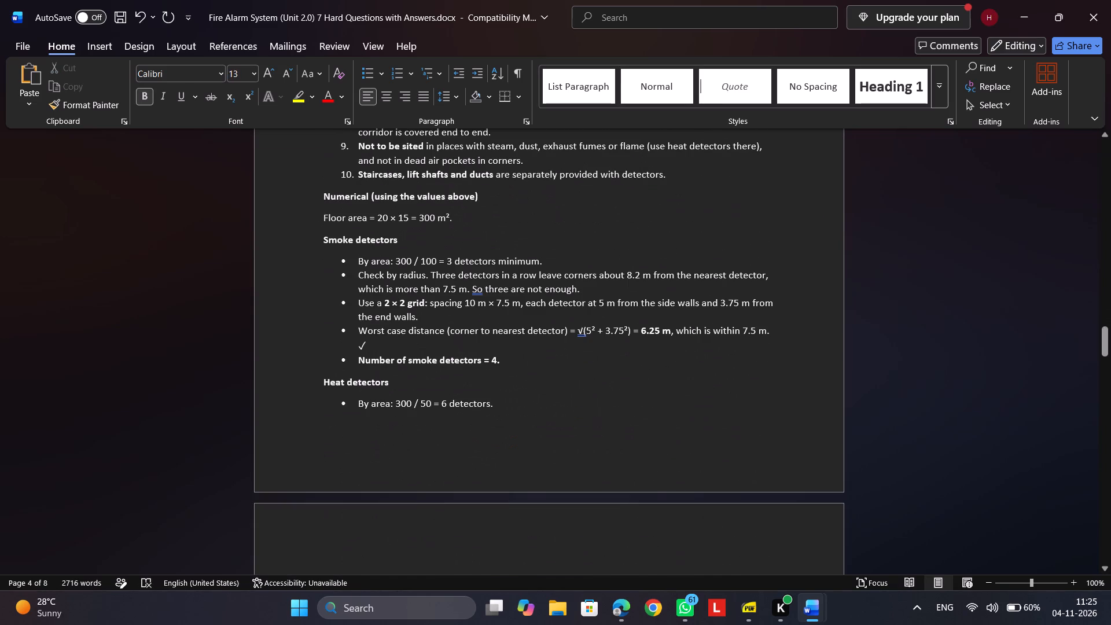
{"action": "scroll", "coordinate": [351, 229], "scroll_direction": "down", "scroll_amount": 1}
{"action": "scroll", "coordinate": [351, 229], "scroll_direction": "up", "scroll_amount": 2}
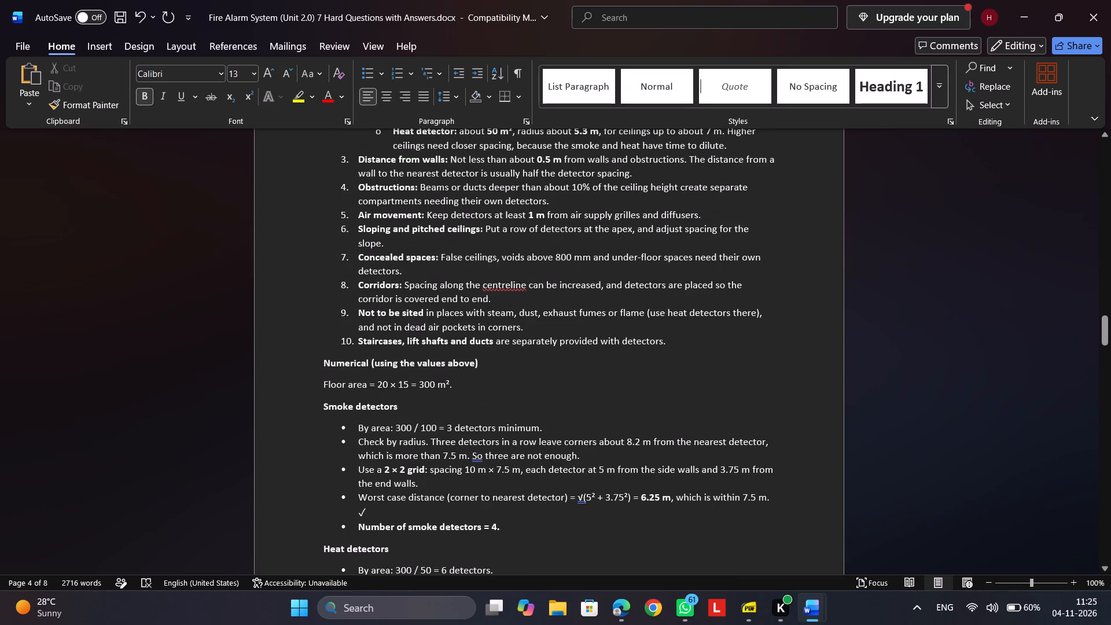
{"action": "scroll", "coordinate": [351, 229], "scroll_direction": "up", "scroll_amount": 1}
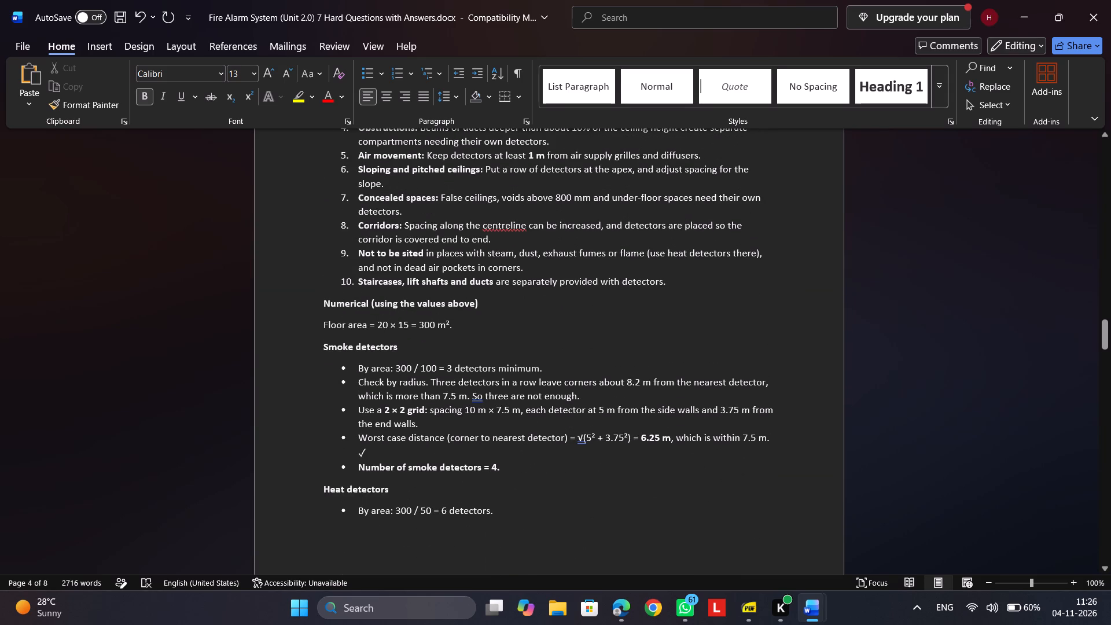
{"action": "scroll", "coordinate": [384, 498], "scroll_direction": "up", "scroll_amount": 1}
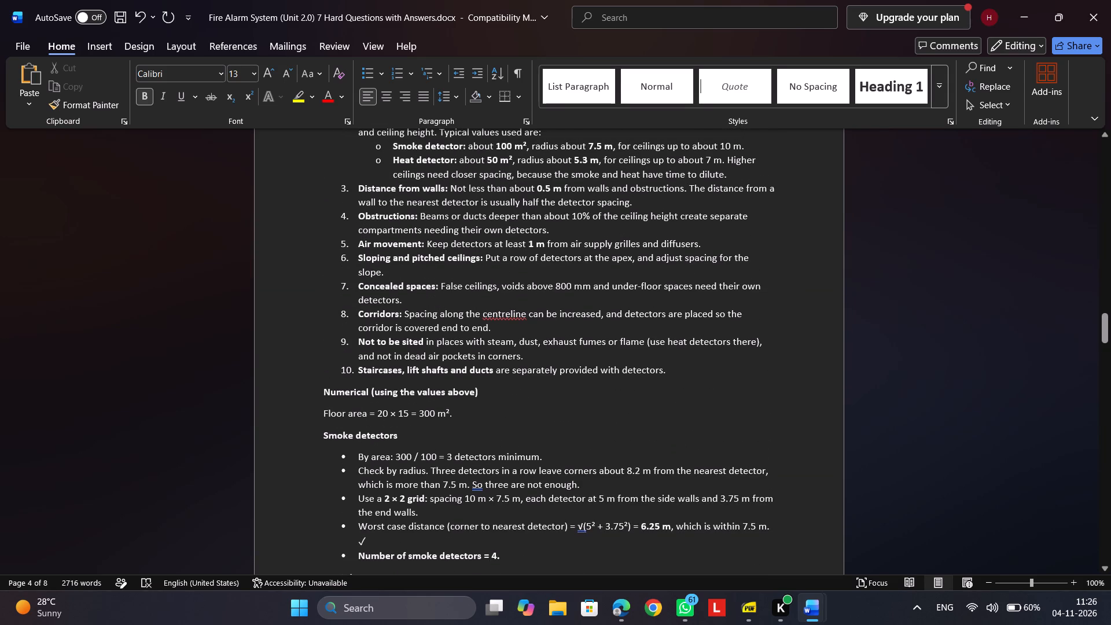
{"action": "left_click", "coordinate": [326, 411]}
{"action": "key", "text": "Left"}
{"action": "key", "text": "BackSpace"}
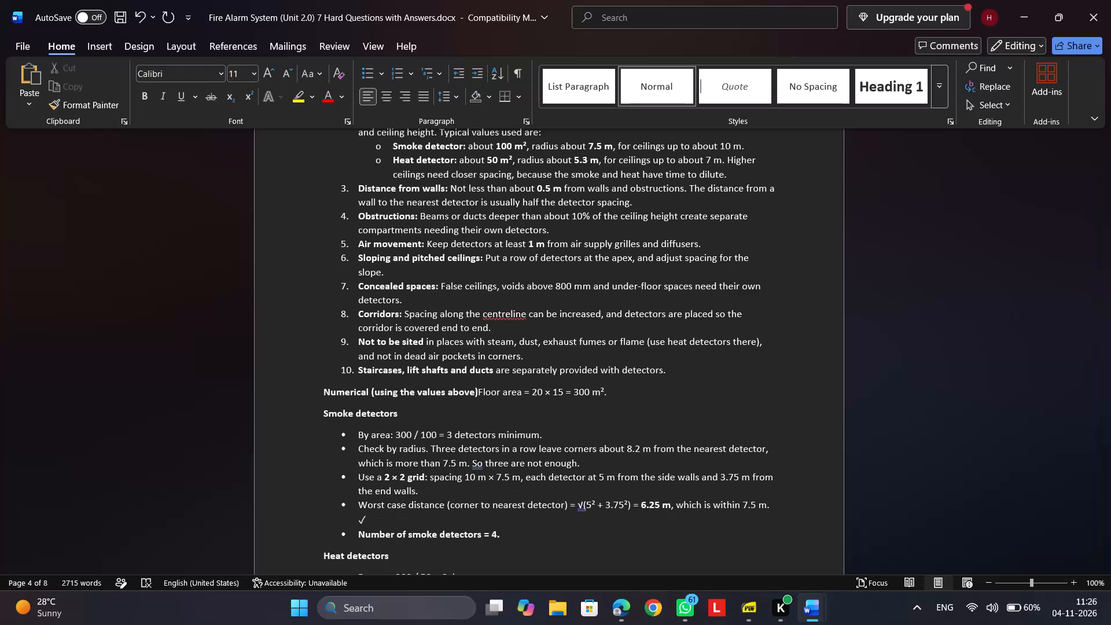
{"action": "key", "text": "space"}
Delete point 10, "Staircases, lift shafts and ducts", from the general siting rules in Q.4.
{"action": "scroll", "coordinate": [326, 411], "scroll_direction": "up", "scroll_amount": 1}
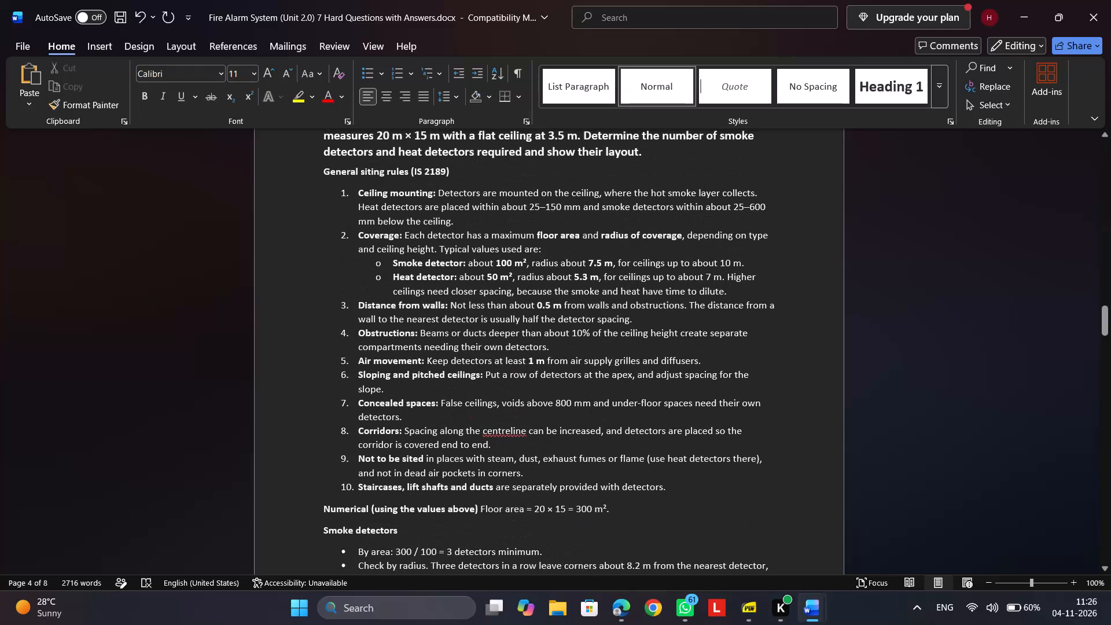
{"action": "scroll", "coordinate": [326, 411], "scroll_direction": "up", "scroll_amount": 1}
{"action": "scroll", "coordinate": [326, 411], "scroll_direction": "down", "scroll_amount": 1}
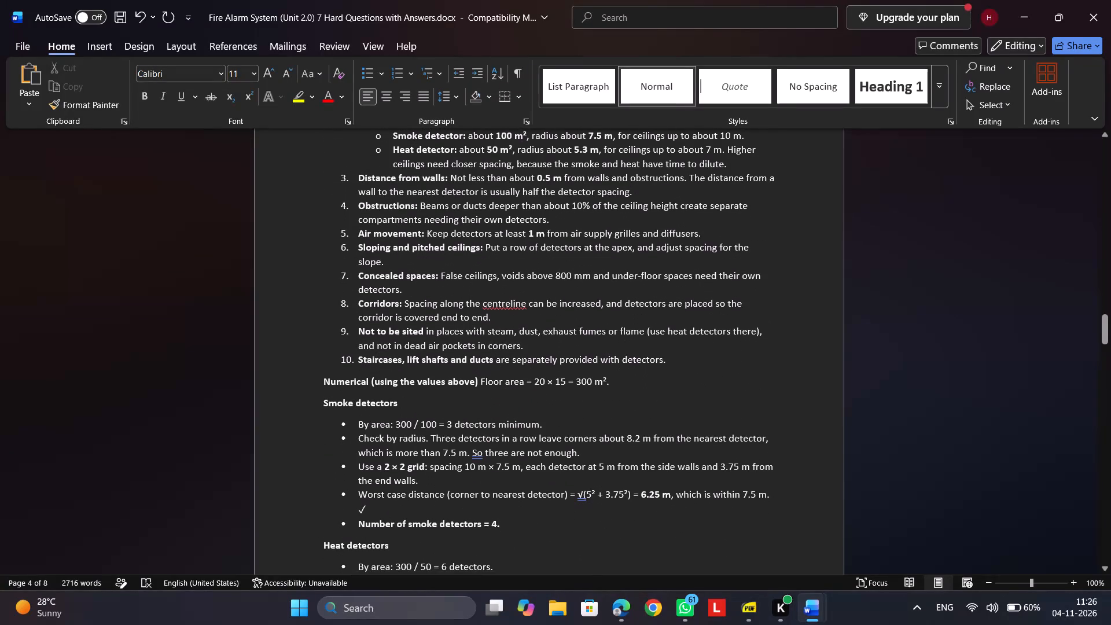
{"action": "left_click", "coordinate": [668, 350]}
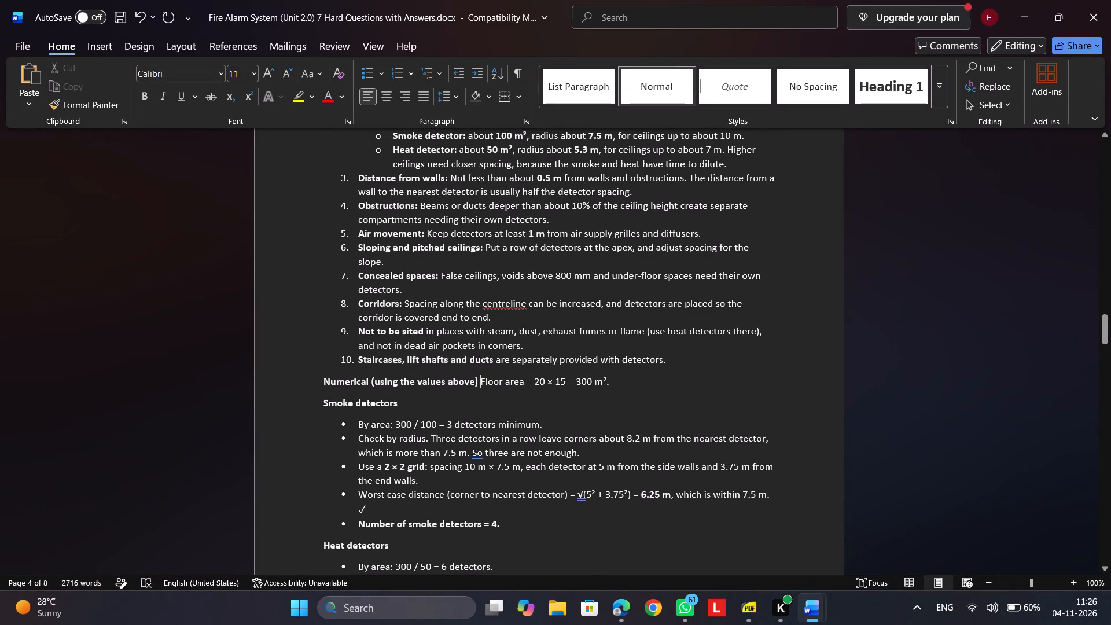
{"action": "left_click", "coordinate": [668, 350]}
{"action": "scroll", "coordinate": [668, 350], "scroll_direction": "down", "scroll_amount": 1}
{"action": "scroll", "coordinate": [668, 350], "scroll_direction": "up", "scroll_amount": 1}
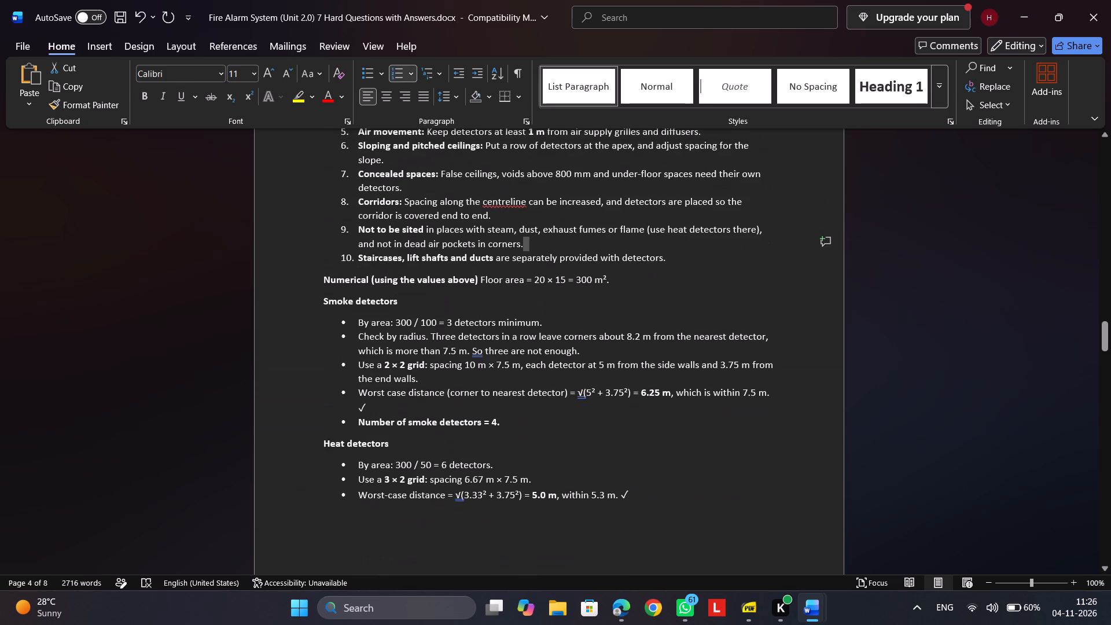
{"action": "scroll", "coordinate": [668, 350], "scroll_direction": "down", "scroll_amount": 1}
{"action": "scroll", "coordinate": [665, 325], "scroll_direction": "up", "scroll_amount": 1}
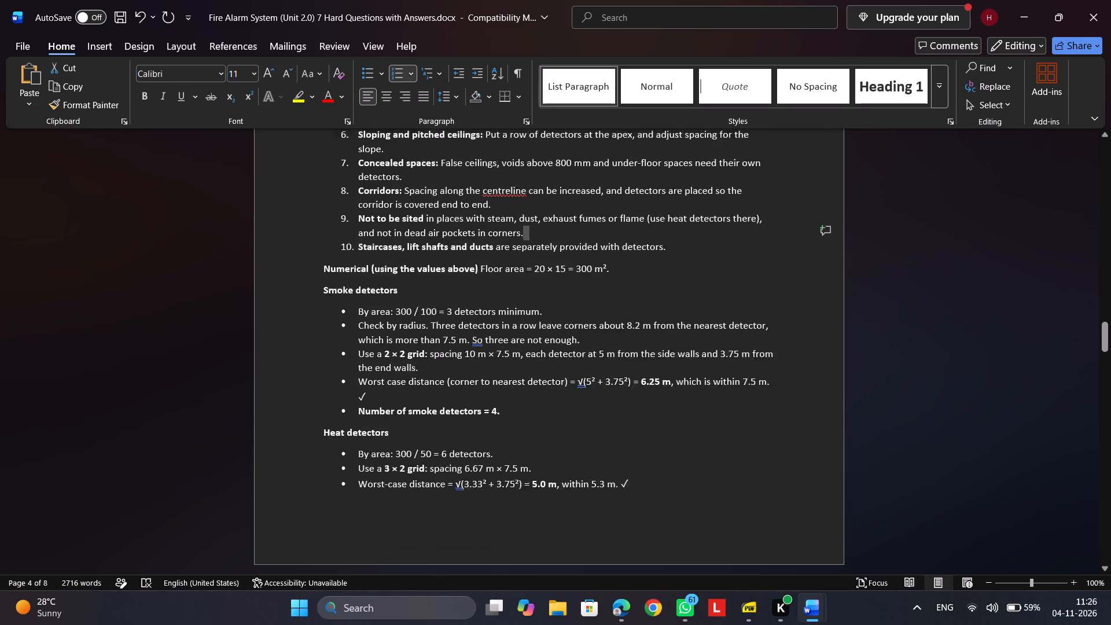
{"action": "scroll", "coordinate": [665, 325], "scroll_direction": "up", "scroll_amount": 1}
{"action": "left_click_drag", "start_coordinate": [681, 352], "coordinate": [480, 330]}
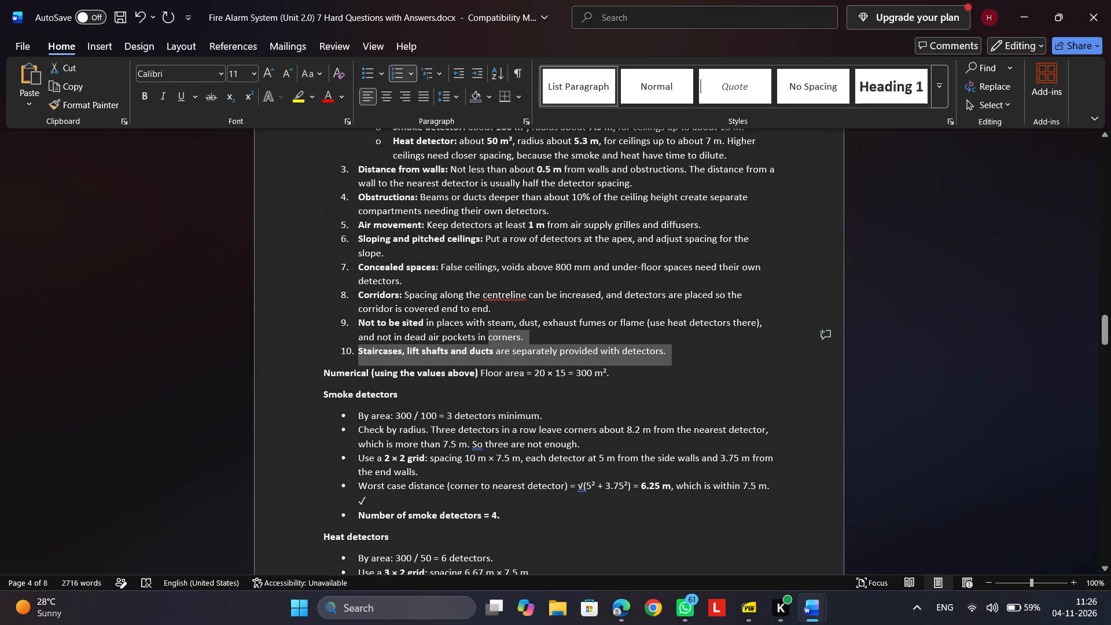
{"action": "left_click_drag", "start_coordinate": [480, 330], "coordinate": [348, 353]}
{"action": "key", "text": "BackSpace"}
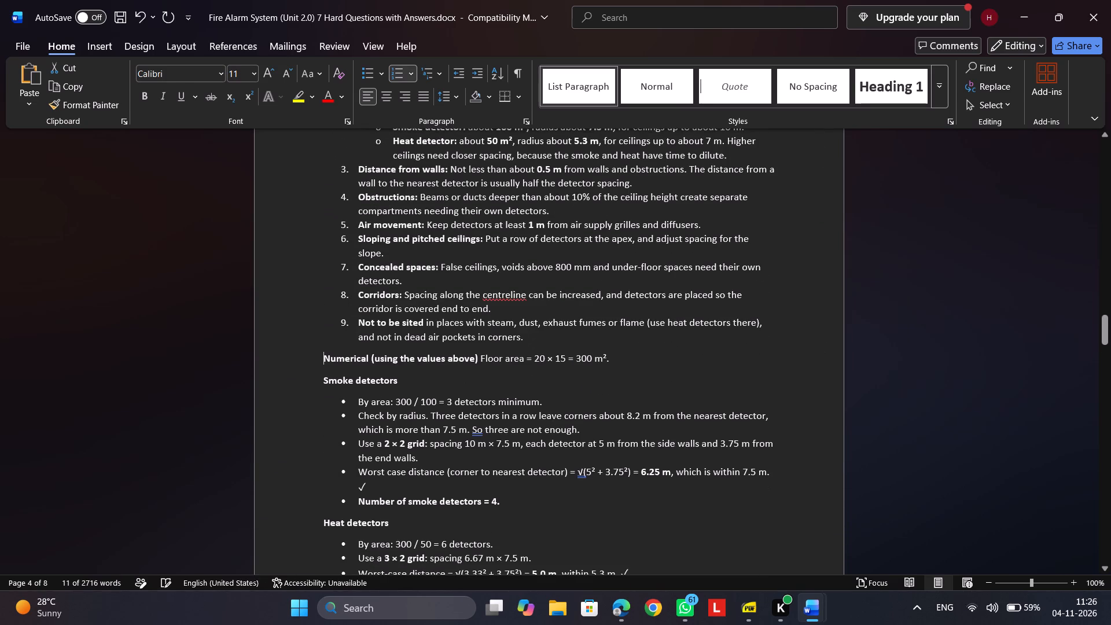
Delete the "Layout sketch (draw in the exam)" paragraph at the end of the Q.4 answer.
{"action": "scroll", "coordinate": [348, 353], "scroll_direction": "down", "scroll_amount": 3}
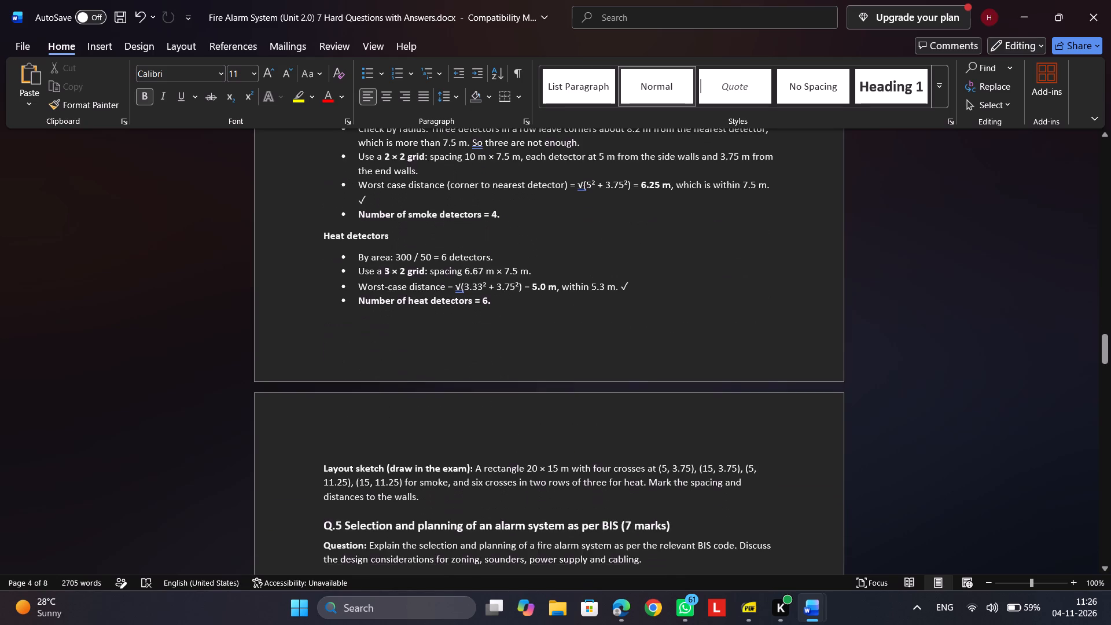
{"action": "scroll", "coordinate": [348, 353], "scroll_direction": "down", "scroll_amount": 1}
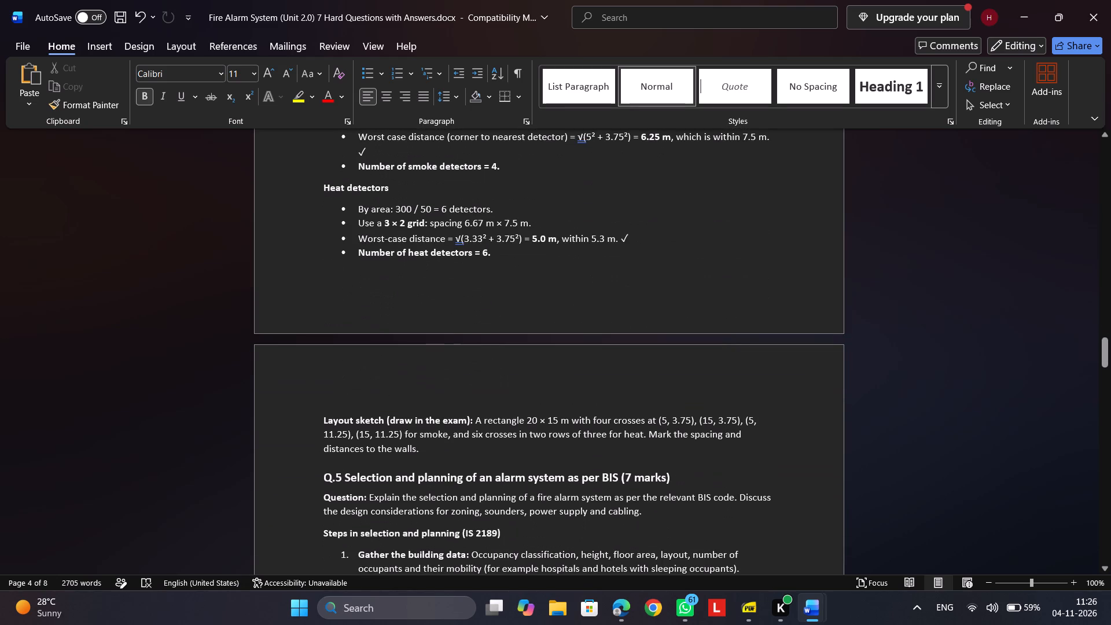
{"action": "left_click_drag", "start_coordinate": [424, 454], "coordinate": [328, 415]}
{"action": "key", "text": "BackSpace"}
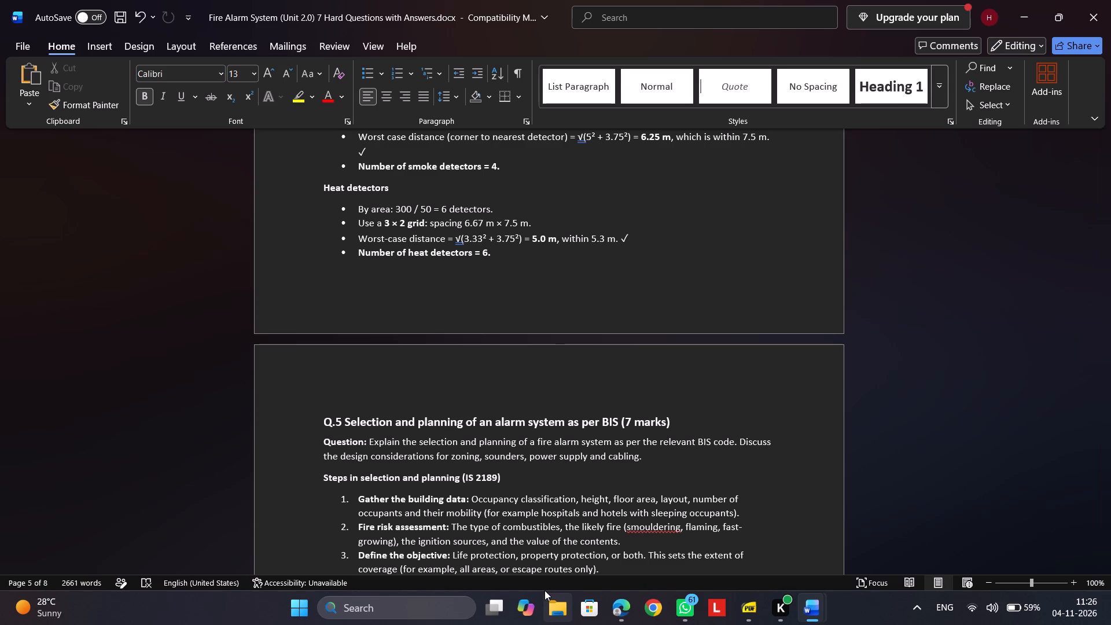
Check the syllabus PDF, then in Word remove the Q.5 title and "Question:" label, joining the question text to "Q.5".
{"action": "left_click", "coordinate": [750, 611]}
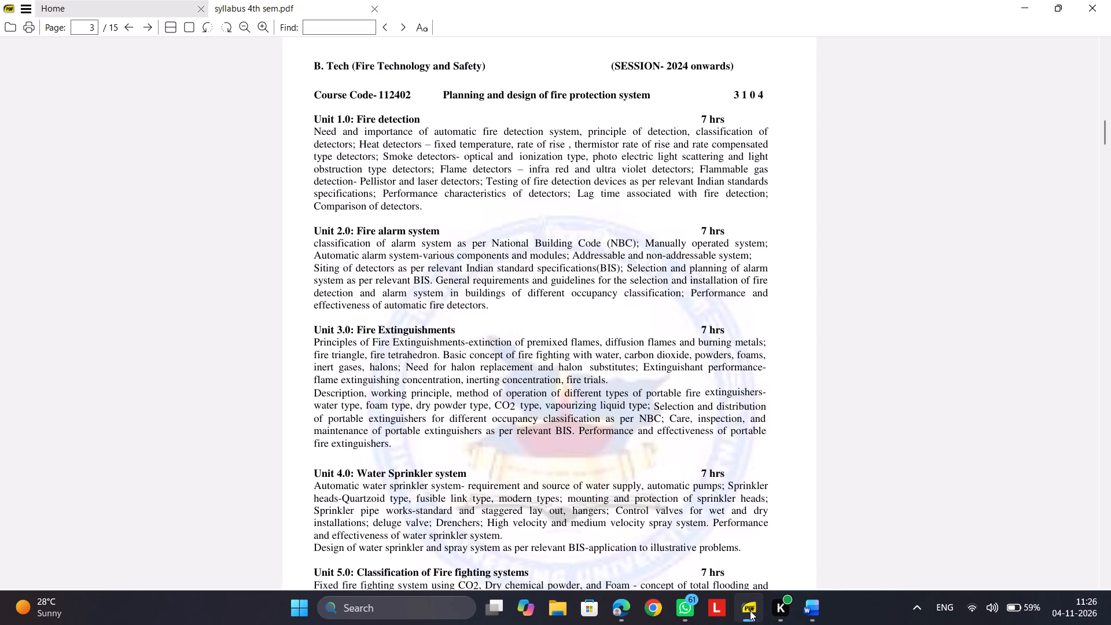
{"action": "left_click", "coordinate": [750, 611]}
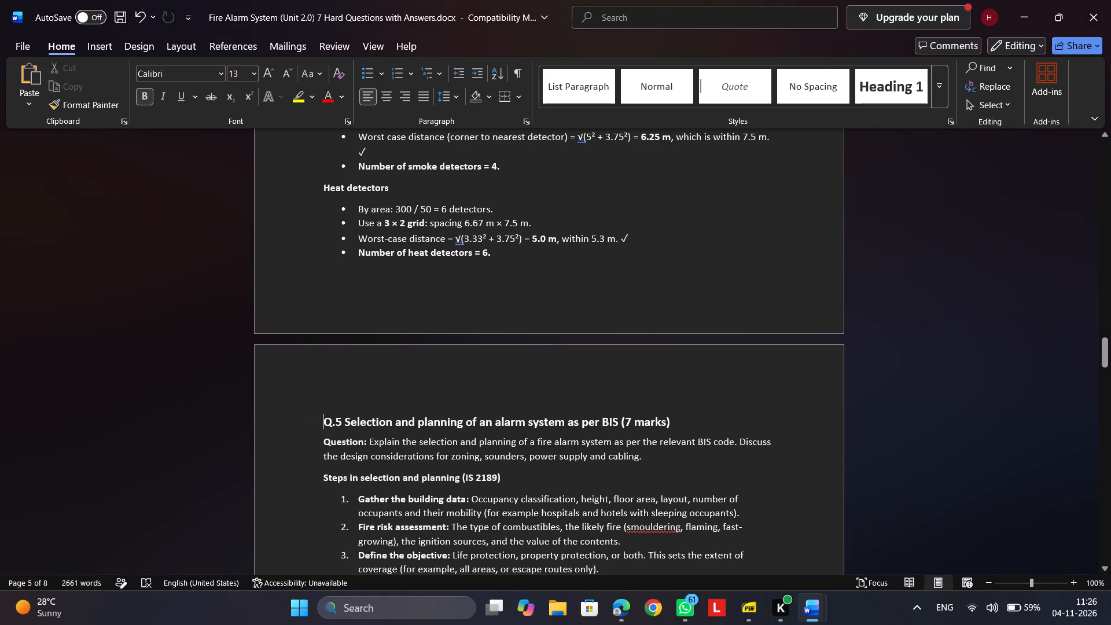
{"action": "left_click_drag", "start_coordinate": [367, 440], "coordinate": [348, 419]}
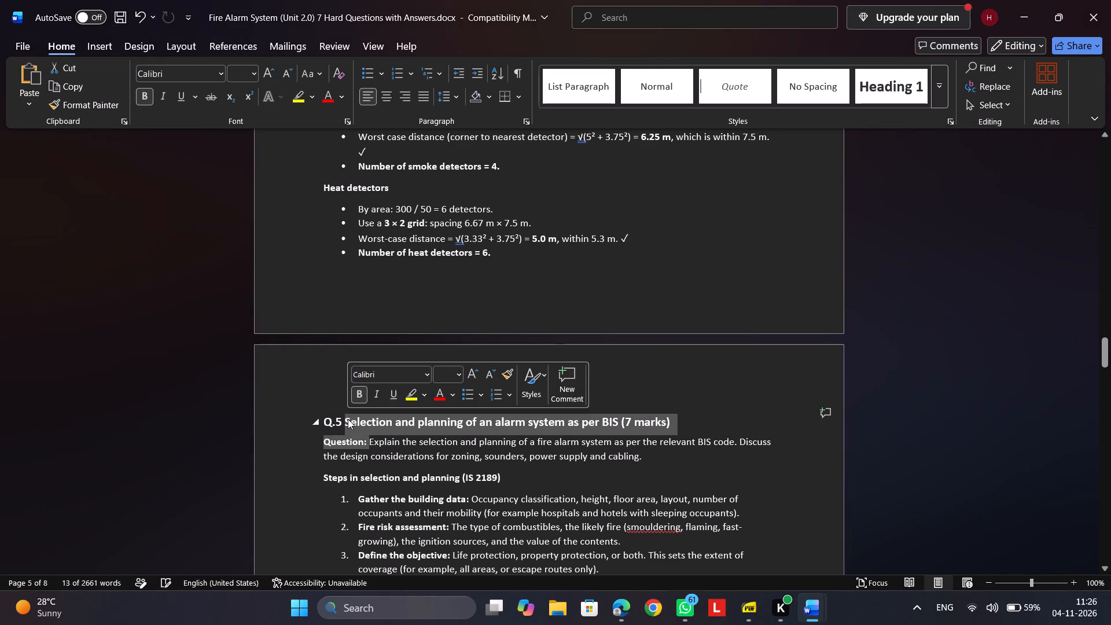
{"action": "key", "text": "BackSpace"}
{"action": "key", "text": "Right"}
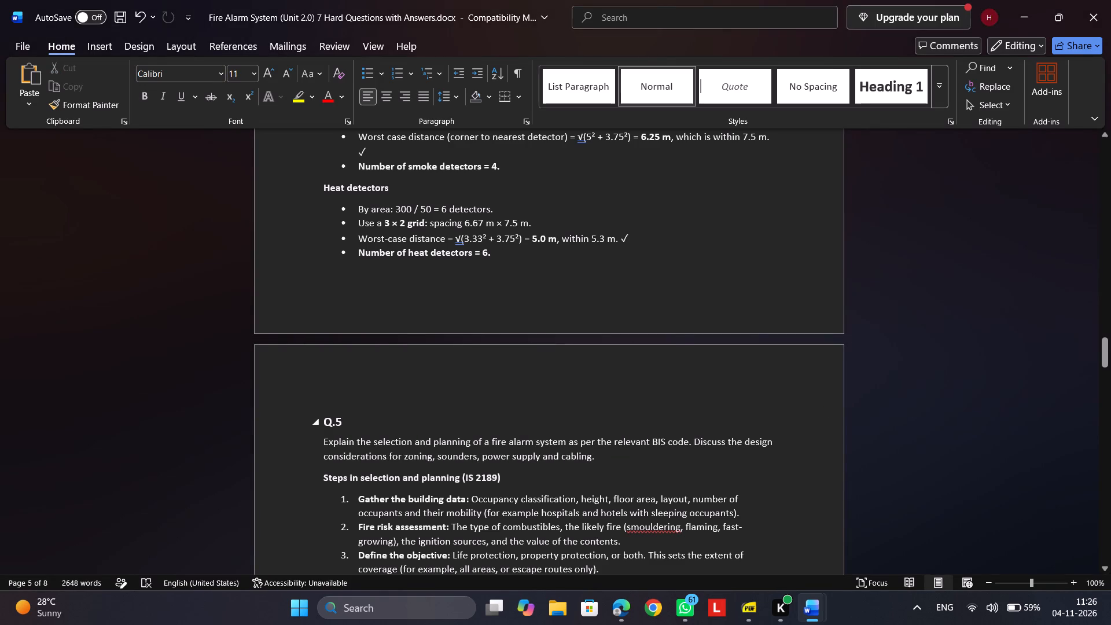
{"action": "key", "text": "BackSpace"}
Look through the Q.5 answer to the start of Q.6 and compare it with the Unit 2.0 topics in the syllabus PDF.
{"action": "scroll", "coordinate": [348, 419], "scroll_direction": "down", "scroll_amount": 4}
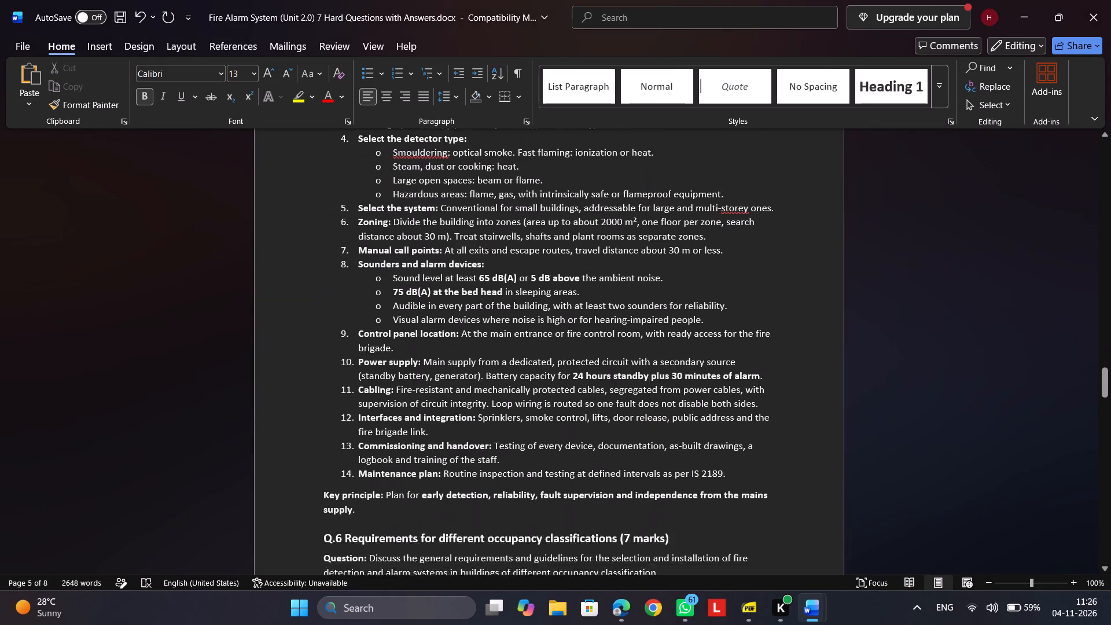
{"action": "scroll", "coordinate": [348, 419], "scroll_direction": "down", "scroll_amount": 2}
{"action": "scroll", "coordinate": [348, 419], "scroll_direction": "up", "scroll_amount": 3}
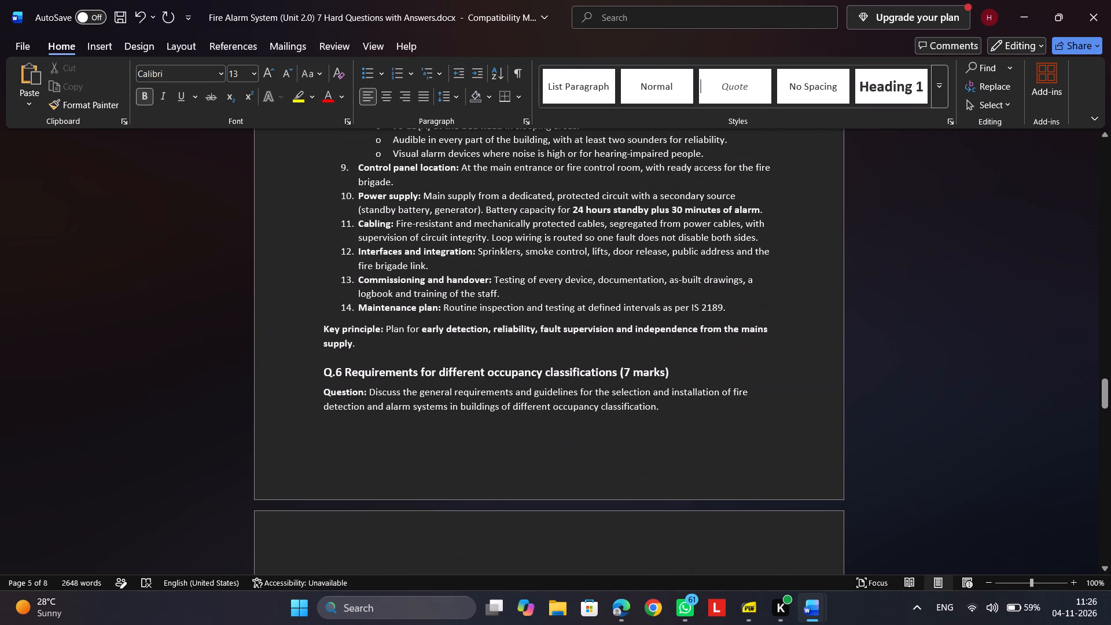
{"action": "left_click", "coordinate": [751, 602]}
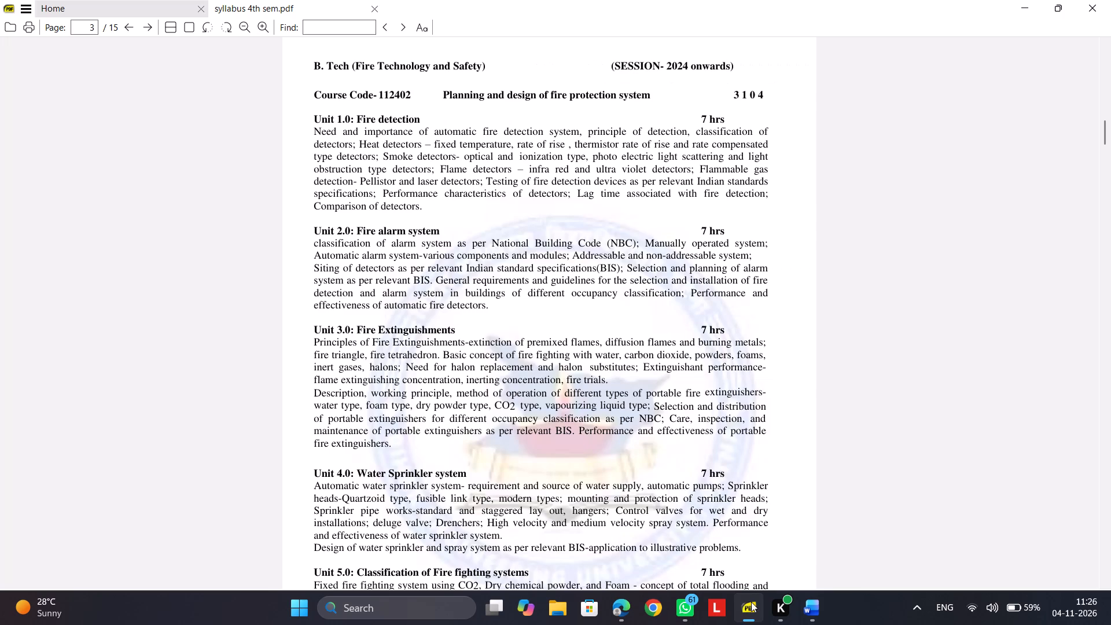
{"action": "left_click", "coordinate": [751, 602]}
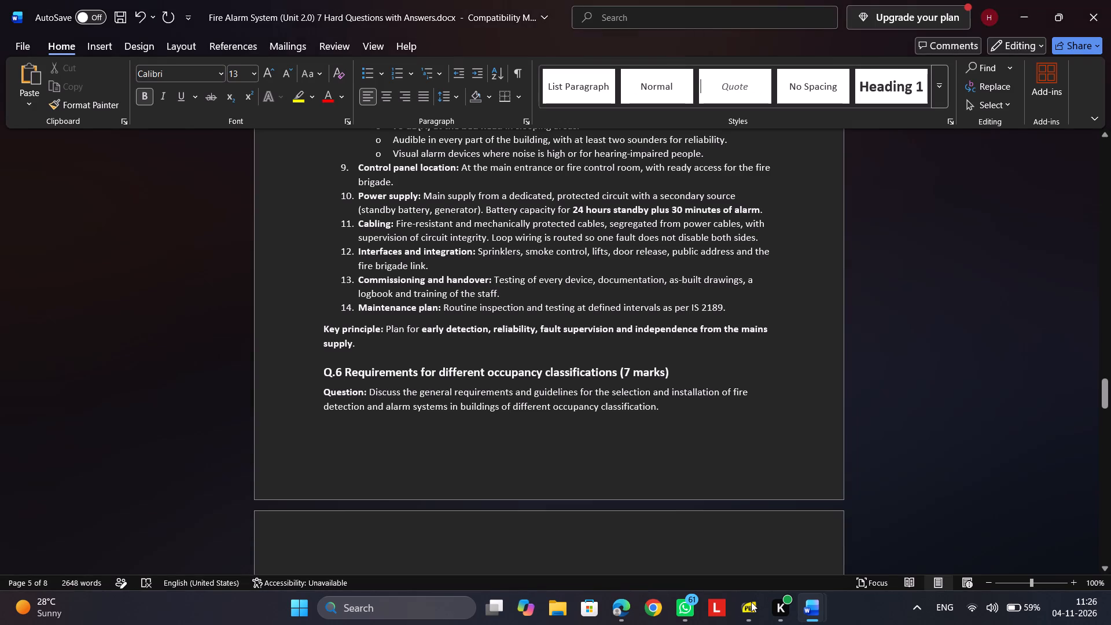
{"action": "left_click", "coordinate": [751, 602]}
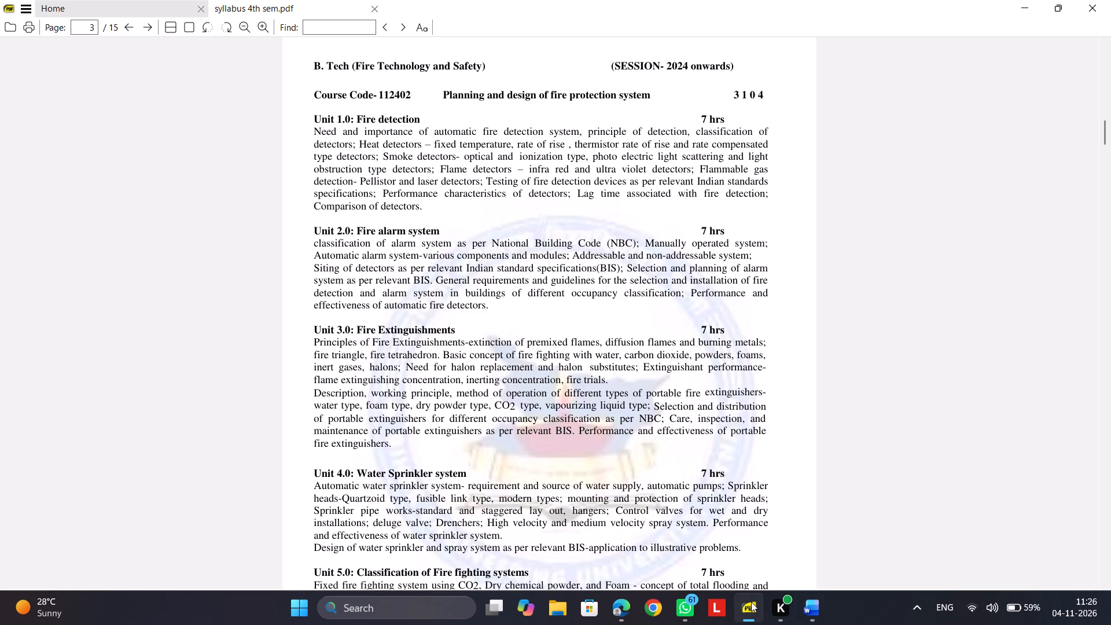
{"action": "left_click", "coordinate": [751, 602]}
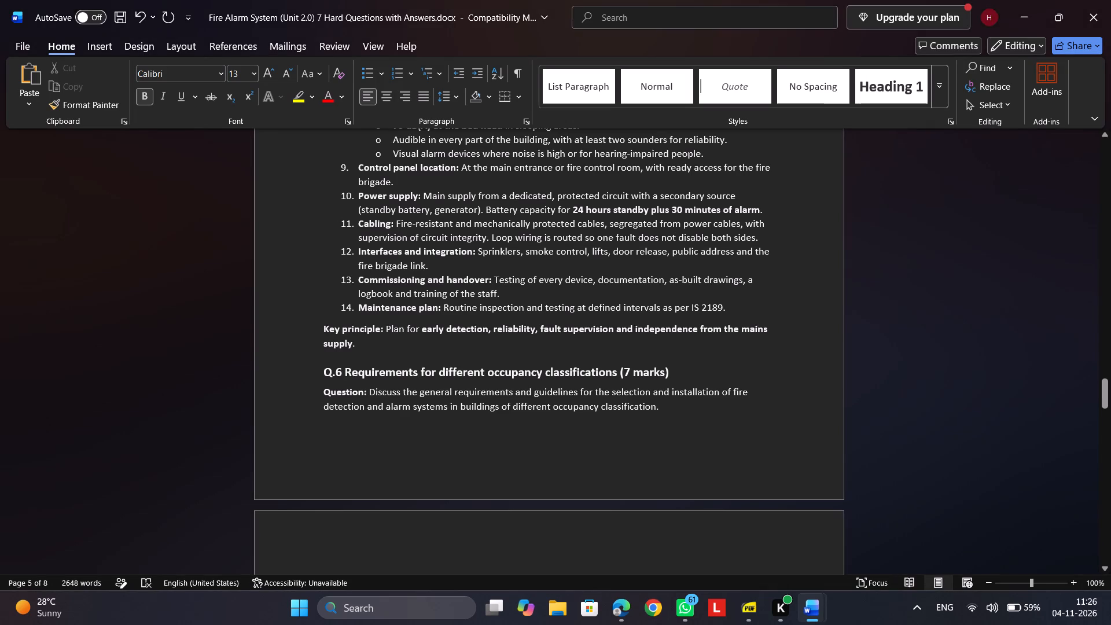
Remove the Q.6 title and "Question:" label so the occupancy classification question text follows "Q.6" in the heading.
{"action": "left_click_drag", "start_coordinate": [369, 392], "coordinate": [351, 374]}
{"action": "key", "text": "BackSpace"}
{"action": "key", "text": "Right"}
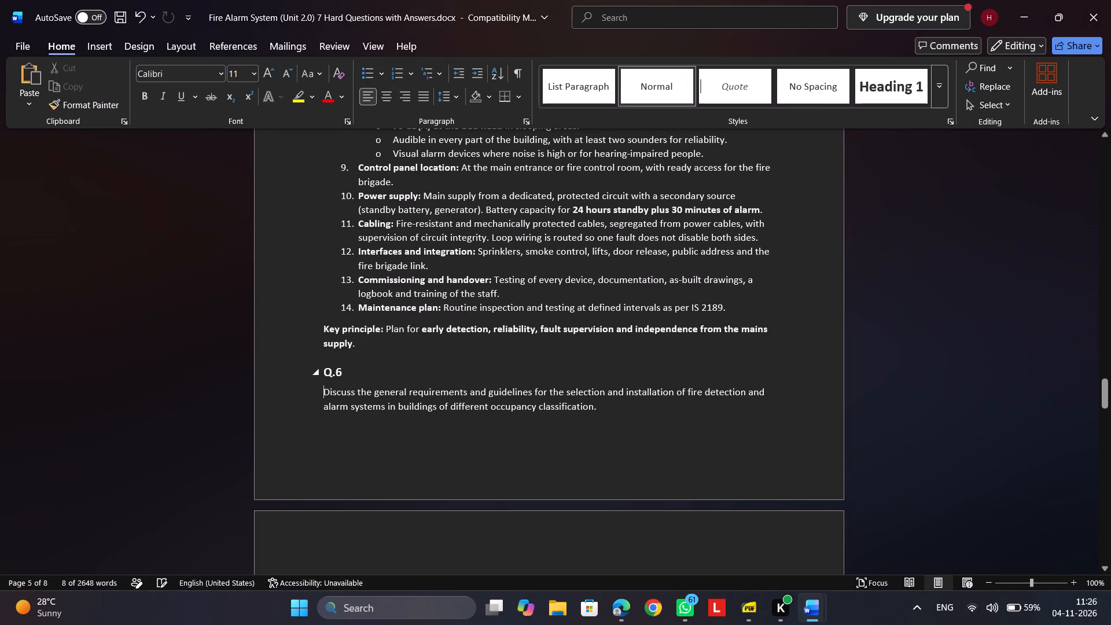
{"action": "key", "text": "Return"}
{"action": "key", "text": "BackSpace"}
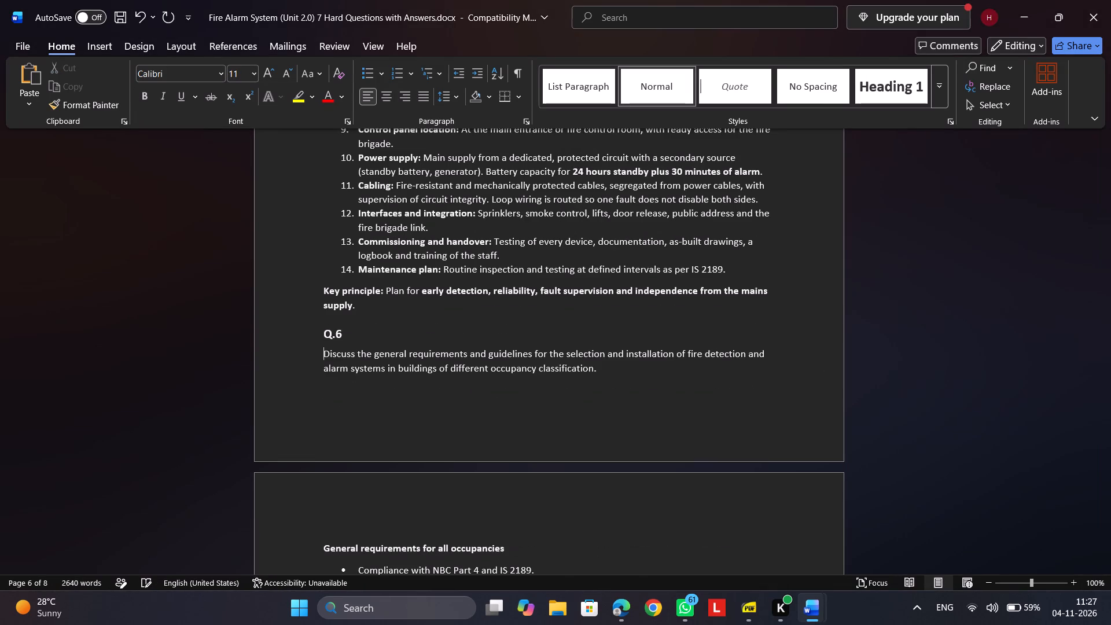
{"action": "key", "text": "BackSpace"}
Insert a page break before the Q.6 heading so the occupancy classification question starts on a new page.
{"action": "key", "text": "Left"}
{"action": "key", "text": "Left"}
{"action": "key", "text": "Left"}
{"action": "key", "text": "Left"}
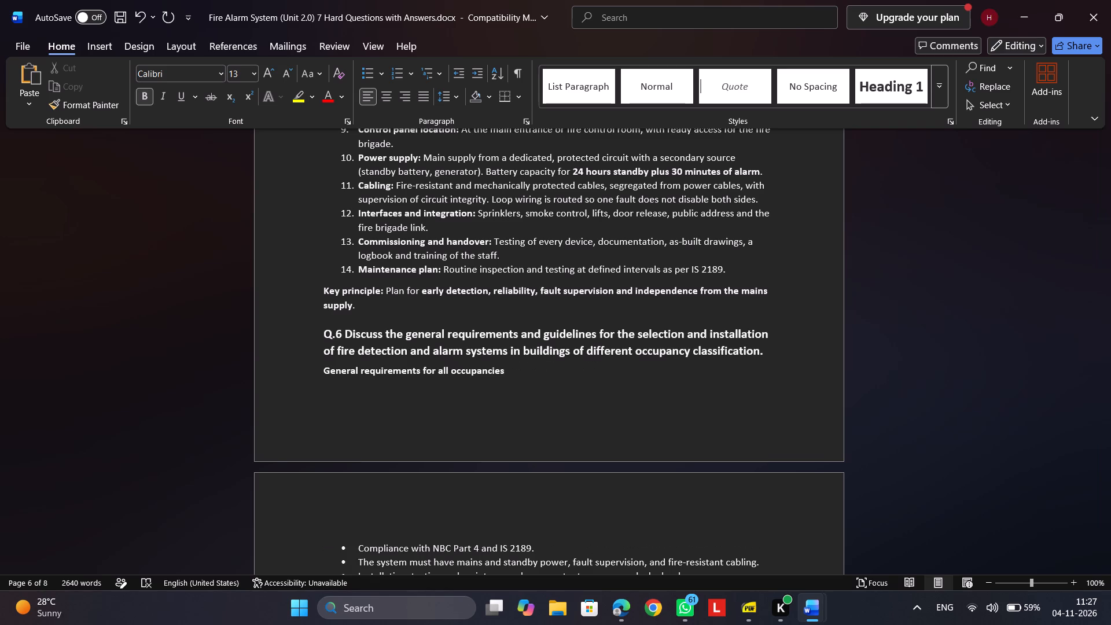
{"action": "key", "text": "ctrl+Return"}
Delete the "Special locations" paragraph that follows the occupancy-wise guidelines table in the Q.6 answer.
{"action": "scroll", "coordinate": [351, 374], "scroll_direction": "down", "scroll_amount": 3}
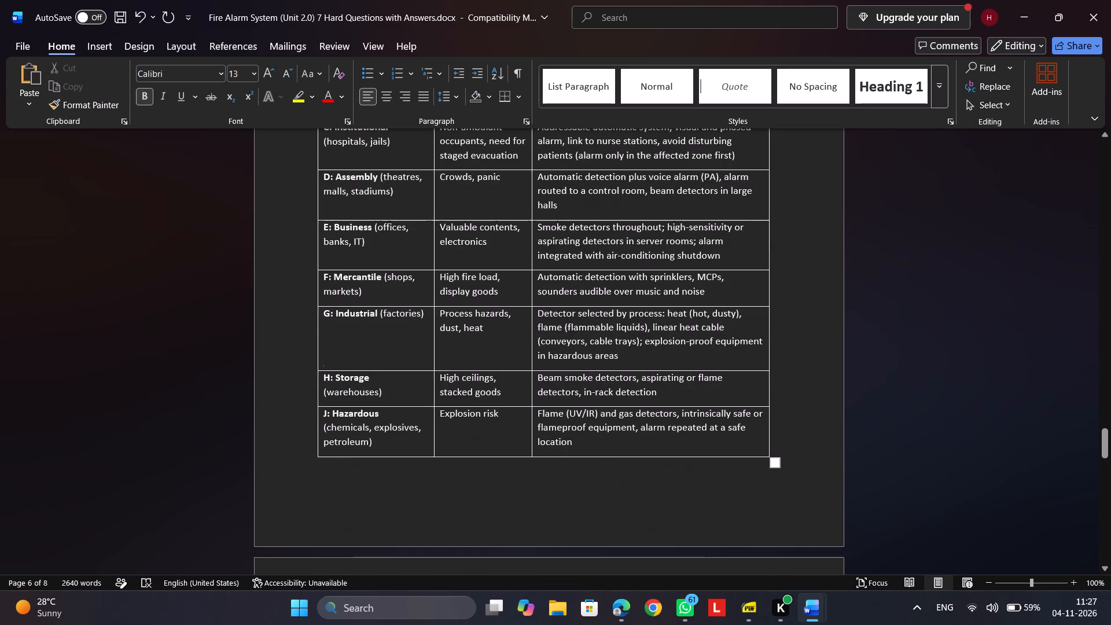
{"action": "scroll", "coordinate": [351, 374], "scroll_direction": "down", "scroll_amount": 2}
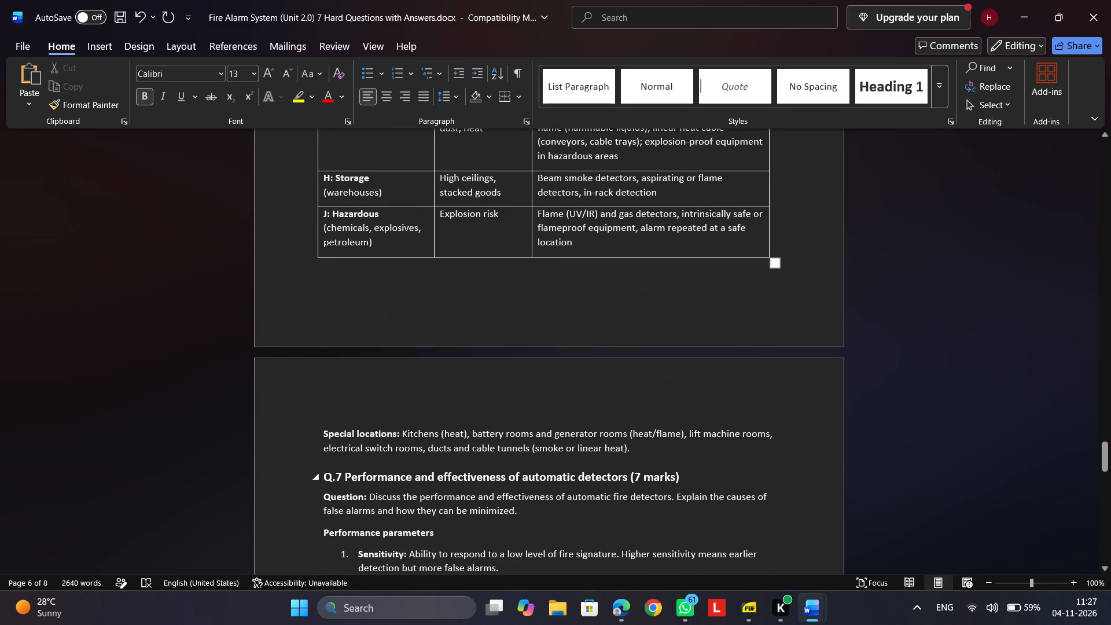
{"action": "scroll", "coordinate": [635, 439], "scroll_direction": "up", "scroll_amount": 2}
{"action": "scroll", "coordinate": [635, 439], "scroll_direction": "down", "scroll_amount": 2}
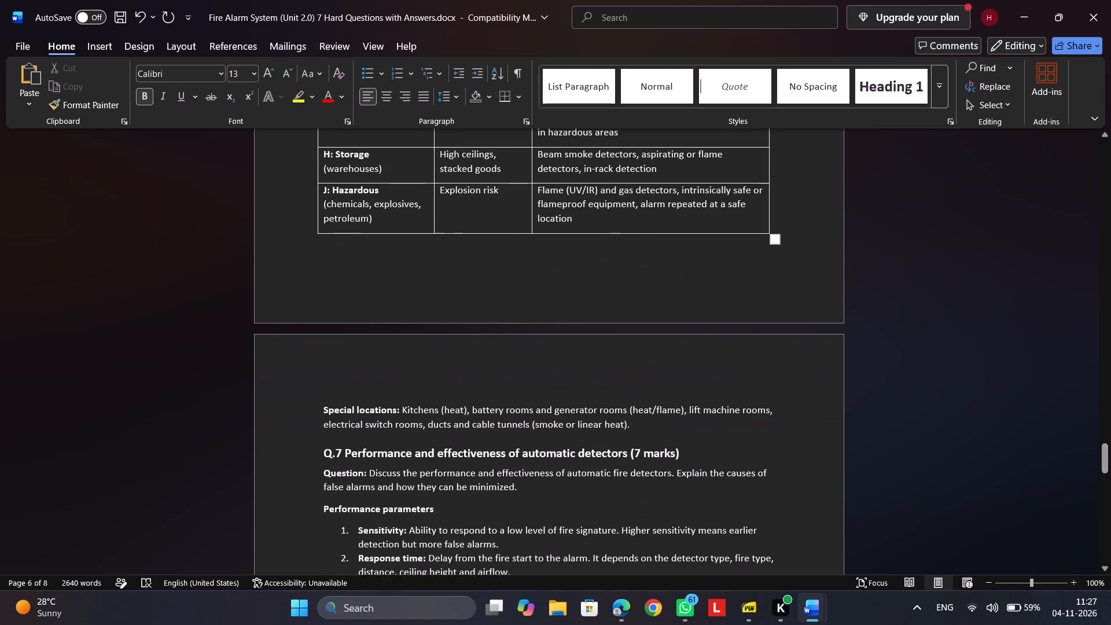
{"action": "scroll", "coordinate": [635, 439], "scroll_direction": "down", "scroll_amount": 1}
{"action": "left_click", "coordinate": [324, 405]}
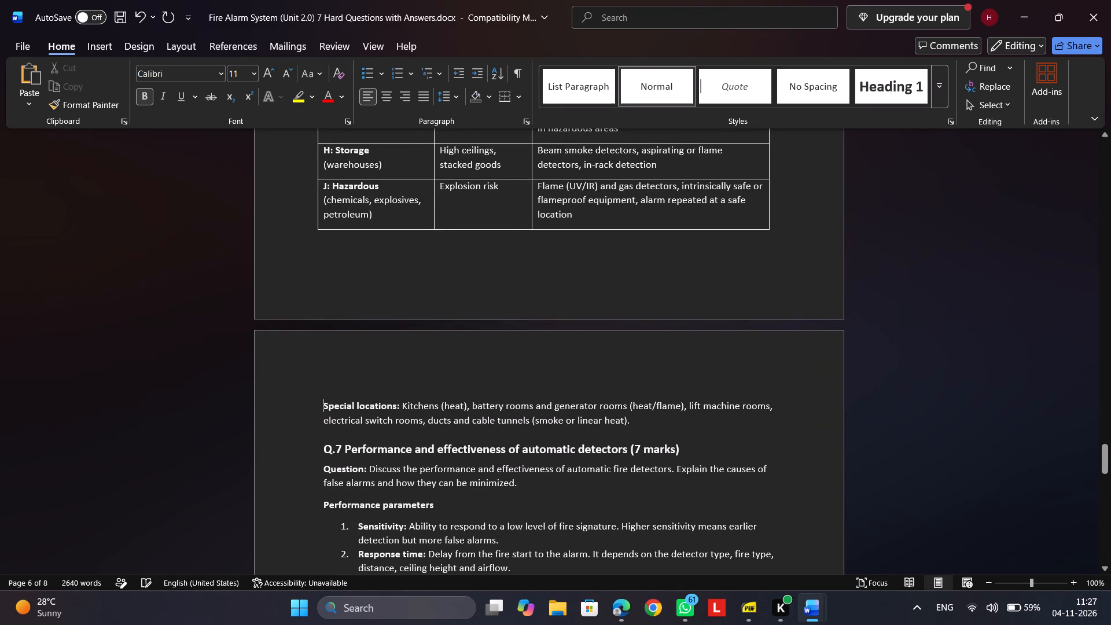
{"action": "key", "text": "BackSpace"}
{"action": "key", "text": "BackSpace"}
{"action": "scroll", "coordinate": [324, 405], "scroll_direction": "up", "scroll_amount": 1}
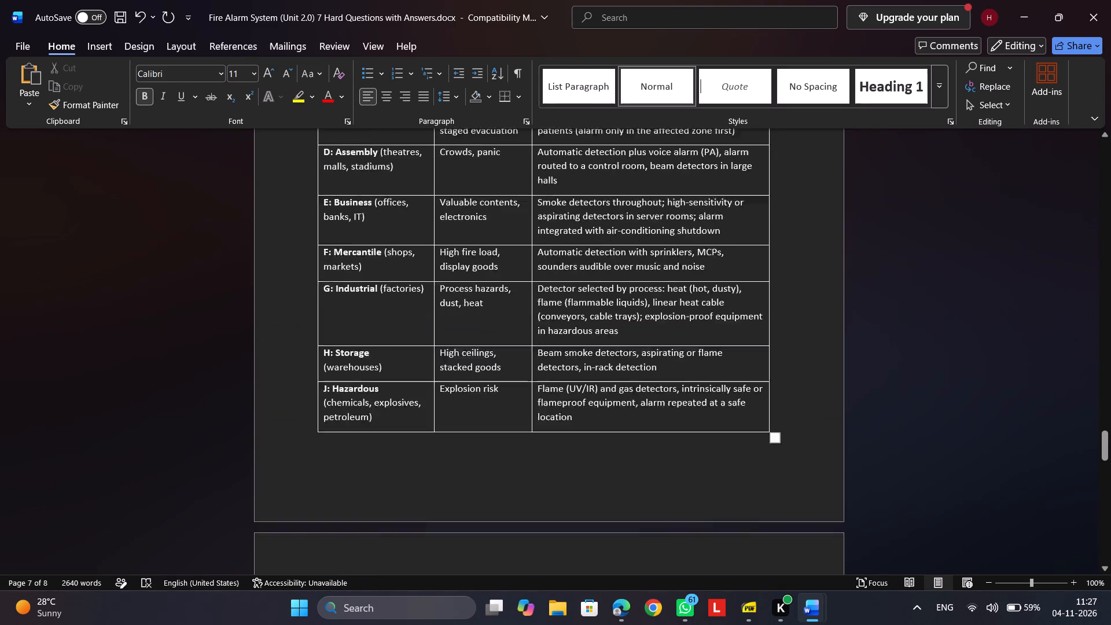
{"action": "scroll", "coordinate": [324, 405], "scroll_direction": "up", "scroll_amount": 2}
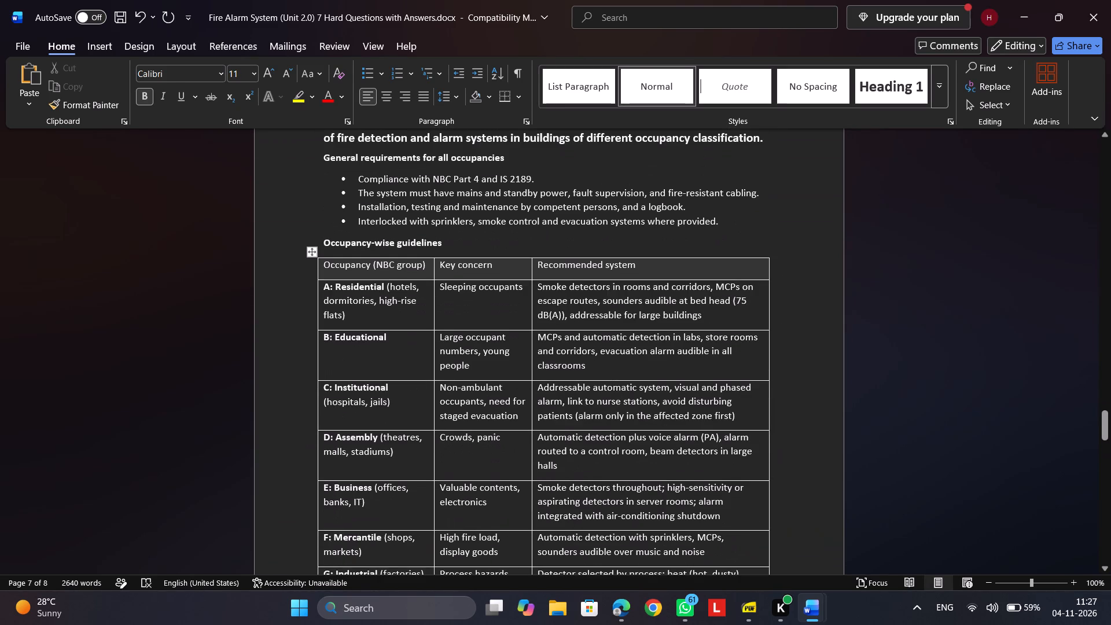
{"action": "scroll", "coordinate": [324, 405], "scroll_direction": "down", "scroll_amount": 2}
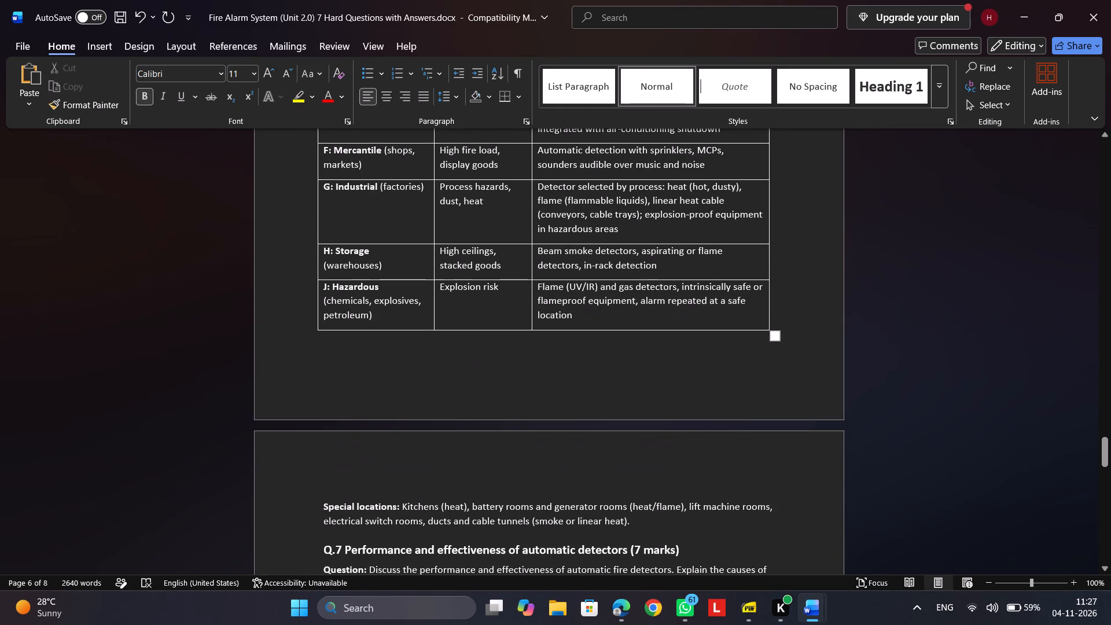
{"action": "left_click_drag", "start_coordinate": [657, 527], "coordinate": [322, 485]}
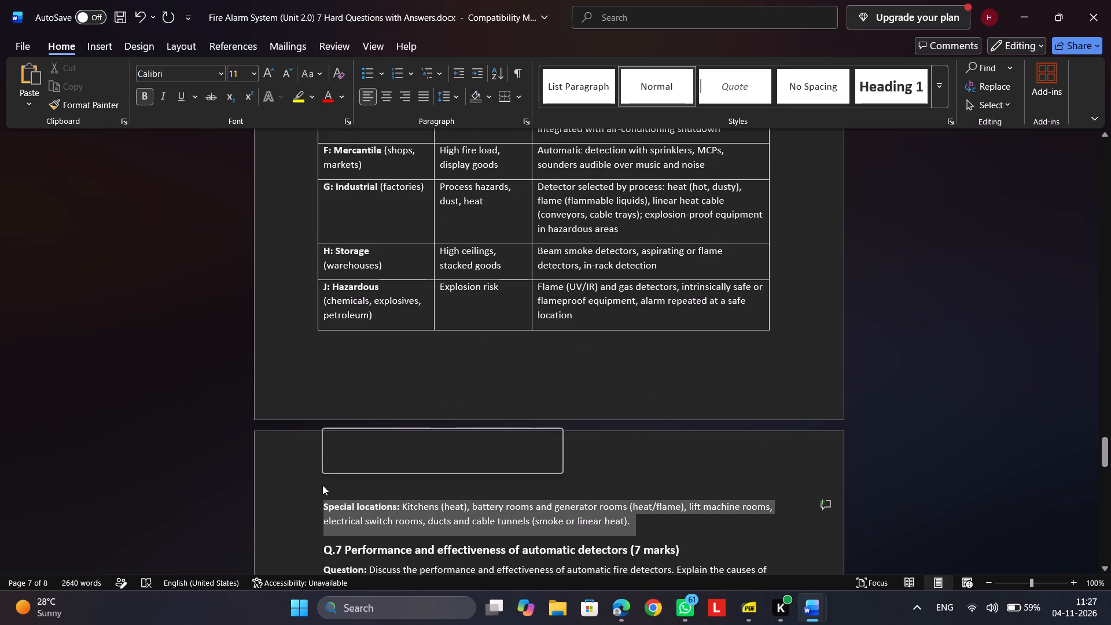
{"action": "key", "text": "BackSpace"}
Check the syllabus PDF, then in Word remove the Q.7 title and "Question:" label, joining the question text to "Q.7".
{"action": "scroll", "coordinate": [322, 485], "scroll_direction": "down", "scroll_amount": 1}
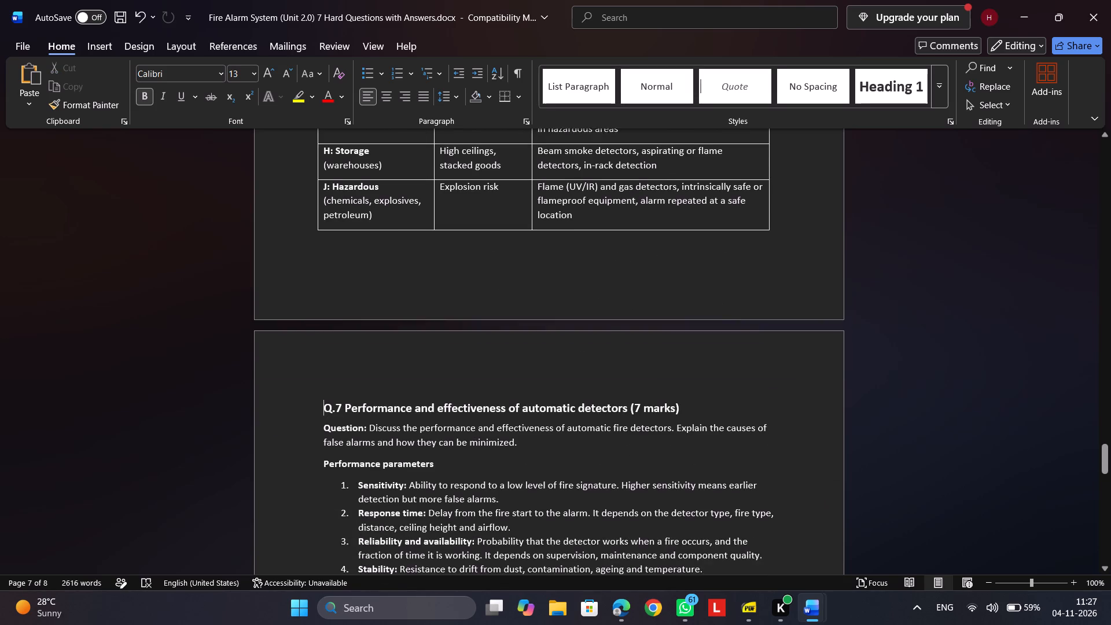
{"action": "scroll", "coordinate": [322, 485], "scroll_direction": "down", "scroll_amount": 1}
{"action": "left_click", "coordinate": [761, 608]}
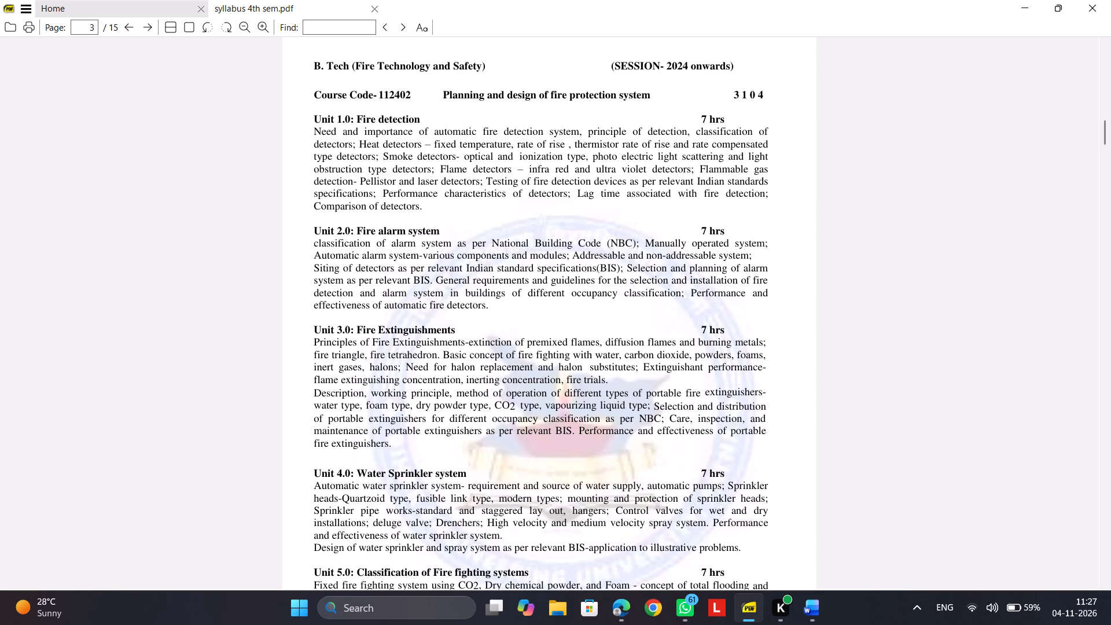
{"action": "left_click", "coordinate": [743, 612]}
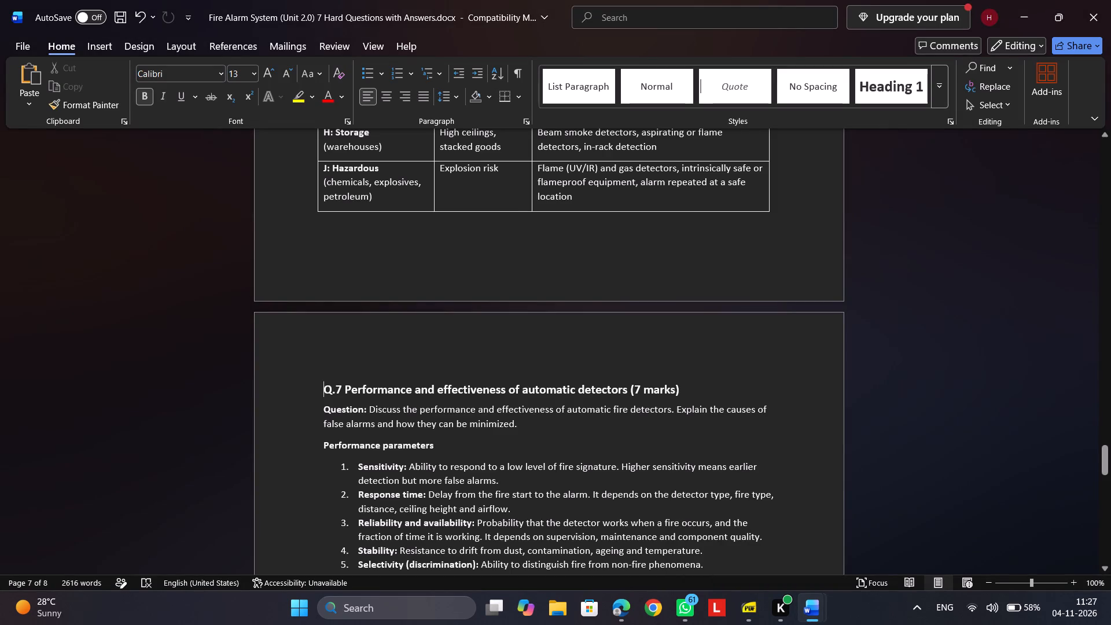
{"action": "left_click_drag", "start_coordinate": [368, 409], "coordinate": [352, 388]}
{"action": "key", "text": "BackSpace"}
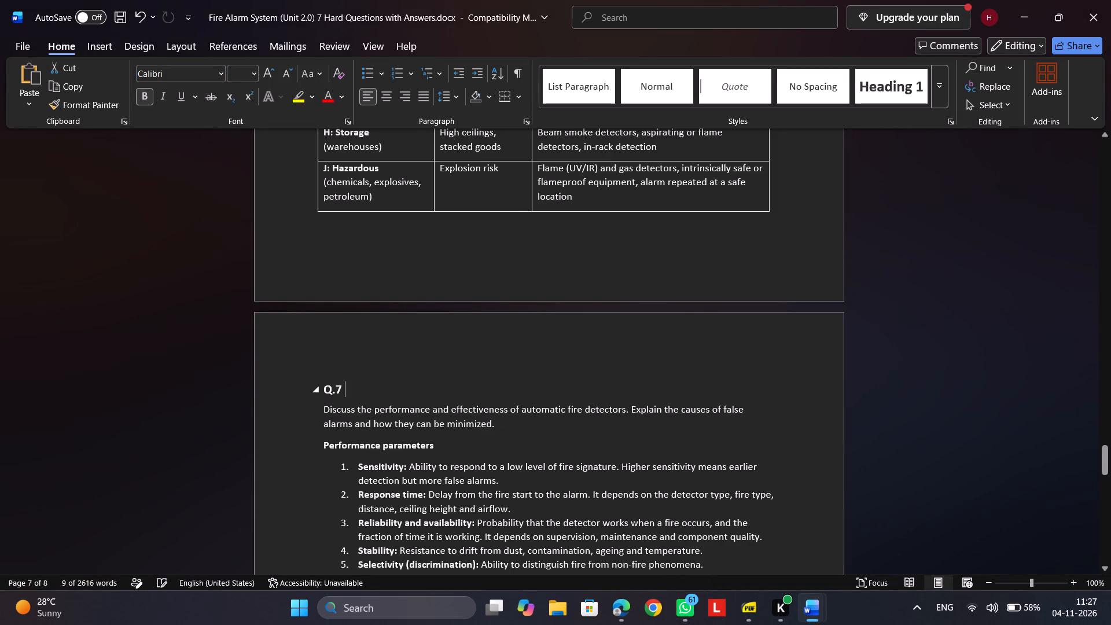
{"action": "key", "text": "Right"}
{"action": "key", "text": "BackSpace"}
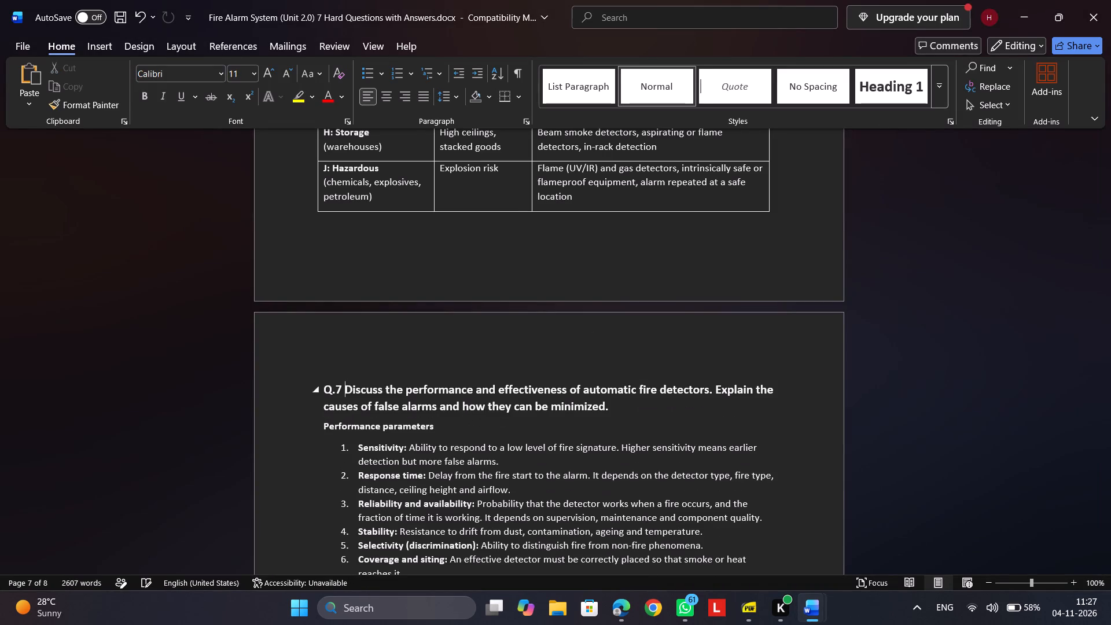
Delete the Q.7 "Conclusion" paragraph and the whole "Exam tips" section, including the leftover empty bullet.
{"action": "scroll", "coordinate": [352, 388], "scroll_direction": "down", "scroll_amount": 2}
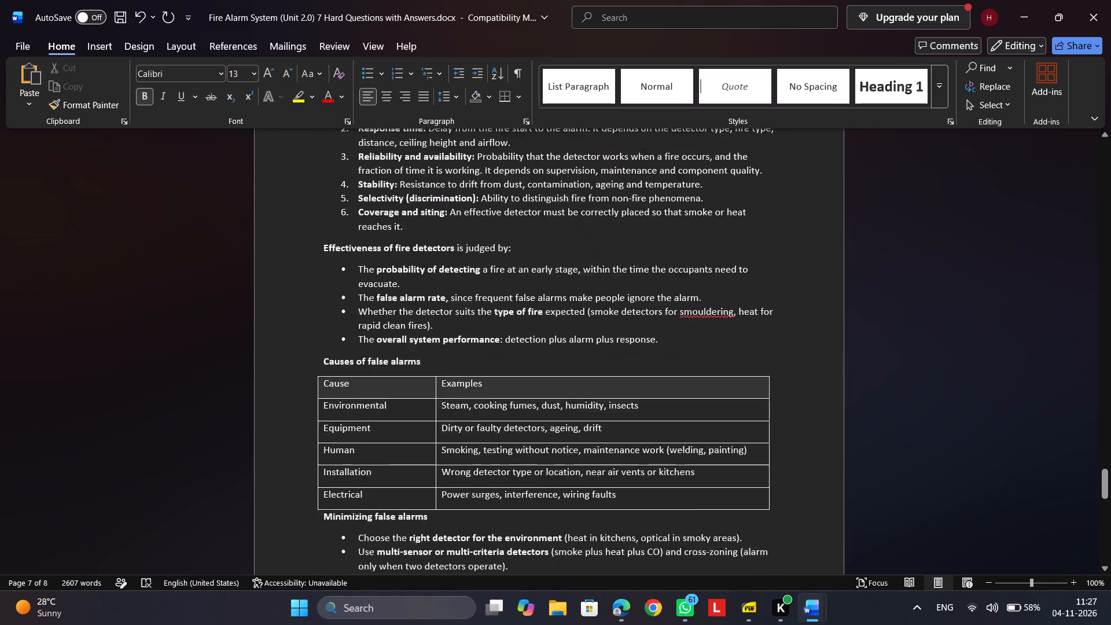
{"action": "scroll", "coordinate": [352, 388], "scroll_direction": "down", "scroll_amount": 4}
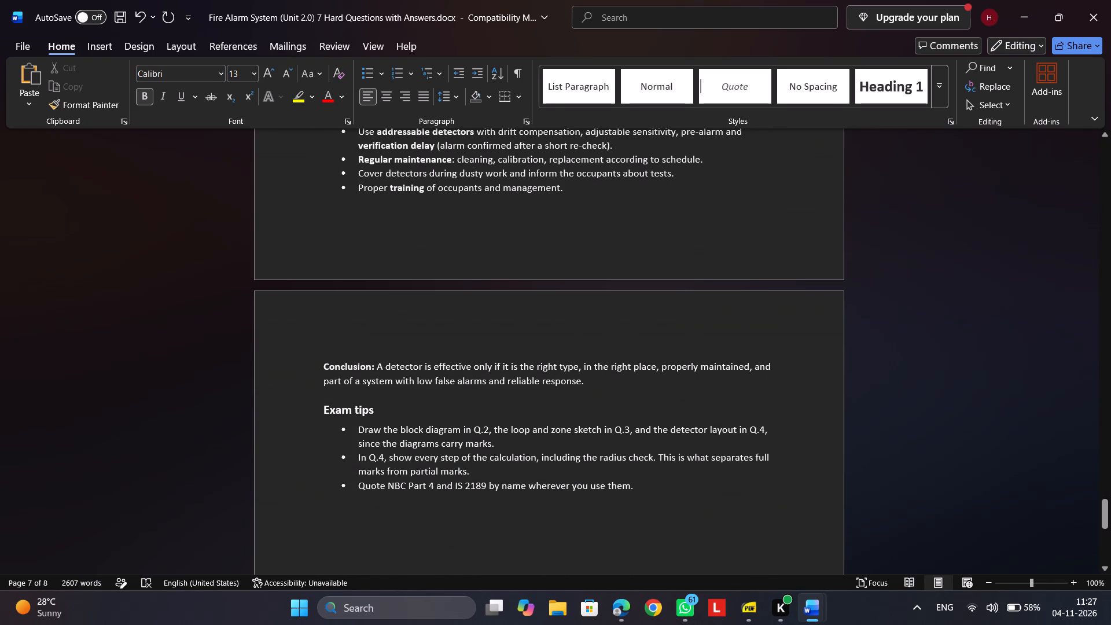
{"action": "left_click_drag", "start_coordinate": [656, 493], "coordinate": [317, 297]}
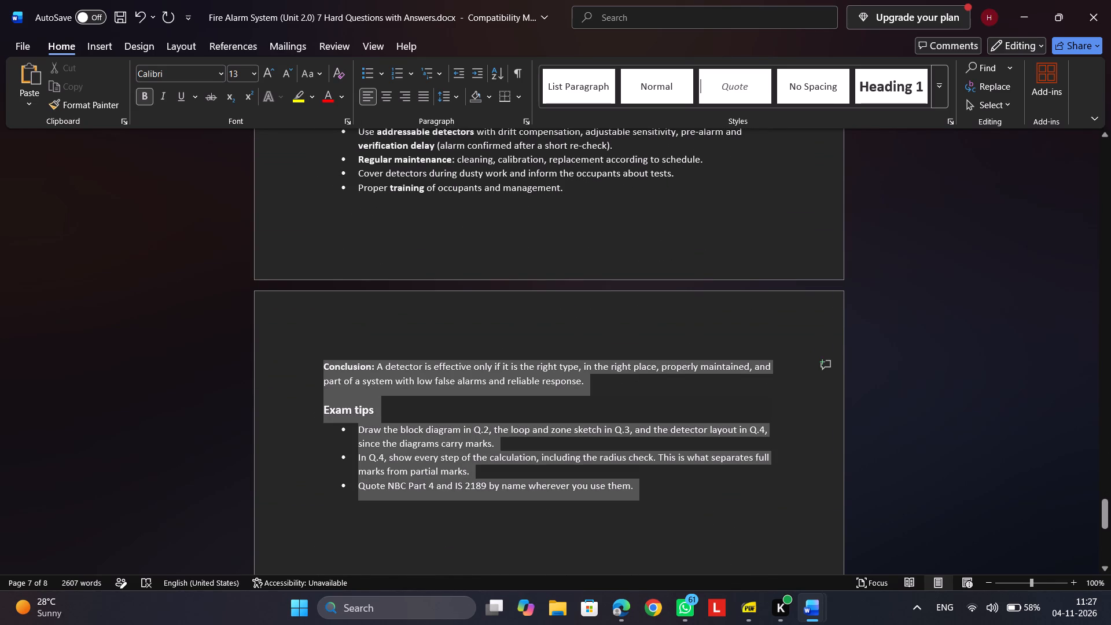
{"action": "left_click_drag", "start_coordinate": [317, 297], "coordinate": [318, 373]}
{"action": "key", "text": "BackSpace"}
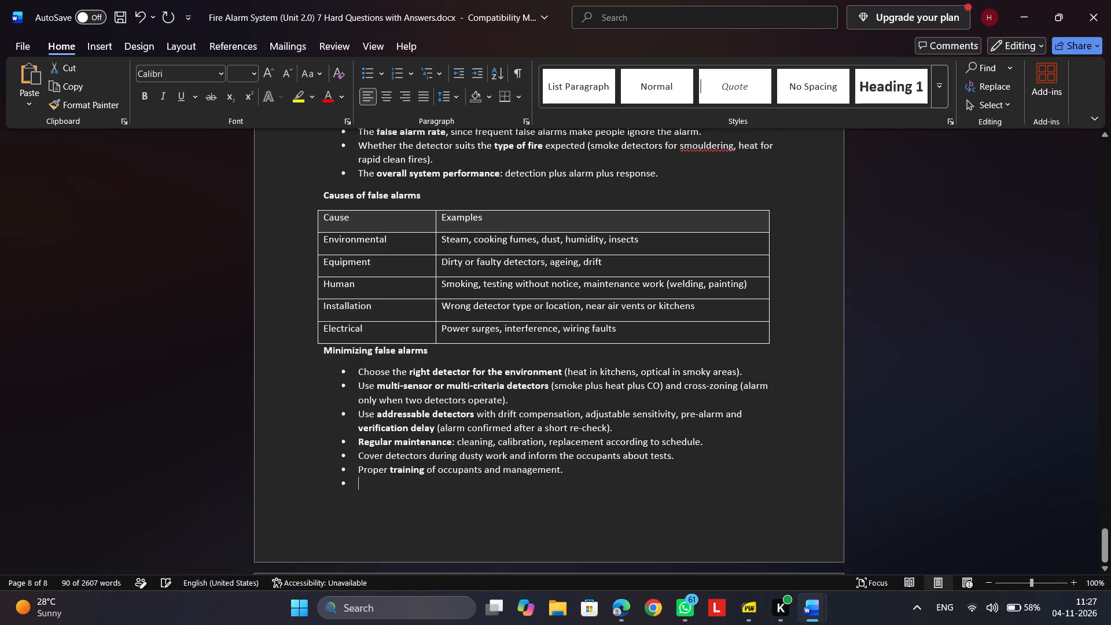
{"action": "key", "text": "BackSpace"}
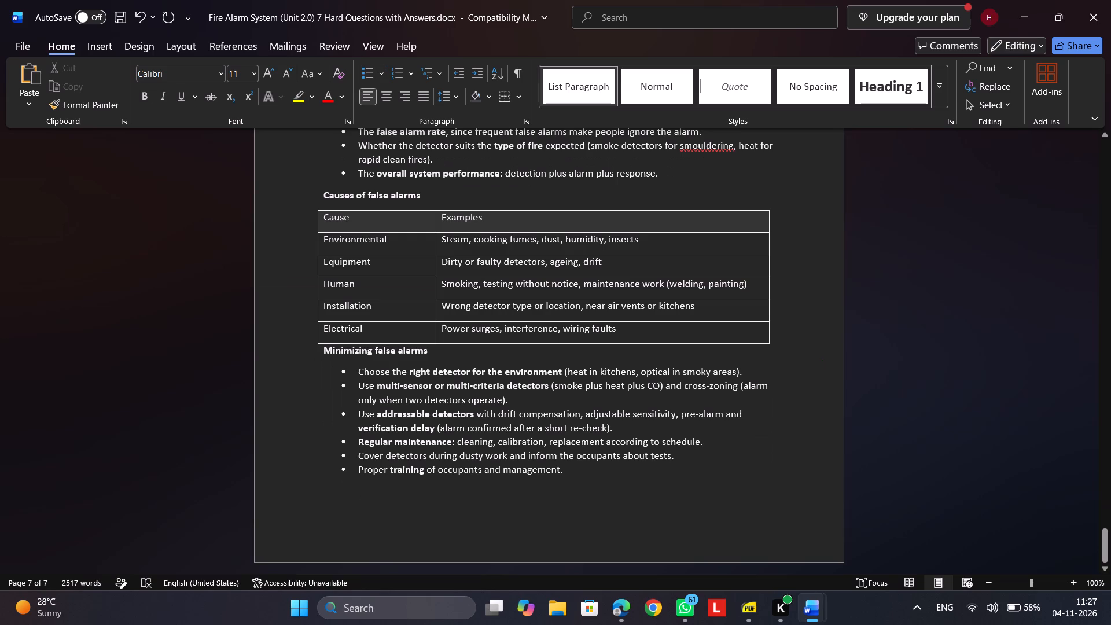
{"action": "key", "text": "BackSpace"}
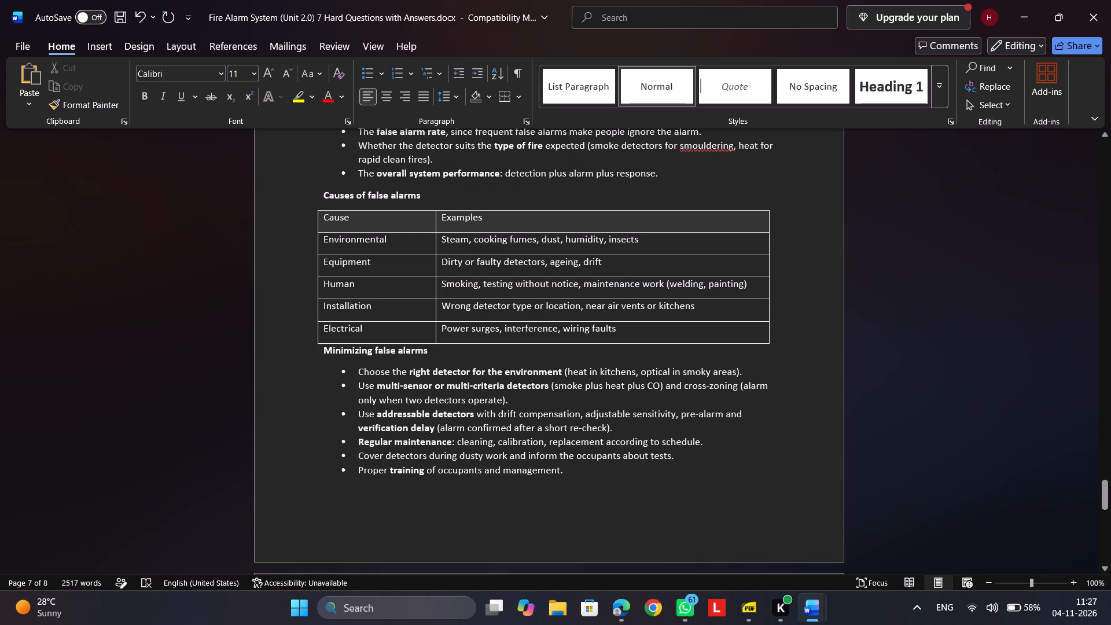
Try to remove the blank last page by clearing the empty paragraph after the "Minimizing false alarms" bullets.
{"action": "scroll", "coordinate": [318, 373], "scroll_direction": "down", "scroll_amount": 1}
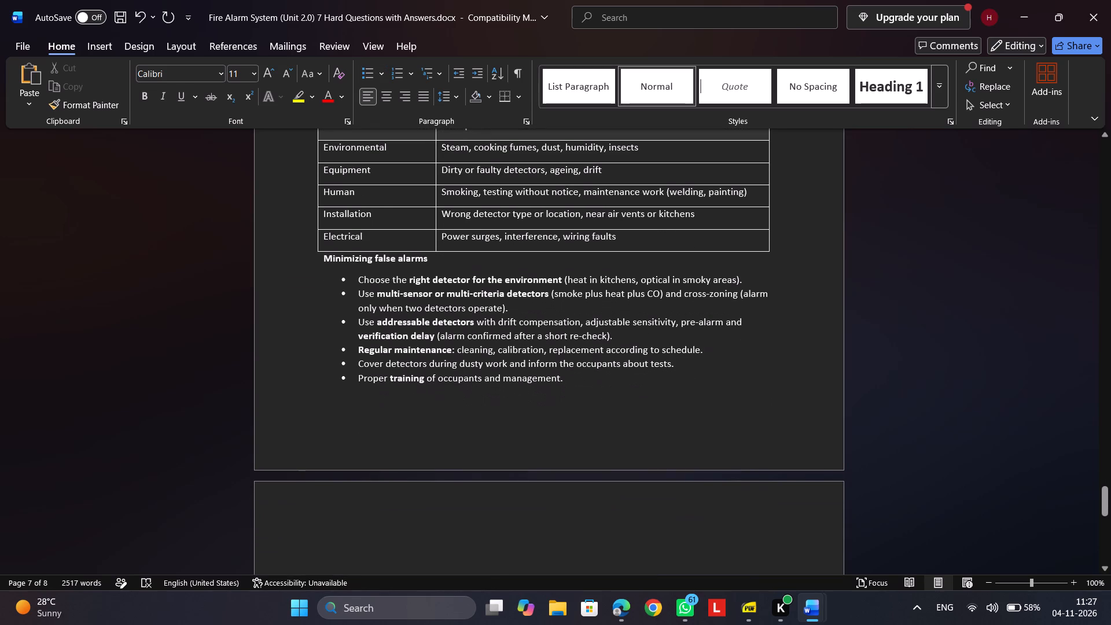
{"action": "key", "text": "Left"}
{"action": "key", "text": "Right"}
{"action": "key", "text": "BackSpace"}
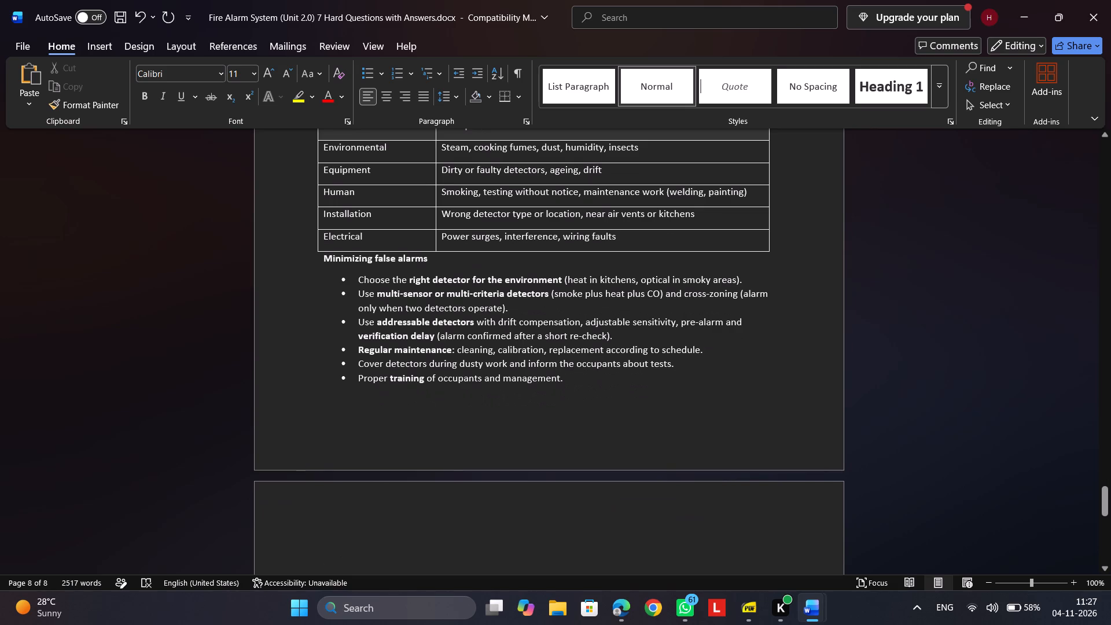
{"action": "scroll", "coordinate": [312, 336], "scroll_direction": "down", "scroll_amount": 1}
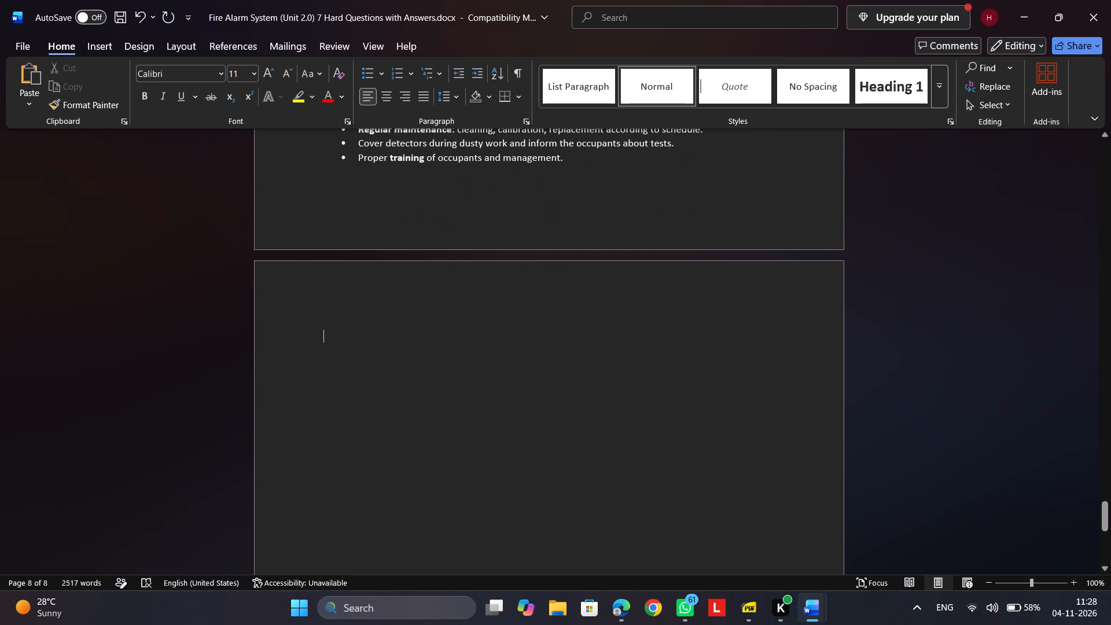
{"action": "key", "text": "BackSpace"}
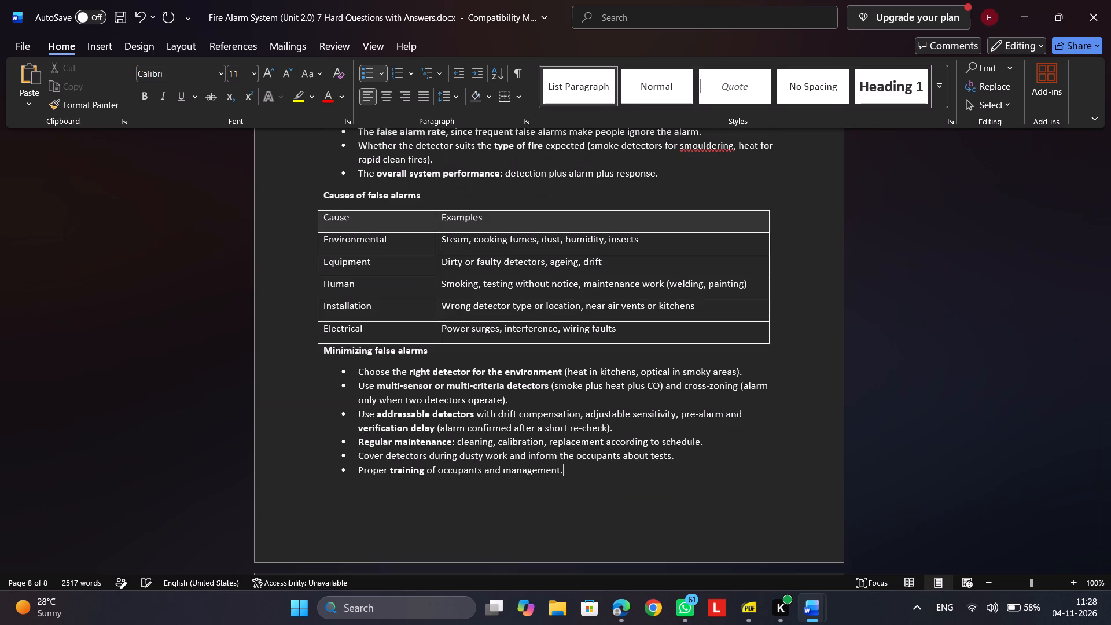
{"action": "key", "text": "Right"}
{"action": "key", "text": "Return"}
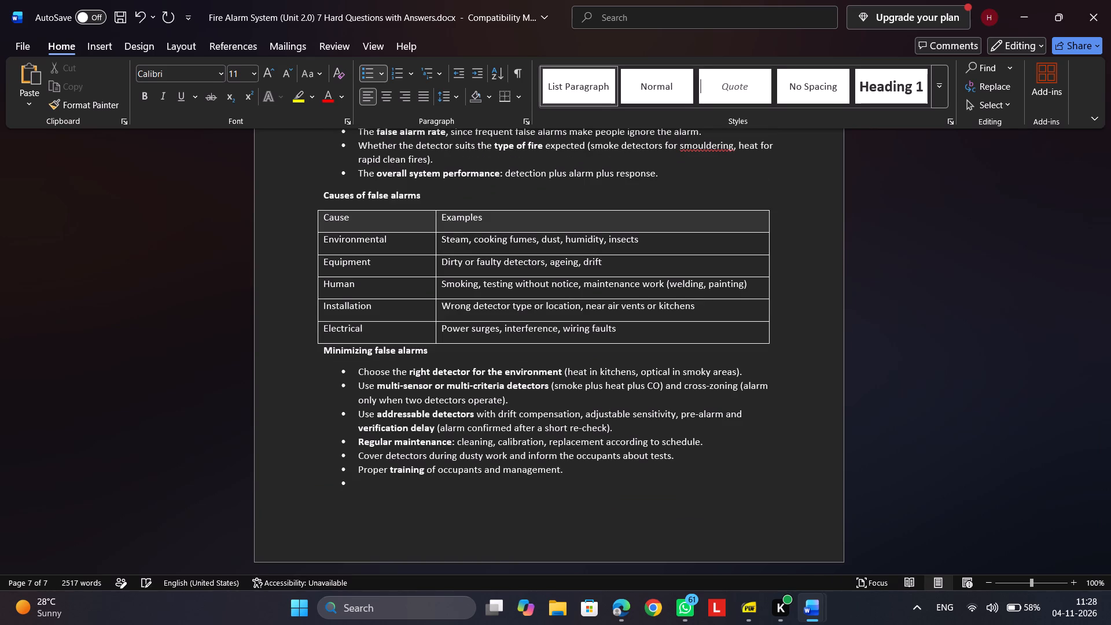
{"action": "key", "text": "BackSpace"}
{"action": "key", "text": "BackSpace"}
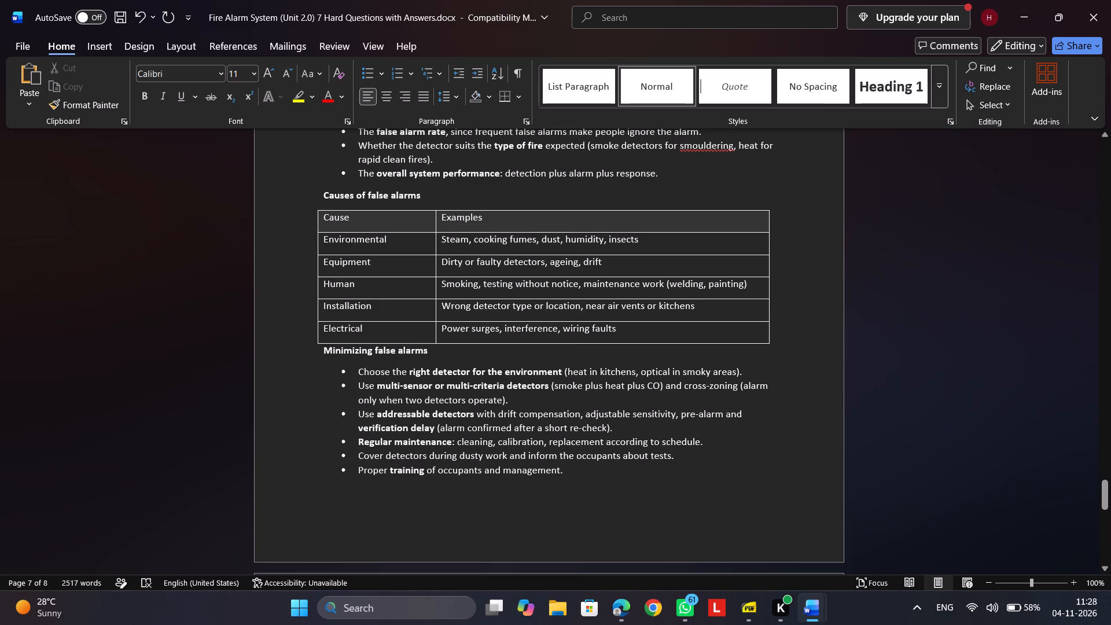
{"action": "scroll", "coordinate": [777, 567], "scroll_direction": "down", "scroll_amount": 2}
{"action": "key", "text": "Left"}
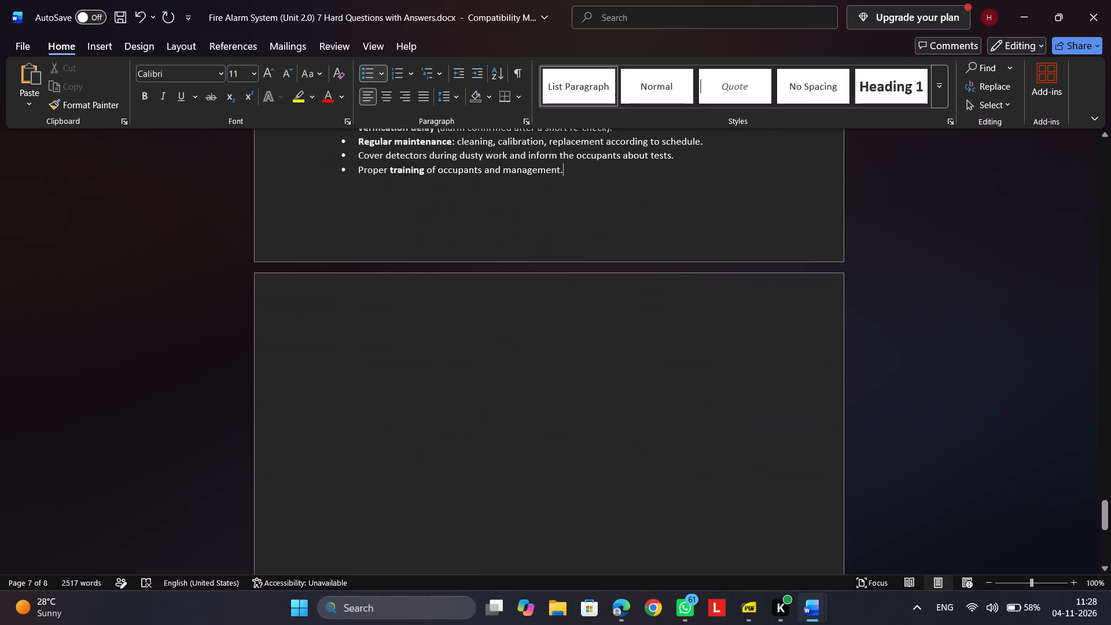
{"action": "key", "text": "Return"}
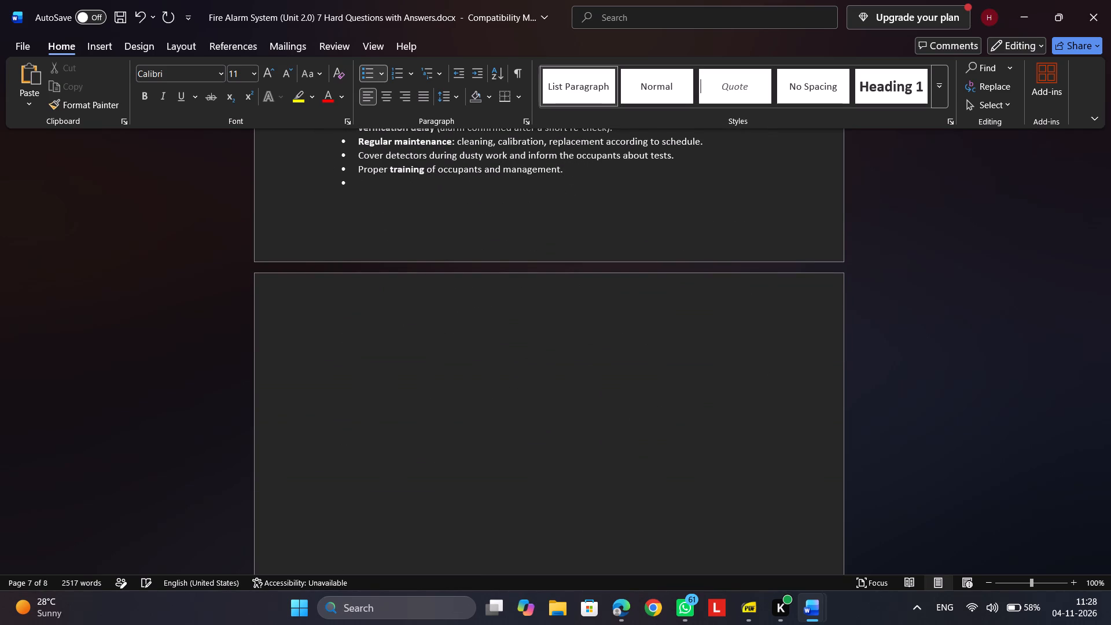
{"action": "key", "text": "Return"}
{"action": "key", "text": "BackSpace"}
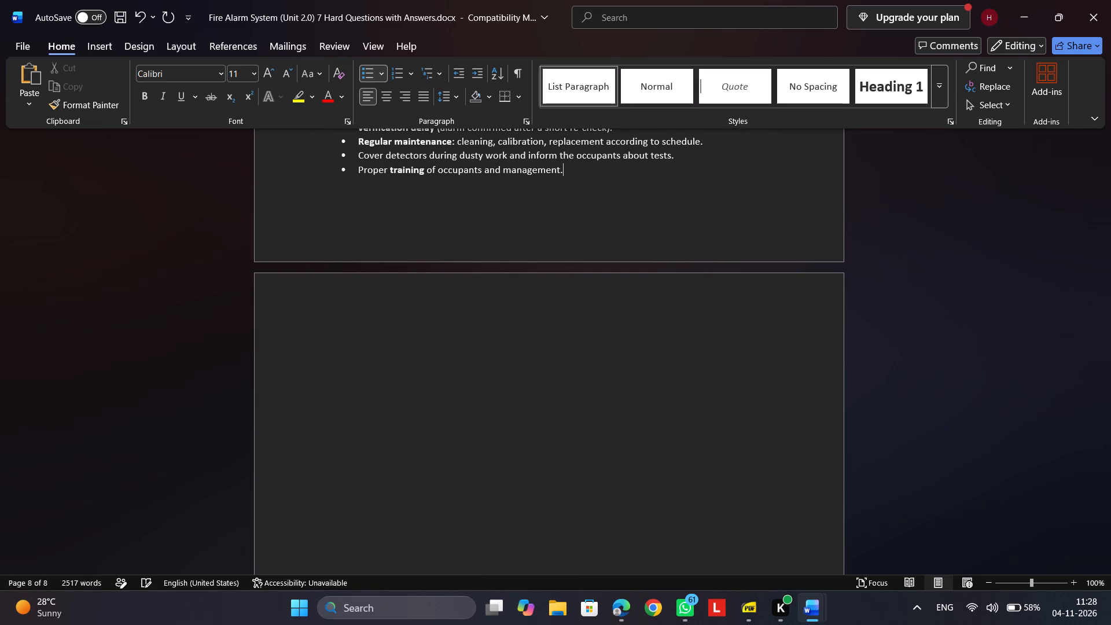
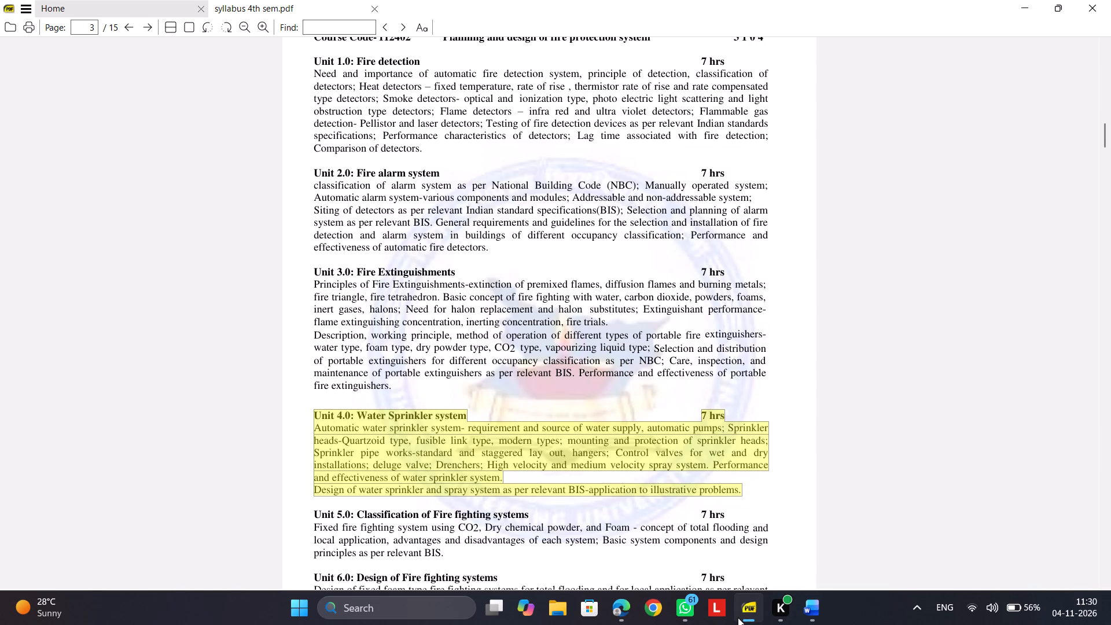
{"action": "left_click", "coordinate": [738, 617]}
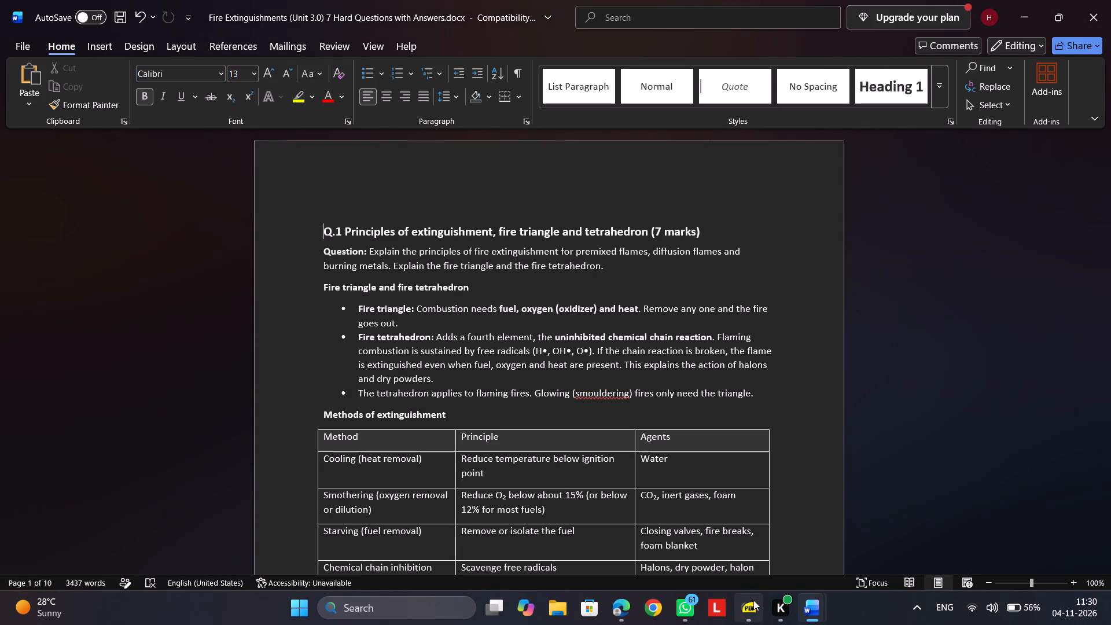
{"action": "left_click", "coordinate": [752, 608]}
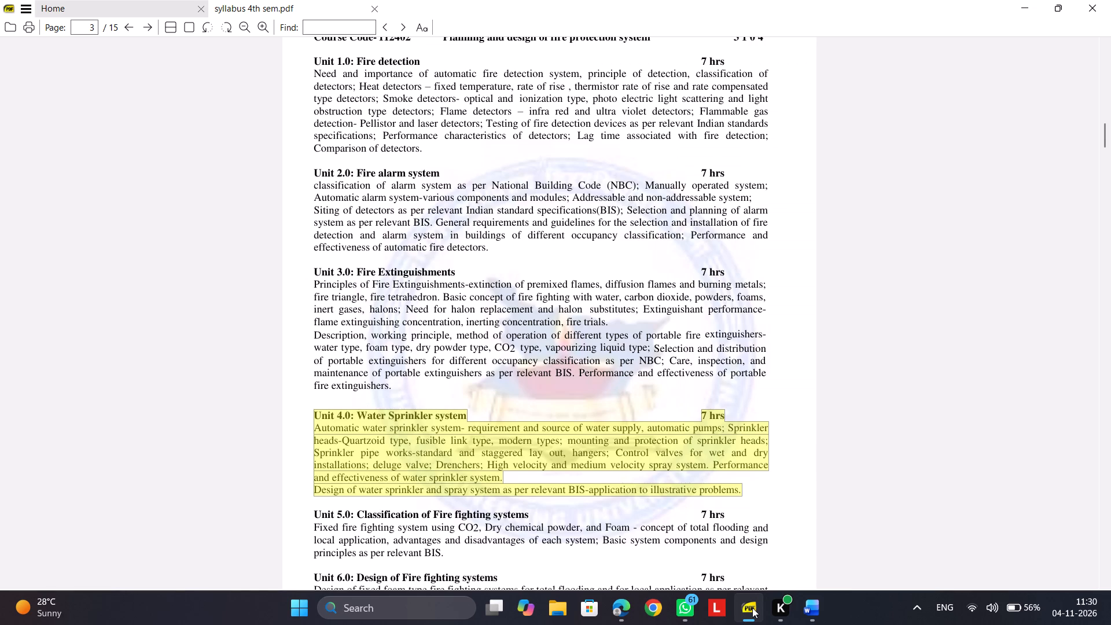
{"action": "left_click", "coordinate": [752, 608]}
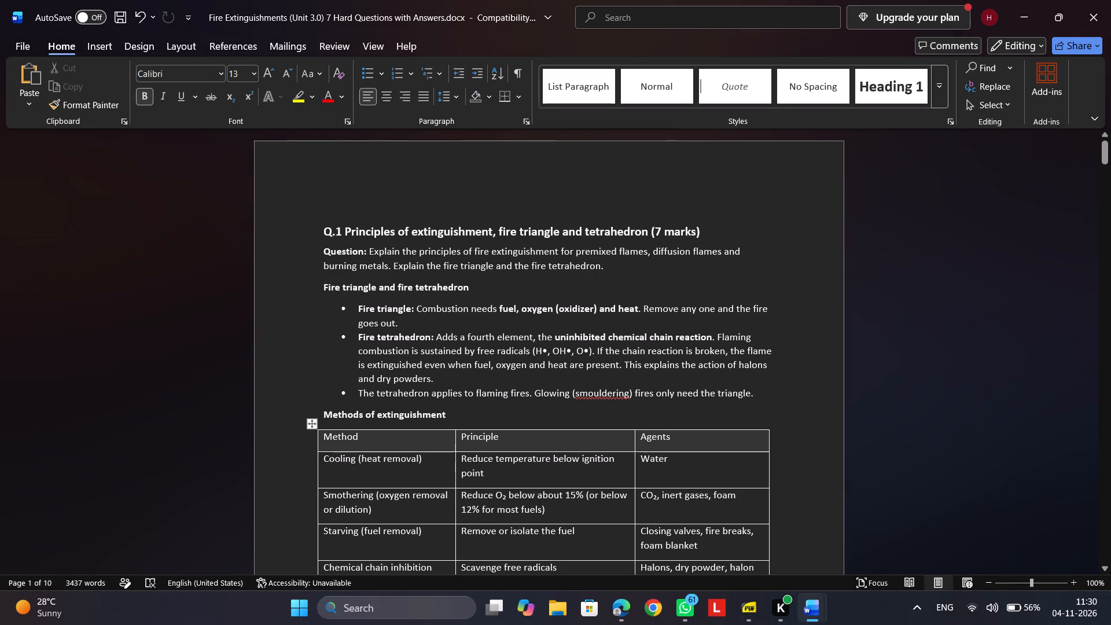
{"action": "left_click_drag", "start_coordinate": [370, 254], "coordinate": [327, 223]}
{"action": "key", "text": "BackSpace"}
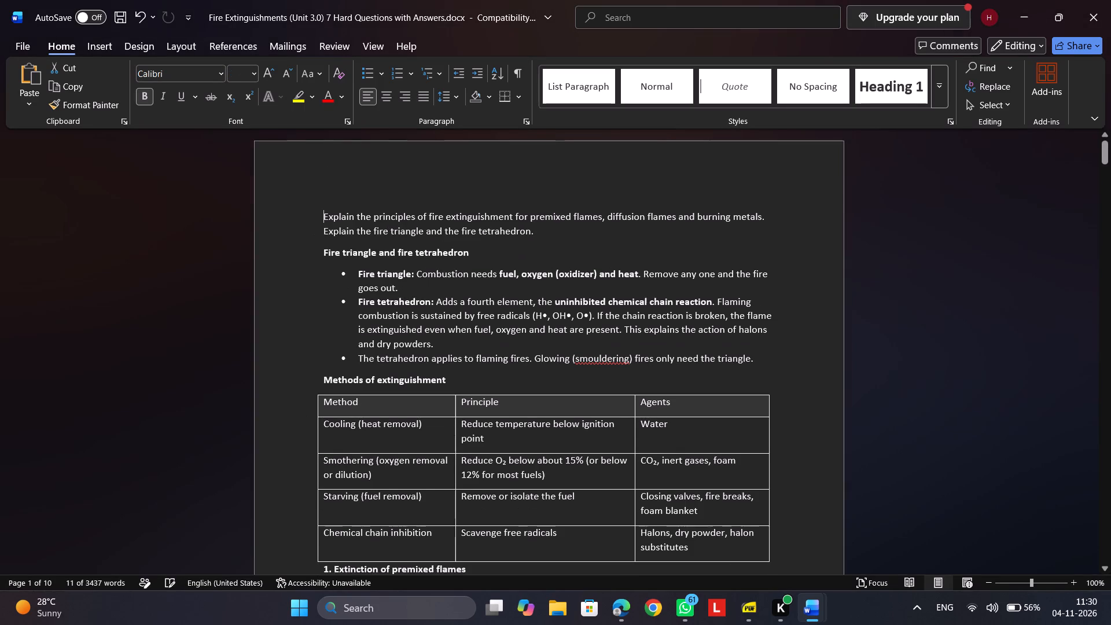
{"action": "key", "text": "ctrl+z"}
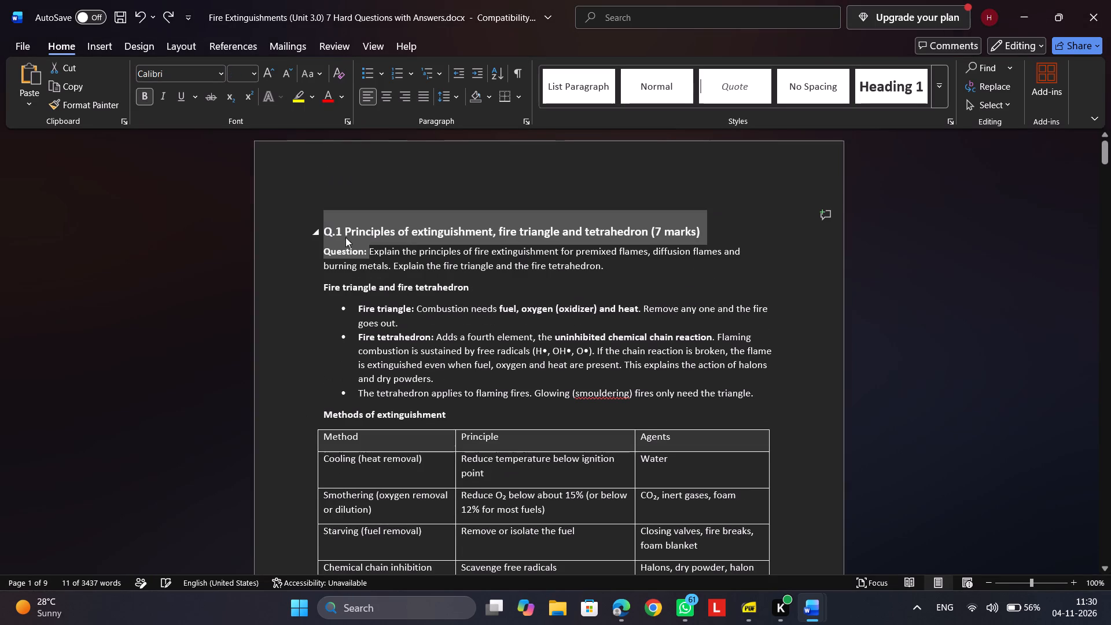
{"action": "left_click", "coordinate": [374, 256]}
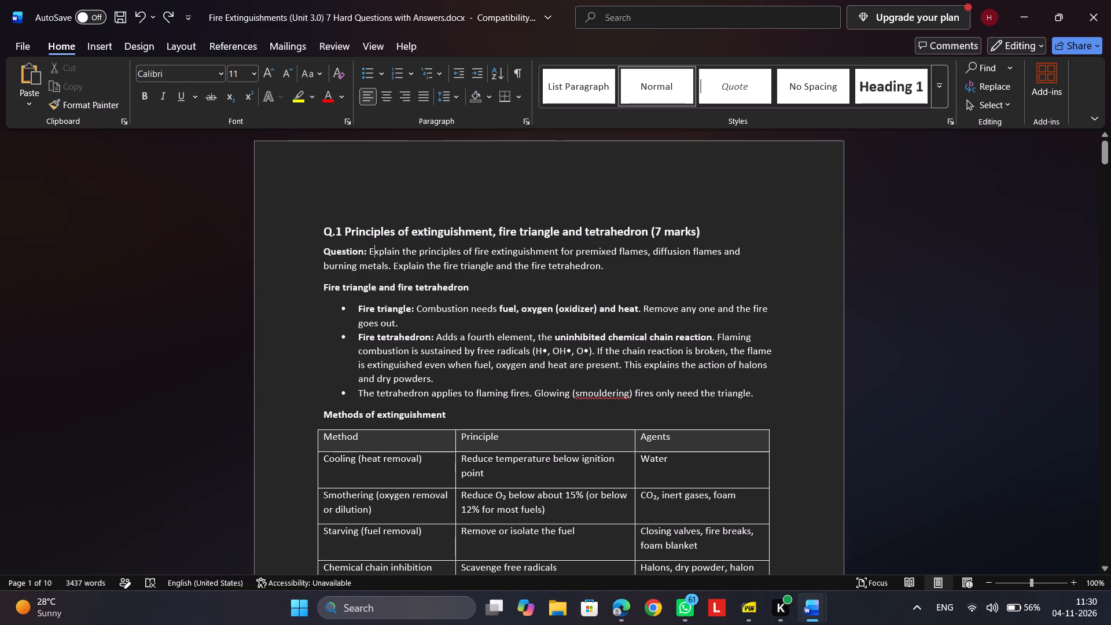
Delete the Q.1 title text and the "Question:" label so the question sentence follows "Q.1" in the heading.
{"action": "left_click_drag", "start_coordinate": [370, 252], "coordinate": [352, 234]}
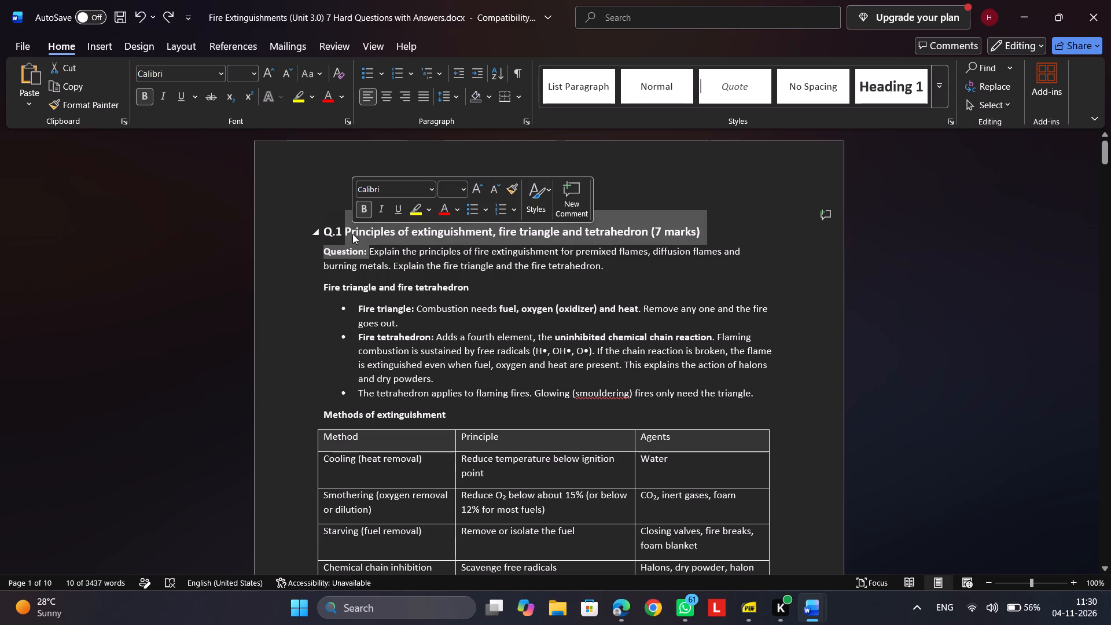
{"action": "key", "text": "BackSpace"}
{"action": "key", "text": "Right"}
{"action": "key", "text": "BackSpace"}
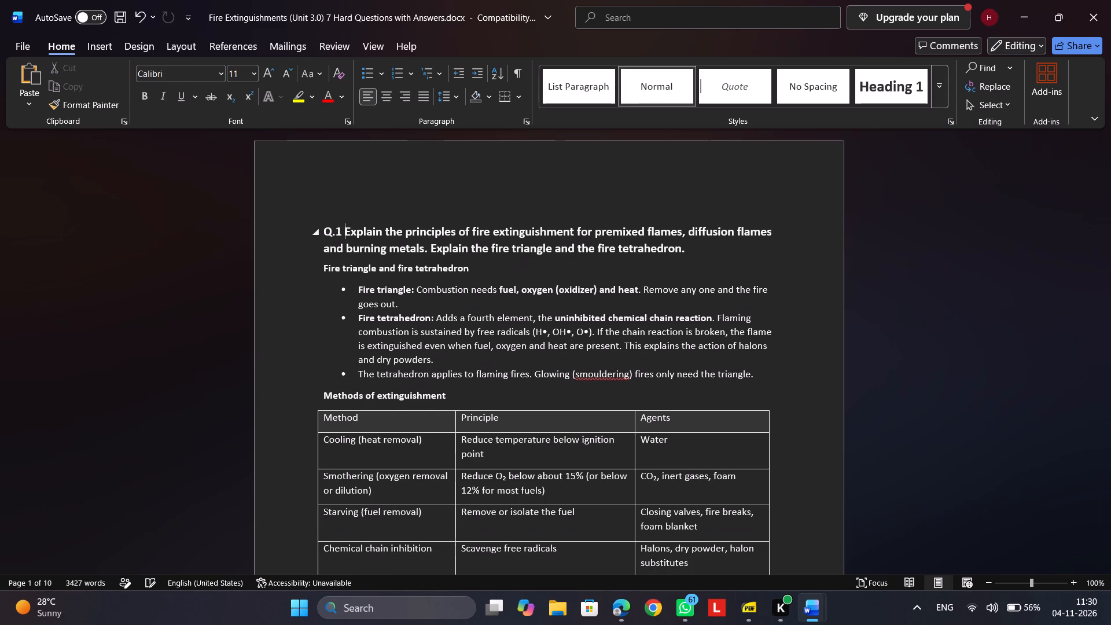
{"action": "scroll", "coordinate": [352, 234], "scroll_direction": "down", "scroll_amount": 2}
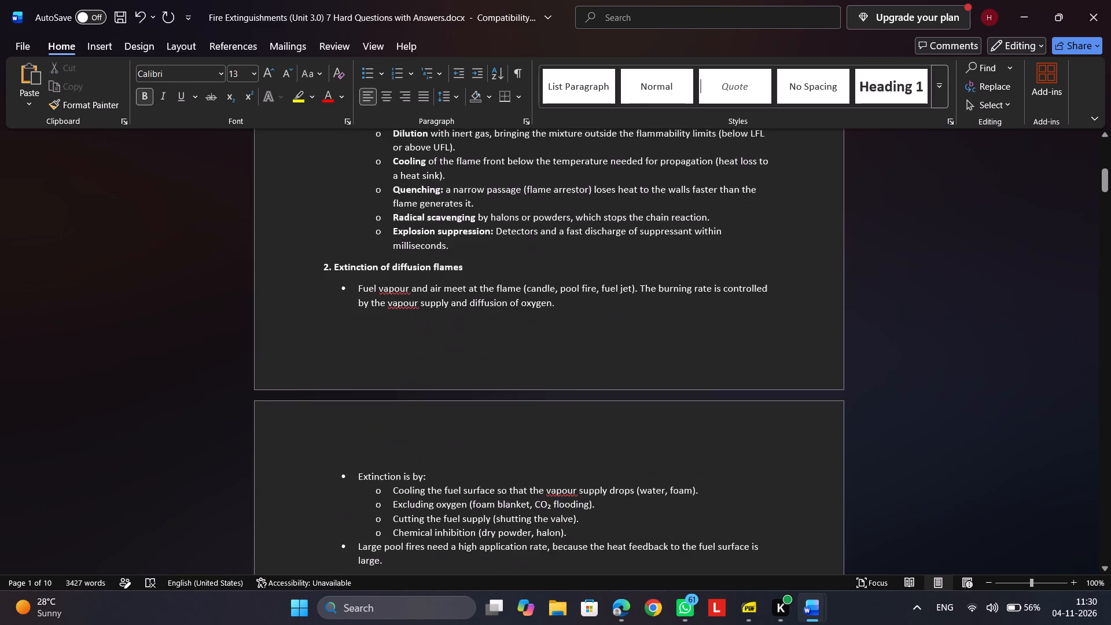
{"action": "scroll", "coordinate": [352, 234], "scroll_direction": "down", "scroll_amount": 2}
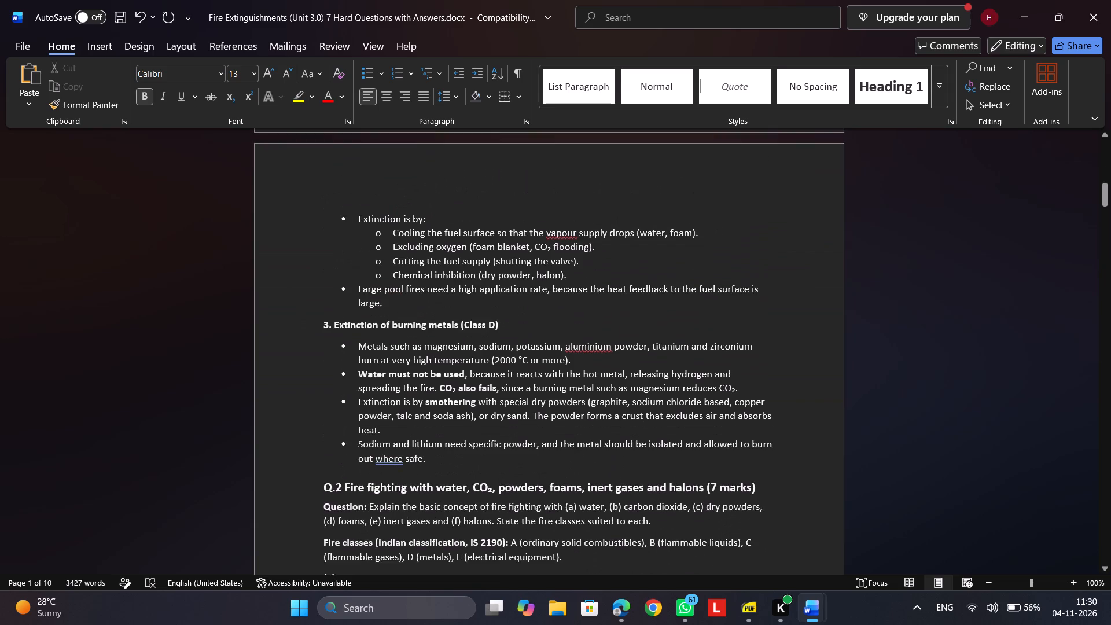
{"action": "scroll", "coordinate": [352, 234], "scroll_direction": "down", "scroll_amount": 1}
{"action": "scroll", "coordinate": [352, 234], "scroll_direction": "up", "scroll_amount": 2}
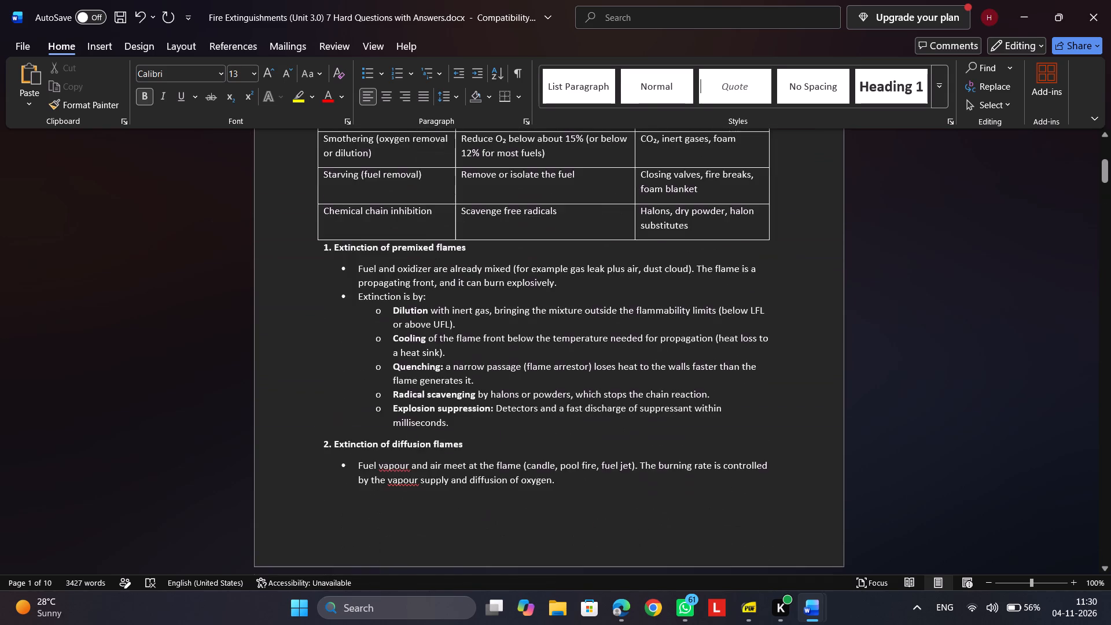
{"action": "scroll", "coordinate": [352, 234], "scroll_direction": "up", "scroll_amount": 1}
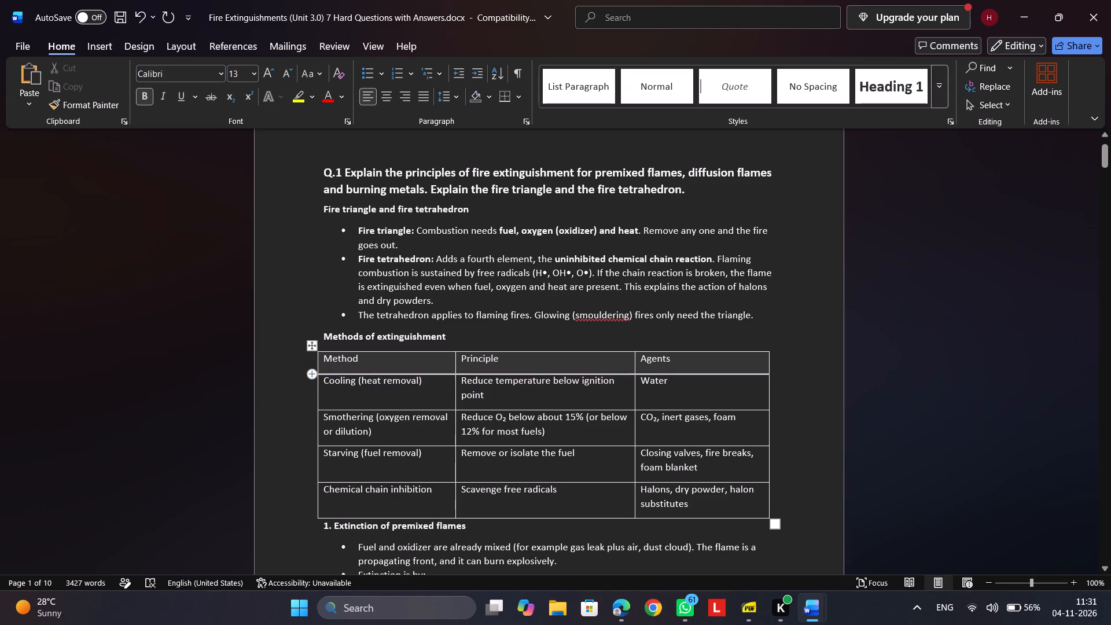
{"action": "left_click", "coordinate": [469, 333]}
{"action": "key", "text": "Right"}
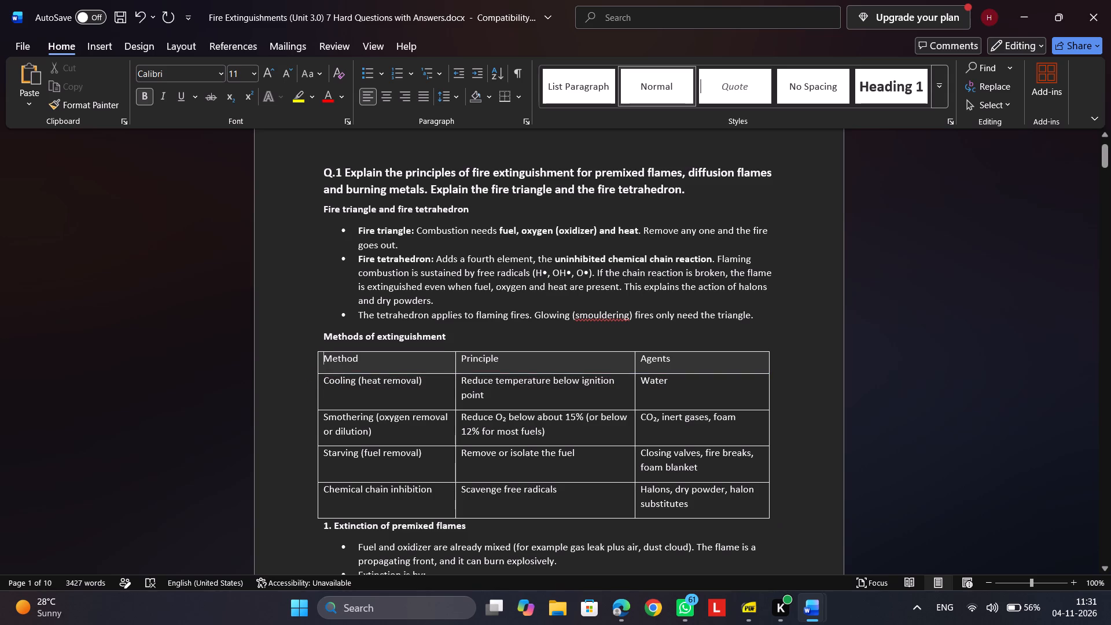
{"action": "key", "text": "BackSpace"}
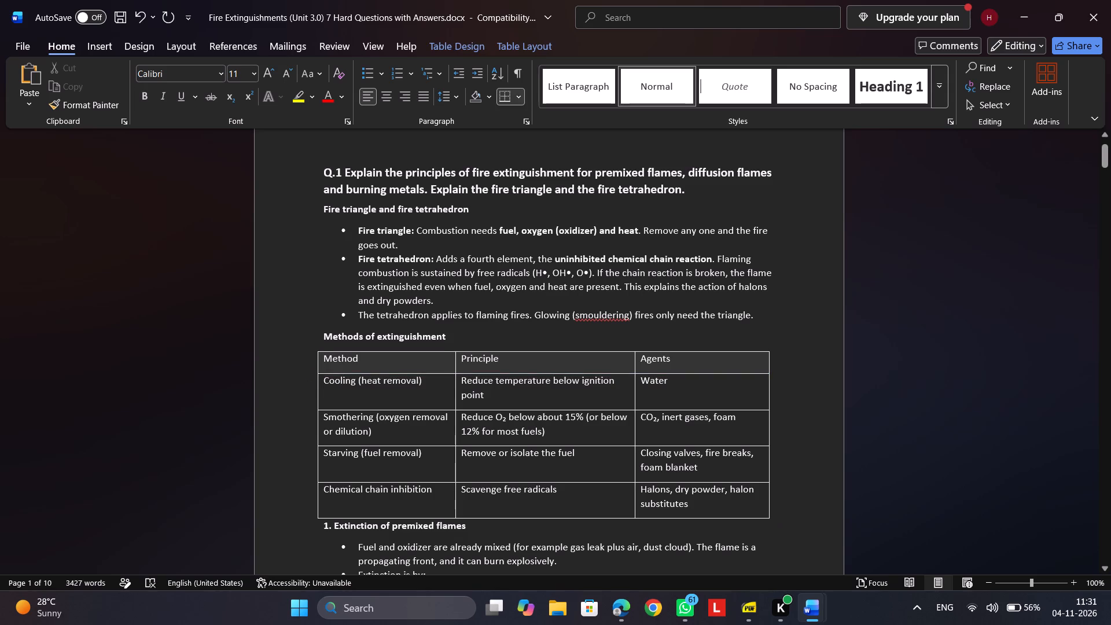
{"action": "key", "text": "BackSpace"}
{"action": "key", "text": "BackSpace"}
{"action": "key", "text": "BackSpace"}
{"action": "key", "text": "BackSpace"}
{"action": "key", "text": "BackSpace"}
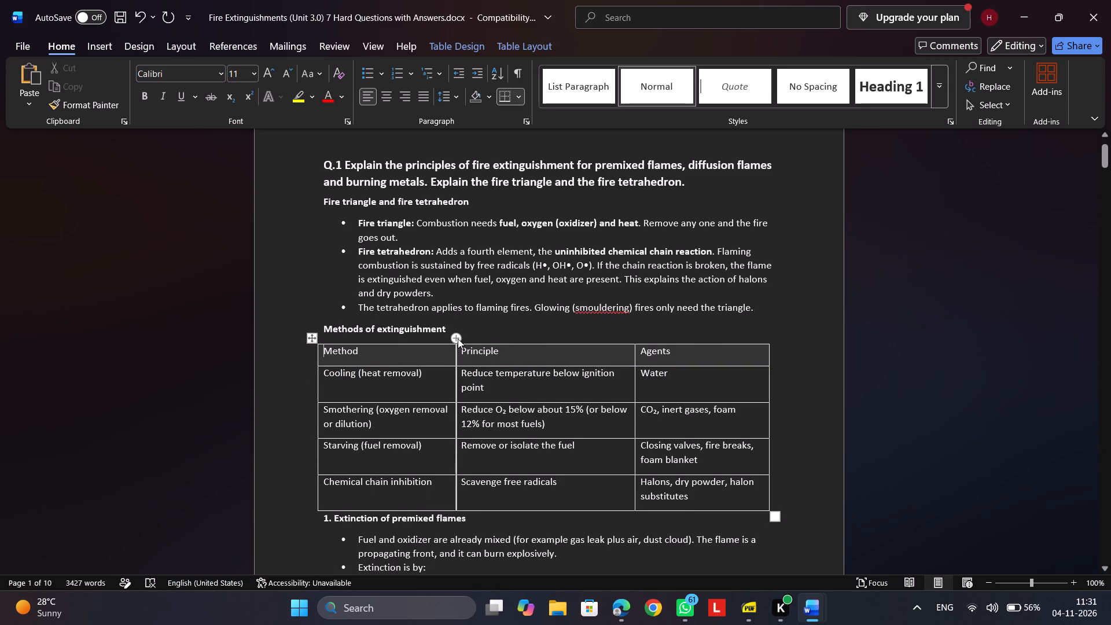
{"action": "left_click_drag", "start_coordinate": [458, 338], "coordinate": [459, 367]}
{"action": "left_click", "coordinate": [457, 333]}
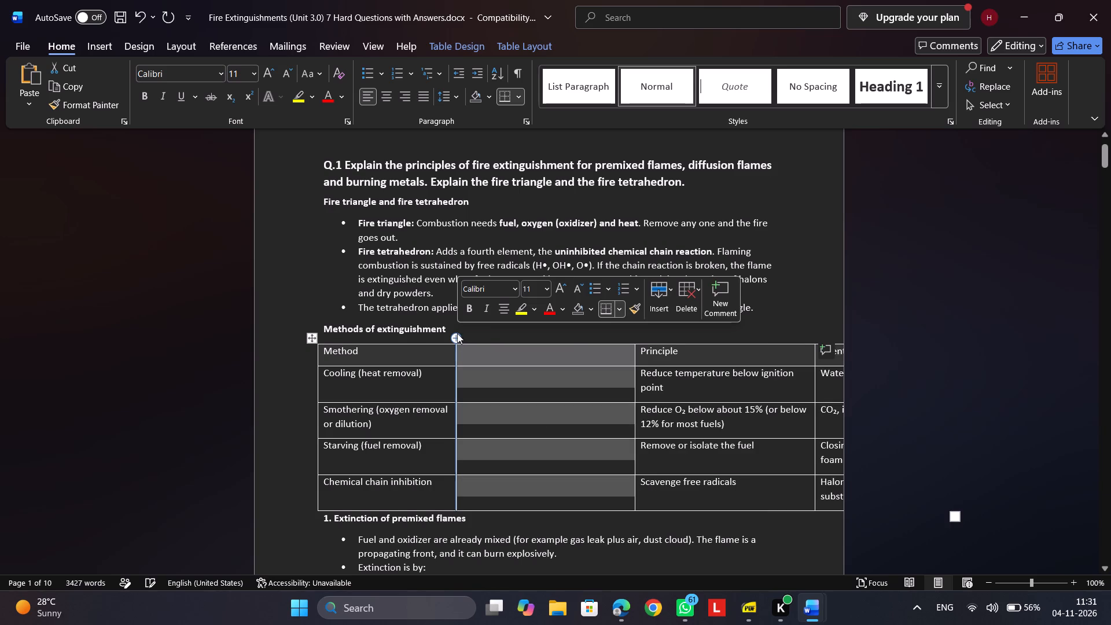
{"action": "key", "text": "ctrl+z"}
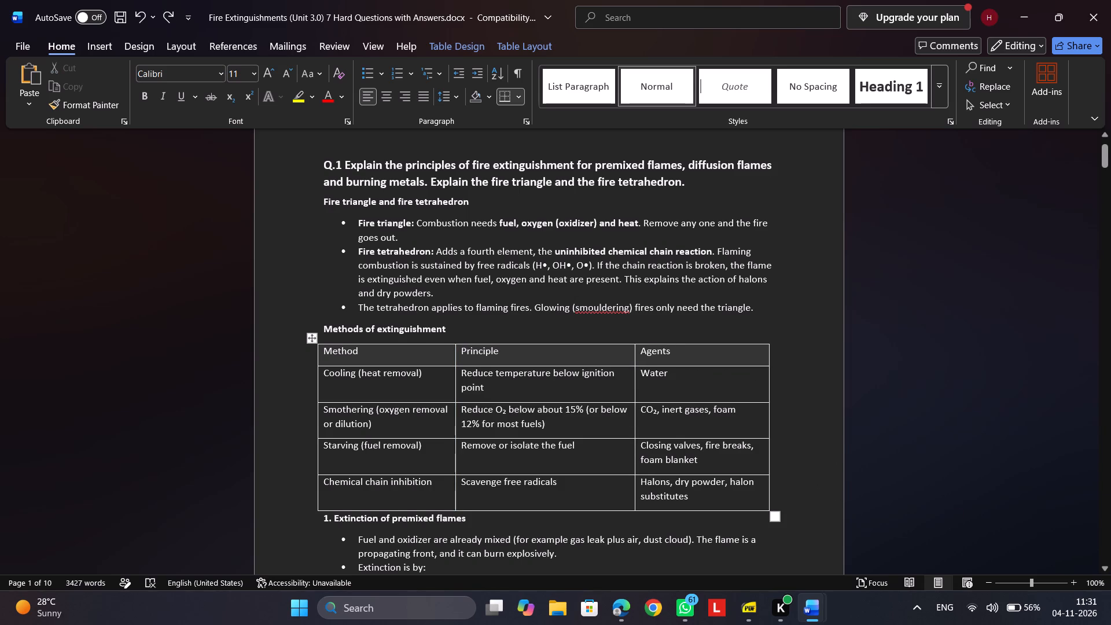
Delete the Radical scavenging and Explosion suppression bullets under "1. Extinction of premixed flames".
{"action": "scroll", "coordinate": [612, 495], "scroll_direction": "down", "scroll_amount": 3}
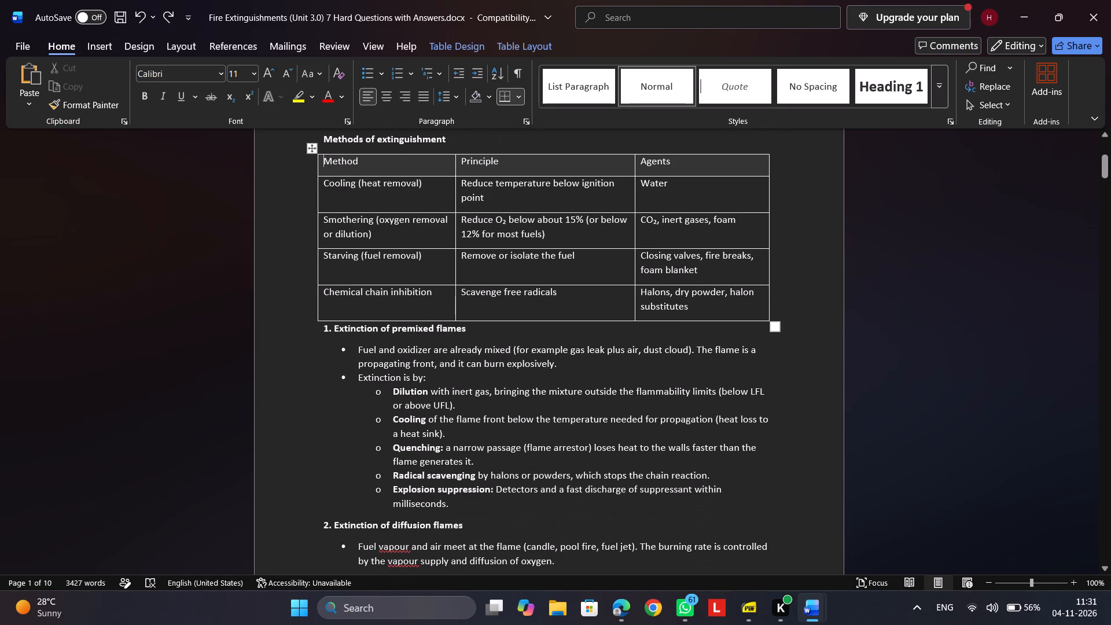
{"action": "left_click_drag", "start_coordinate": [463, 510], "coordinate": [394, 475]}
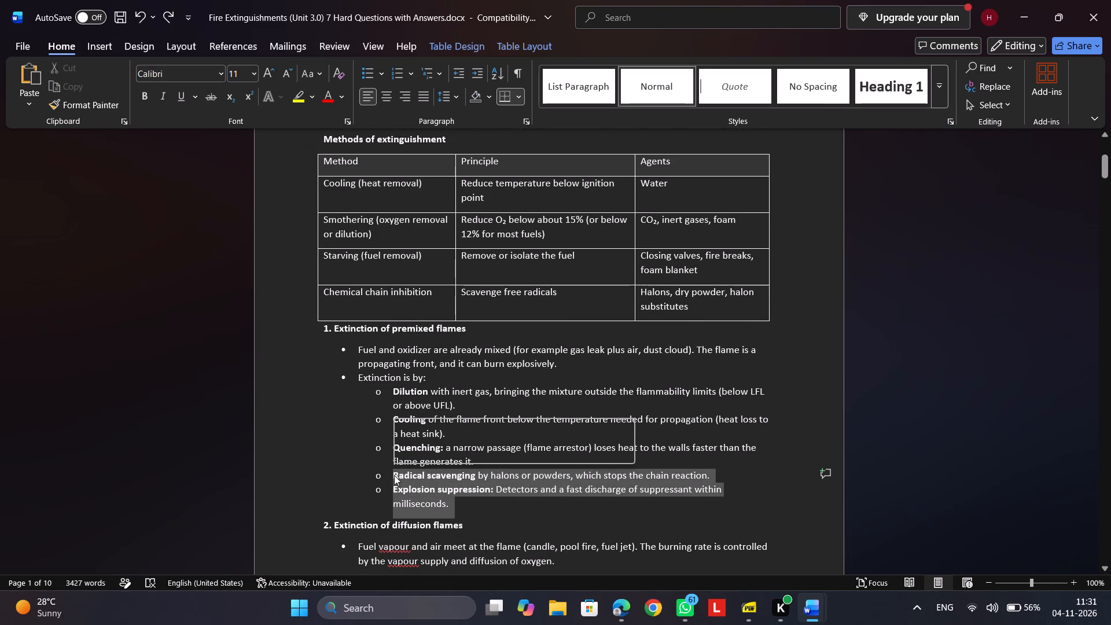
{"action": "key", "text": "BackSpace"}
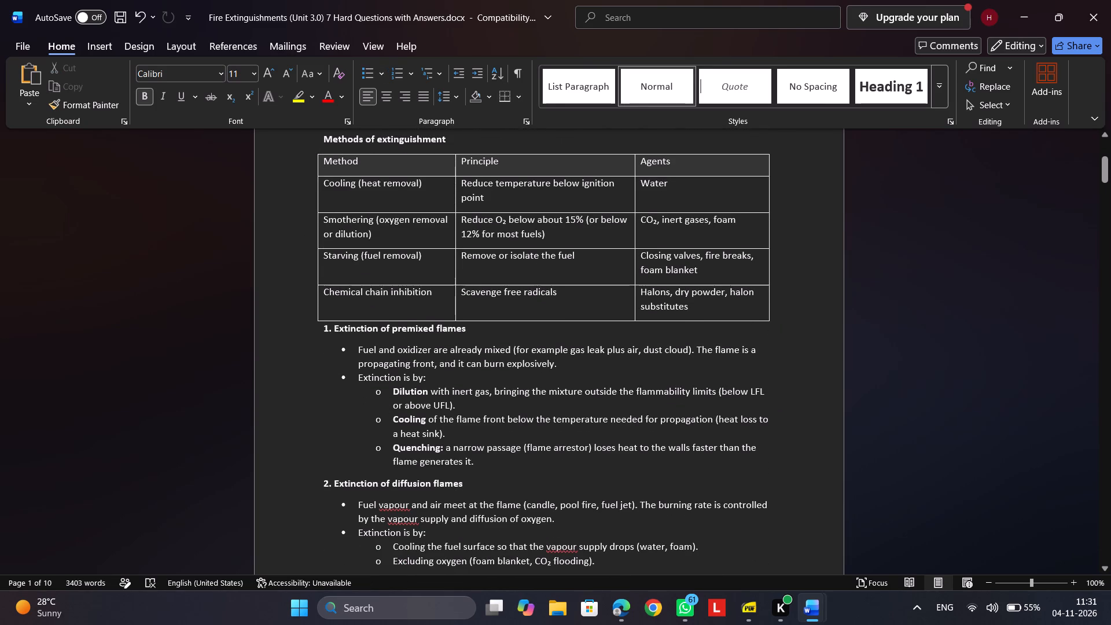
Delete the "Cutting the fuel supply" and "Chemical inhibition" bullets under "2. Extinction of diffusion flames".
{"action": "scroll", "coordinate": [394, 475], "scroll_direction": "down", "scroll_amount": 3}
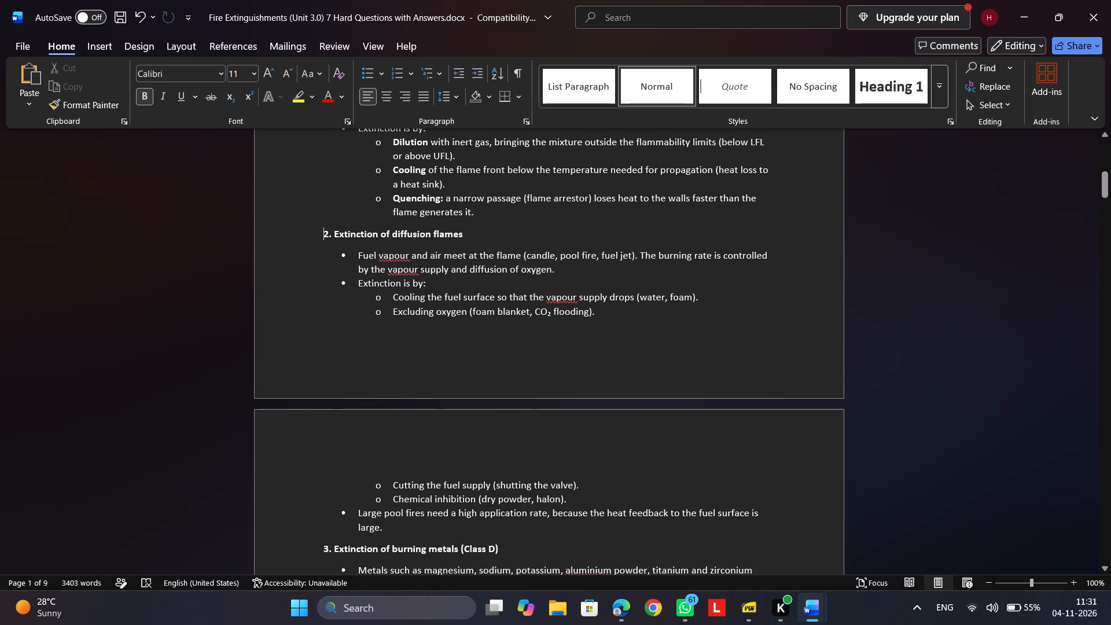
{"action": "left_click_drag", "start_coordinate": [587, 505], "coordinate": [406, 476]}
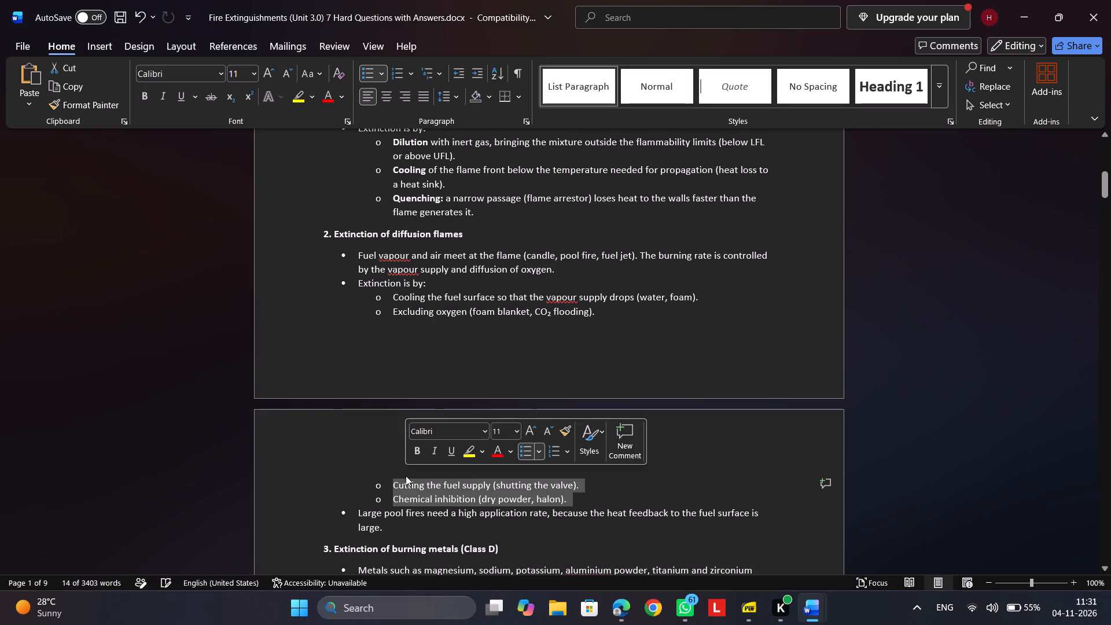
{"action": "key", "text": "BackSpace"}
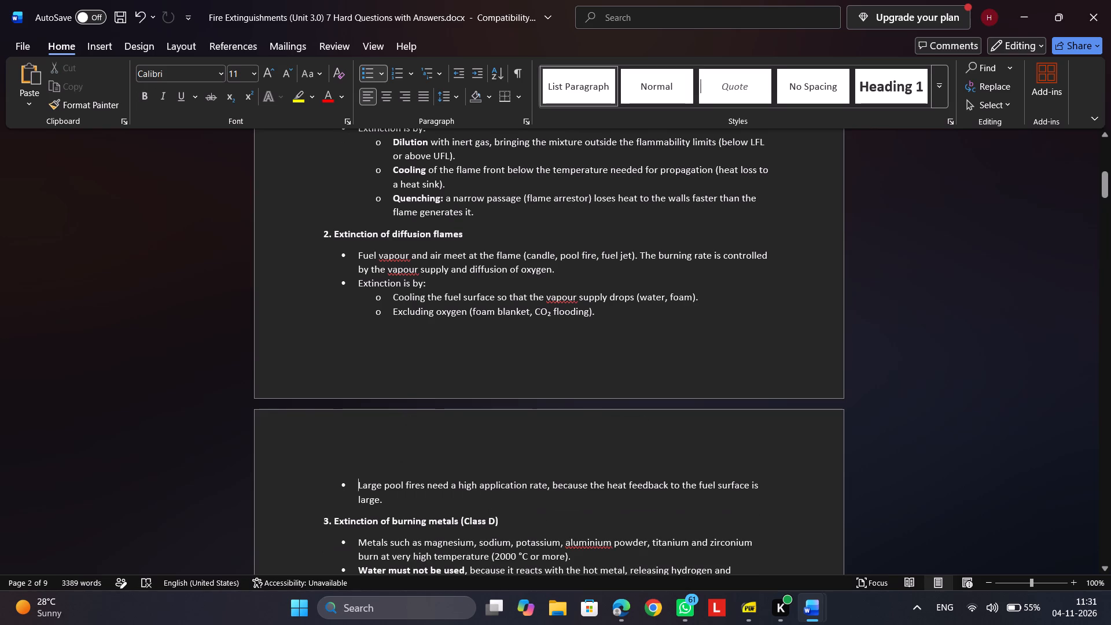
{"action": "left_click", "coordinate": [341, 481]}
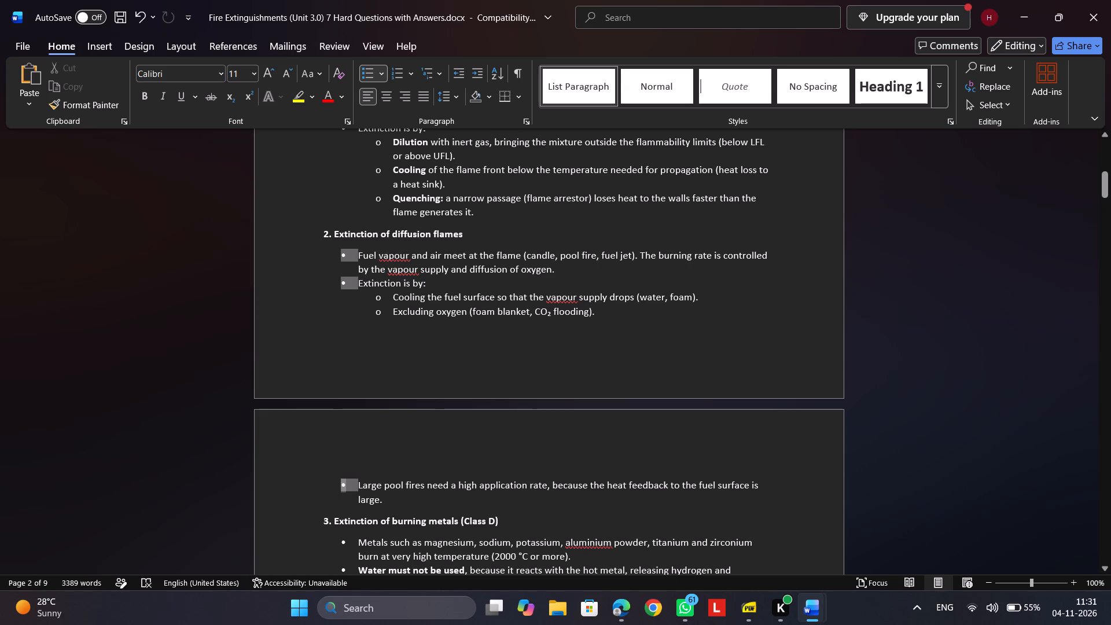
Delete the sodium and lithium bullet at the end of "3. Extinction of burning metals (Class D)".
{"action": "scroll", "coordinate": [356, 483], "scroll_direction": "down", "scroll_amount": 2}
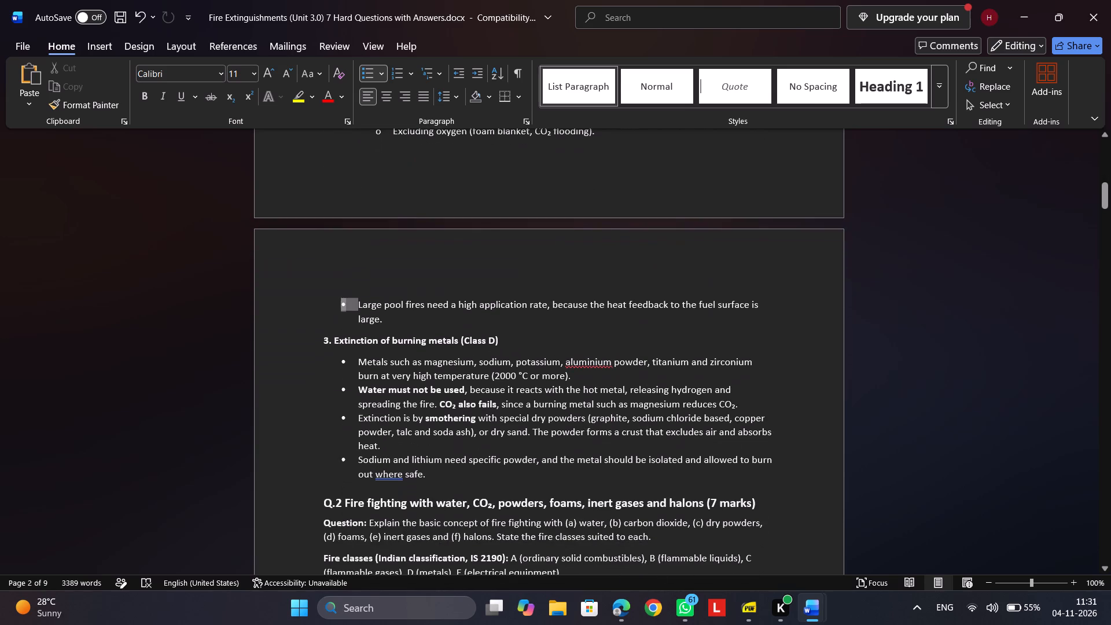
{"action": "left_click_drag", "start_coordinate": [444, 487], "coordinate": [377, 461]}
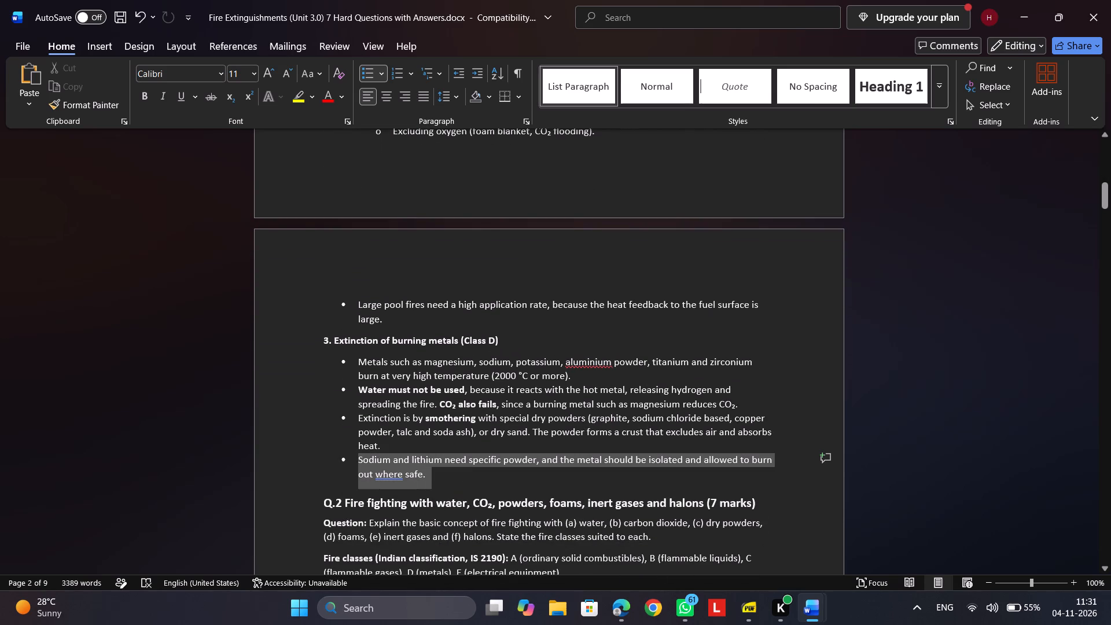
{"action": "left_click_drag", "start_coordinate": [377, 461], "coordinate": [376, 461]}
{"action": "key", "text": "BackSpace"}
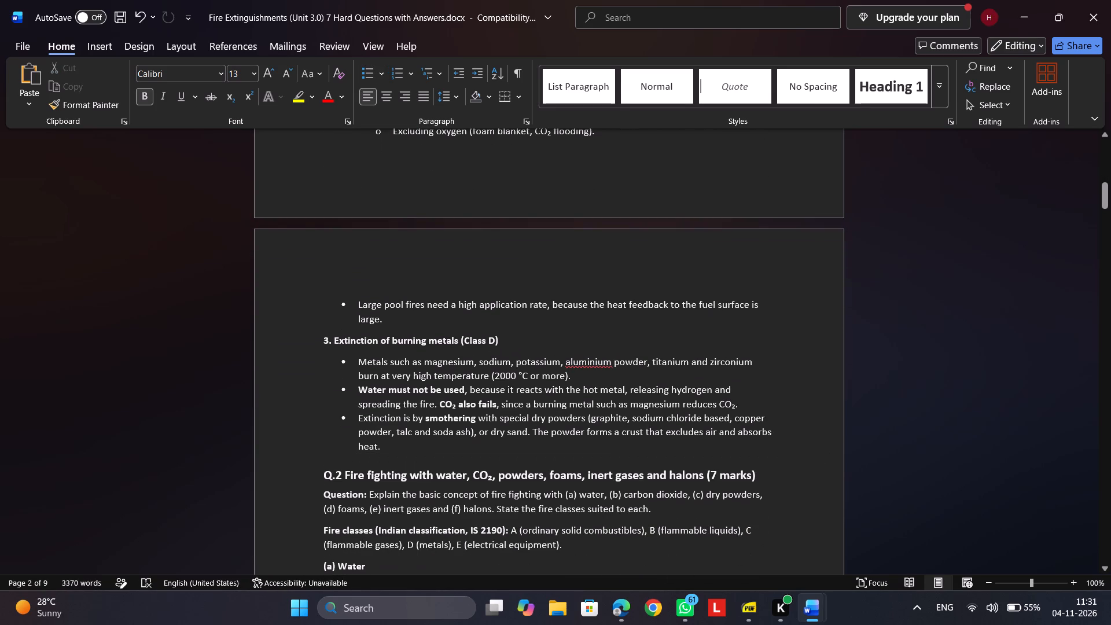
Delete the Quenching bullet under "1. Extinction of premixed flames".
{"action": "scroll", "coordinate": [376, 461], "scroll_direction": "up", "scroll_amount": 2}
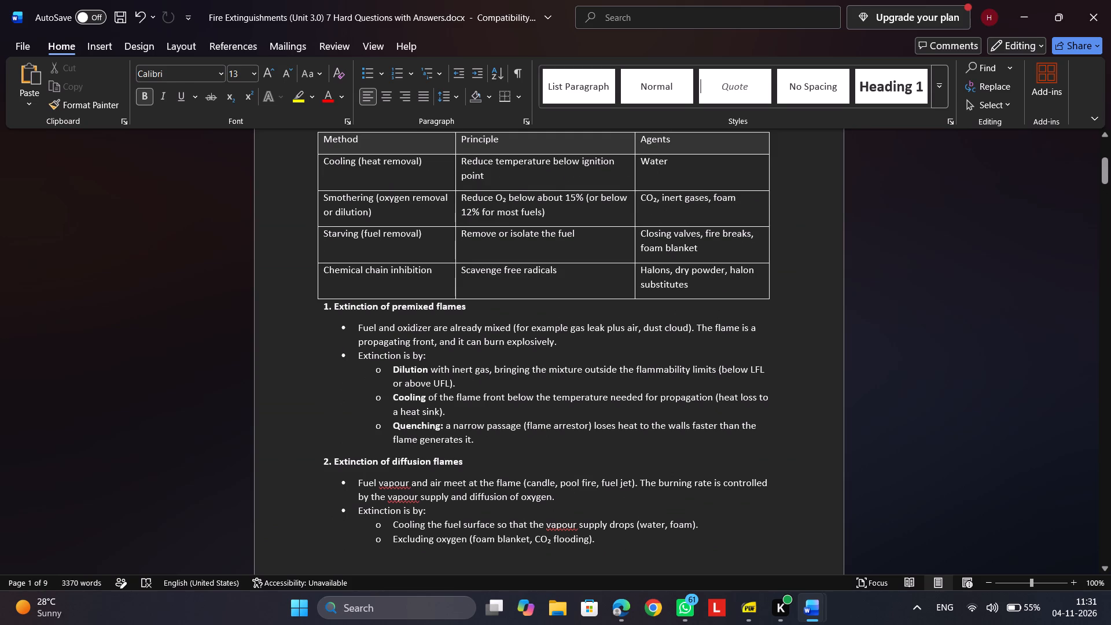
{"action": "left_click_drag", "start_coordinate": [485, 449], "coordinate": [445, 445]}
{"action": "left_click_drag", "start_coordinate": [445, 445], "coordinate": [405, 431]}
{"action": "key", "text": "BackSpace"}
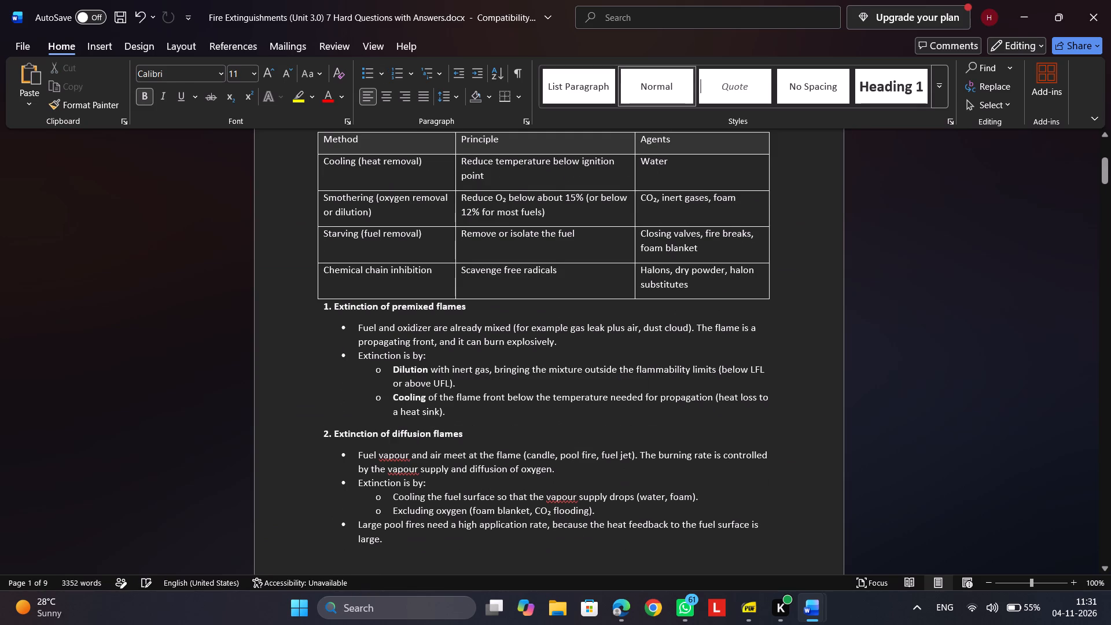
Join the heading "3. Extinction of burning metals (Class D)" onto the end of the "Large pool fires" bullet, separated by a space.
{"action": "scroll", "coordinate": [405, 431], "scroll_direction": "down", "scroll_amount": 3}
{"action": "scroll", "coordinate": [405, 431], "scroll_direction": "up", "scroll_amount": 2}
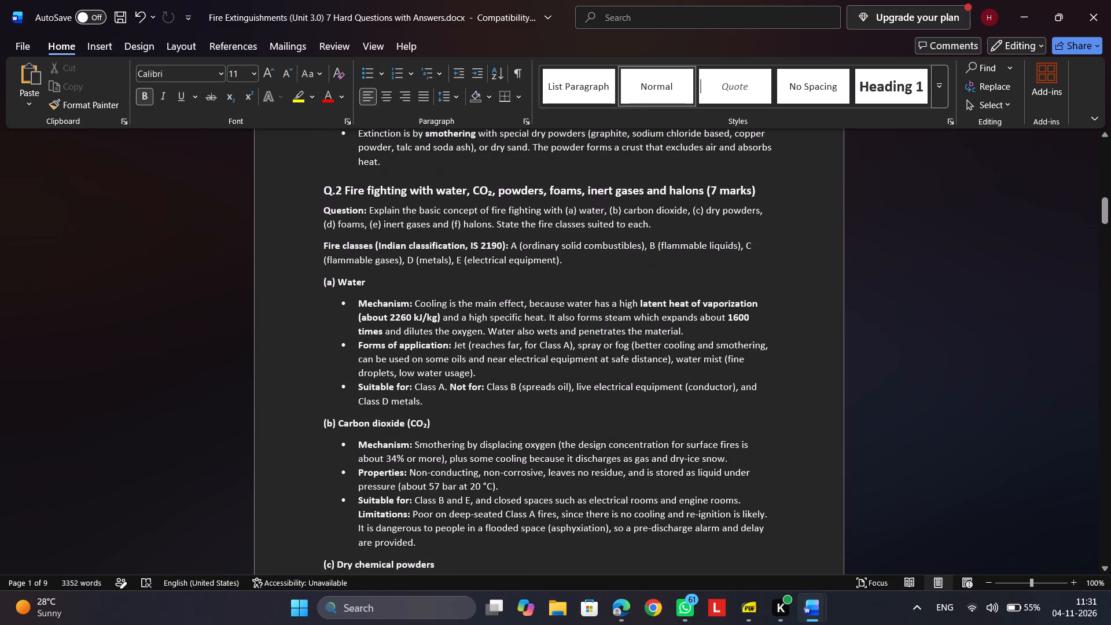
{"action": "scroll", "coordinate": [405, 431], "scroll_direction": "up", "scroll_amount": 4}
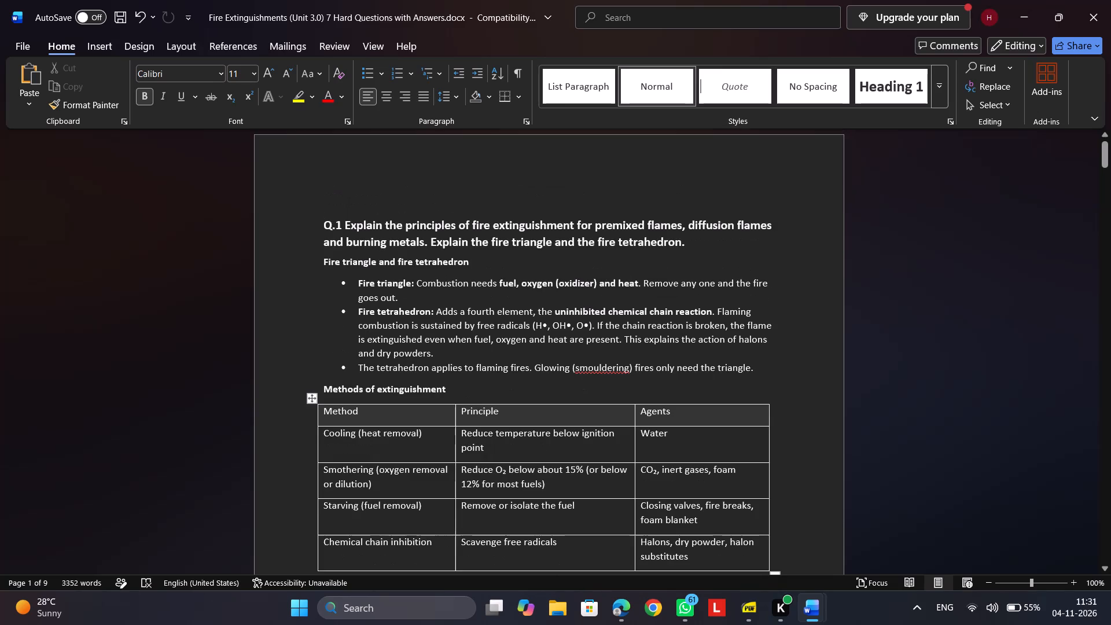
{"action": "scroll", "coordinate": [405, 431], "scroll_direction": "up", "scroll_amount": 1}
{"action": "scroll", "coordinate": [463, 387], "scroll_direction": "down", "scroll_amount": 1}
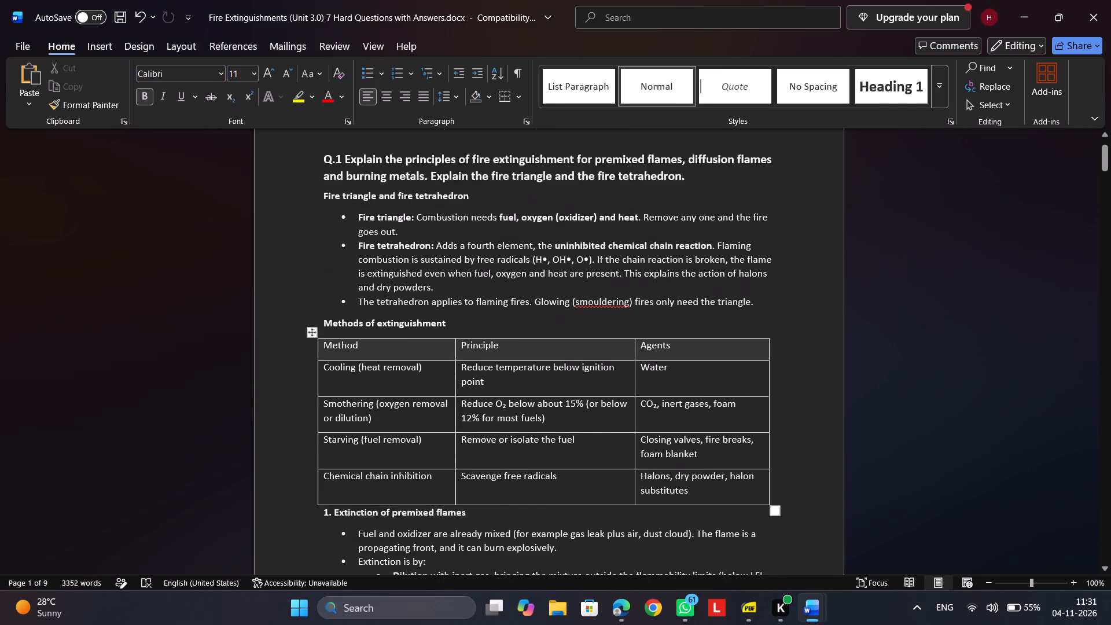
{"action": "scroll", "coordinate": [463, 387], "scroll_direction": "down", "scroll_amount": 2}
{"action": "scroll", "coordinate": [400, 453], "scroll_direction": "down", "scroll_amount": 1}
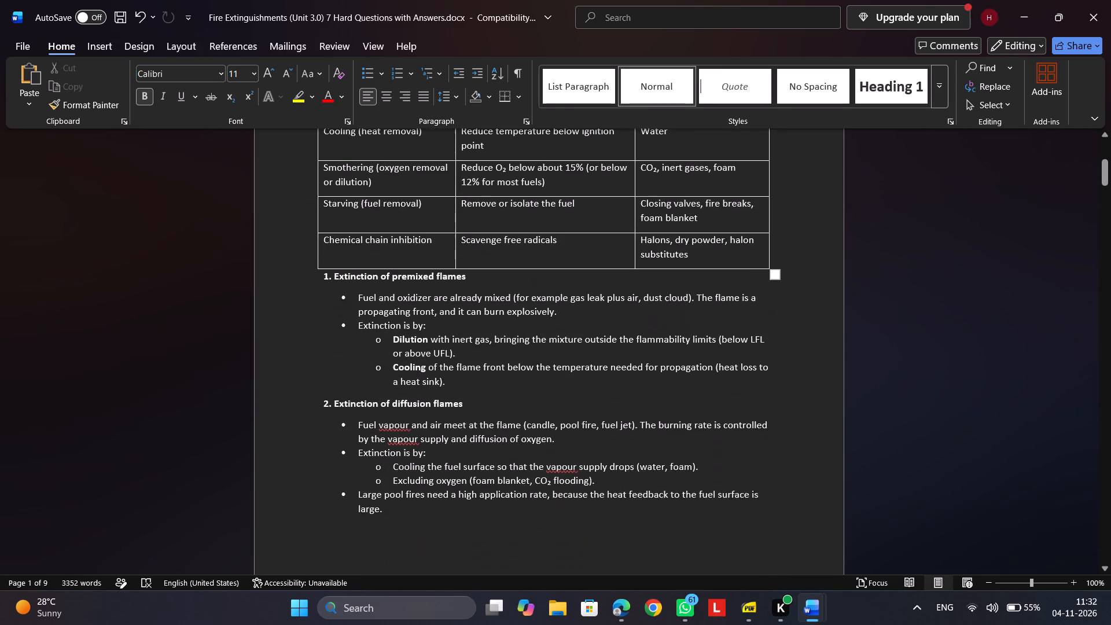
{"action": "scroll", "coordinate": [400, 453], "scroll_direction": "down", "scroll_amount": 3}
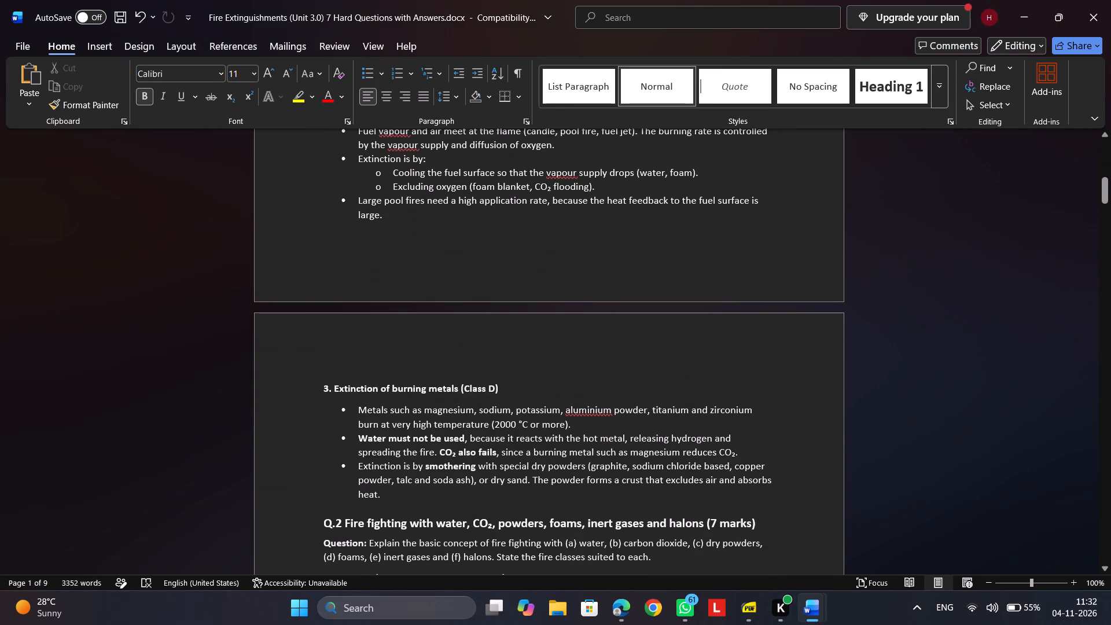
{"action": "left_click", "coordinate": [321, 384]}
{"action": "key", "text": "BackSpace"}
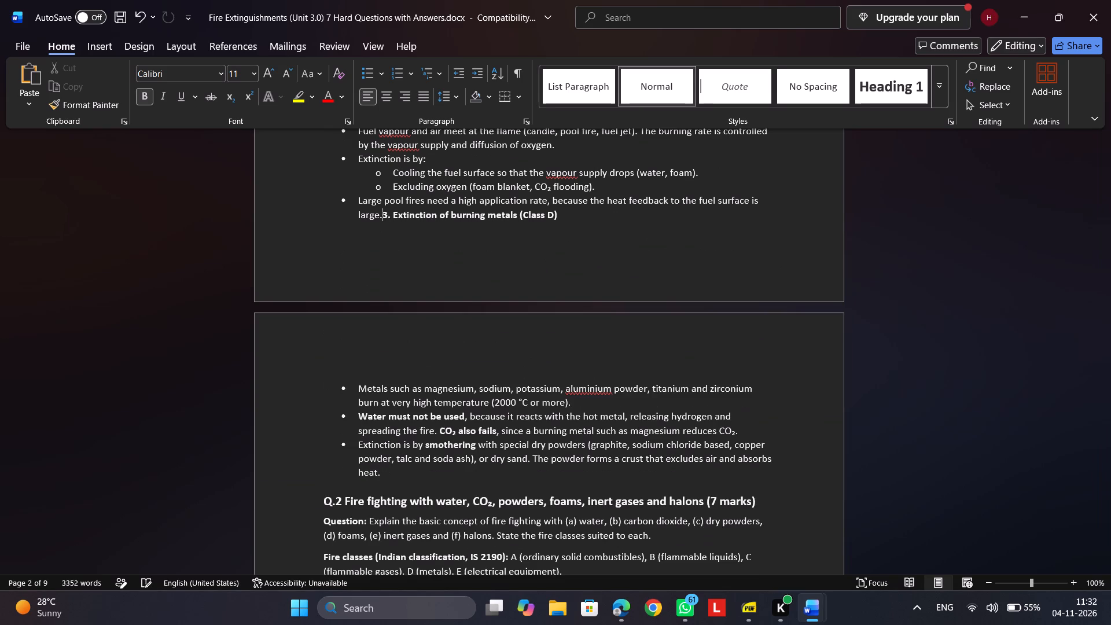
{"action": "key", "text": "space"}
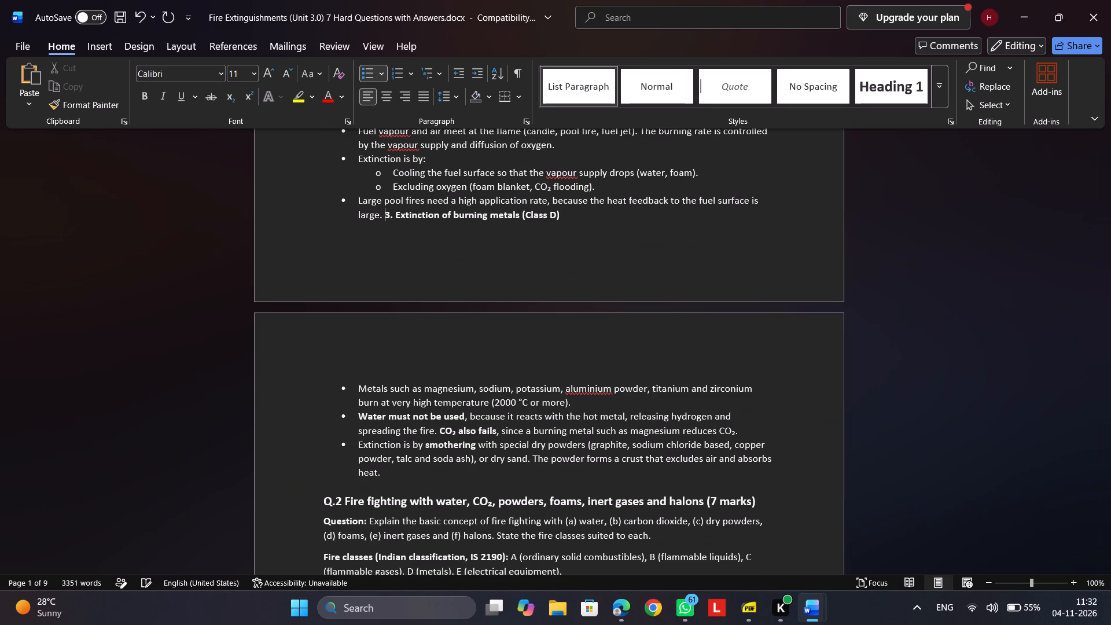
{"action": "left_click", "coordinate": [337, 390]}
Add a colon after "1. Extinction of premixed flames" and run the "Fuel and oxidizer" bullet text on directly after that heading.
{"action": "scroll", "coordinate": [401, 351], "scroll_direction": "up", "scroll_amount": 1}
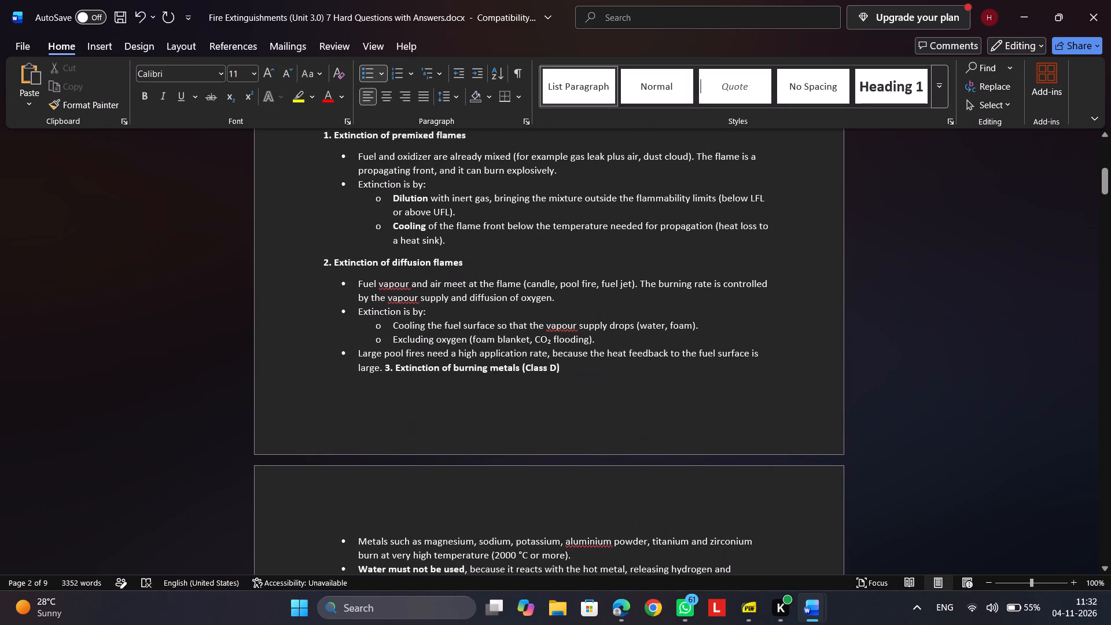
{"action": "scroll", "coordinate": [401, 351], "scroll_direction": "up", "scroll_amount": 2}
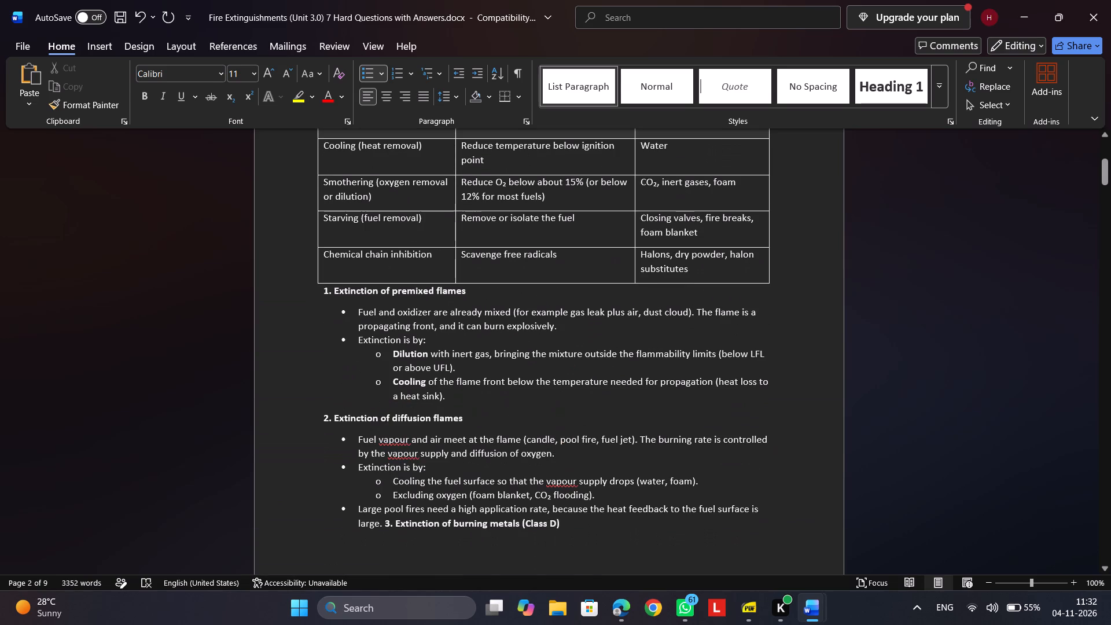
{"action": "scroll", "coordinate": [365, 302], "scroll_direction": "up", "scroll_amount": 1}
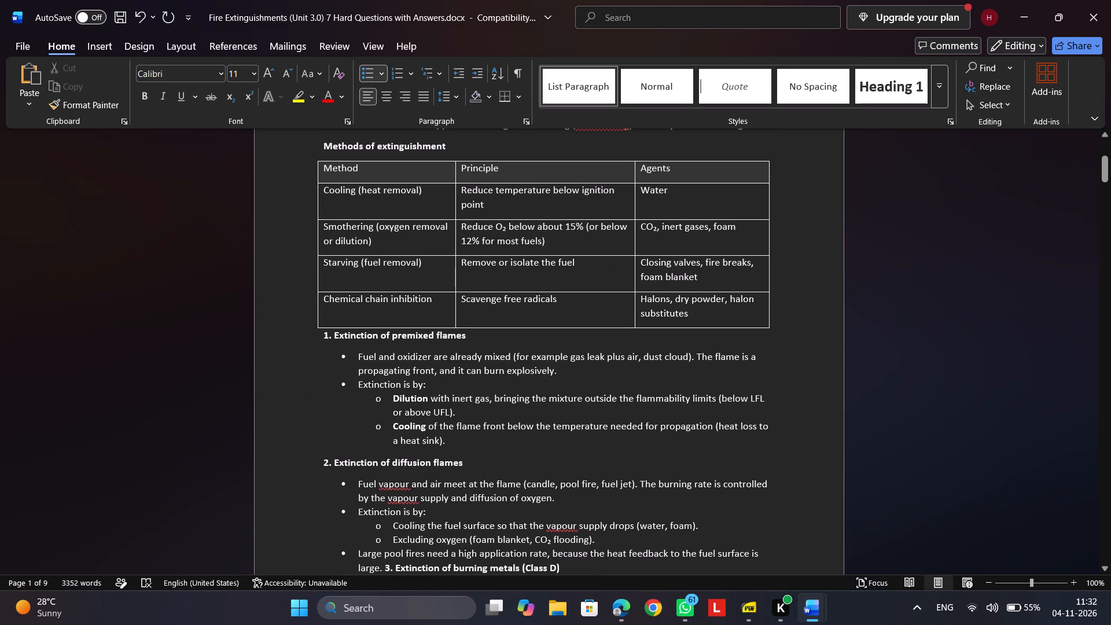
{"action": "left_click", "coordinate": [479, 338]}
{"action": "key", "text": "space"}
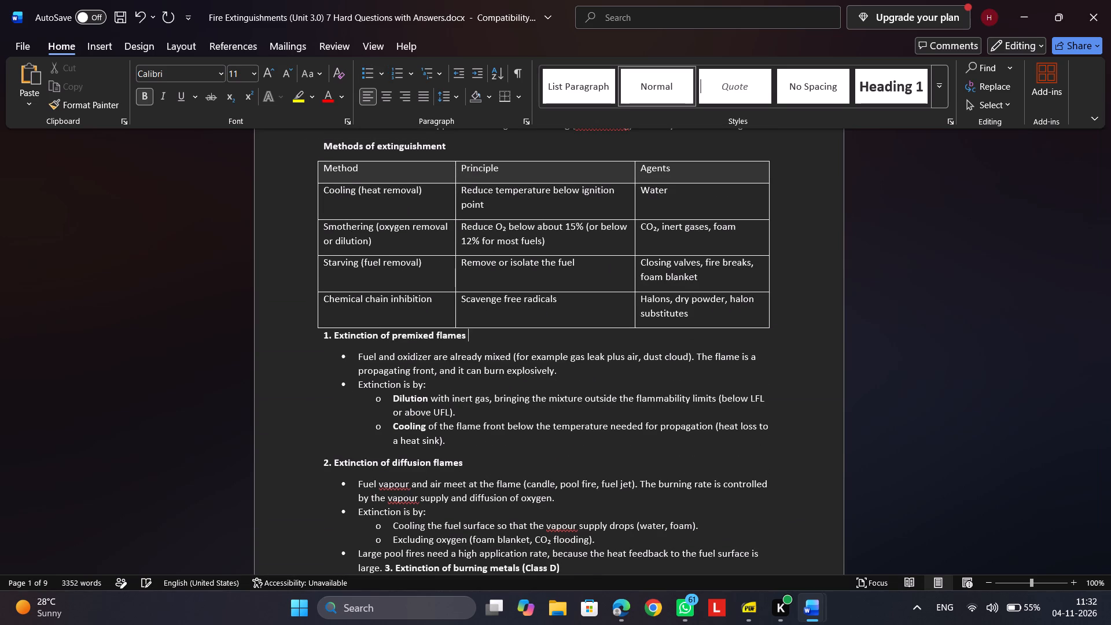
{"action": "key", "text": "semicolon"}
{"action": "key", "text": "BackSpace"}
{"action": "key", "text": "shift+colon"}
{"action": "key", "text": "space"}
{"action": "left_click", "coordinate": [358, 355]}
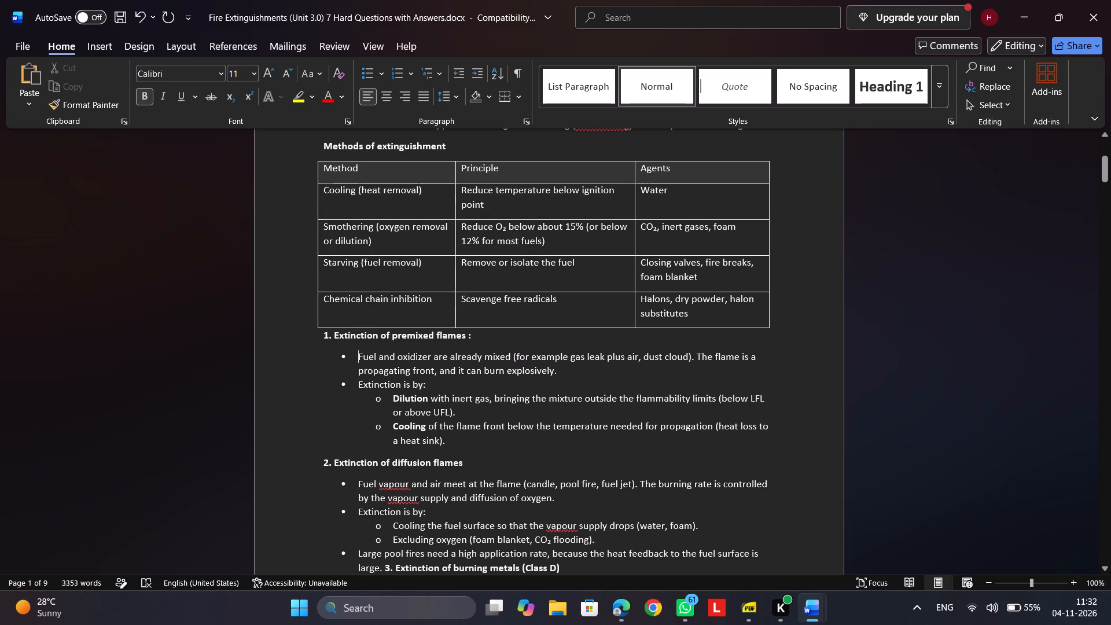
{"action": "key", "text": "BackSpace"}
{"action": "key", "text": "BackSpace"}
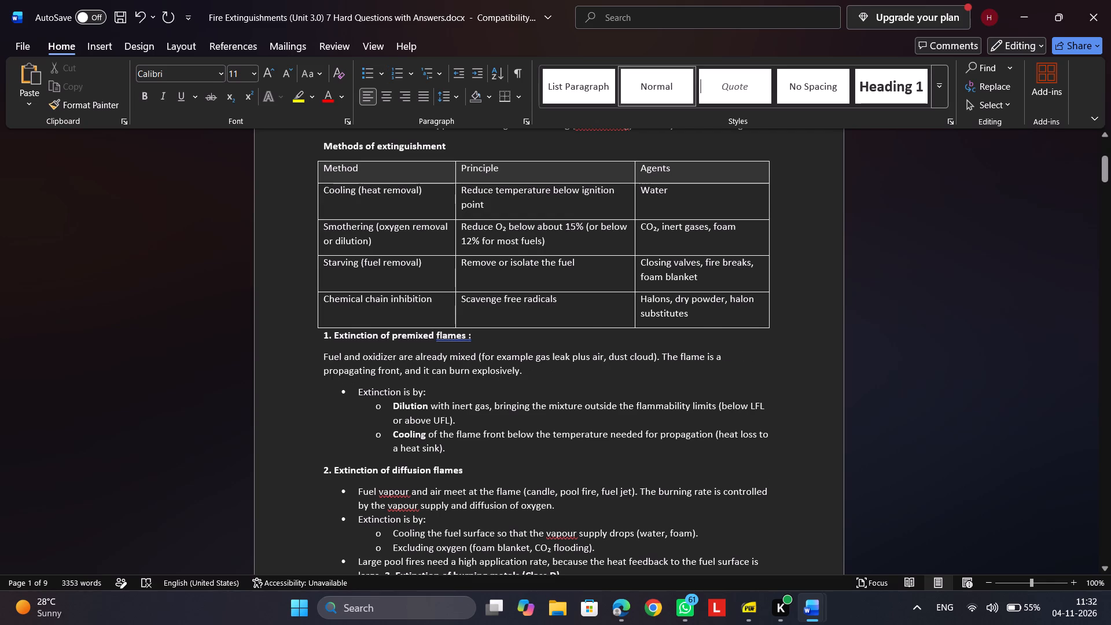
{"action": "key", "text": "BackSpace"}
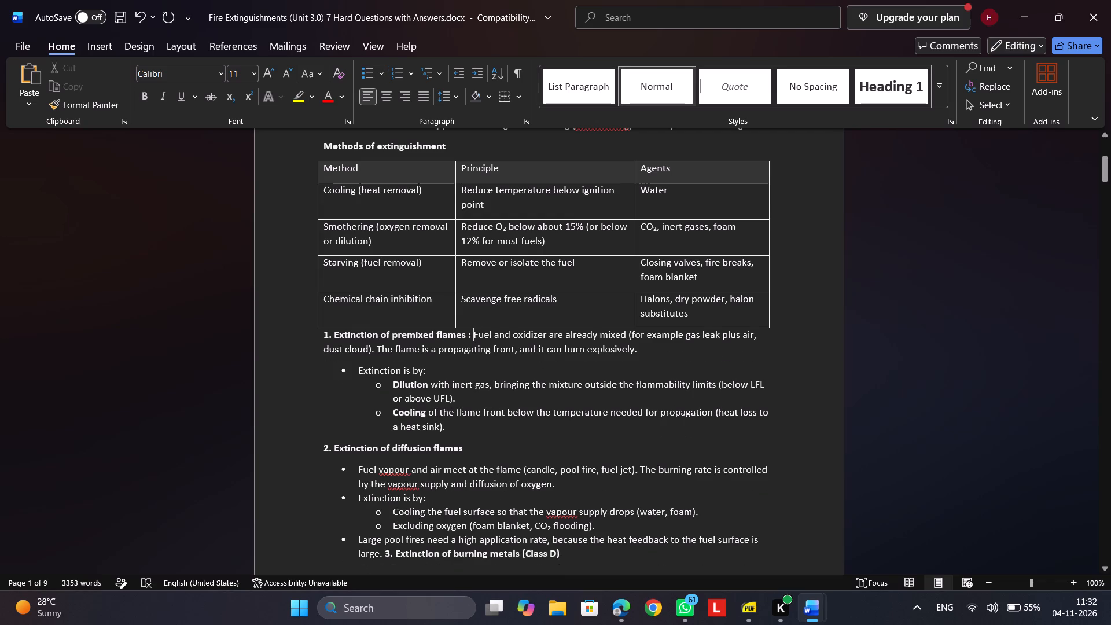
Join the "Extinction is by:" bullet onto the end of the premixed flames paragraph, separated by a space.
{"action": "left_click", "coordinate": [358, 372]}
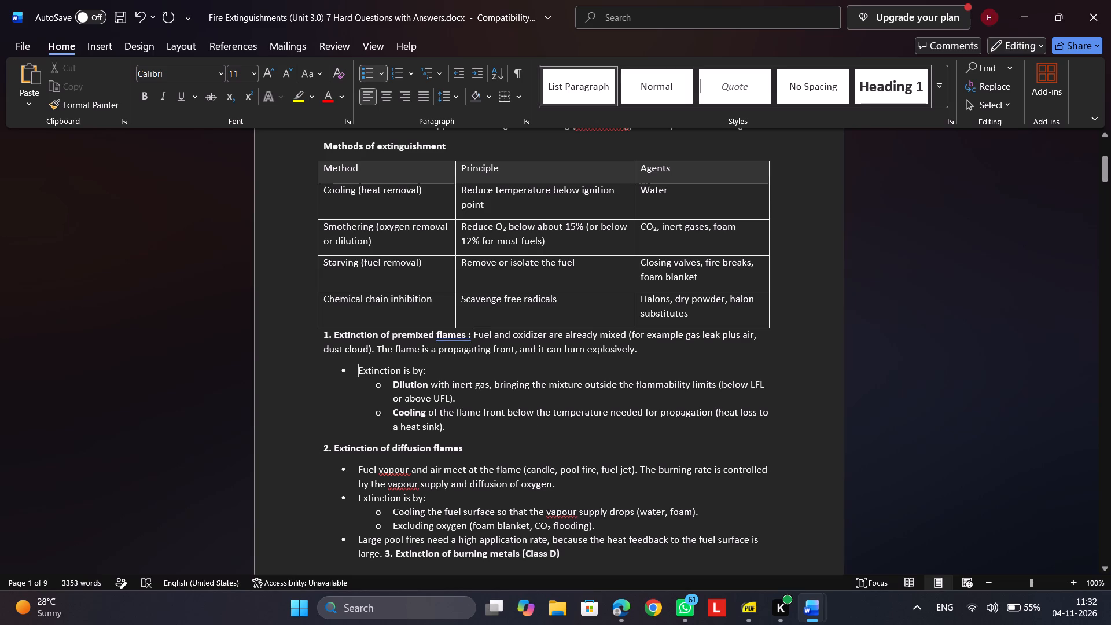
{"action": "key", "text": "BackSpace"}
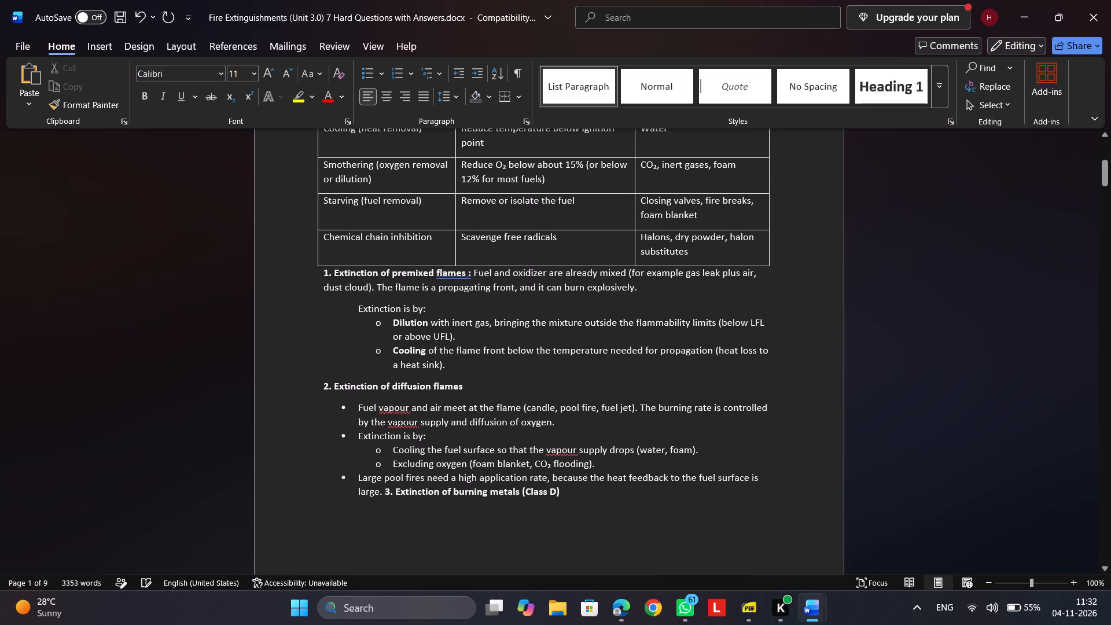
{"action": "key", "text": "BackSpace"}
{"action": "key", "text": "BackSpace"}
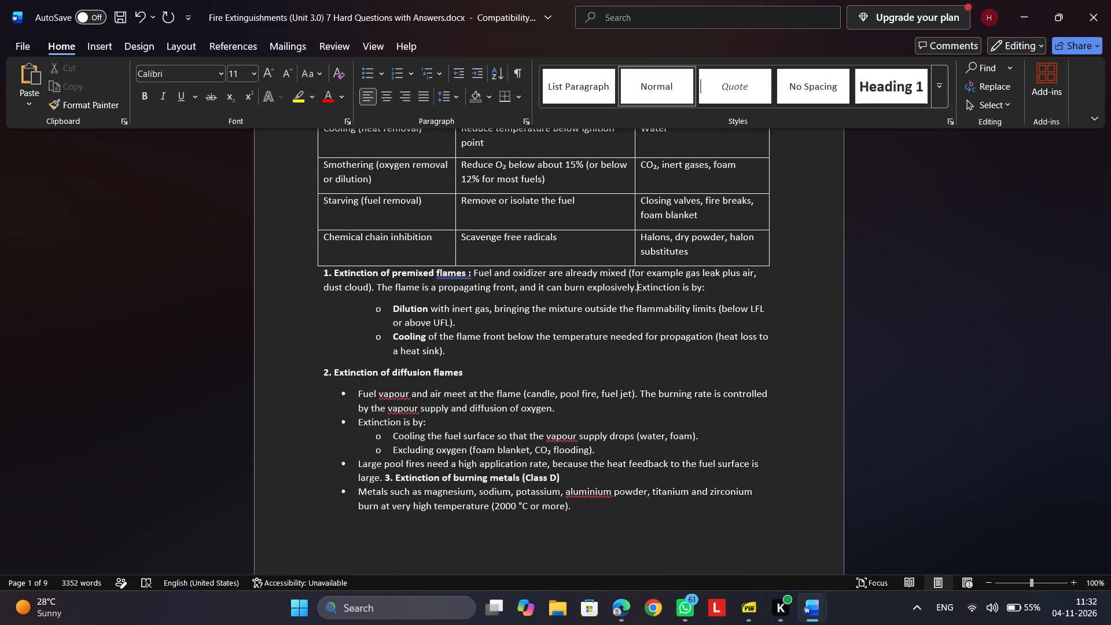
{"action": "key", "text": "space"}
Join the heading "2. Extinction of diffusion flames" onto the end of the Cooling sub-bullet, separated by a space.
{"action": "scroll", "coordinate": [396, 403], "scroll_direction": "down", "scroll_amount": 1}
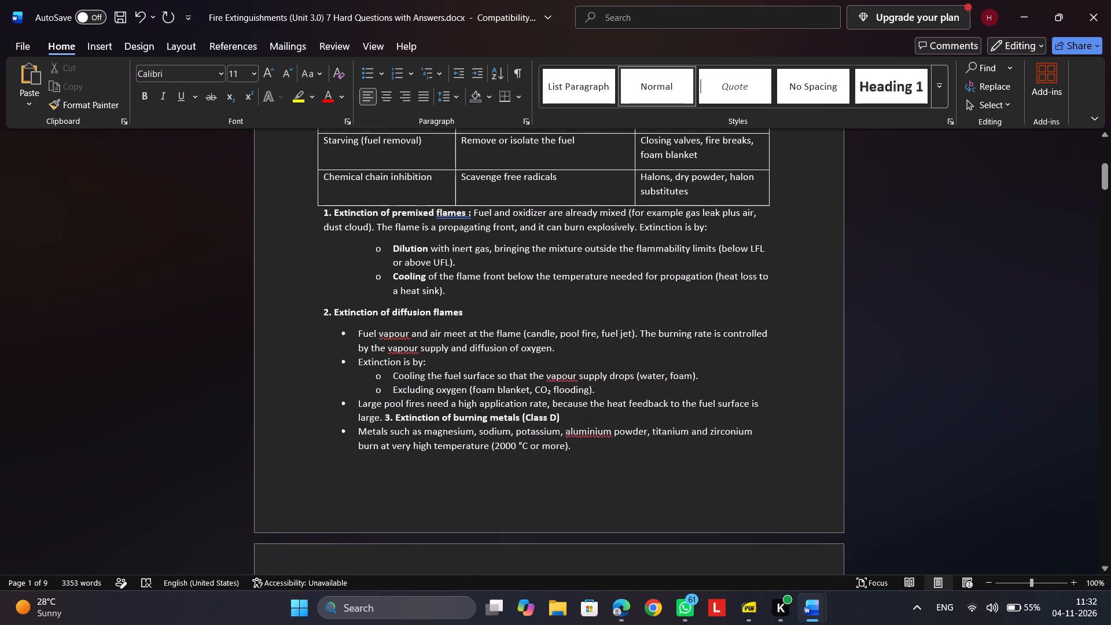
{"action": "scroll", "coordinate": [396, 403], "scroll_direction": "down", "scroll_amount": 1}
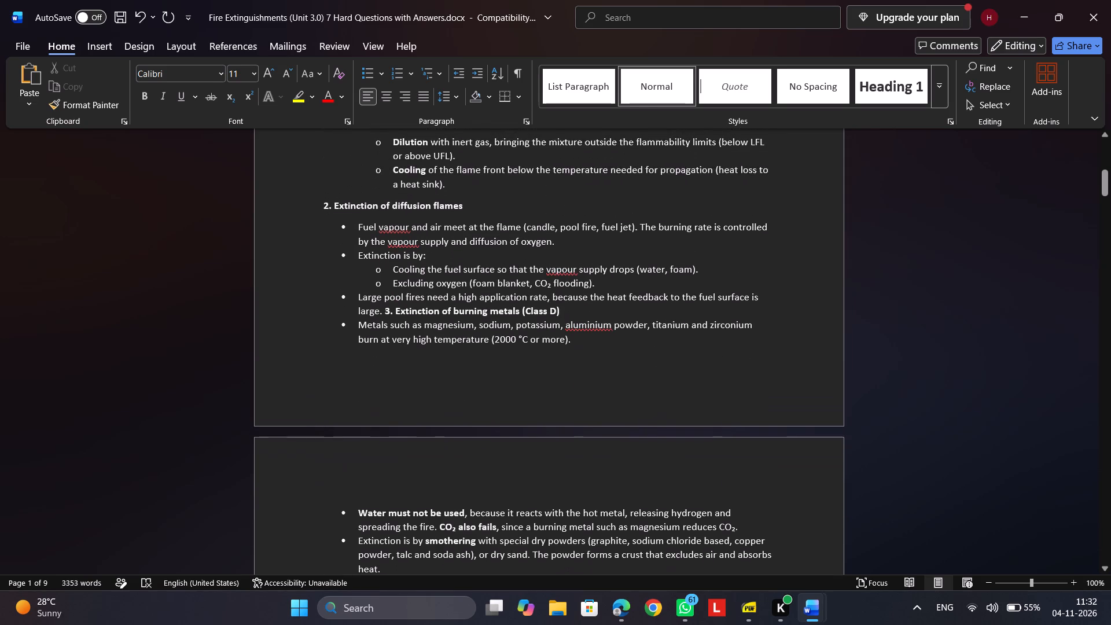
{"action": "scroll", "coordinate": [396, 403], "scroll_direction": "down", "scroll_amount": 1}
{"action": "scroll", "coordinate": [396, 403], "scroll_direction": "up", "scroll_amount": 1}
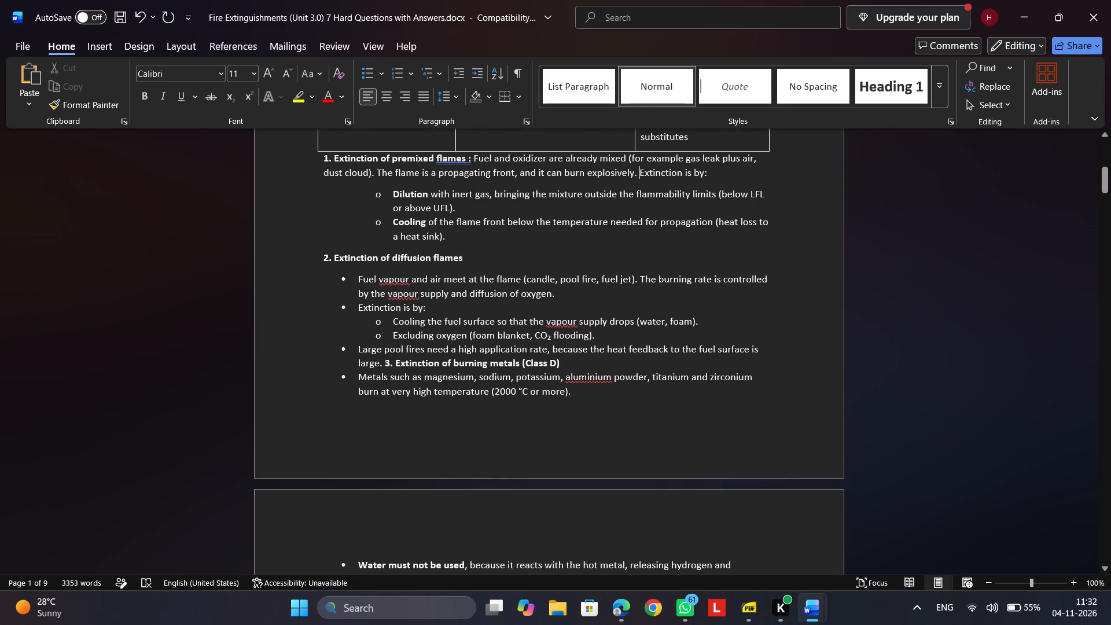
{"action": "left_click", "coordinate": [320, 258]}
{"action": "key", "text": "BackSpace"}
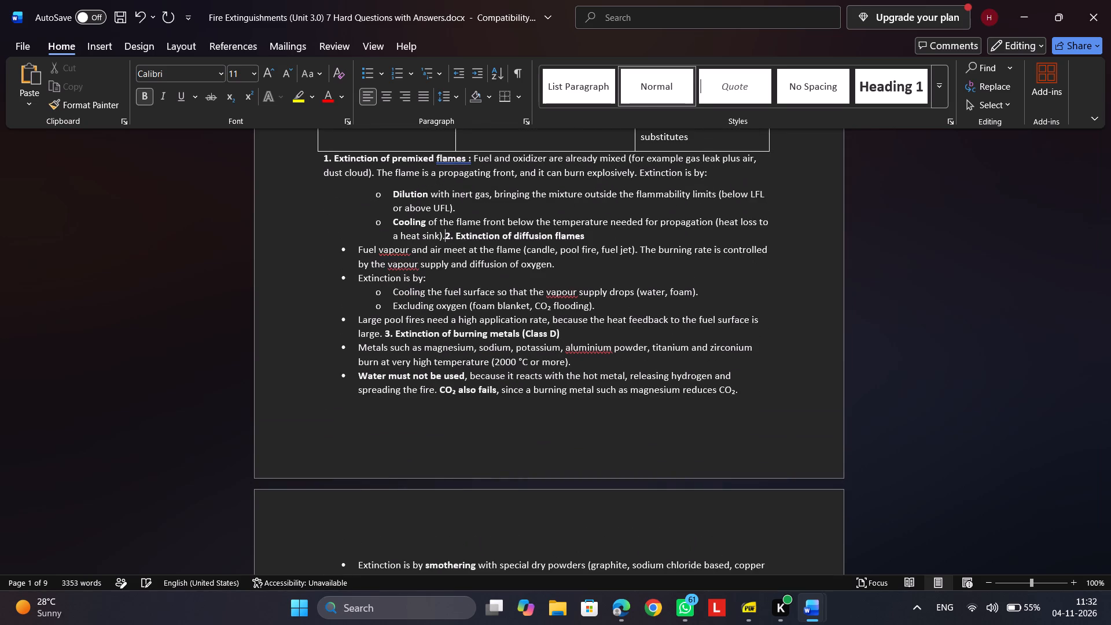
{"action": "key", "text": "space"}
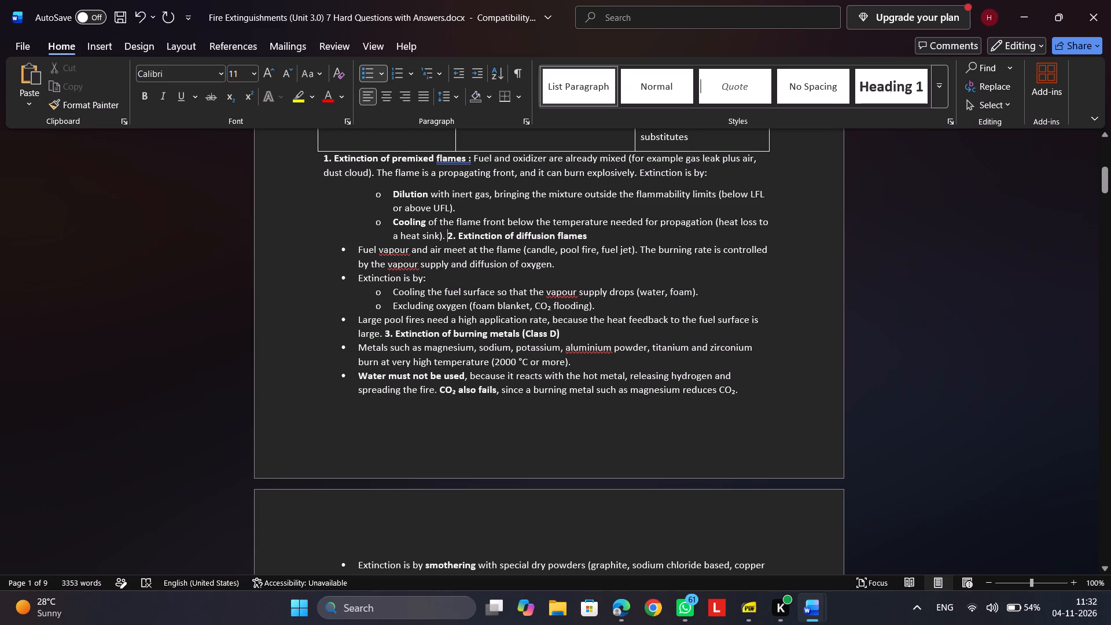
Add a colon after "2. Extinction of diffusion flames" and run the "Fuel vapour and air" bullet text on directly after it.
{"action": "double_click", "coordinate": [591, 236]}
{"action": "key", "text": "space"}
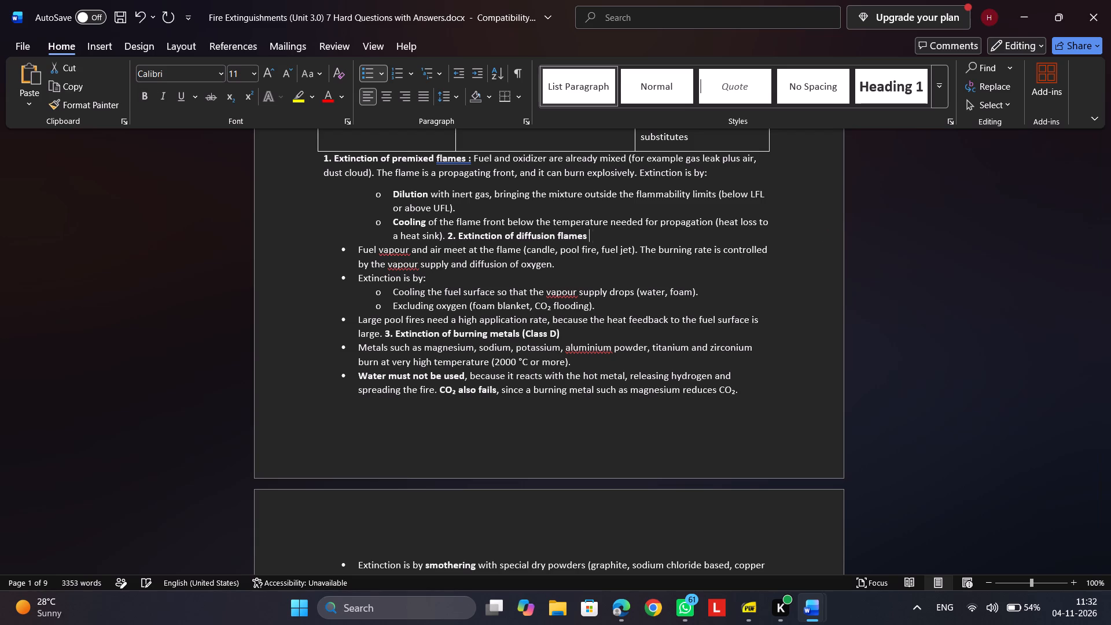
{"action": "type", "text": ":"}
{"action": "key", "text": "space"}
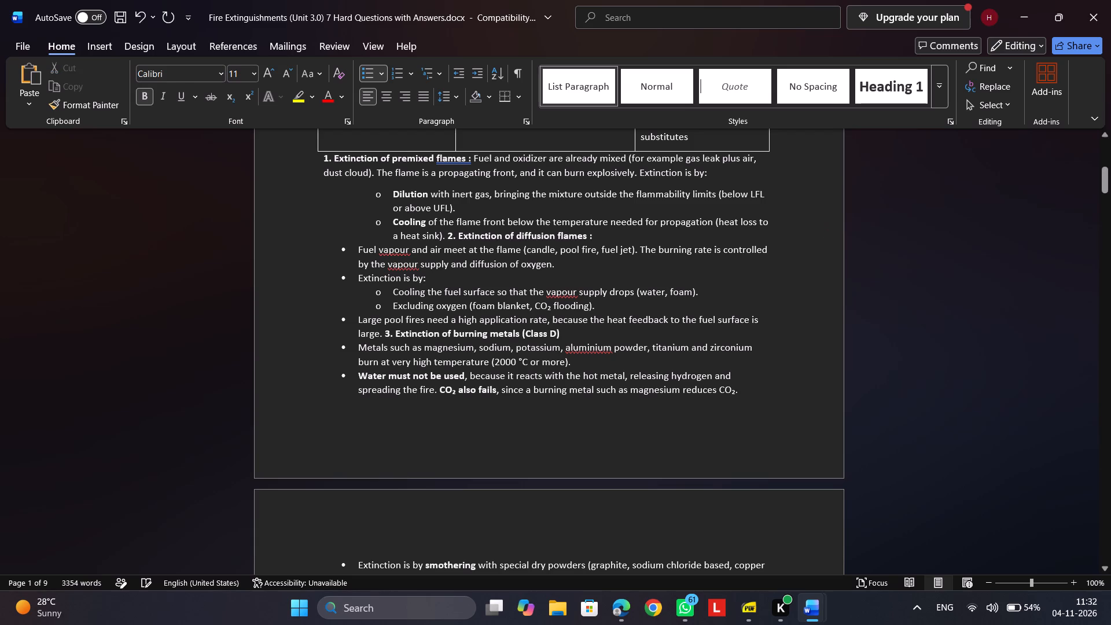
{"action": "left_click", "coordinate": [341, 254]}
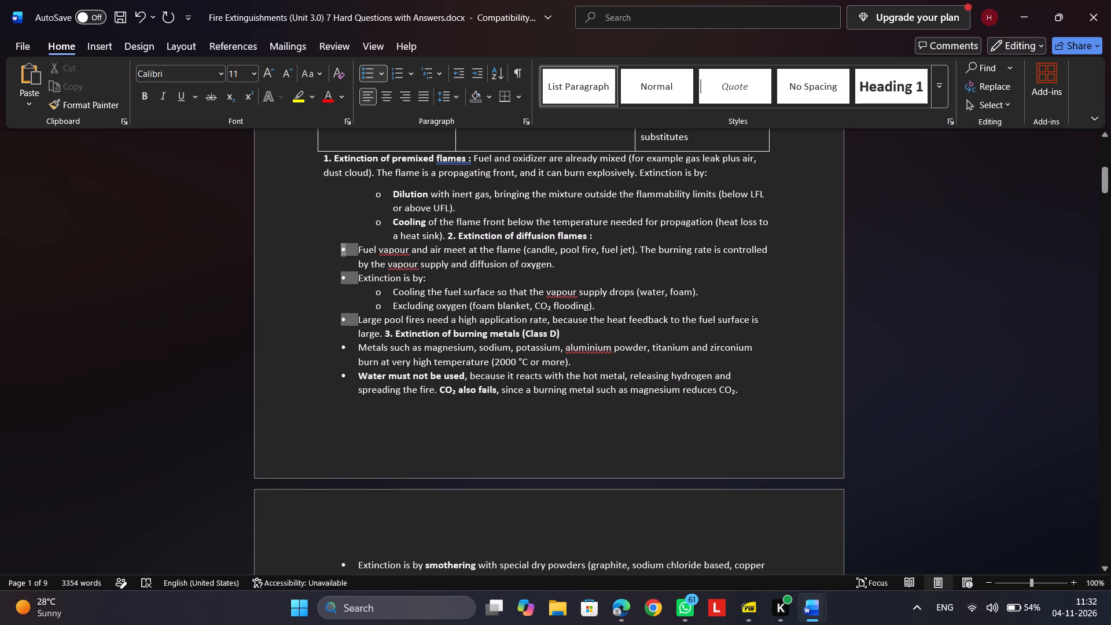
{"action": "left_click", "coordinate": [355, 250]}
{"action": "key", "text": "BackSpace"}
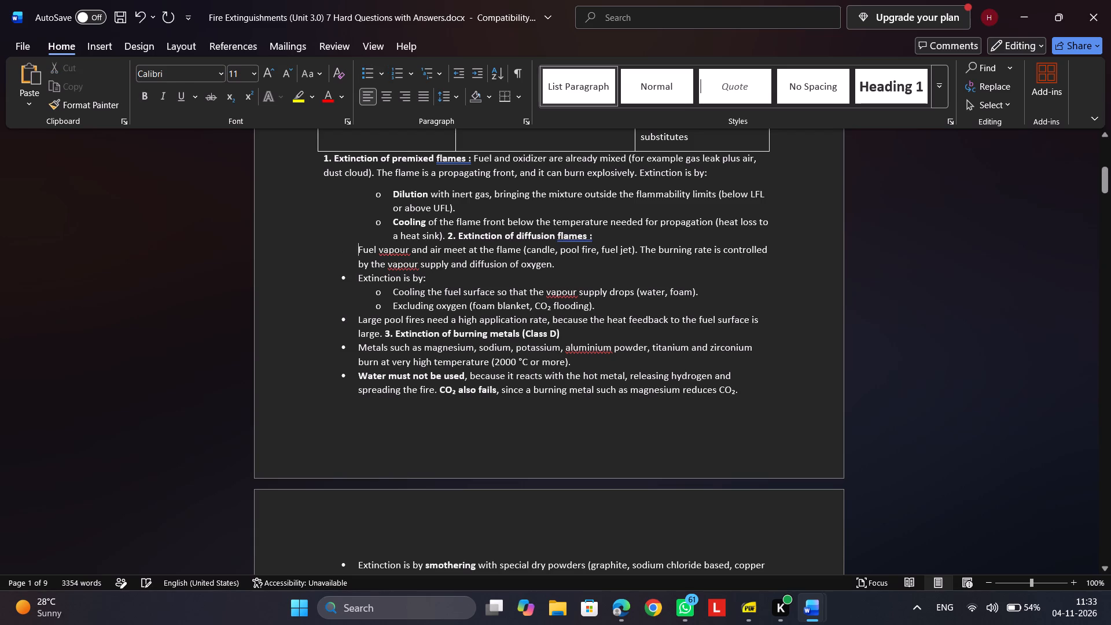
{"action": "key", "text": "BackSpace"}
{"action": "key", "text": "BackSpace"}
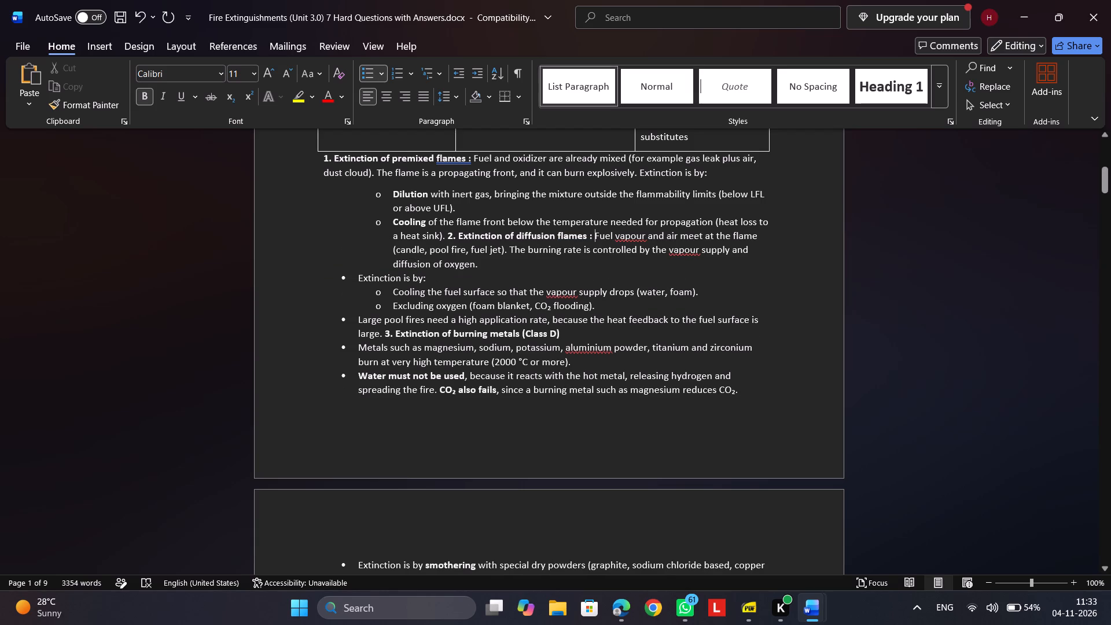
Join the "Extinction is by:" bullet onto the end of the diffusion flames text, separated by a space.
{"action": "left_click", "coordinate": [358, 277]}
{"action": "key", "text": "BackSpace"}
{"action": "key", "text": "BackSpace"}
{"action": "key", "text": "BackSpace"}
{"action": "key", "text": "space"}
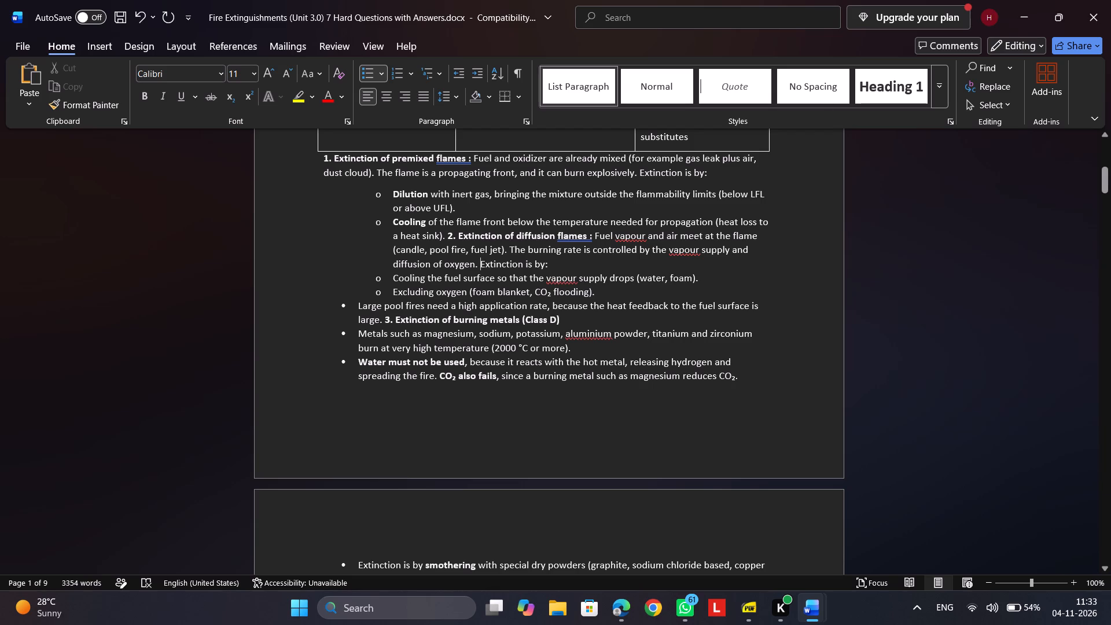
Join the "Large pool fires" bullet onto the end of the "Excluding oxygen" sub-bullet, separated by a space.
{"action": "left_click", "coordinate": [357, 303]}
{"action": "key", "text": "BackSpace"}
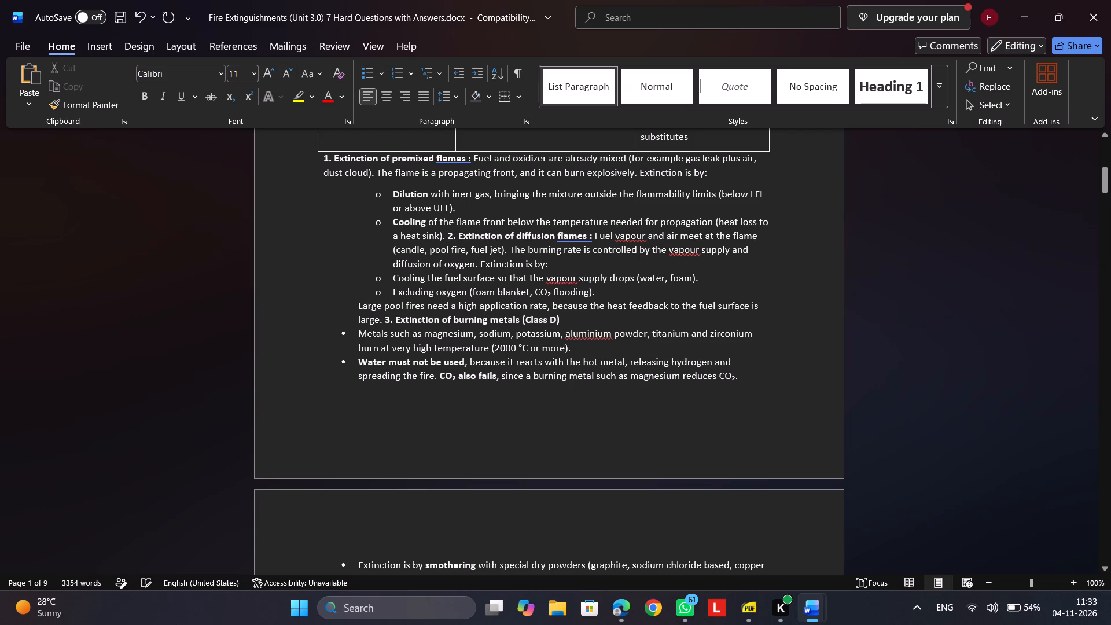
{"action": "key", "text": "BackSpace"}
{"action": "key", "text": "BackSpace"}
{"action": "key", "text": "space"}
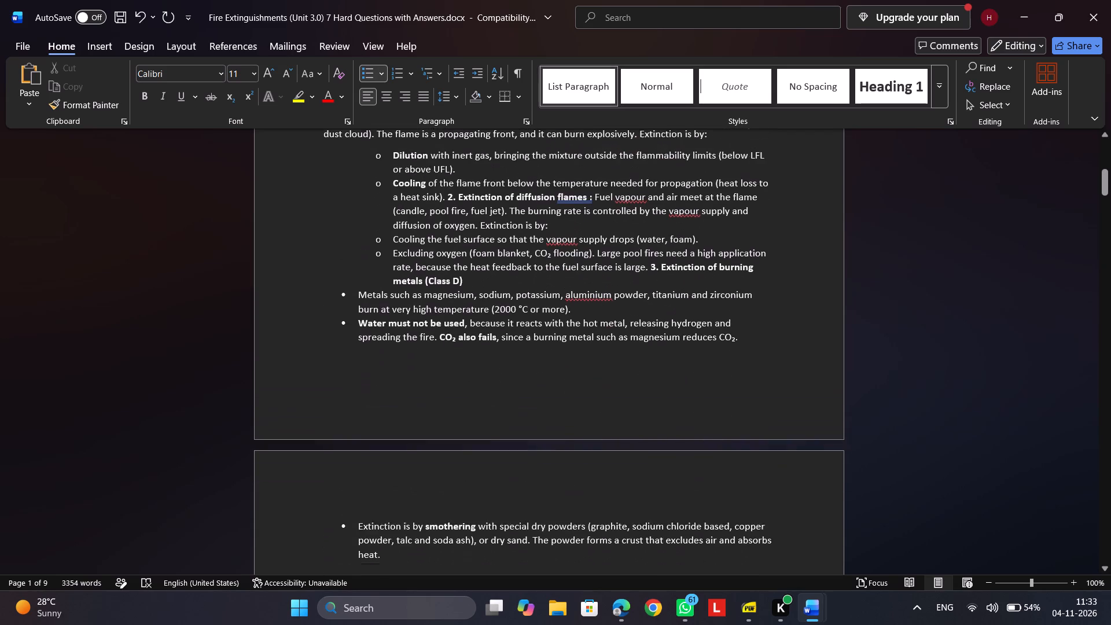
Add a colon after "3. Extinction of burning metals (Class D)" and run the "Metals such as magnesium" bullet text on after it.
{"action": "scroll", "coordinate": [477, 403], "scroll_direction": "up", "scroll_amount": 1}
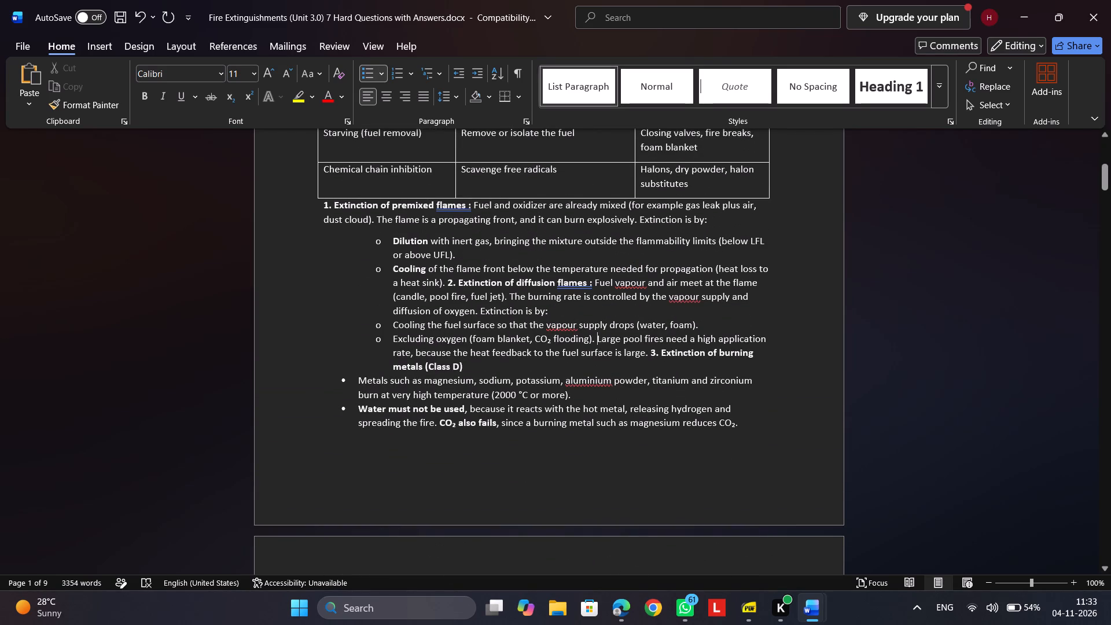
{"action": "left_click", "coordinate": [477, 366]}
{"action": "type", "text": ":"}
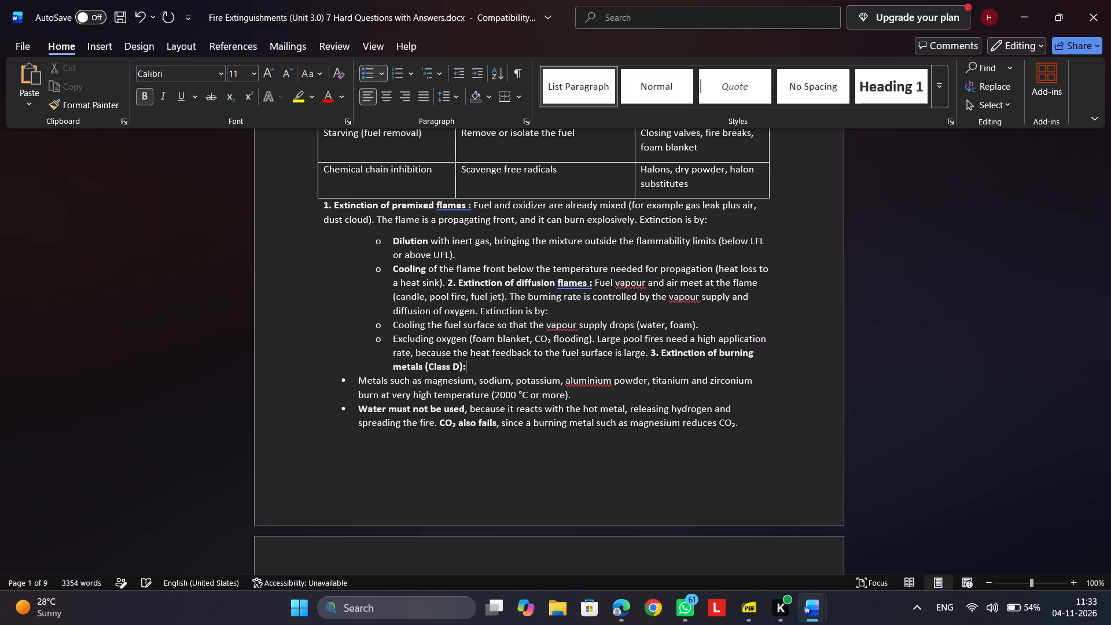
{"action": "key", "text": "space"}
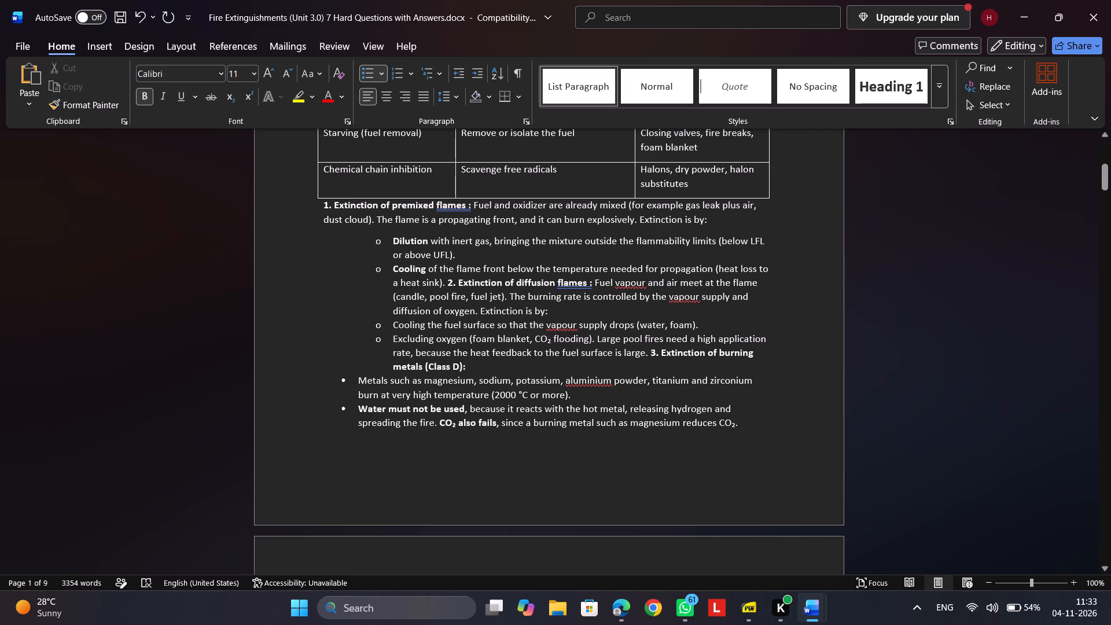
{"action": "left_click", "coordinate": [356, 378]}
{"action": "key", "text": "BackSpace"}
{"action": "key", "text": "BackSpace"}
{"action": "key", "text": "BackSpace"}
Delete the whole "Extinction is by smothering" bullet that precedes the Q.2 heading.
{"action": "scroll", "coordinate": [465, 558], "scroll_direction": "down", "scroll_amount": 1}
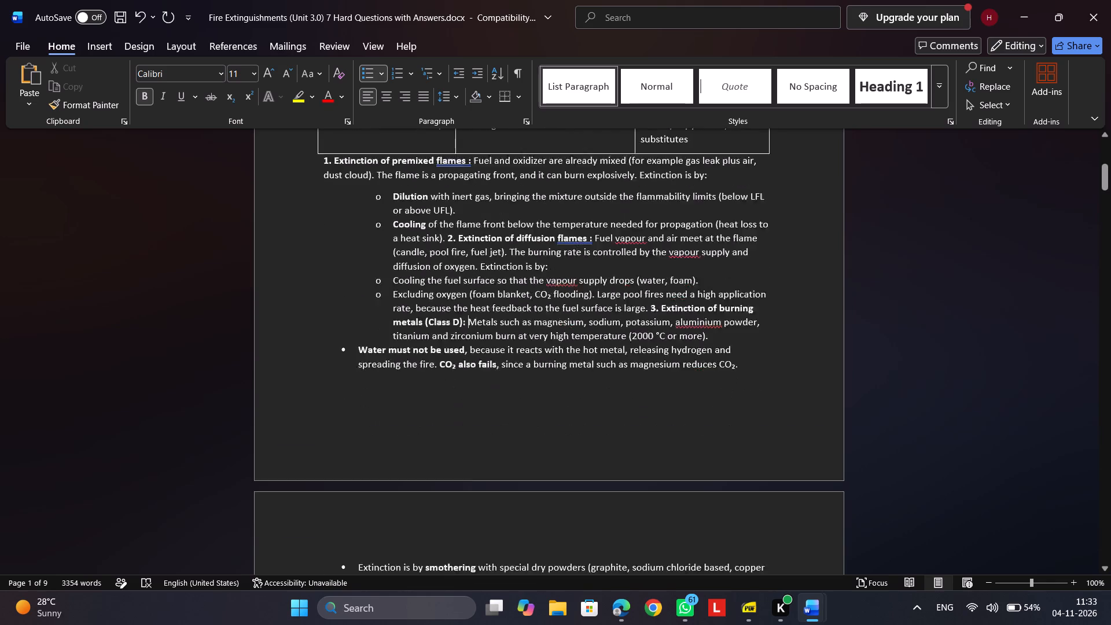
{"action": "scroll", "coordinate": [465, 558], "scroll_direction": "down", "scroll_amount": 1}
{"action": "left_click_drag", "start_coordinate": [384, 523], "coordinate": [358, 487]}
{"action": "key", "text": "BackSpace"}
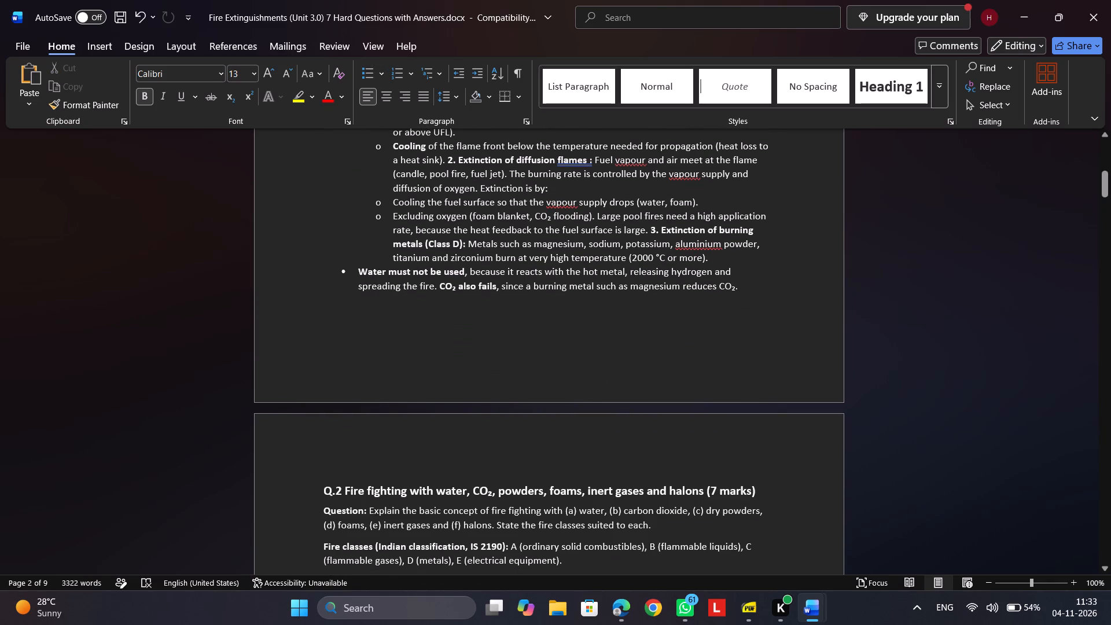
{"action": "scroll", "coordinate": [549, 534], "scroll_direction": "down", "scroll_amount": 1}
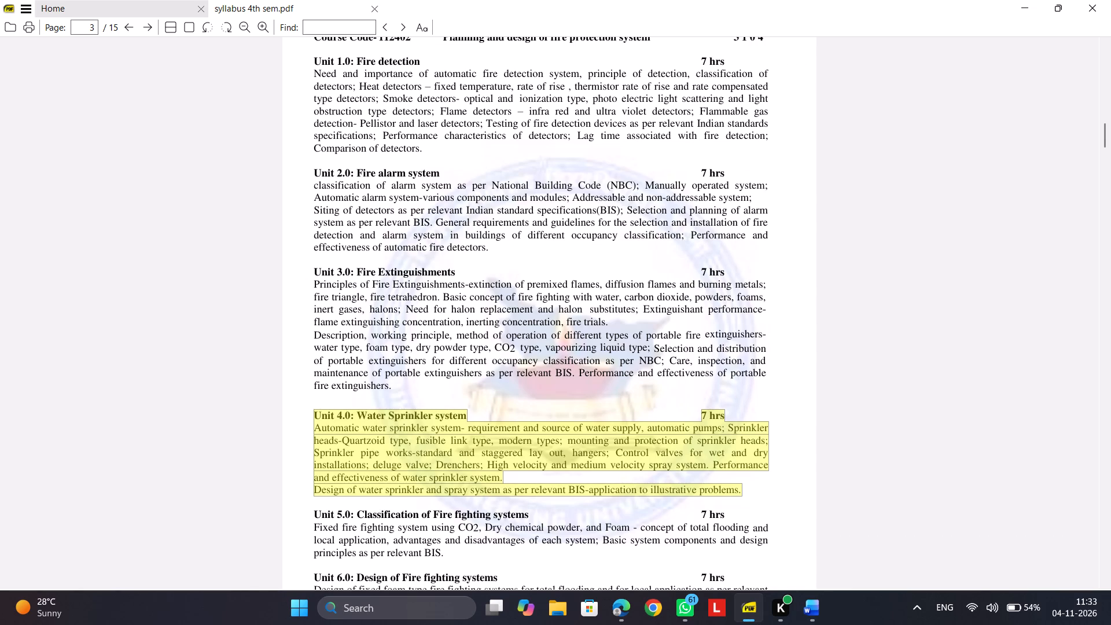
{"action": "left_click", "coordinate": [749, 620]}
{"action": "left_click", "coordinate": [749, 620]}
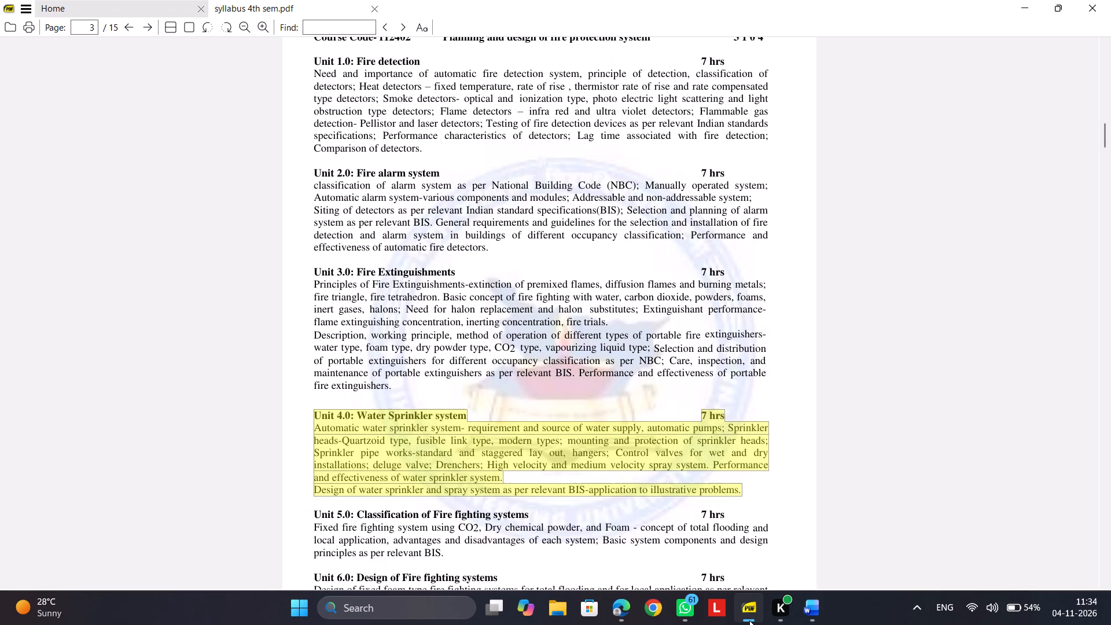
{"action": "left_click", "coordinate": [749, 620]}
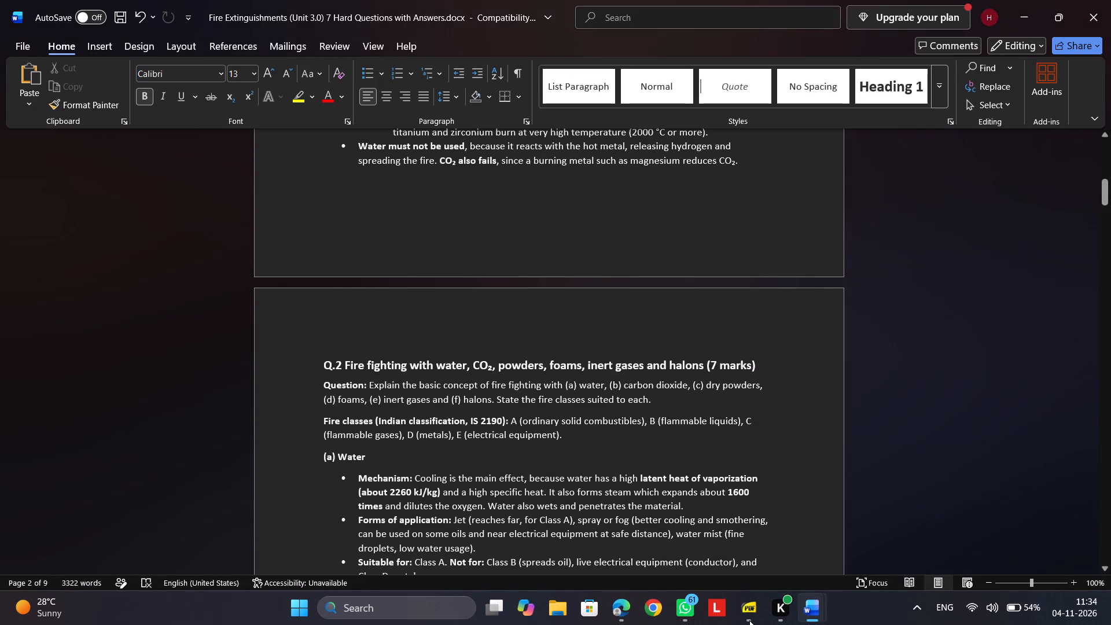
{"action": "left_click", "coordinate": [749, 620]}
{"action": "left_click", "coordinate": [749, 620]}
Remove Q.2's topic title with its marks and the "Question:" label, running the question text directly after "Q.2".
{"action": "left_click_drag", "start_coordinate": [367, 385], "coordinate": [356, 369]}
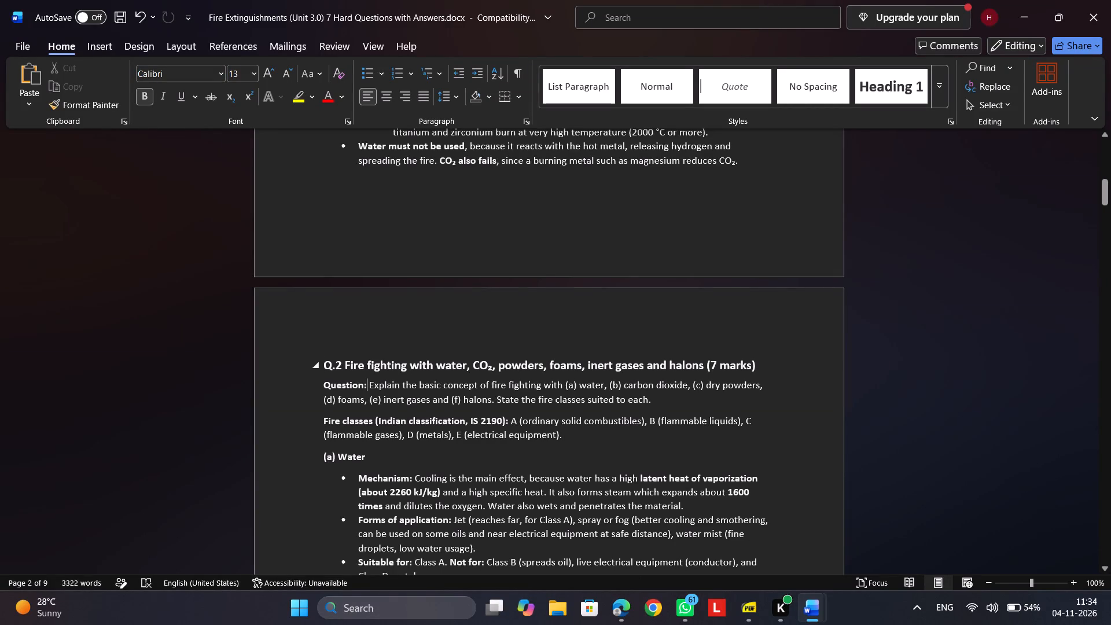
{"action": "left_click_drag", "start_coordinate": [356, 369], "coordinate": [352, 363]}
{"action": "key", "text": "BackSpace"}
{"action": "key", "text": "Right"}
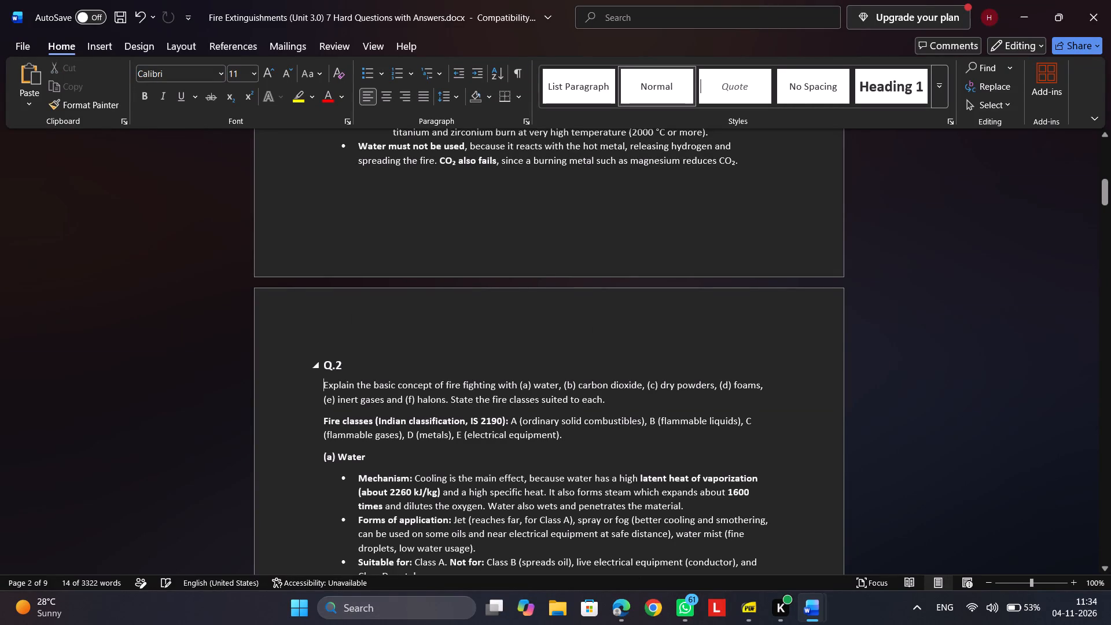
{"action": "key", "text": "BackSpace"}
Run the Mechanism bullet on after the "(a) Water" heading, separated by a spaced colon.
{"action": "scroll", "coordinate": [352, 363], "scroll_direction": "down", "scroll_amount": 3}
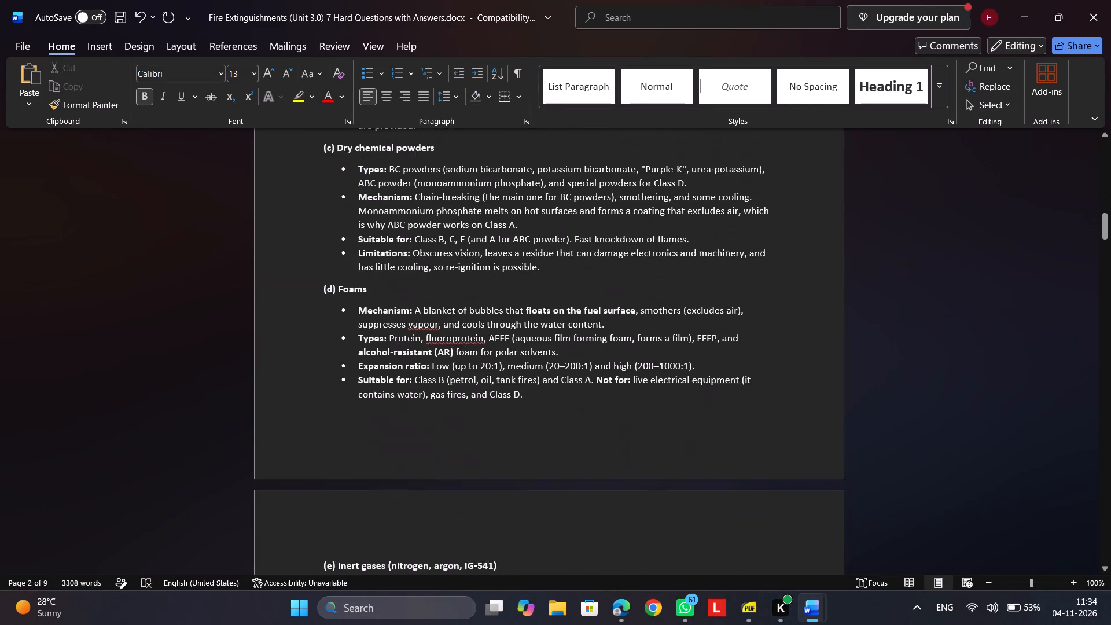
{"action": "scroll", "coordinate": [352, 363], "scroll_direction": "down", "scroll_amount": 3}
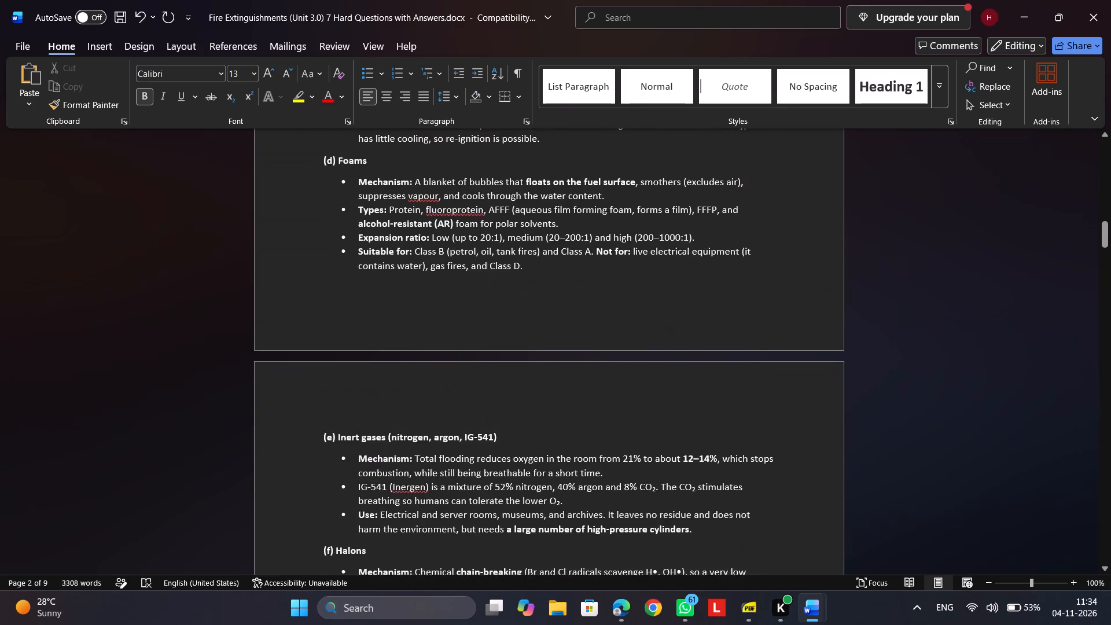
{"action": "scroll", "coordinate": [352, 363], "scroll_direction": "up", "scroll_amount": 2}
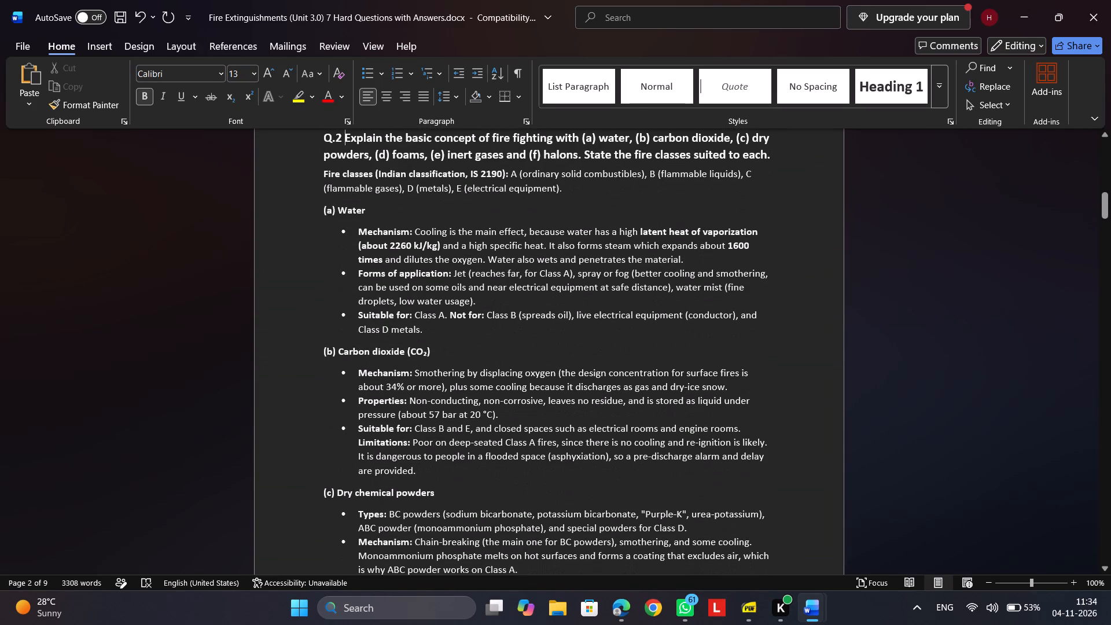
{"action": "scroll", "coordinate": [343, 381], "scroll_direction": "up", "scroll_amount": 1}
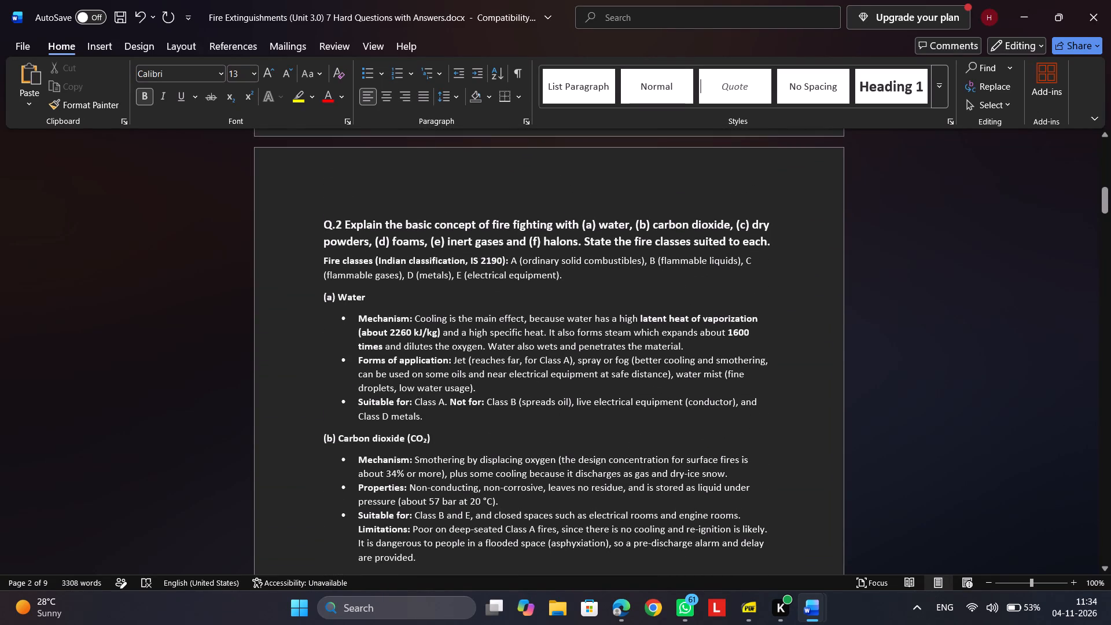
{"action": "left_click", "coordinate": [334, 320]}
{"action": "key", "text": "BackSpace"}
{"action": "key", "text": "BackSpace"}
{"action": "key", "text": "BackSpace"}
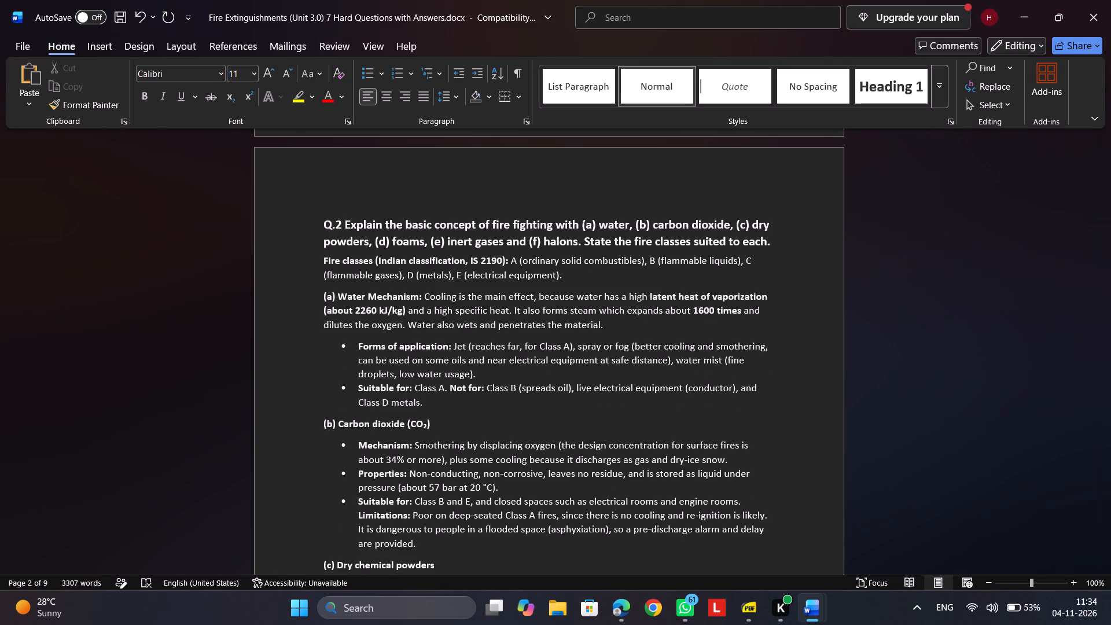
{"action": "key", "text": "space"}
{"action": "type", "text": ":"}
{"action": "key", "text": "space"}
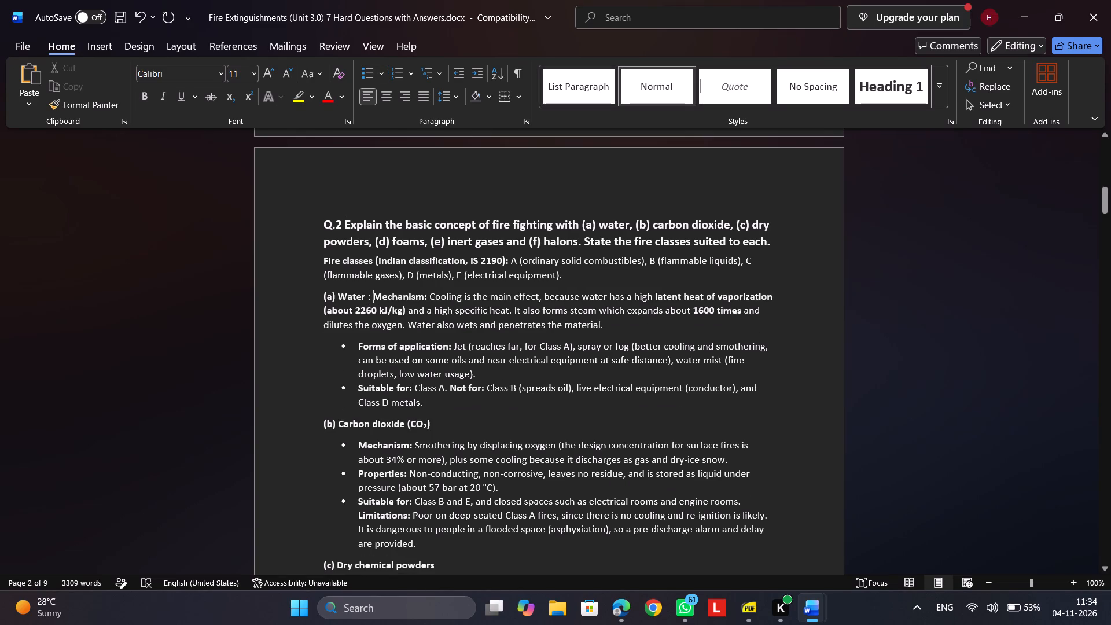
Join the "Forms of application" bullet onto the end of the (a) Water paragraph, separated by a space.
{"action": "left_click", "coordinate": [355, 345]}
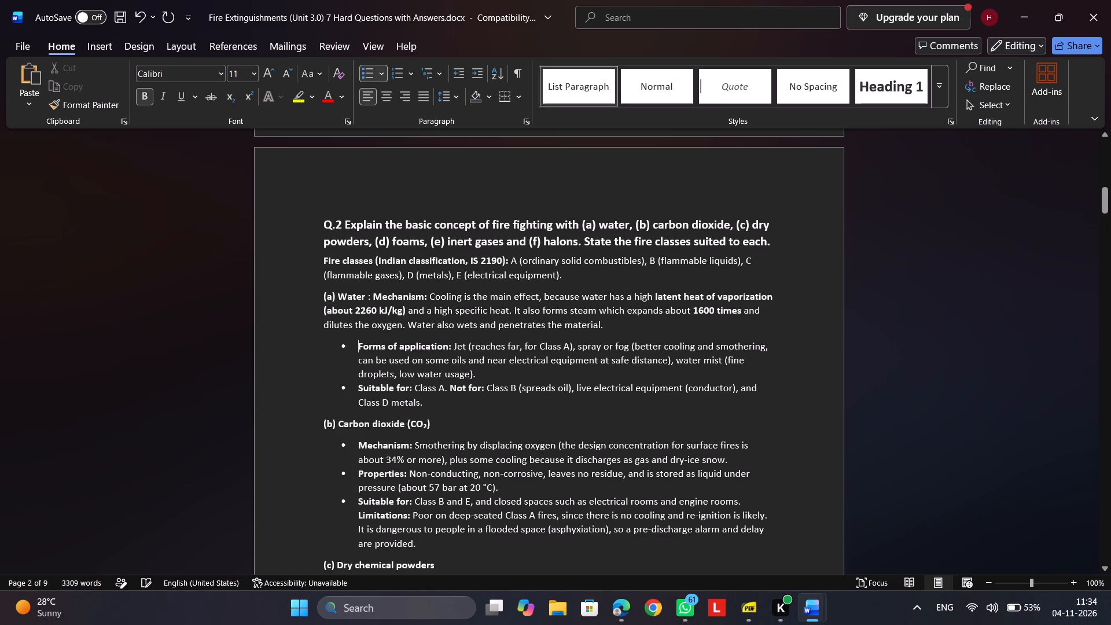
{"action": "left_click", "coordinate": [355, 345]}
{"action": "key", "text": "BackSpace"}
{"action": "key", "text": "BackSpace"}
{"action": "key", "text": "BackSpace"}
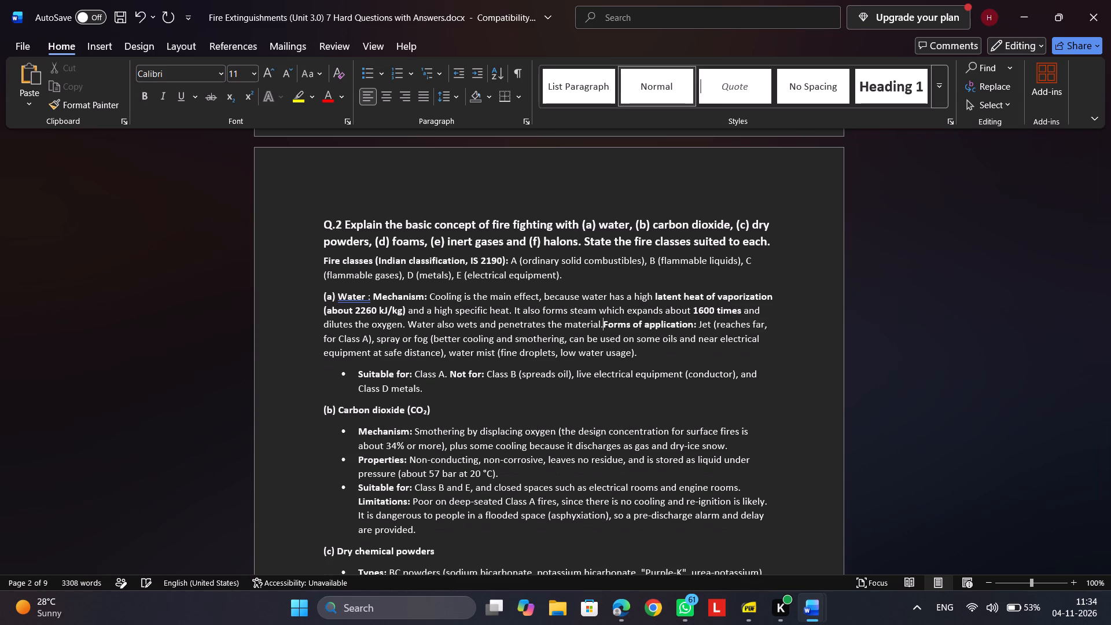
{"action": "key", "text": "space"}
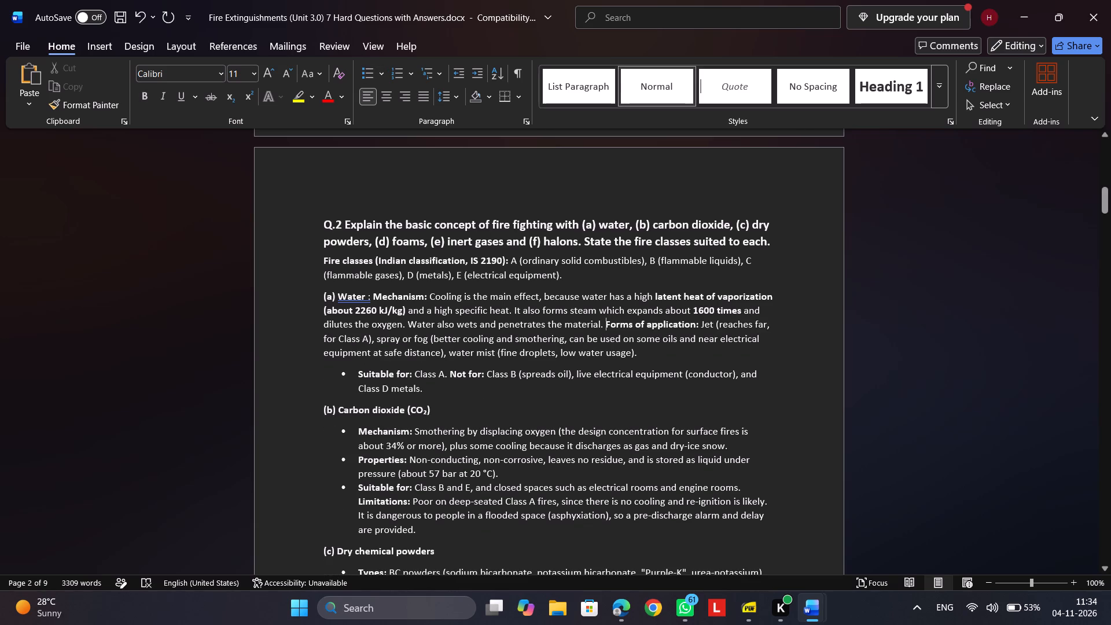
Join the "Suitable for" bullet under (a) Water onto the end of the water paragraph, separated by a space.
{"action": "left_click", "coordinate": [356, 374]}
{"action": "key", "text": "BackSpace"}
{"action": "key", "text": "BackSpace"}
{"action": "key", "text": "BackSpace"}
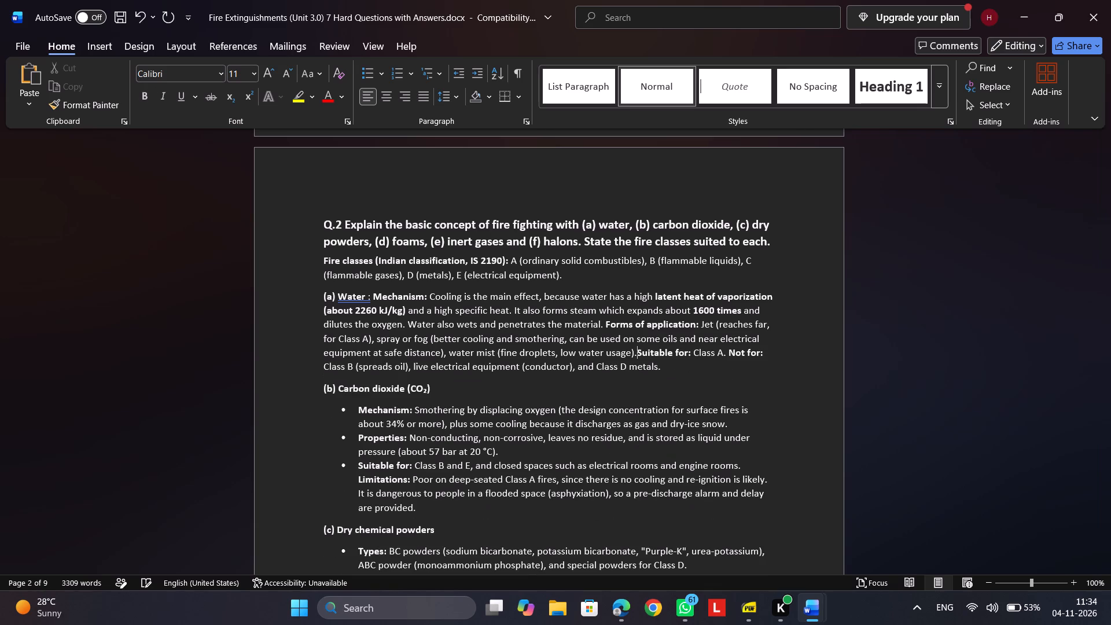
{"action": "key", "text": "space"}
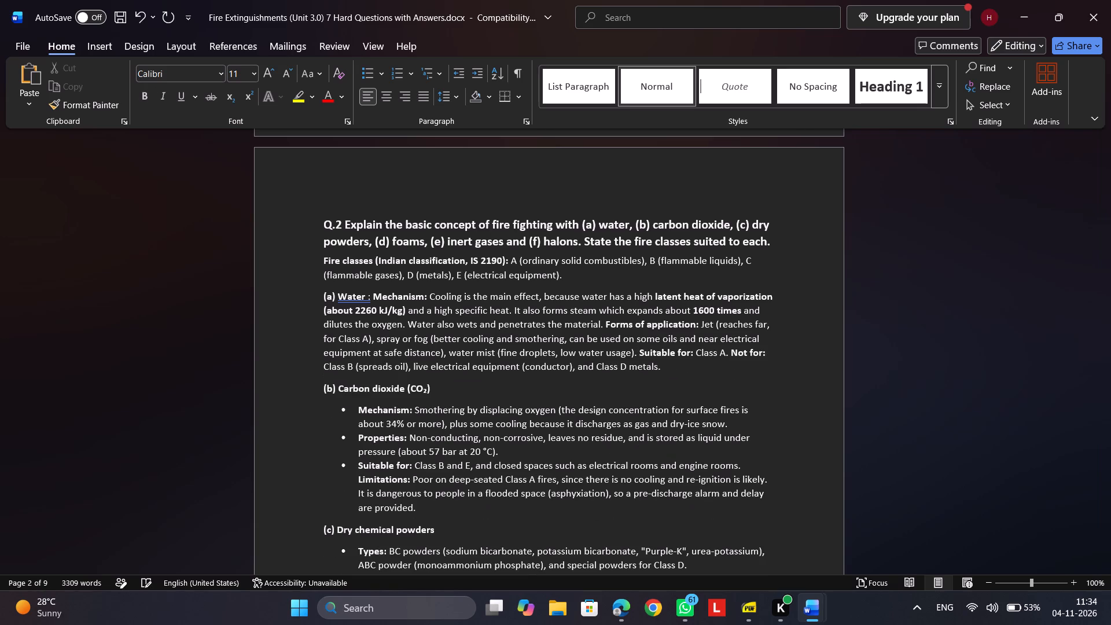
Run the Mechanism bullet on after the "(b) Carbon dioxide (CO₂)" heading, separated by a colon and a space.
{"action": "scroll", "coordinate": [356, 374], "scroll_direction": "down", "scroll_amount": 1}
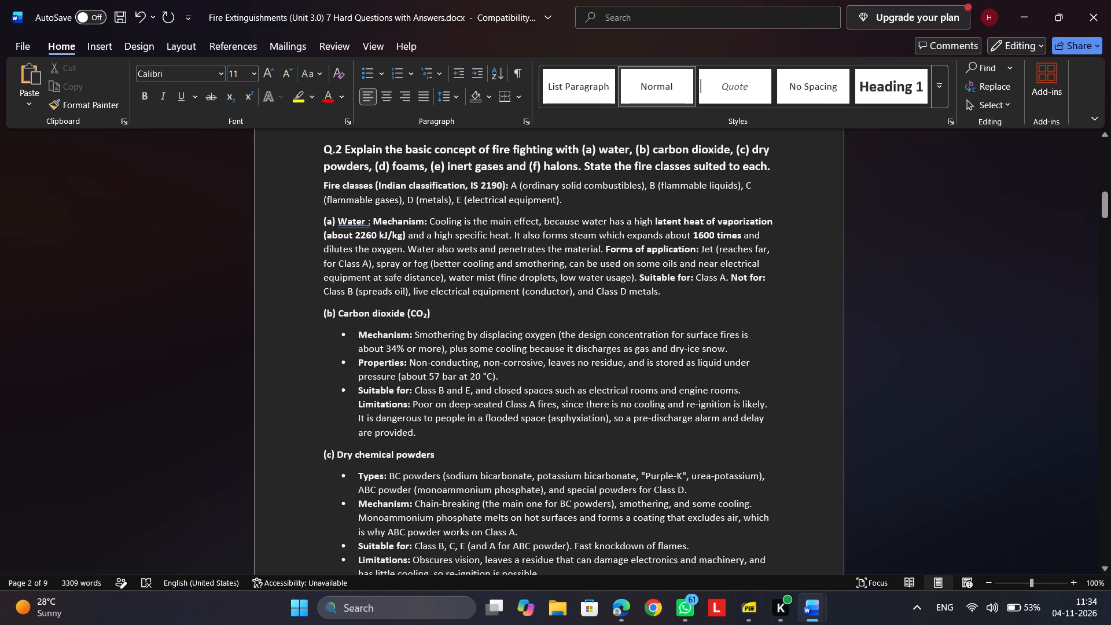
{"action": "left_click", "coordinate": [440, 312]}
{"action": "key", "text": "shift+colon"}
{"action": "left_click", "coordinate": [357, 335]}
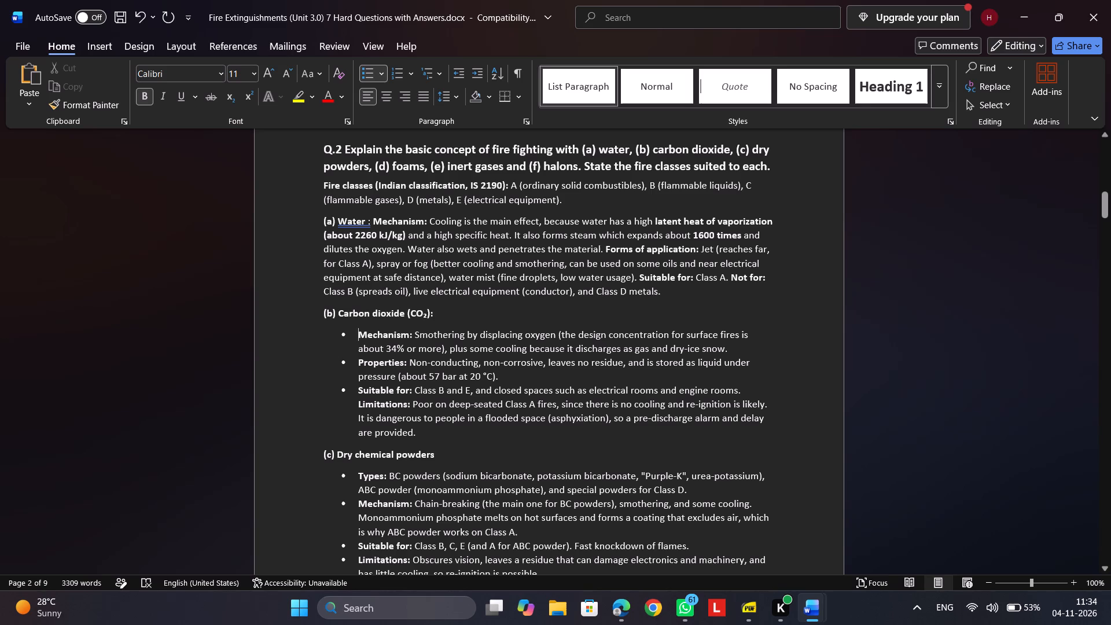
{"action": "key", "text": "BackSpace"}
{"action": "key", "text": "BackSpace"}
{"action": "key", "text": "BackSpace"}
{"action": "key", "text": "space"}
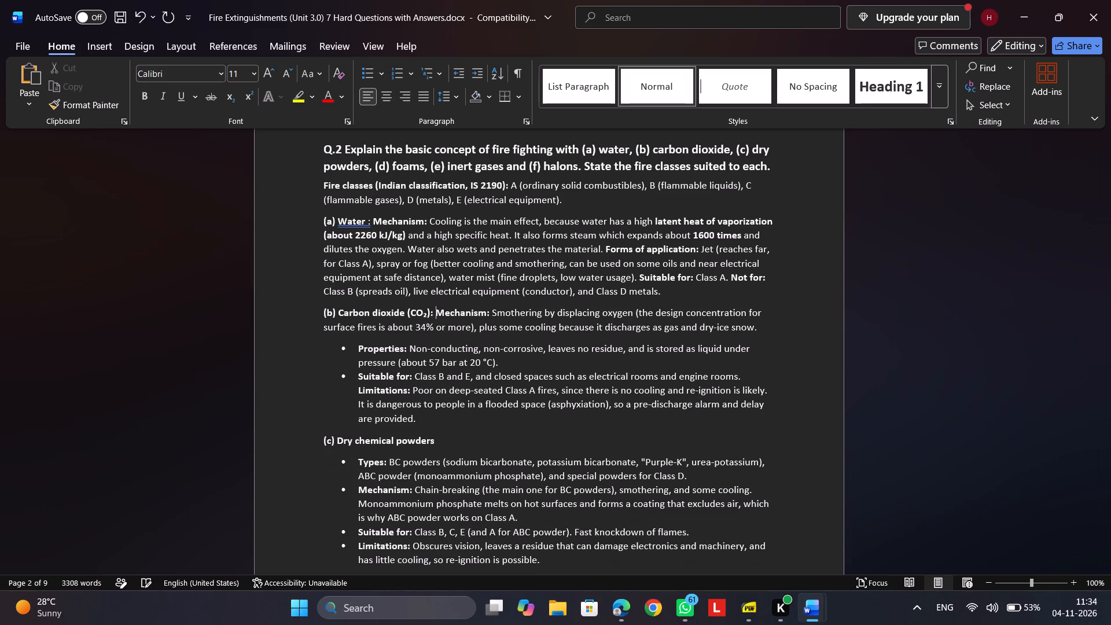
Join the Properties bullet onto the end of the (b) Carbon dioxide paragraph, separated by a space.
{"action": "left_click", "coordinate": [353, 351]}
{"action": "key", "text": "BackSpace"}
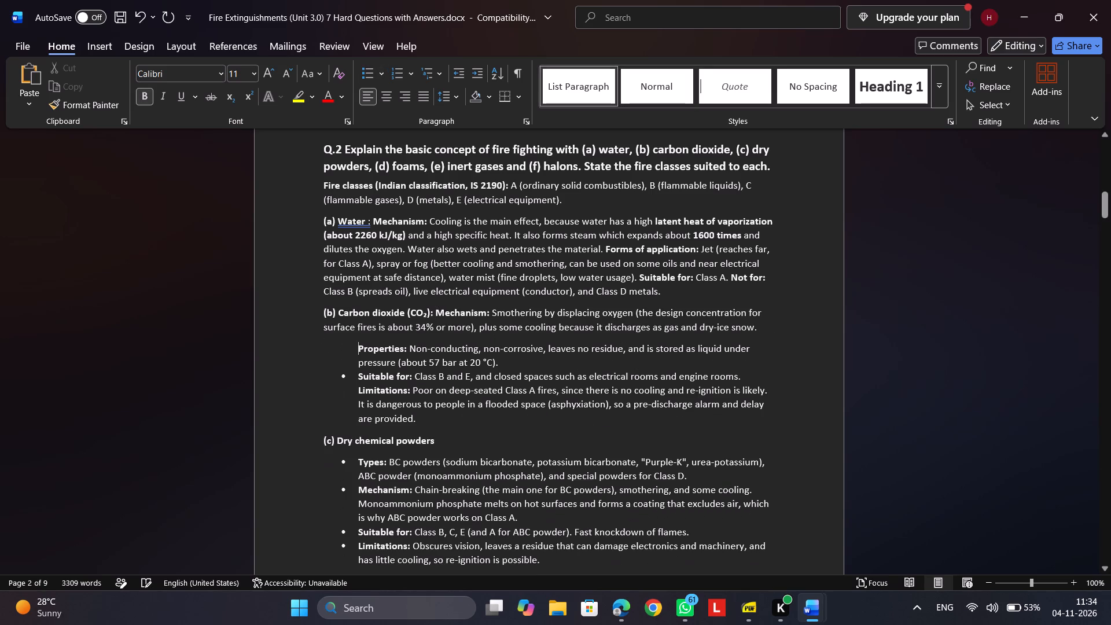
{"action": "key", "text": "BackSpace"}
{"action": "key", "text": "BackSpace"}
{"action": "key", "text": "space"}
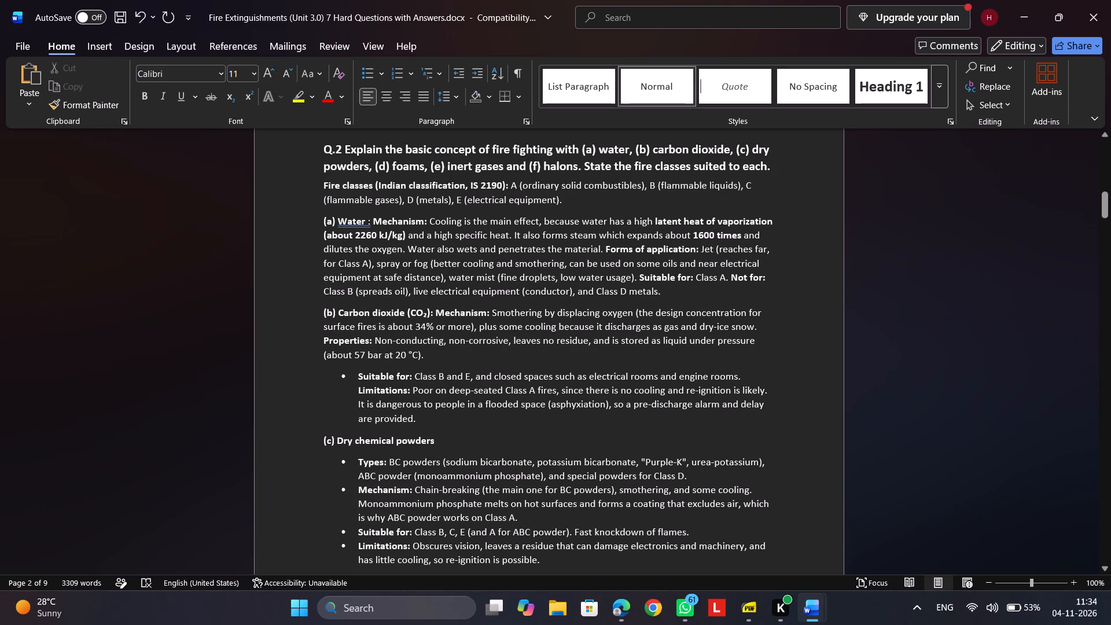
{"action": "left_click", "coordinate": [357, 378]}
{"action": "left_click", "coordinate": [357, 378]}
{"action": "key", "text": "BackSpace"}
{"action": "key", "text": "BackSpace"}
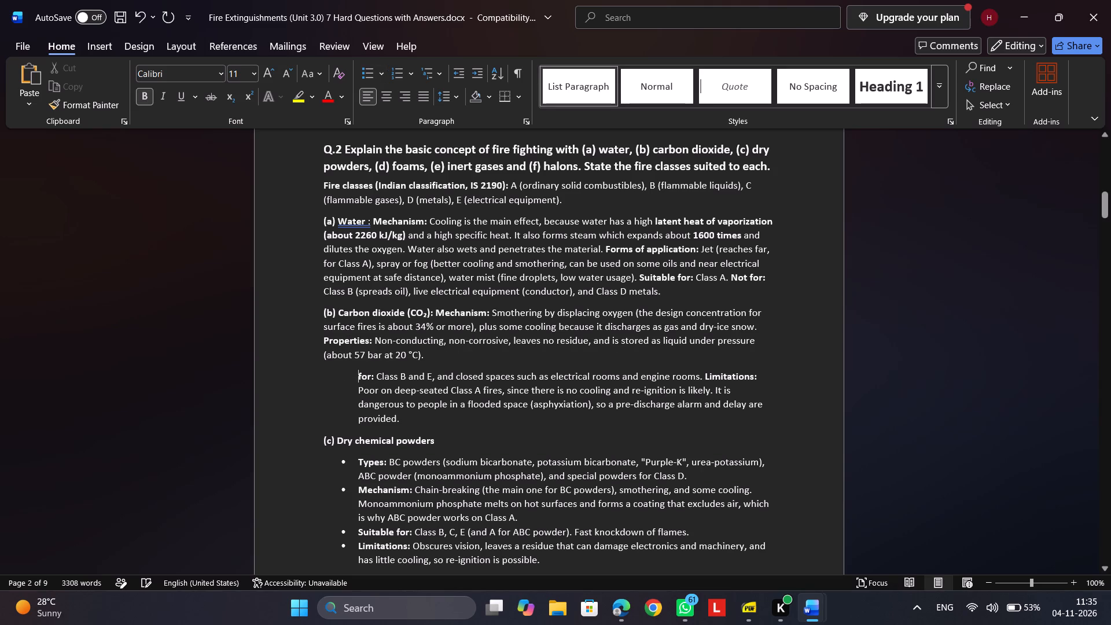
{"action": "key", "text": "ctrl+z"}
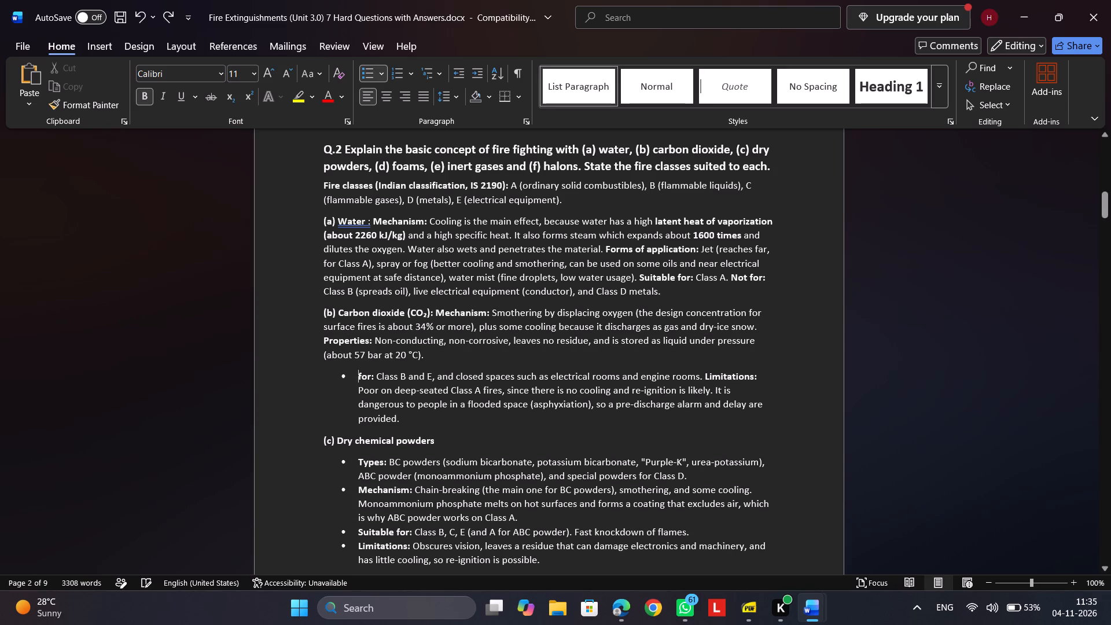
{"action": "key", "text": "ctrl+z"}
Join the "Suitable for" bullet with its limitations onto the end of the (b) Carbon dioxide paragraph, separated by a space.
{"action": "left_click", "coordinate": [357, 377]}
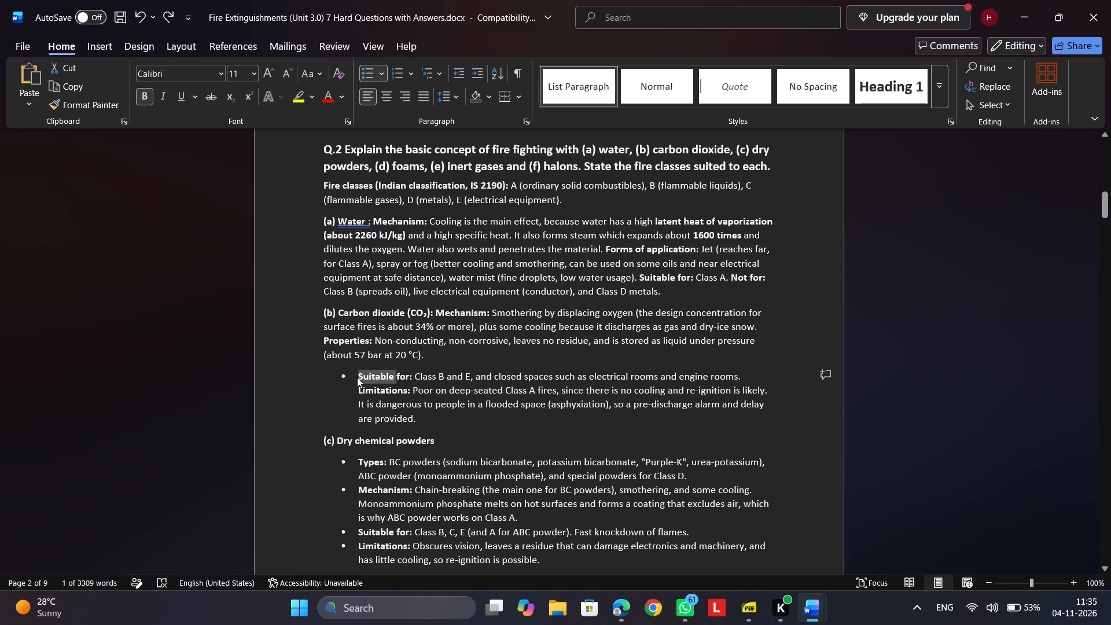
{"action": "key", "text": "BackSpace"}
{"action": "key", "text": "BackSpace"}
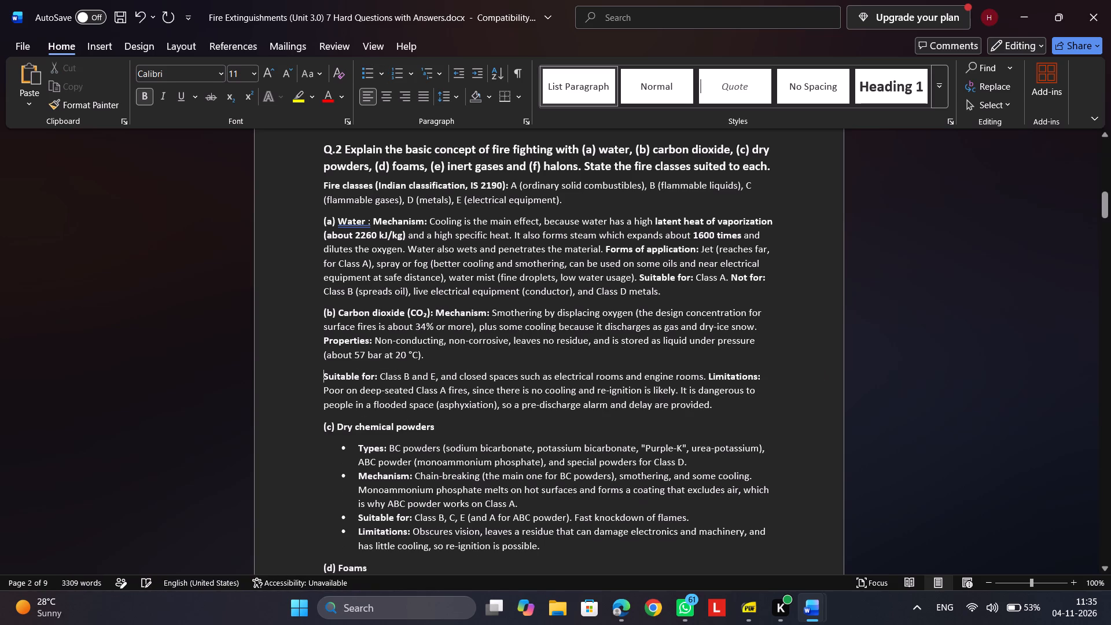
{"action": "key", "text": "BackSpace"}
{"action": "key", "text": "space"}
{"action": "scroll", "coordinate": [357, 377], "scroll_direction": "down", "scroll_amount": 3}
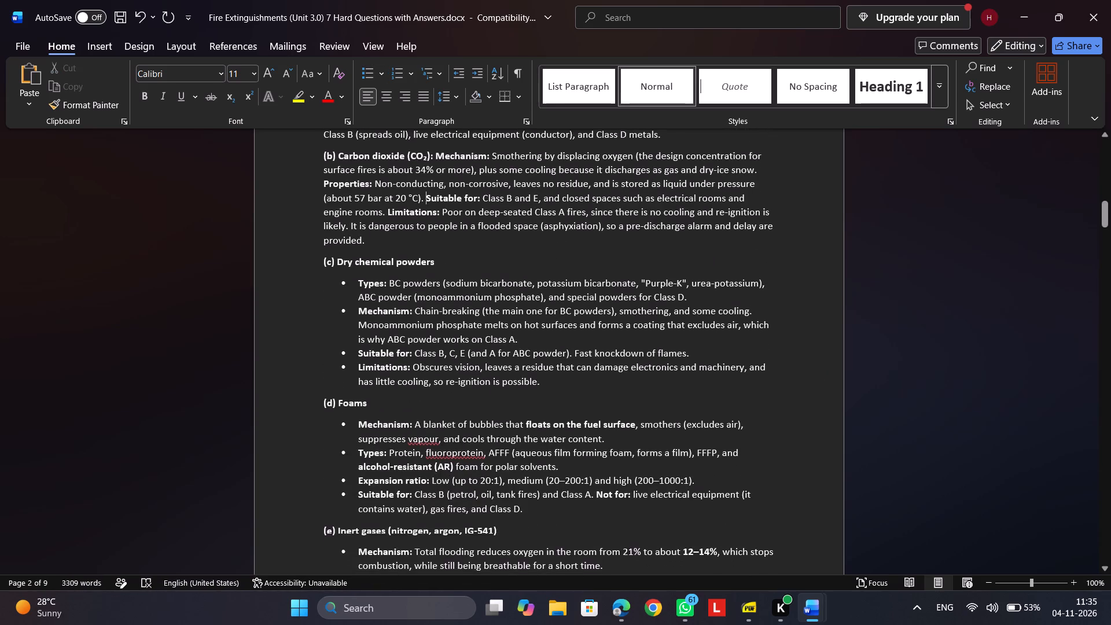
{"action": "scroll", "coordinate": [357, 377], "scroll_direction": "down", "scroll_amount": 1}
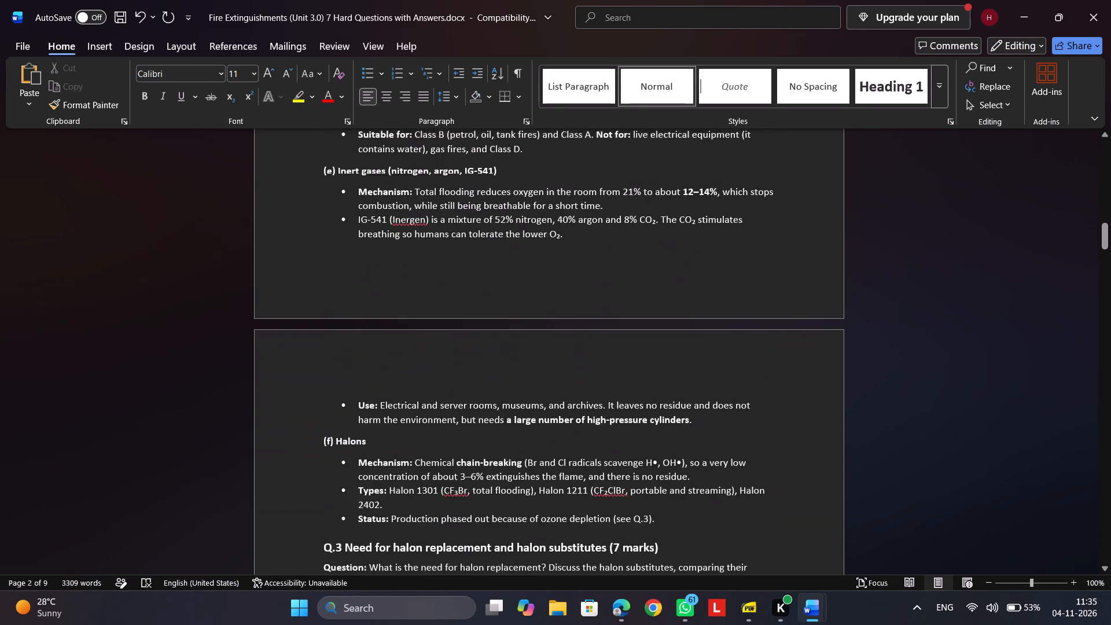
{"action": "scroll", "coordinate": [357, 377], "scroll_direction": "up", "scroll_amount": 1}
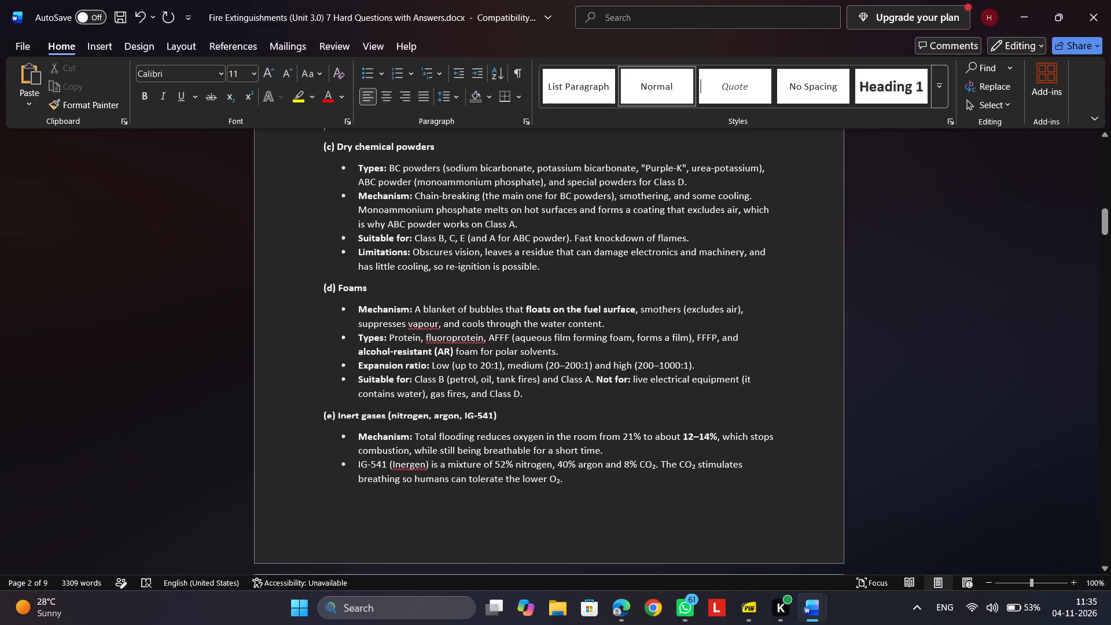
{"action": "scroll", "coordinate": [356, 308], "scroll_direction": "up", "scroll_amount": 1}
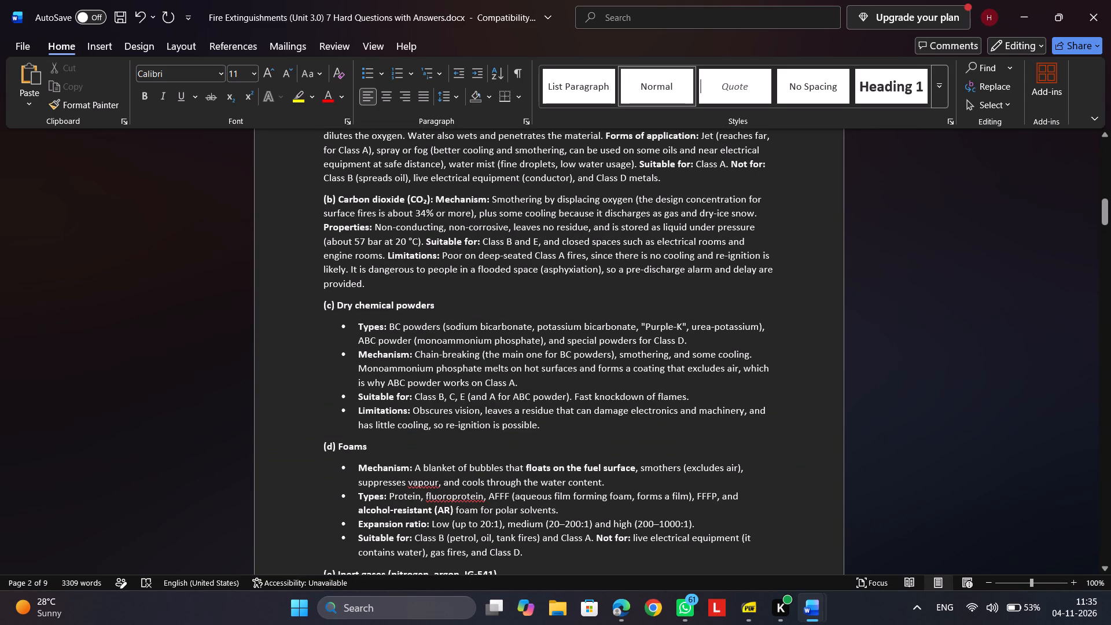
{"action": "key", "text": "BackSpace"}
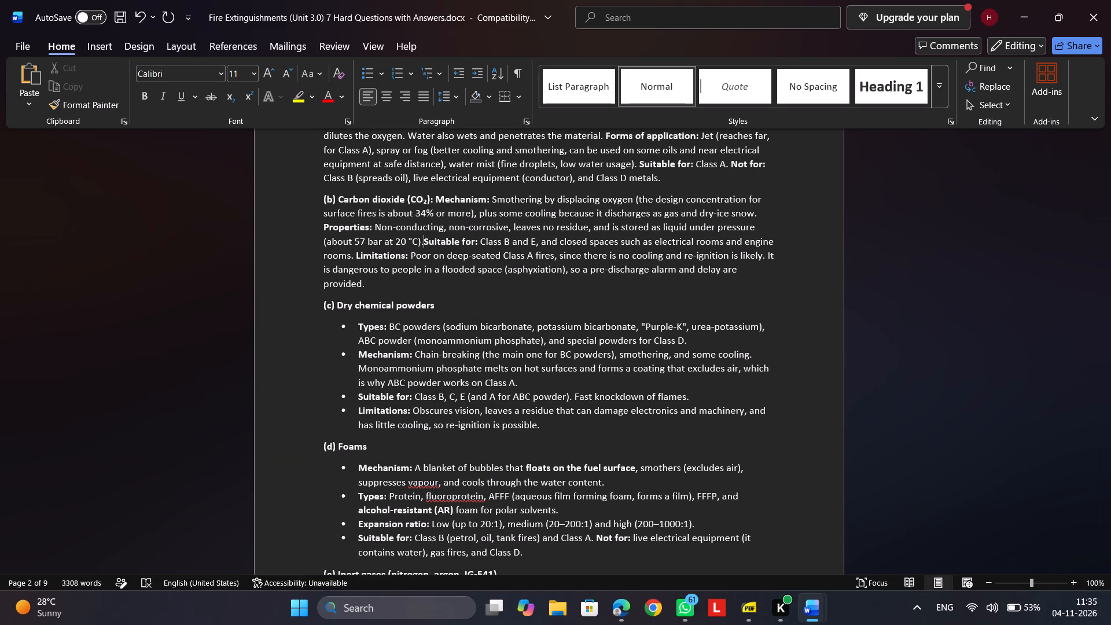
{"action": "key", "text": "space"}
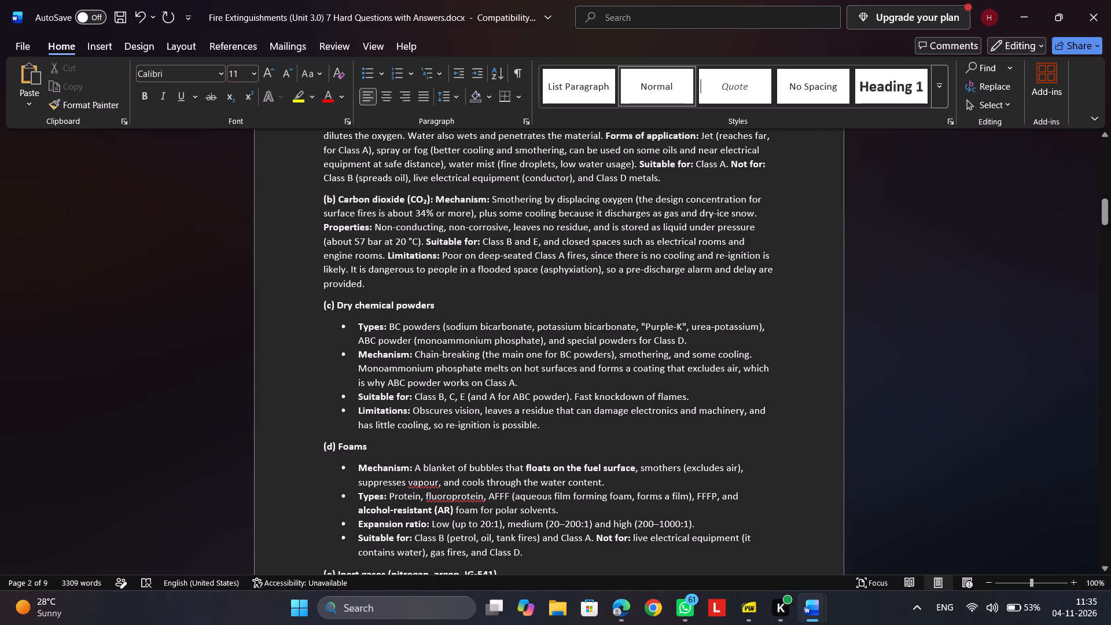
Run the Types bullet on directly after the "(c) Dry chemical powders" heading, separated by a space and a colon.
{"action": "left_click", "coordinate": [359, 325]}
{"action": "key", "text": "BackSpace"}
{"action": "key", "text": "BackSpace"}
{"action": "key", "text": "BackSpace"}
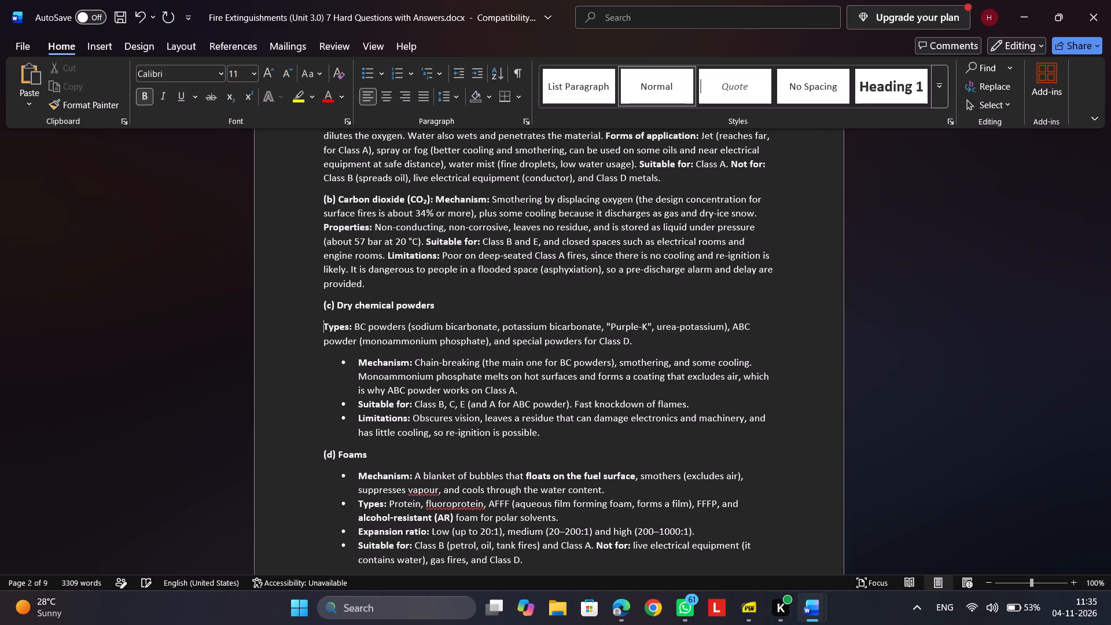
{"action": "key", "text": "space"}
{"action": "key", "text": "shift+colon"}
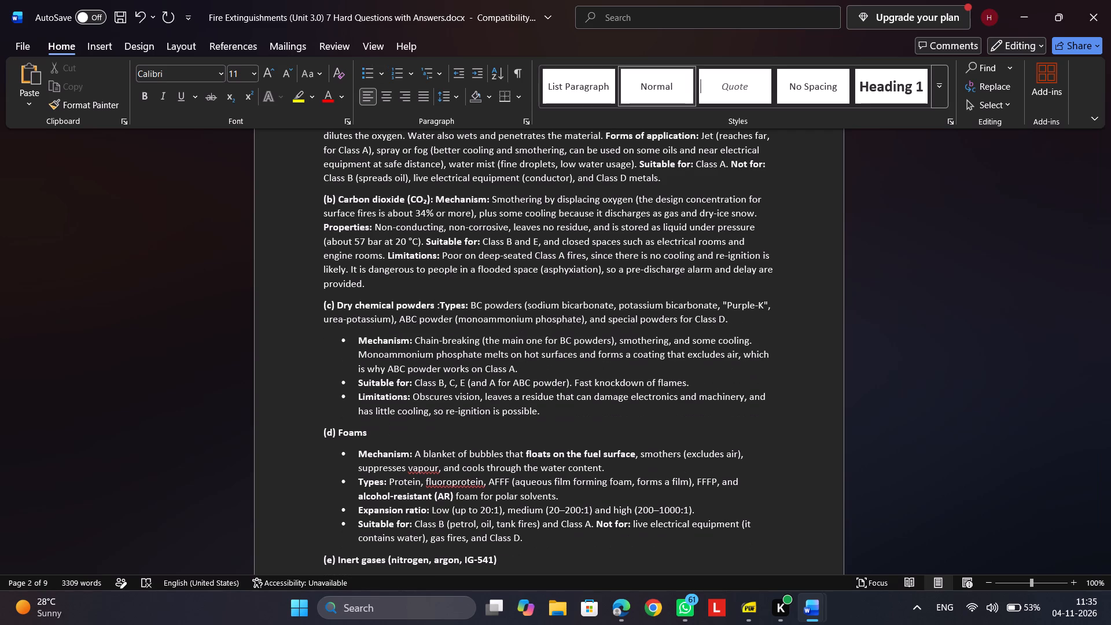
Join the Mechanism bullet onto the end of the (c) Dry chemical powders paragraph, separated by a space.
{"action": "scroll", "coordinate": [359, 325], "scroll_direction": "down", "scroll_amount": 1}
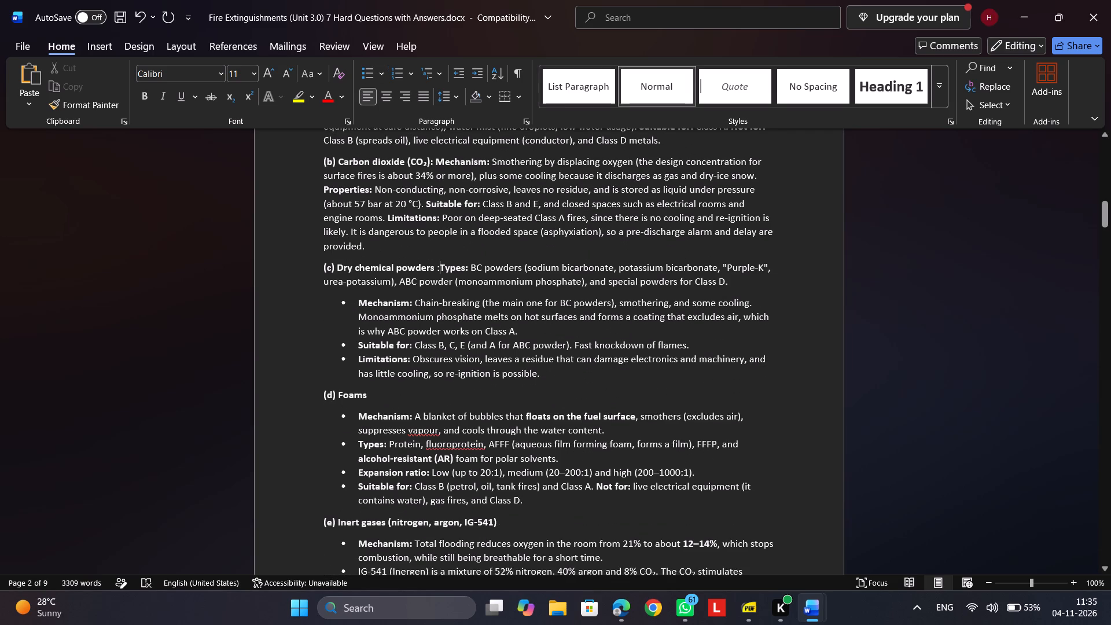
{"action": "double_click", "coordinate": [355, 304]}
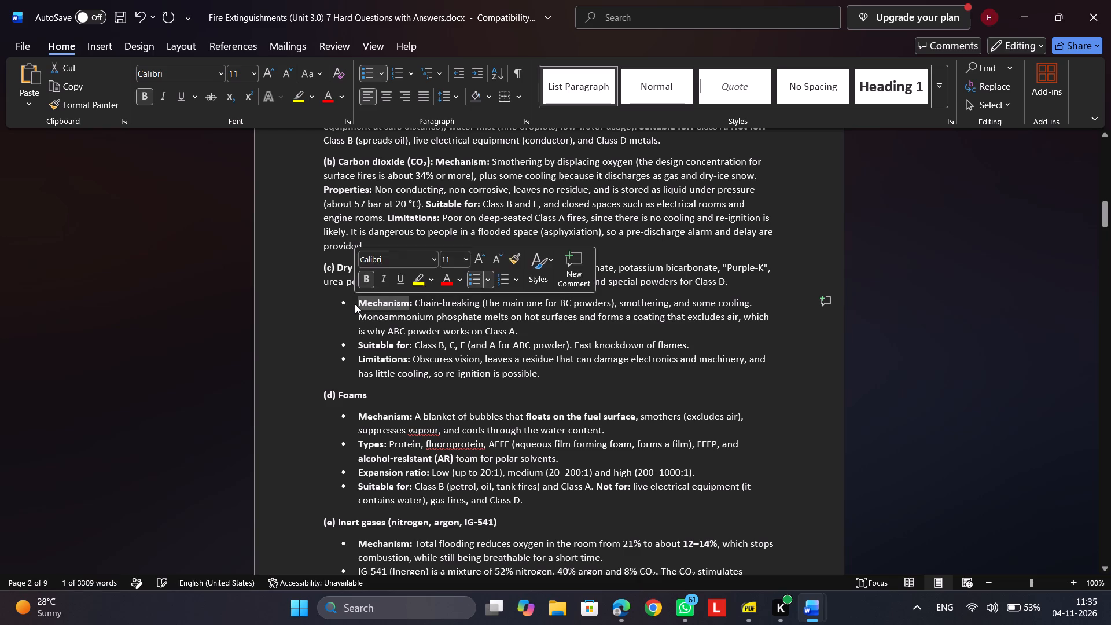
{"action": "left_click", "coordinate": [355, 304]}
{"action": "key", "text": "BackSpace"}
{"action": "key", "text": "BackSpace"}
{"action": "key", "text": "BackSpace"}
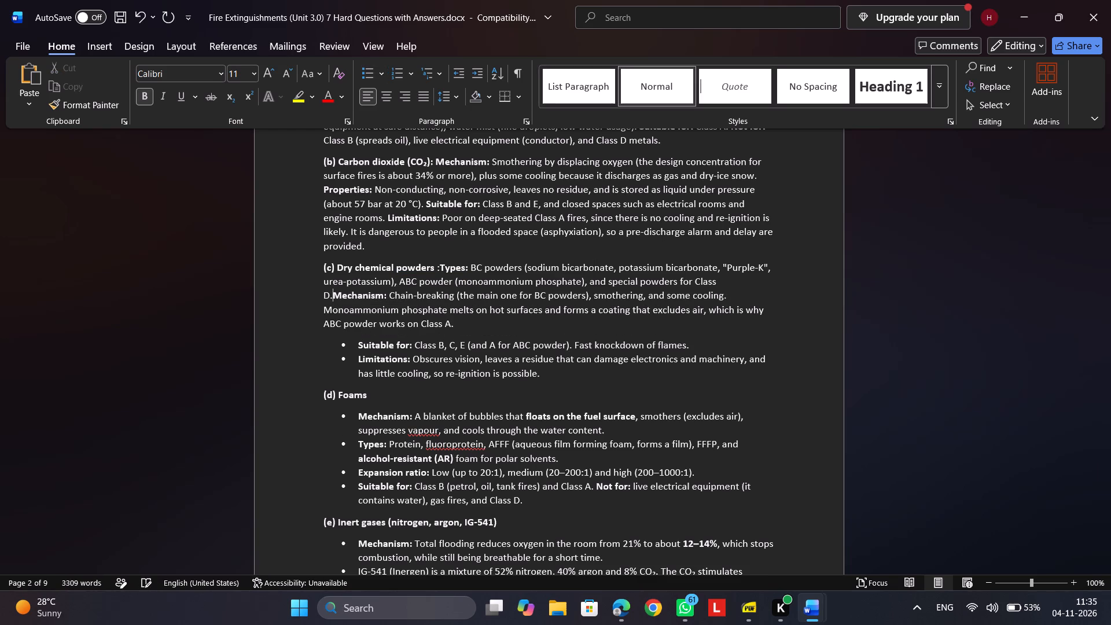
{"action": "key", "text": "space"}
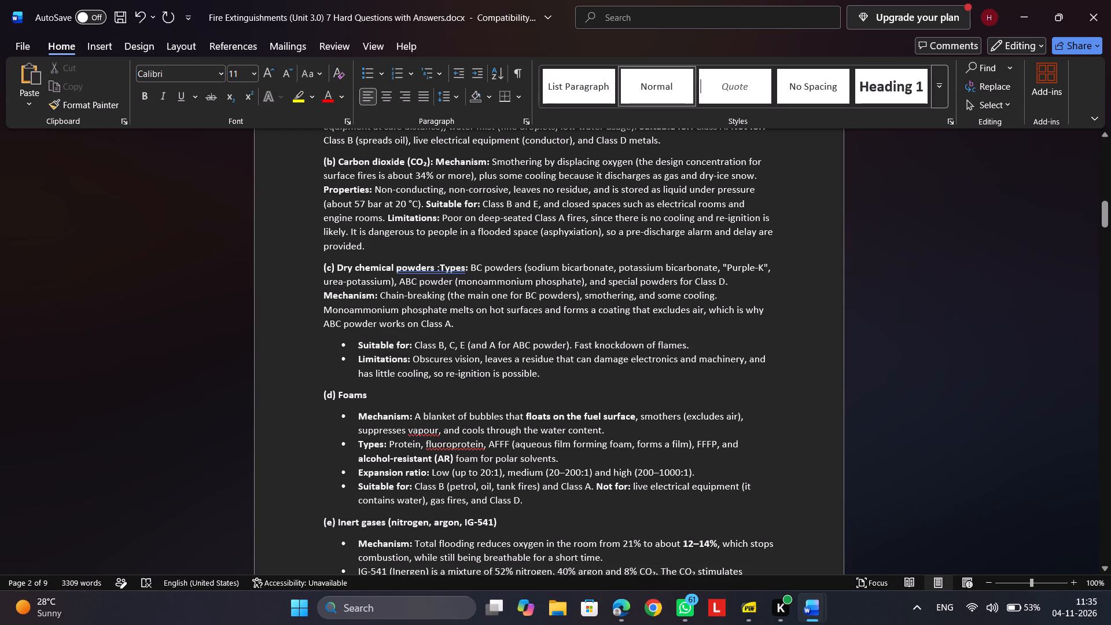
Join the "Suitable for" bullet onto the end of the (c) Dry chemical powders paragraph, separated by a space.
{"action": "key", "text": "Down"}
{"action": "key", "text": "Down"}
{"action": "key", "text": "Down"}
{"action": "key", "text": "BackSpace"}
{"action": "key", "text": "BackSpace"}
{"action": "key", "text": "BackSpace"}
{"action": "key", "text": "space"}
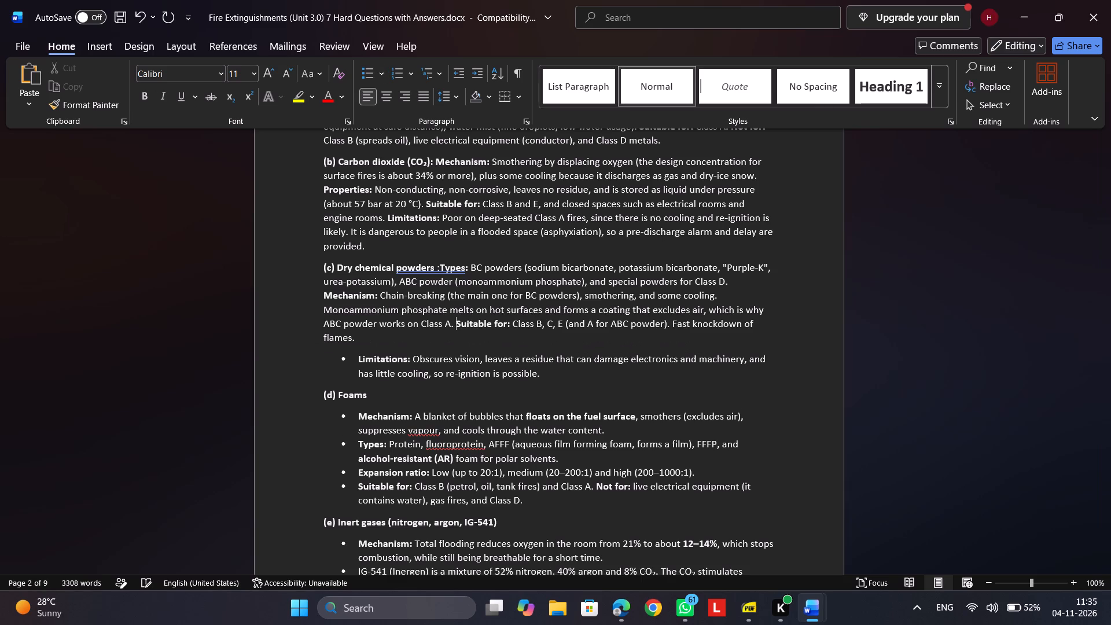
Join the Limitations bullet onto the end of the (c) Dry chemical powders paragraph, separated by a space.
{"action": "key", "text": "Down"}
{"action": "key", "text": "Down"}
{"action": "key", "text": "Left"}
{"action": "key", "text": "Left"}
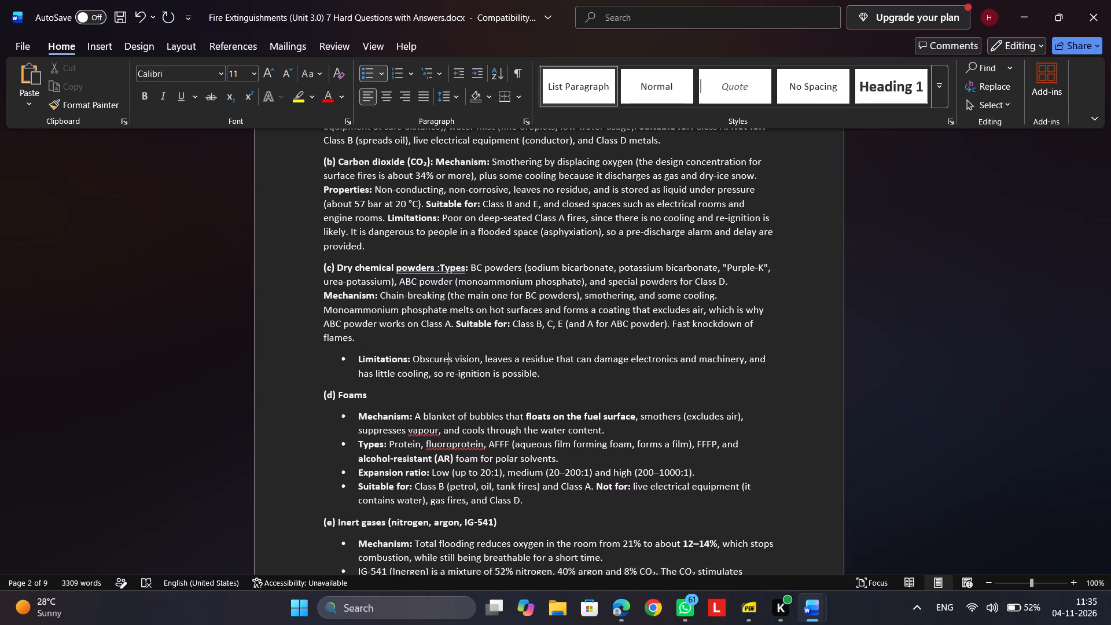
{"action": "key", "text": "Left"}
{"action": "key", "text": "Left"}
{"action": "key", "text": "Left"}
{"action": "key", "text": "Left"}
{"action": "key", "text": "Left"}
{"action": "key", "text": "Left"}
{"action": "key", "text": "Left"}
{"action": "key", "text": "Left"}
{"action": "key", "text": "Left"}
{"action": "key", "text": "Left"}
{"action": "key", "text": "Left"}
{"action": "key", "text": "Left"}
{"action": "key", "text": "Left"}
{"action": "key", "text": "Left"}
{"action": "key", "text": "Left"}
{"action": "key", "text": "Left"}
{"action": "key", "text": "Left"}
{"action": "key", "text": "Left"}
{"action": "key", "text": "Left"}
{"action": "key", "text": "Left"}
{"action": "key", "text": "BackSpace"}
{"action": "key", "text": "BackSpace"}
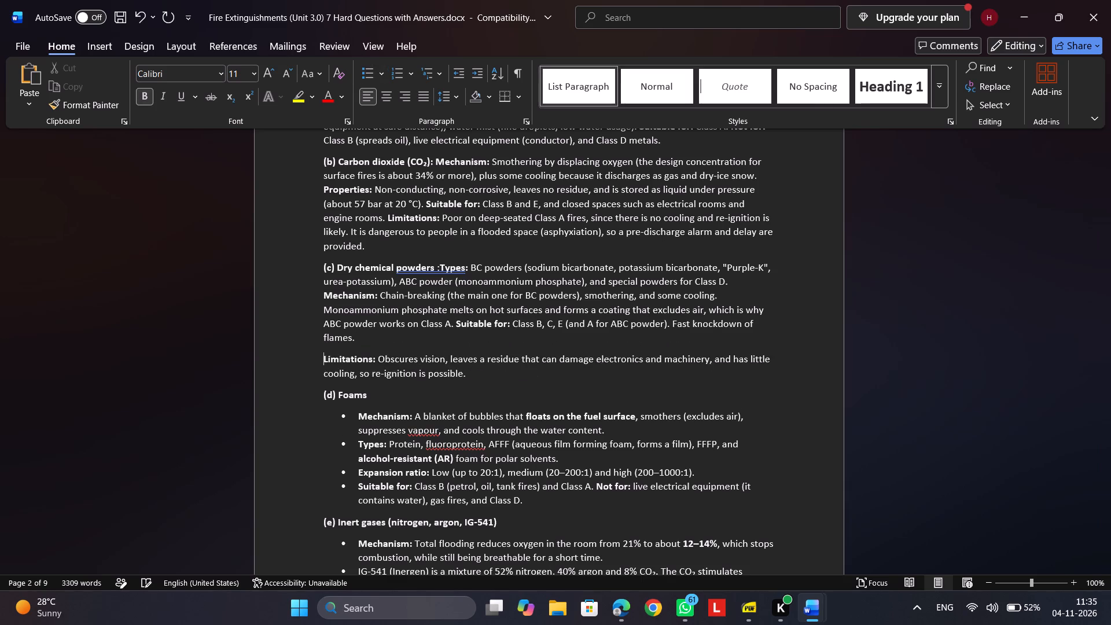
{"action": "key", "text": "BackSpace"}
{"action": "key", "text": "space"}
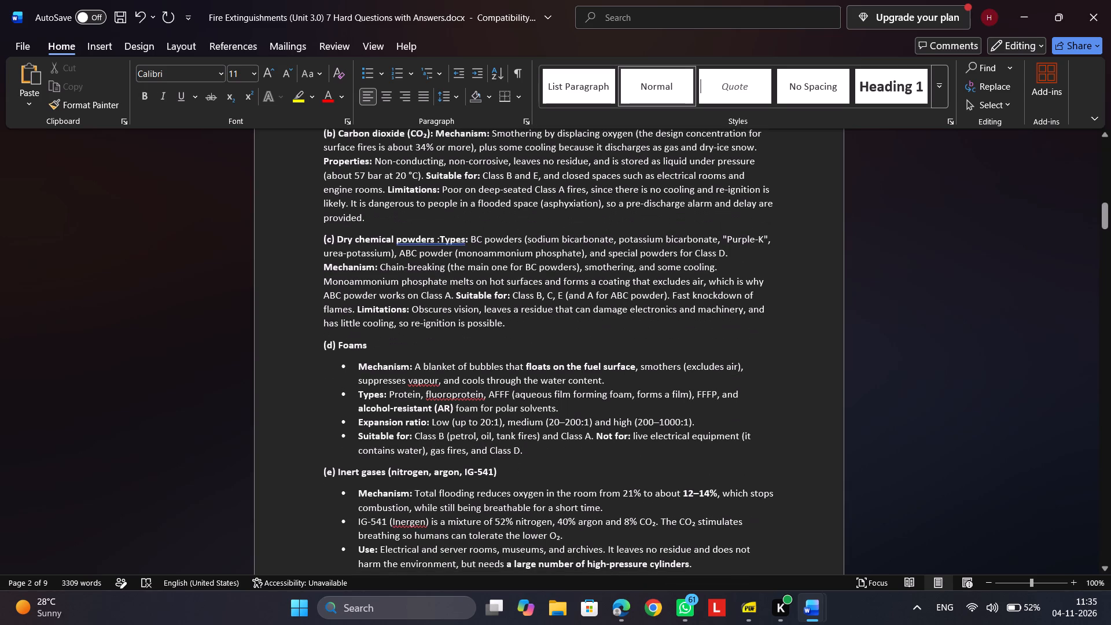
Run the Mechanism bullet on directly after the "(d) Foams" heading, separated by a space and a colon.
{"action": "key", "text": "Down"}
{"action": "key", "text": "Down"}
{"action": "key", "text": "Down"}
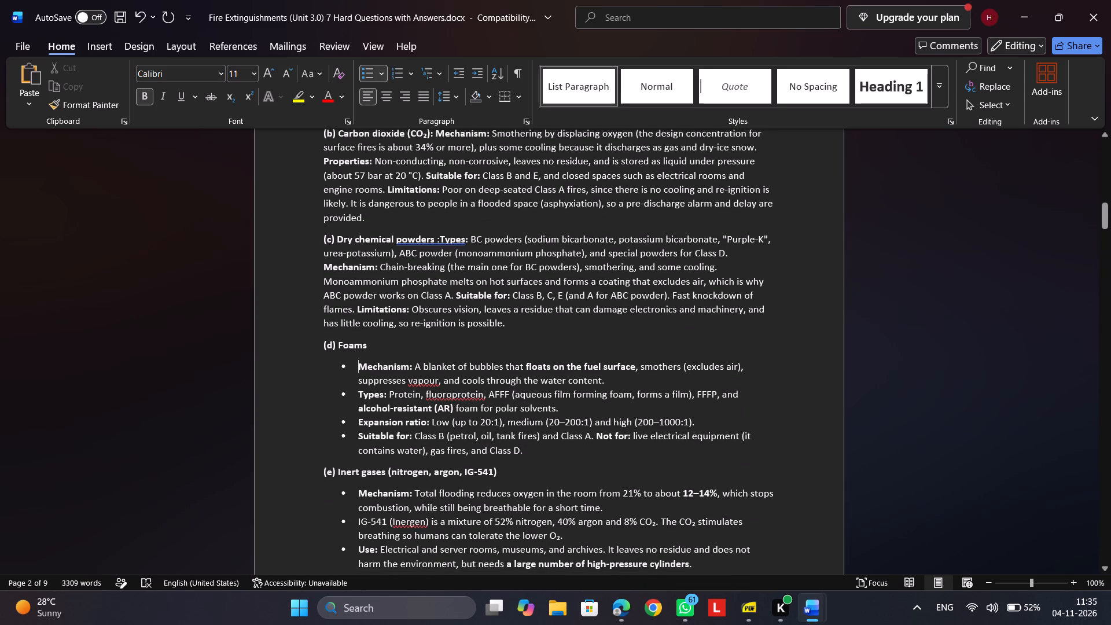
{"action": "key", "text": "BackSpace"}
{"action": "key", "text": "BackSpace"}
{"action": "key", "text": "BackSpace"}
{"action": "key", "text": "space"}
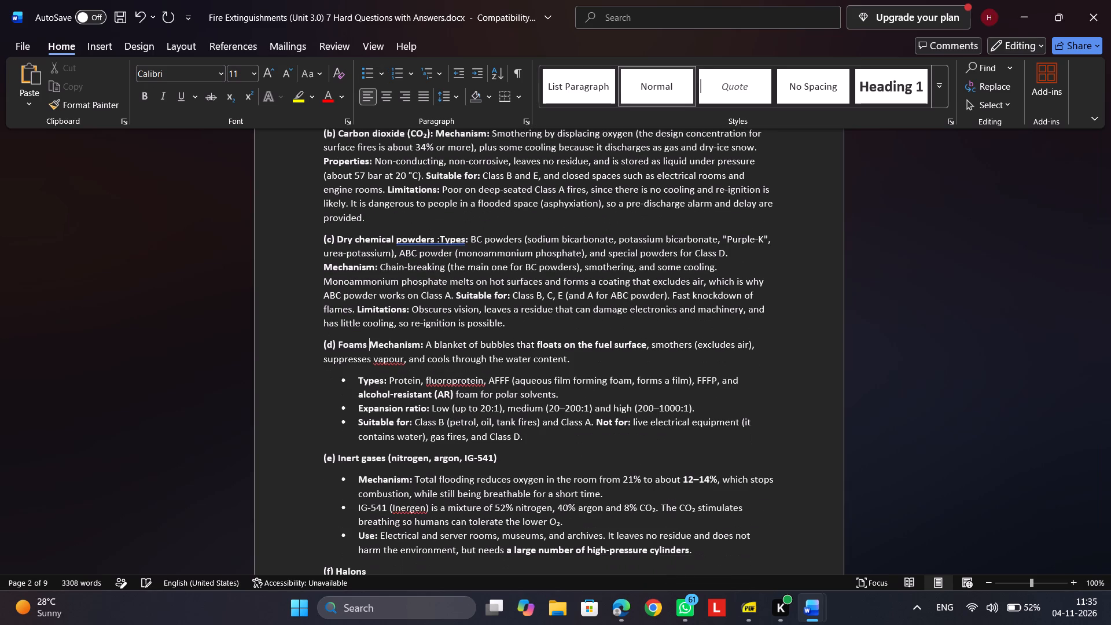
{"action": "type", "text": ":"}
Join the Types bullet onto the end of the (d) Foams paragraph, separated by a space and a colon.
{"action": "key", "text": "Down"}
{"action": "key", "text": "Down"}
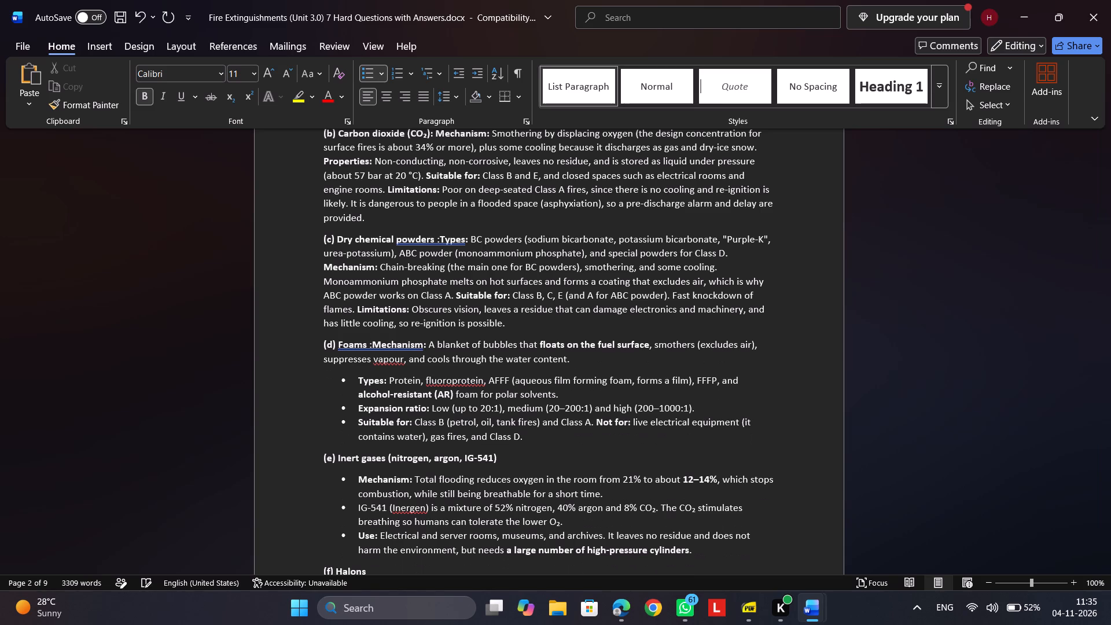
{"action": "key", "text": "Left"}
{"action": "key", "text": "Left"}
{"action": "key", "text": "Left"}
{"action": "key", "text": "BackSpace"}
{"action": "key", "text": "BackSpace"}
{"action": "key", "text": "BackSpace"}
{"action": "key", "text": "space"}
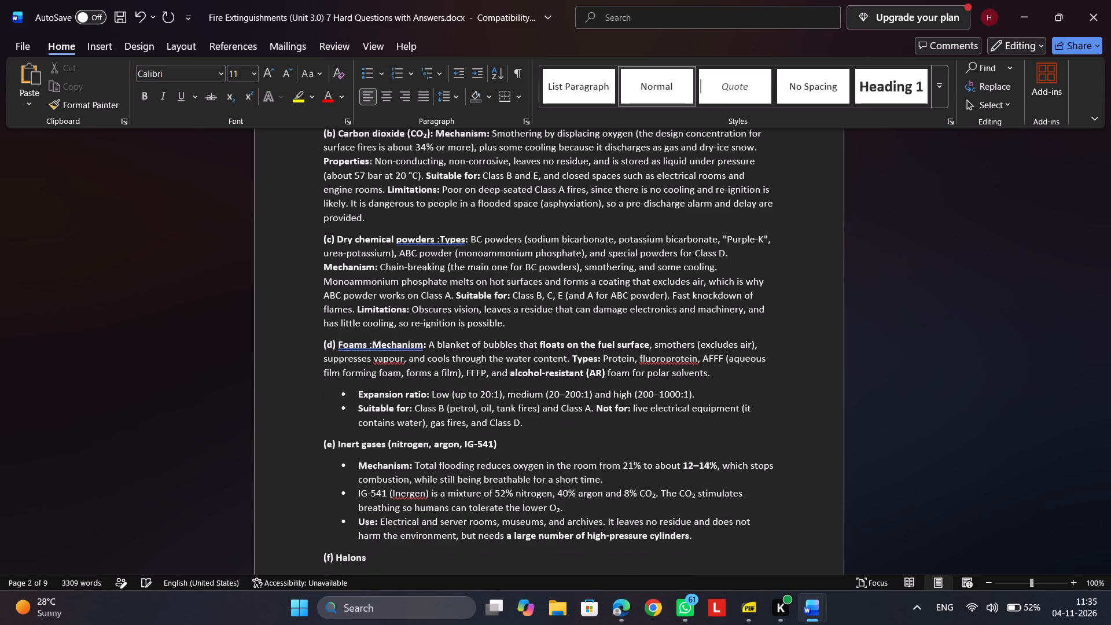
{"action": "type", "text": ":"}
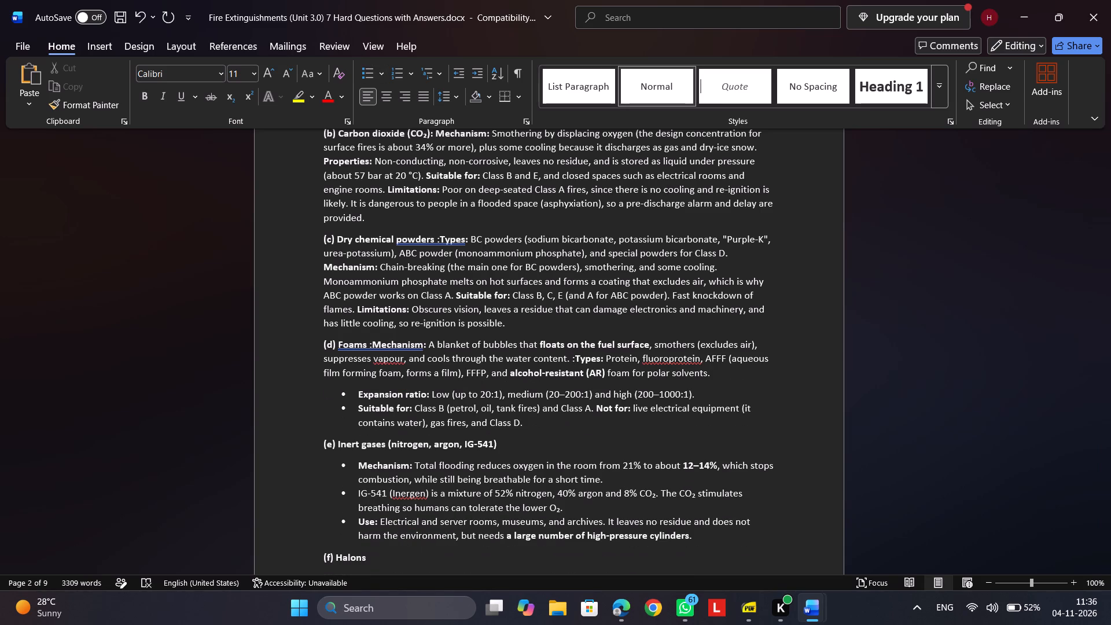
Delete the stray colon before "Types:" in the (d) Foams paragraph.
{"action": "key", "text": "BackSpace"}
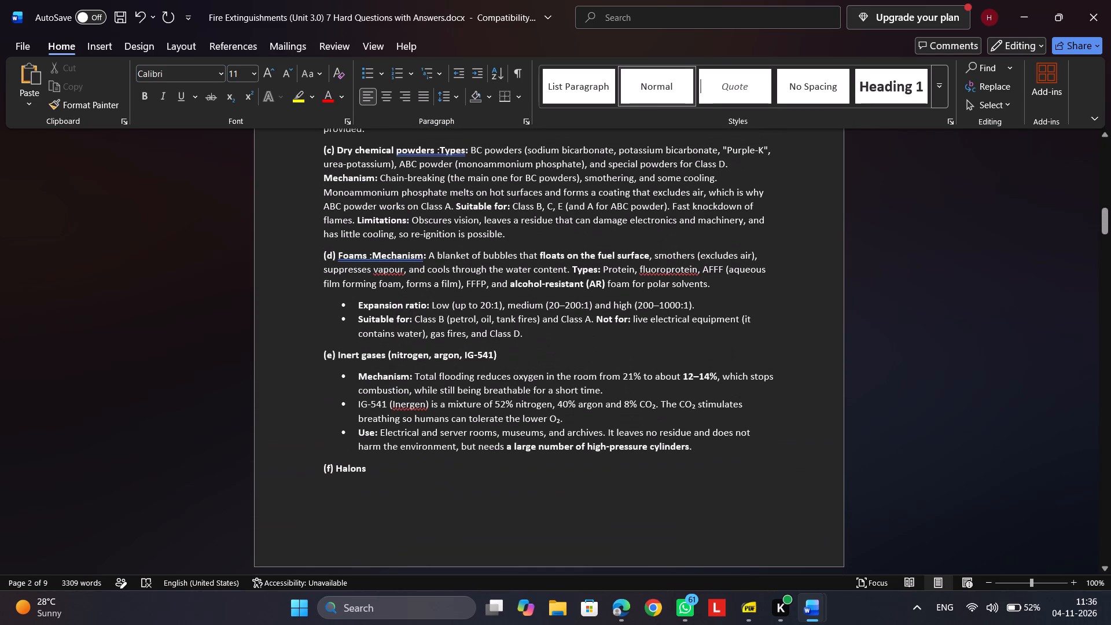
Join the "Expansion ratio" bullet onto the end of the (d) Foams paragraph, separated by a space.
{"action": "key", "text": "Down"}
{"action": "key", "text": "Down"}
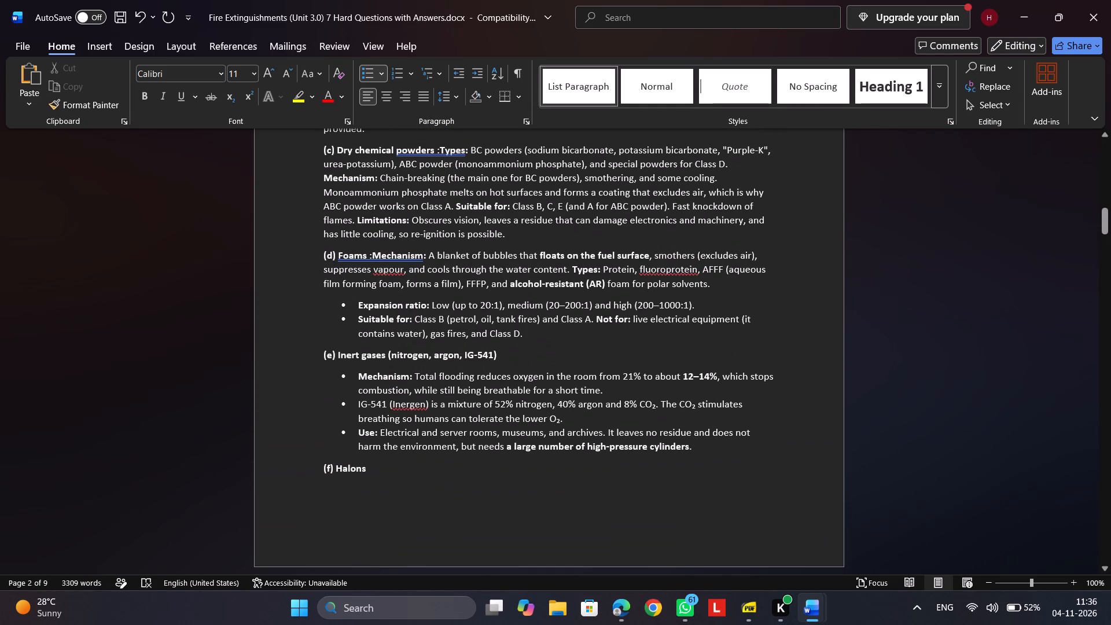
{"action": "key", "text": "ctrl+Left"}
{"action": "key", "text": "ctrl+Left"}
{"action": "key", "text": "ctrl+Left"}
{"action": "key", "text": "ctrl+Left"}
{"action": "key", "text": "shift+Left"}
{"action": "key", "text": "ctrl+Left"}
{"action": "key", "text": "ctrl+Left"}
{"action": "key", "text": "ctrl+Left"}
{"action": "key", "text": "ctrl+Left"}
{"action": "key", "text": "ctrl+Left"}
{"action": "key", "text": "ctrl+Left"}
{"action": "key", "text": "ctrl+Left"}
{"action": "key", "text": "ctrl+Left"}
{"action": "key", "text": "ctrl+Left"}
{"action": "key", "text": "ctrl+Left"}
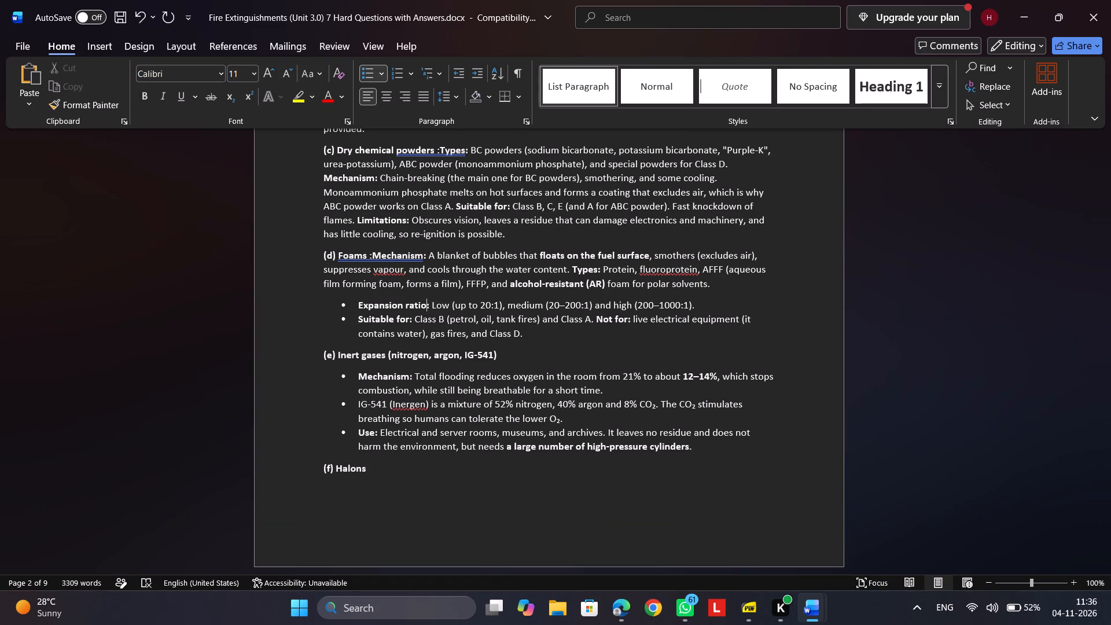
{"action": "key", "text": "ctrl+Left"}
{"action": "key", "text": "ctrl+Left"}
{"action": "key", "text": "BackSpace"}
{"action": "key", "text": "BackSpace"}
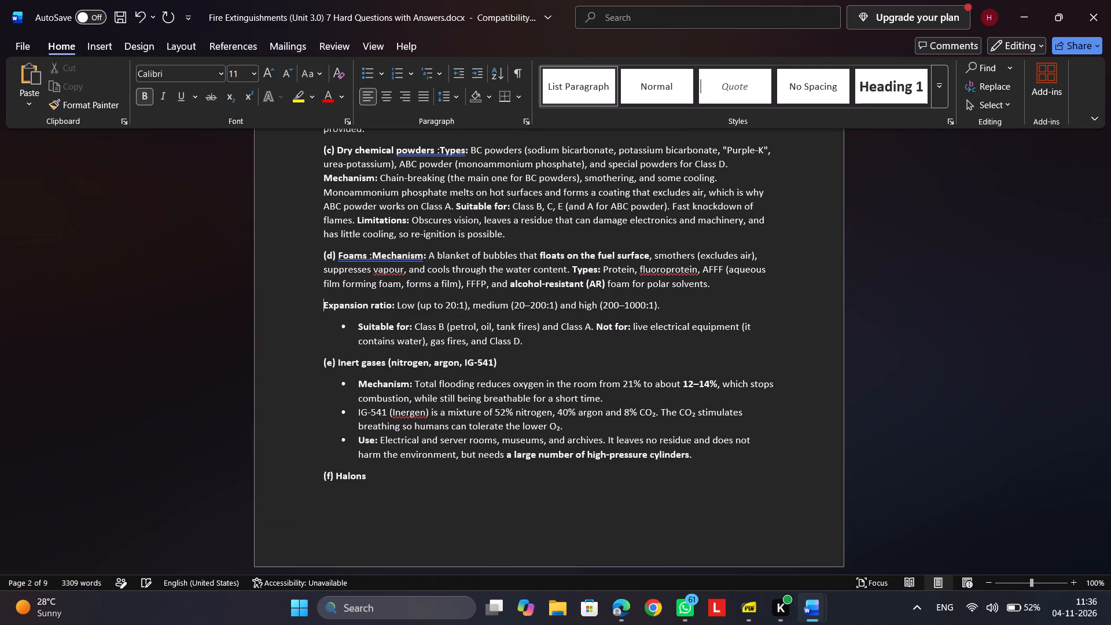
{"action": "key", "text": "BackSpace"}
{"action": "key", "text": "space"}
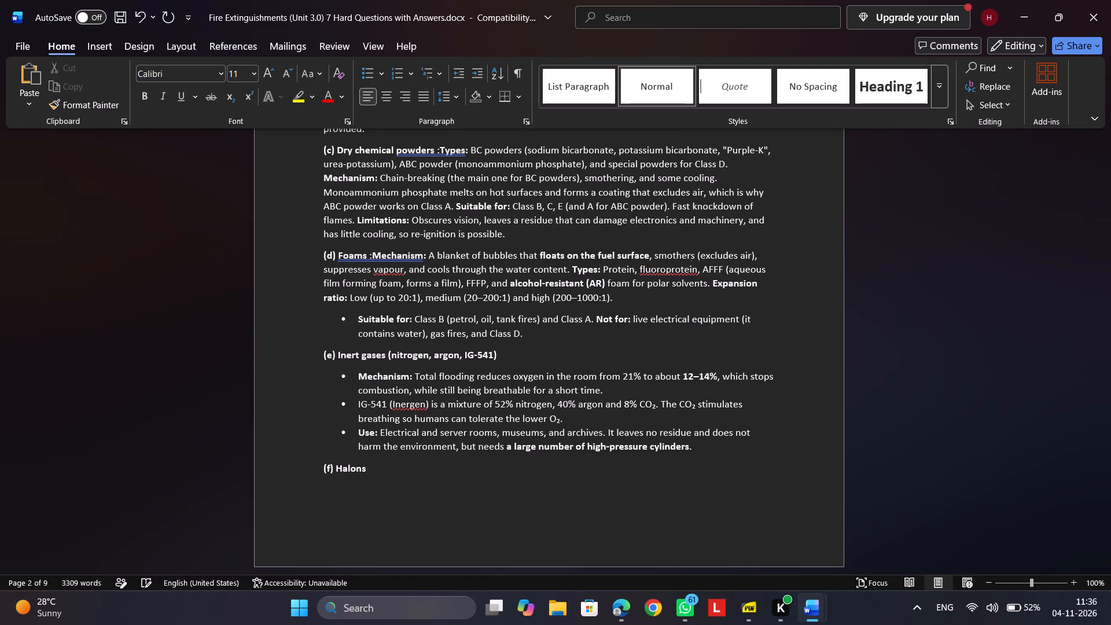
Join the "Suitable for" bullet onto the end of the (d) Foams paragraph, separated by a space.
{"action": "key", "text": "Down"}
{"action": "key", "text": "Down"}
{"action": "key", "text": "ctrl+Left"}
{"action": "key", "text": "ctrl+Left"}
{"action": "key", "text": "ctrl+Left"}
{"action": "key", "text": "ctrl+Left"}
{"action": "key", "text": "ctrl+Left"}
{"action": "key", "text": "ctrl+Left"}
{"action": "key", "text": "ctrl+Left"}
{"action": "key", "text": "ctrl+Left"}
{"action": "key", "text": "ctrl+Left"}
{"action": "key", "text": "ctrl+Left"}
{"action": "key", "text": "ctrl+Left"}
{"action": "key", "text": "ctrl+Left"}
{"action": "key", "text": "ctrl+Left"}
{"action": "key", "text": "ctrl+Left"}
{"action": "key", "text": "ctrl+Left"}
{"action": "key", "text": "ctrl+Left"}
{"action": "key", "text": "ctrl+Left"}
{"action": "key", "text": "ctrl+Left"}
{"action": "key", "text": "ctrl+Left"}
{"action": "key", "text": "ctrl+Left"}
{"action": "key", "text": "ctrl+Left"}
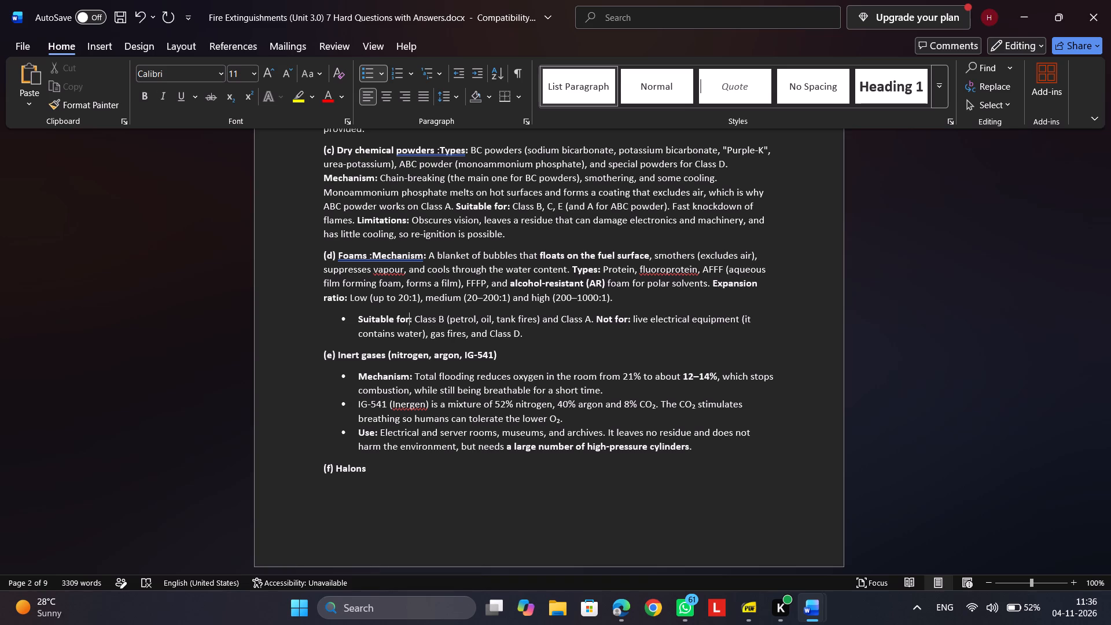
{"action": "key", "text": "ctrl+Left"}
{"action": "key", "text": "ctrl+Left"}
{"action": "key", "text": "ctrl+Left"}
{"action": "key", "text": "ctrl+Right"}
{"action": "key", "text": "BackSpace"}
{"action": "key", "text": "BackSpace"}
{"action": "key", "text": "BackSpace"}
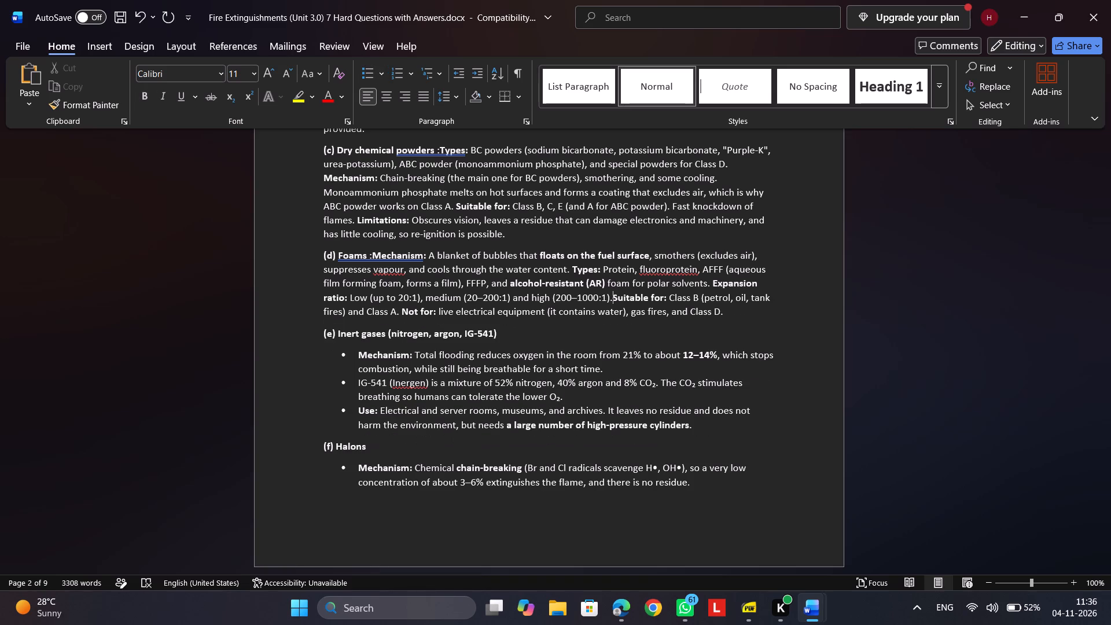
{"action": "scroll", "coordinate": [355, 369], "scroll_direction": "down", "scroll_amount": 1}
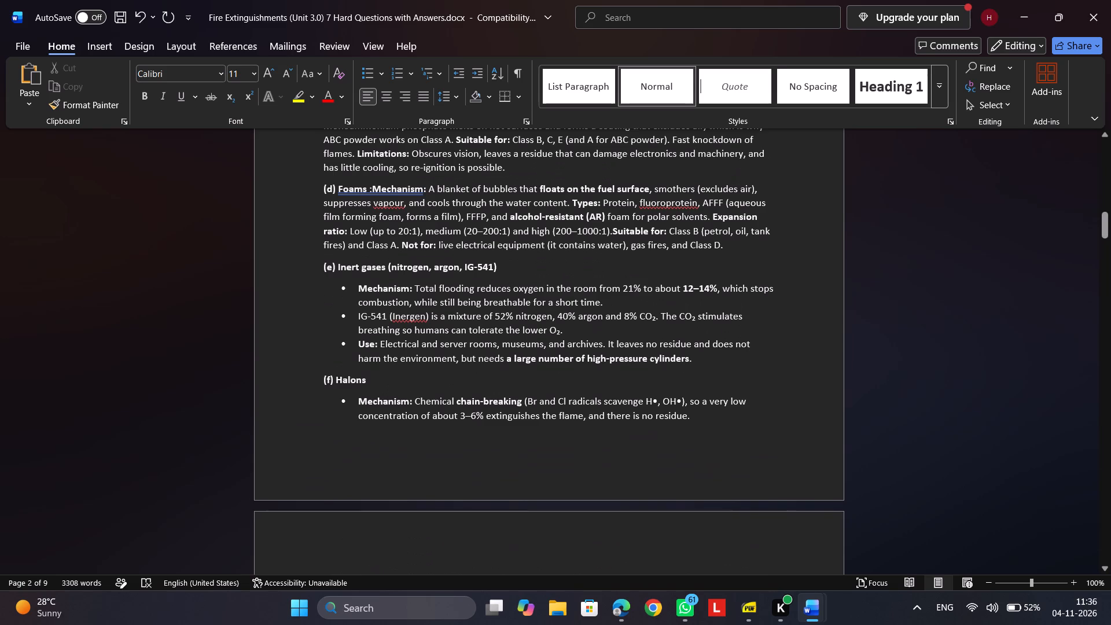
{"action": "key", "text": "space"}
Add a colon after the "(e) Inert gases (nitrogen, argon, IG-541)" heading and run its Mechanism bullet on after a space.
{"action": "key", "text": "Down"}
{"action": "key", "text": "Down"}
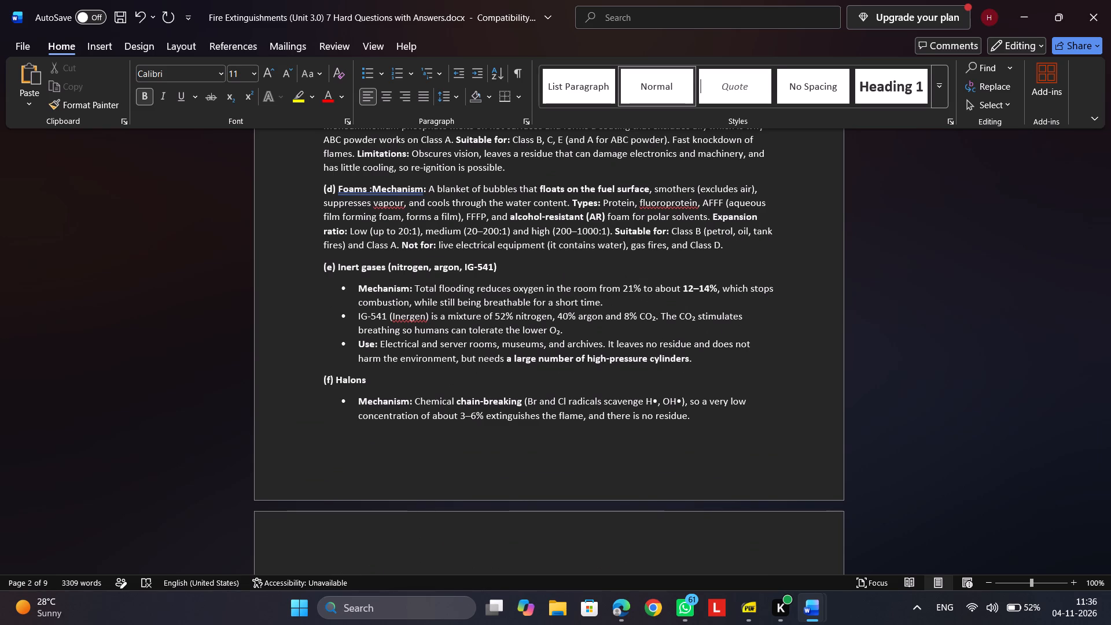
{"action": "key", "text": "shift+colon"}
{"action": "key", "text": "ctrl+Down"}
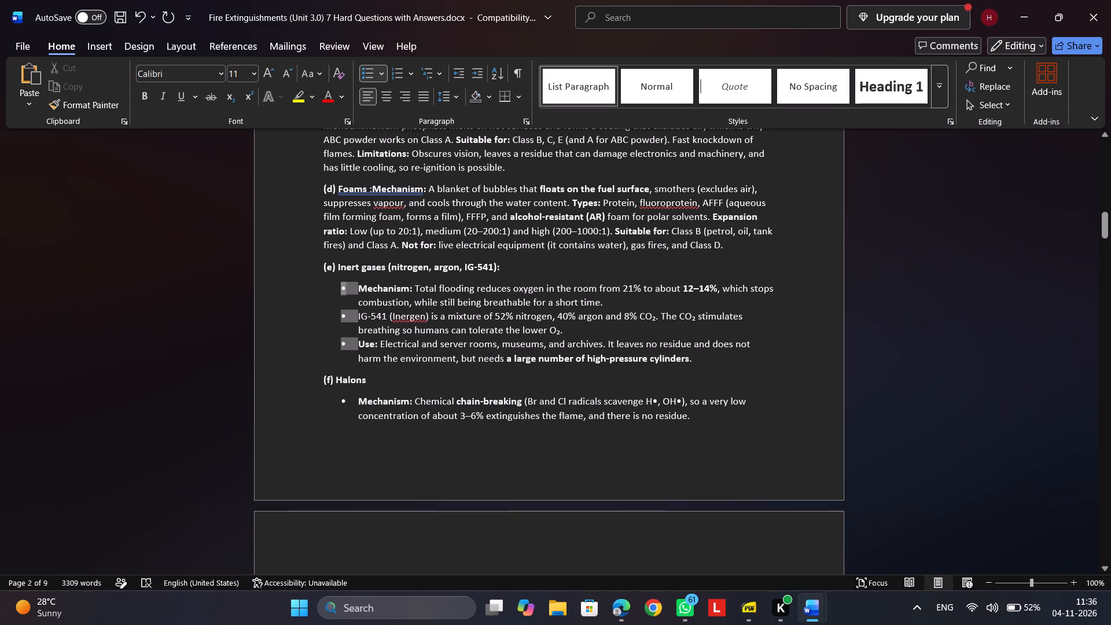
{"action": "key", "text": "BackSpace"}
{"action": "key", "text": "BackSpace"}
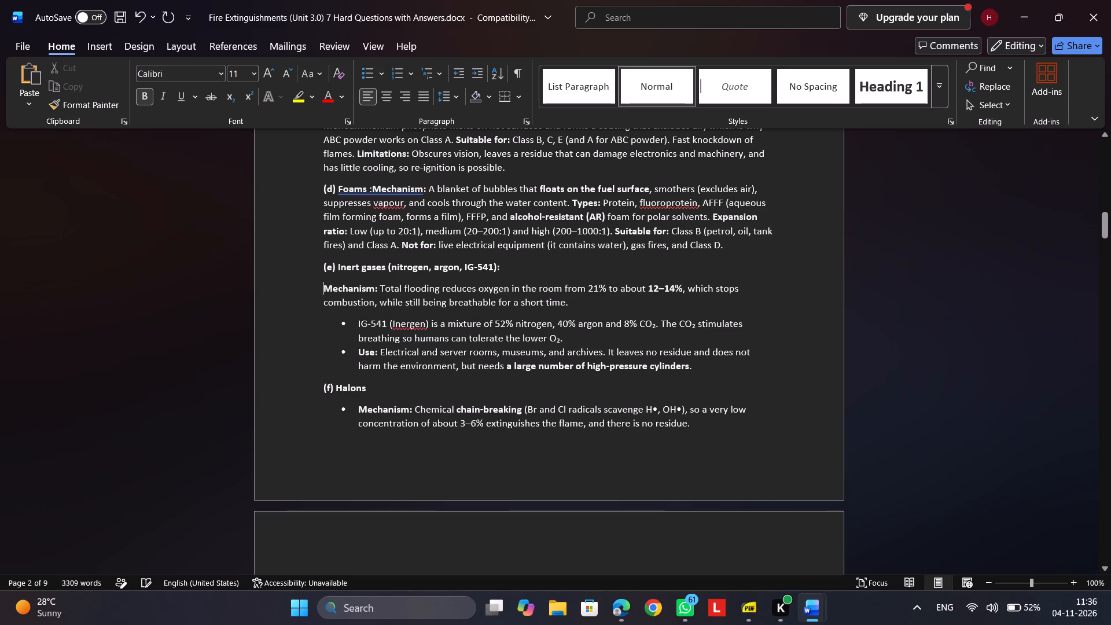
{"action": "key", "text": "BackSpace"}
{"action": "key", "text": "space"}
Join the IG-541 (Inergen) bullet onto the end of the (e) Inert gases paragraph, separated by a space.
{"action": "key", "text": "Down"}
{"action": "key", "text": "Down"}
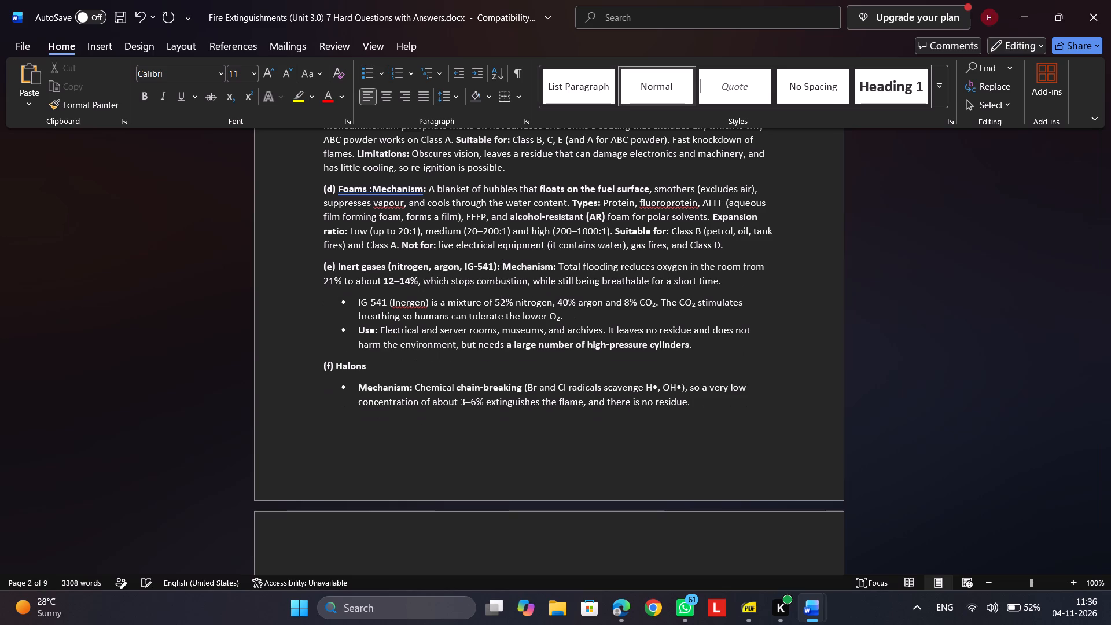
{"action": "key", "text": "ctrl+Left"}
{"action": "key", "text": "ctrl+Left"}
{"action": "key", "text": "ctrl+Left"}
{"action": "key", "text": "ctrl+Left"}
{"action": "key", "text": "ctrl+Left"}
{"action": "key", "text": "ctrl+Left"}
{"action": "key", "text": "ctrl+Left"}
{"action": "key", "text": "ctrl+Left"}
{"action": "key", "text": "ctrl+Left"}
{"action": "key", "text": "ctrl+Left"}
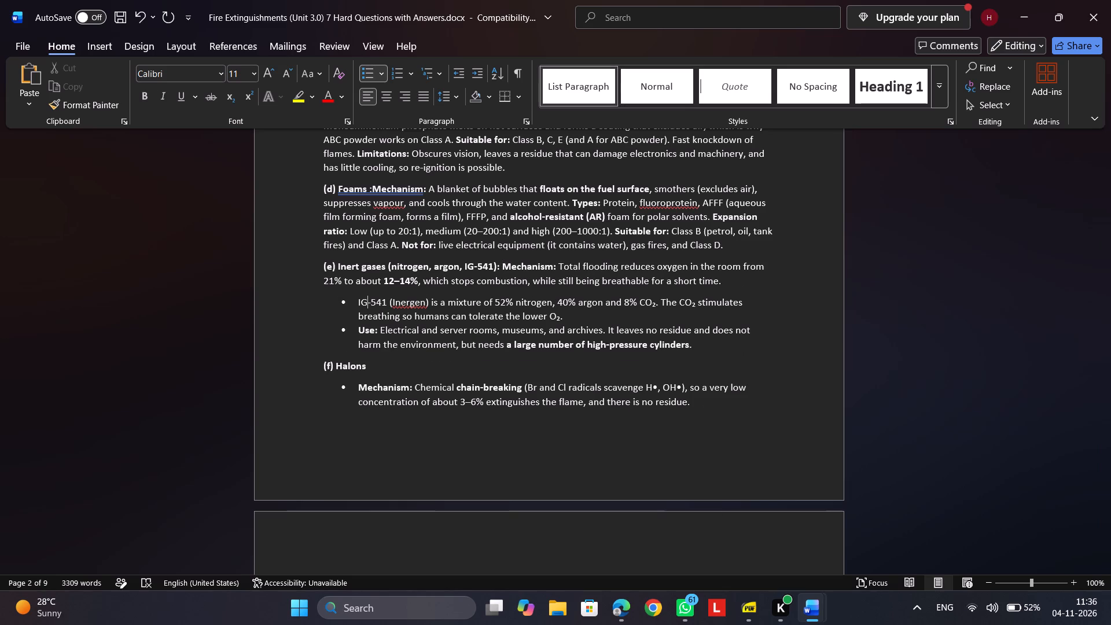
{"action": "key", "text": "ctrl+Left"}
{"action": "key", "text": "BackSpace"}
{"action": "key", "text": "BackSpace"}
{"action": "key", "text": "BackSpace"}
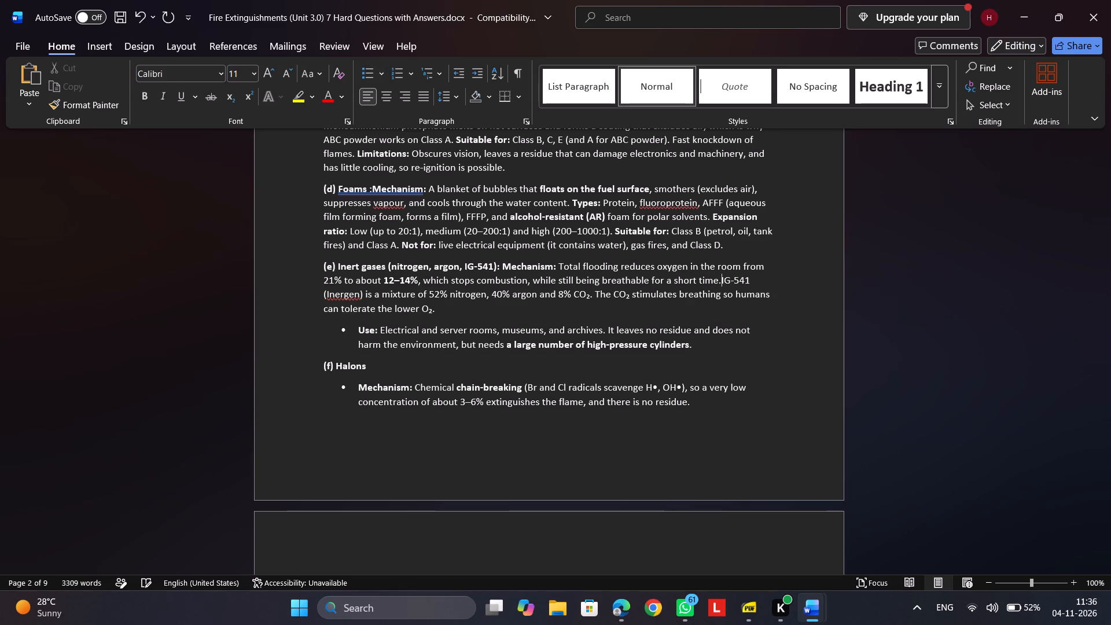
{"action": "key", "text": "space"}
Join the Use bullet onto the end of the (e) Inert gases paragraph, separated by a space.
{"action": "key", "text": "ctrl+Down"}
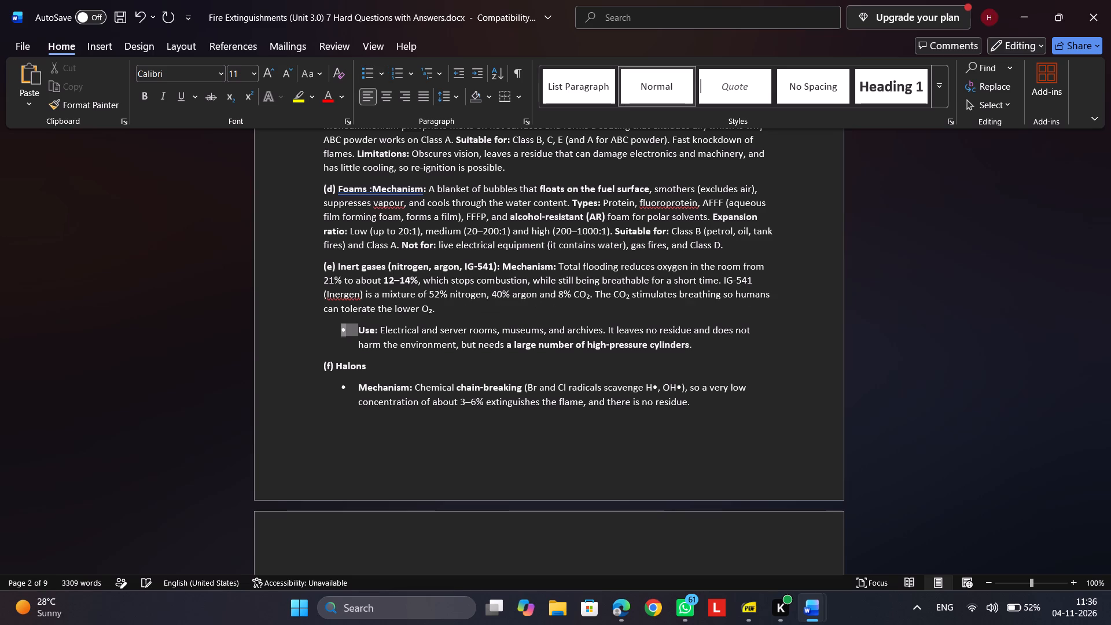
{"action": "key", "text": "BackSpace"}
{"action": "key", "text": "BackSpace"}
{"action": "key", "text": "BackSpace"}
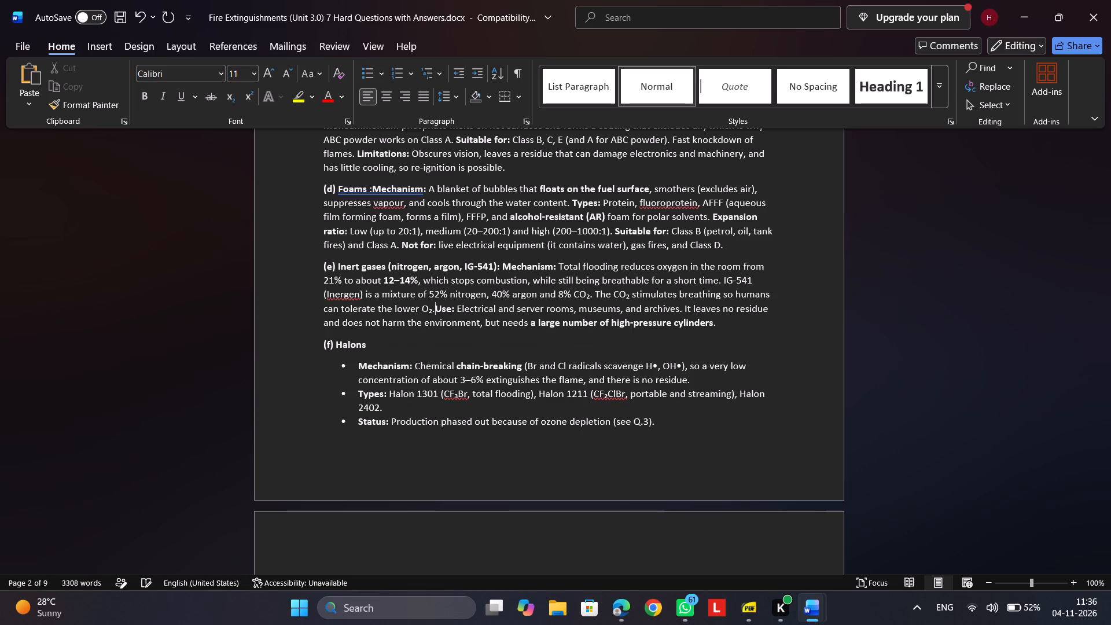
{"action": "key", "text": "space"}
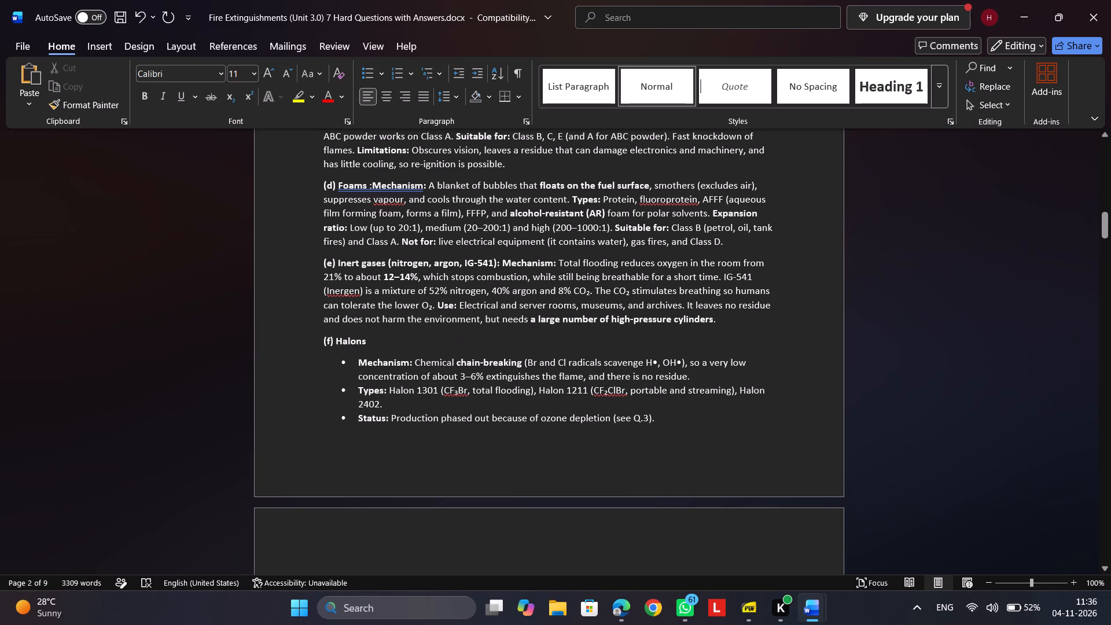
Run the Mechanism bullet on directly after the "(f) Halons" heading, separated by a space and a colon.
{"action": "key", "text": "Down"}
{"action": "key", "text": "Down"}
{"action": "key", "text": "Down"}
{"action": "key", "text": "Left"}
{"action": "key", "text": "Left"}
{"action": "key", "text": "Left"}
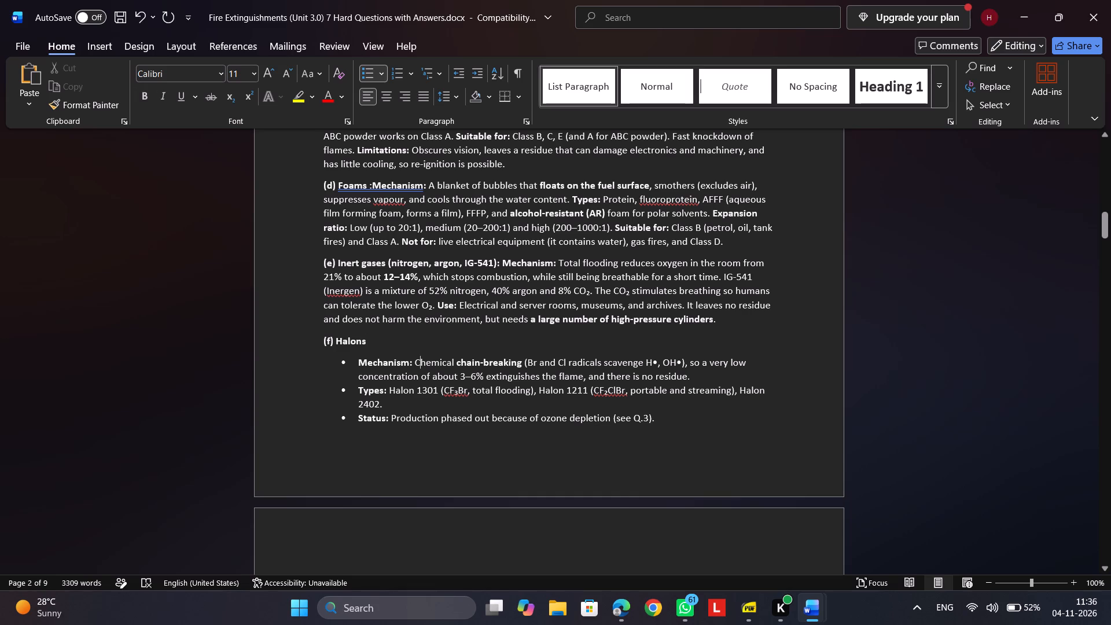
{"action": "key", "text": "Left"}
{"action": "key", "text": "Left"}
{"action": "key", "text": "Left"}
{"action": "key", "text": "Left"}
{"action": "key", "text": "Left"}
{"action": "key", "text": "Left"}
{"action": "key", "text": "Left"}
{"action": "key", "text": "Left"}
{"action": "key", "text": "Left"}
{"action": "key", "text": "Left"}
{"action": "key", "text": "Left"}
{"action": "key", "text": "Left"}
{"action": "key", "text": "BackSpace"}
{"action": "key", "text": "BackSpace"}
{"action": "key", "text": "BackSpace"}
{"action": "key", "text": "space"}
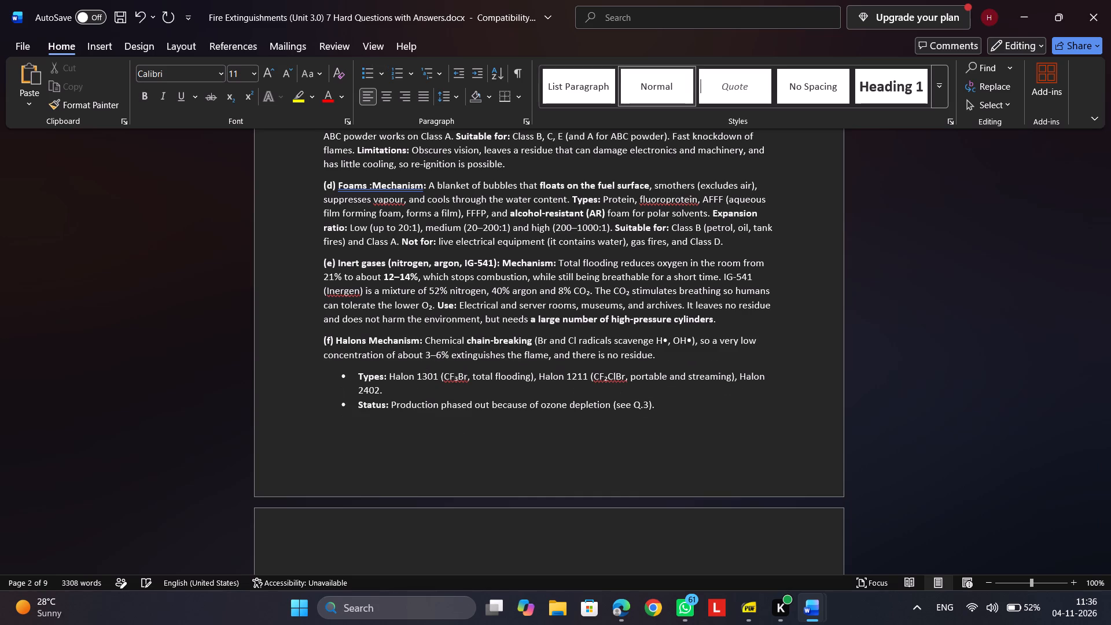
{"action": "type", "text": ":"}
Join the Types bullet onto the end of the (f) Halons paragraph, separated by a space.
{"action": "key", "text": "Down"}
{"action": "key", "text": "Down"}
{"action": "key", "text": "Left"}
{"action": "key", "text": "Left"}
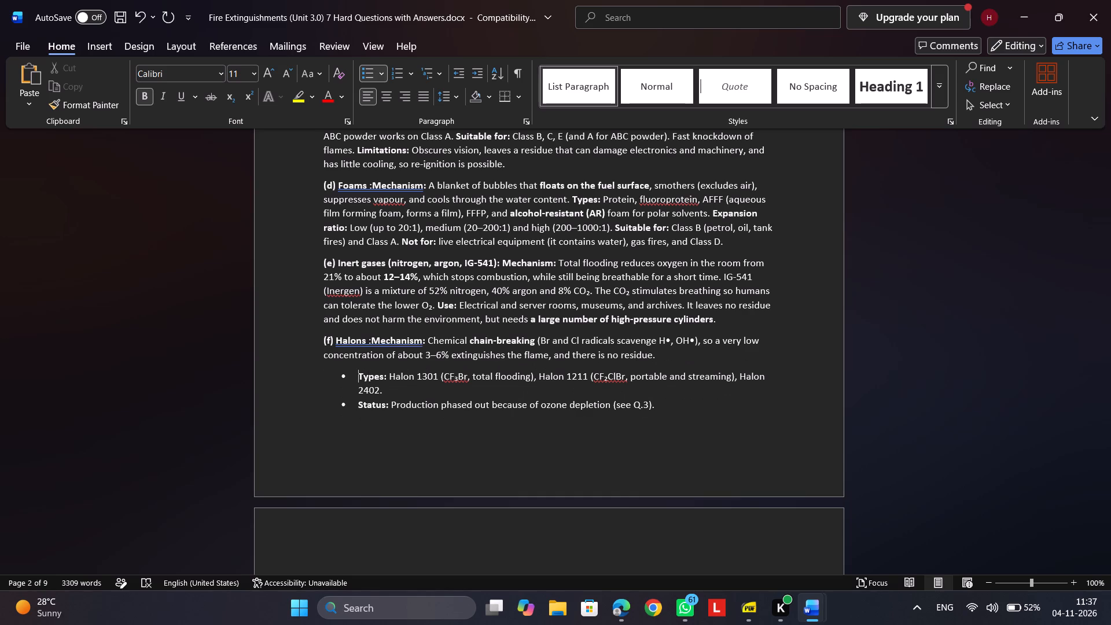
{"action": "key", "text": "Left"}
{"action": "key", "text": "BackSpace"}
{"action": "key", "text": "BackSpace"}
{"action": "key", "text": "BackSpace"}
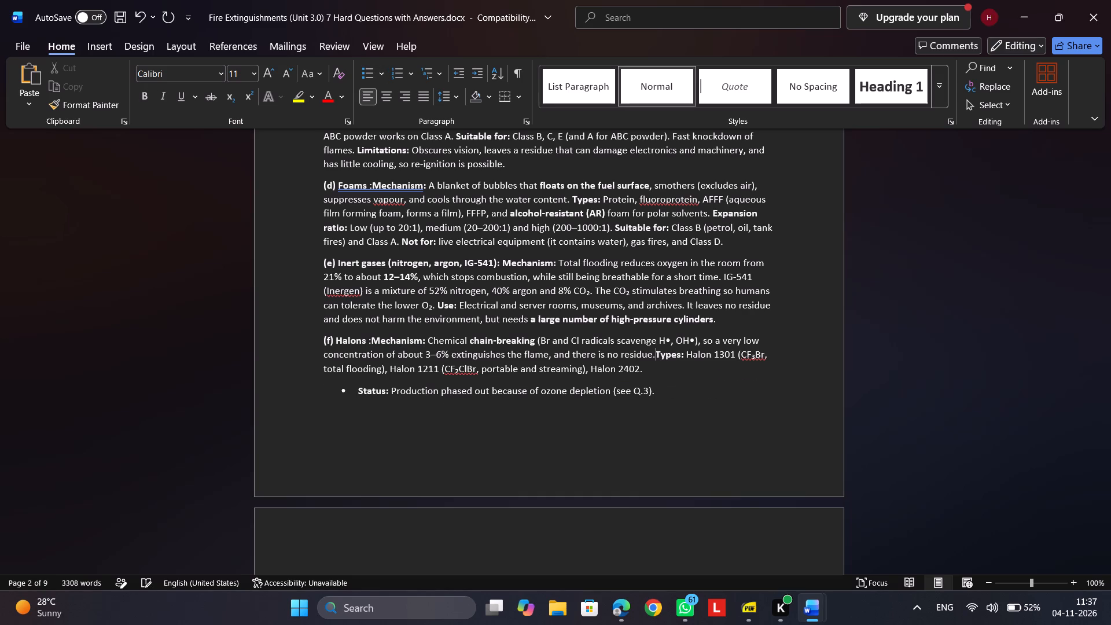
{"action": "key", "text": "space"}
Join the Status bullet onto the end of the (f) Halons paragraph, separated by a space.
{"action": "key", "text": "Down"}
{"action": "key", "text": "Down"}
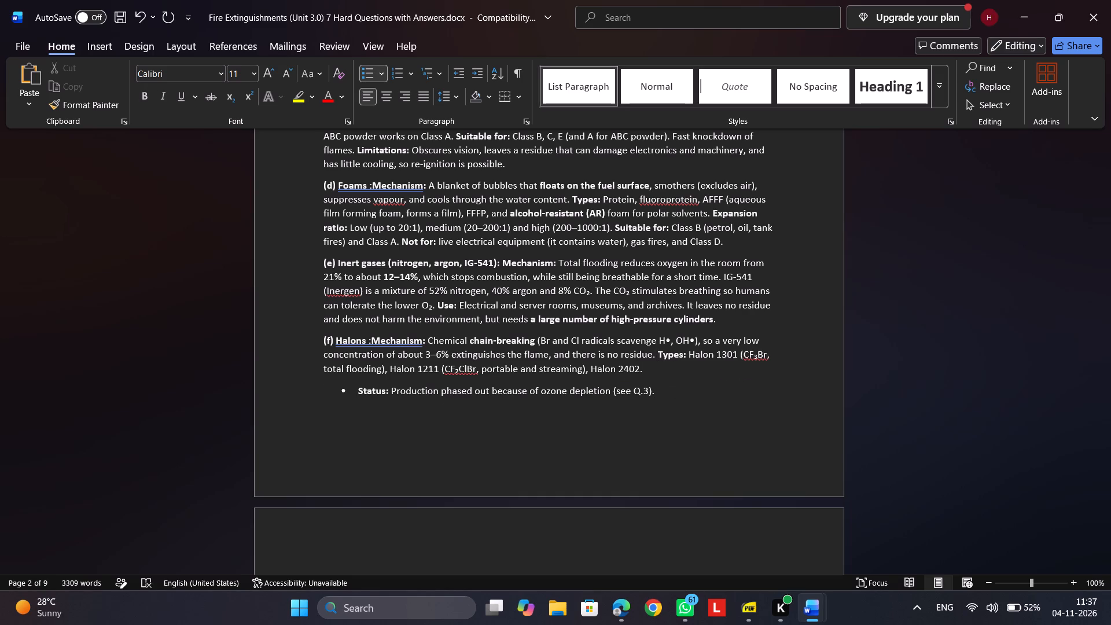
{"action": "key", "text": "ctrl+Left"}
{"action": "key", "text": "ctrl+Left"}
{"action": "key", "text": "ctrl+Left"}
{"action": "key", "text": "ctrl+Left"}
{"action": "key", "text": "ctrl+Left"}
{"action": "key", "text": "ctrl+Left"}
{"action": "key", "text": "ctrl+Left"}
{"action": "key", "text": "ctrl+Left"}
{"action": "key", "text": "ctrl+Left"}
{"action": "key", "text": "ctrl+Left"}
{"action": "key", "text": "ctrl+Left"}
{"action": "key", "text": "ctrl+Left"}
{"action": "key", "text": "ctrl+Left"}
{"action": "key", "text": "ctrl+Left"}
{"action": "key", "text": "ctrl+Left"}
{"action": "key", "text": "ctrl+Left"}
{"action": "key", "text": "ctrl+Left"}
{"action": "key", "text": "ctrl+Left"}
{"action": "key", "text": "ctrl+Left"}
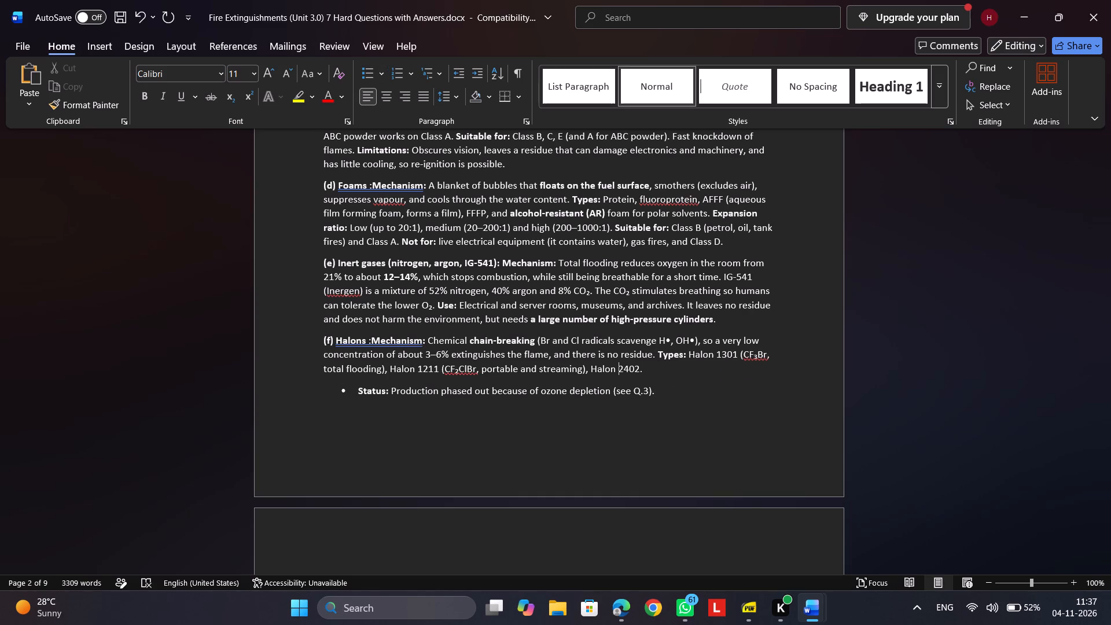
{"action": "key", "text": "Right"}
{"action": "key", "text": "Right"}
{"action": "key", "text": "Right"}
{"action": "key", "text": "Right"}
{"action": "key", "text": "Right"}
{"action": "key", "text": "Right"}
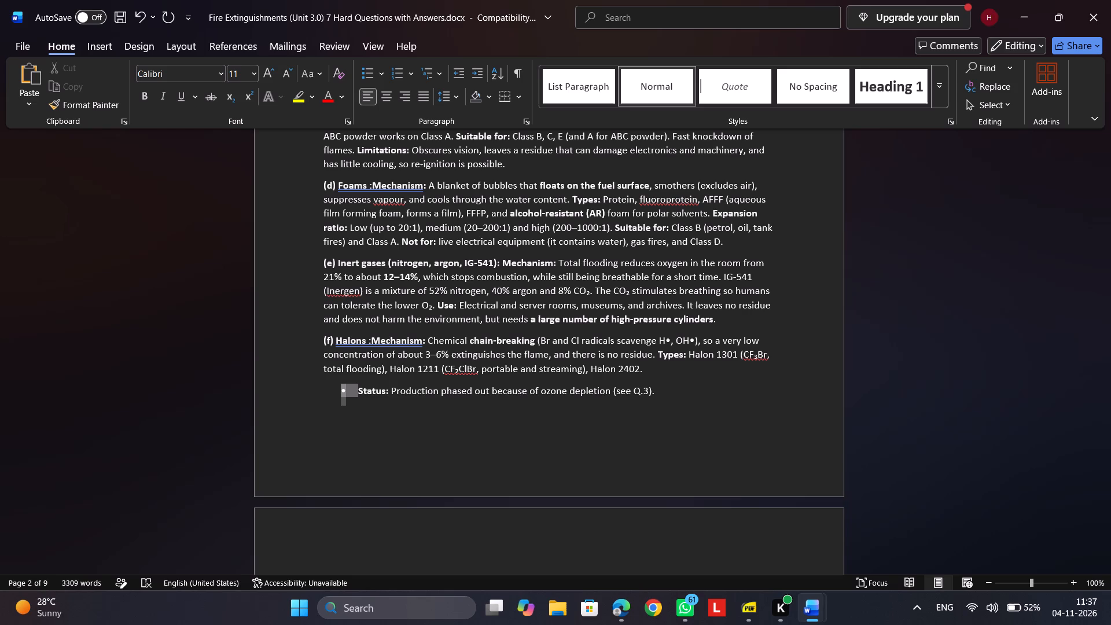
{"action": "key", "text": "BackSpace"}
{"action": "key", "text": "BackSpace"}
{"action": "key", "text": "BackSpace"}
{"action": "key", "text": "space"}
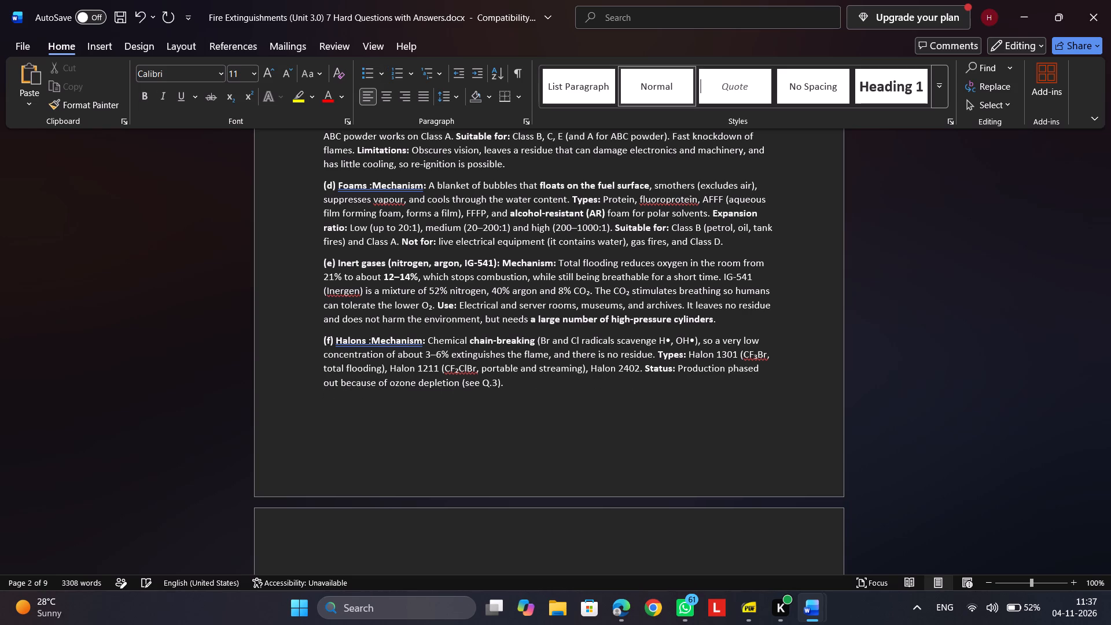
Check the unit topics in the syllabus PDF in SumatraPDF, and return to Q.3 of the Unit 3.0 document in Word.
{"action": "scroll", "coordinate": [358, 366], "scroll_direction": "down", "scroll_amount": 1}
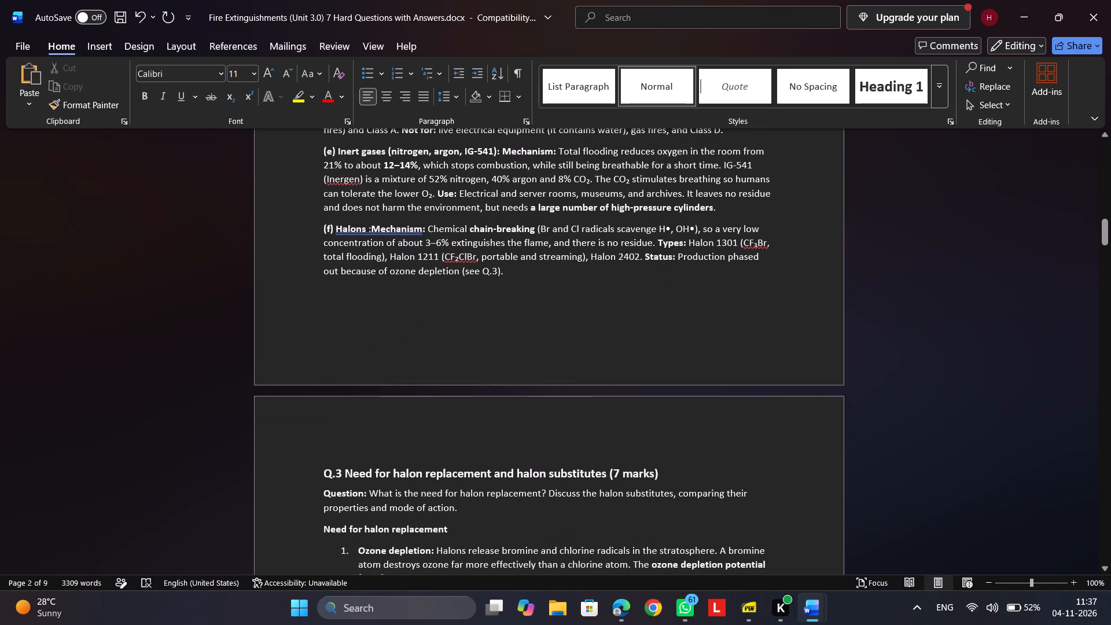
{"action": "scroll", "coordinate": [341, 433], "scroll_direction": "down", "scroll_amount": 1}
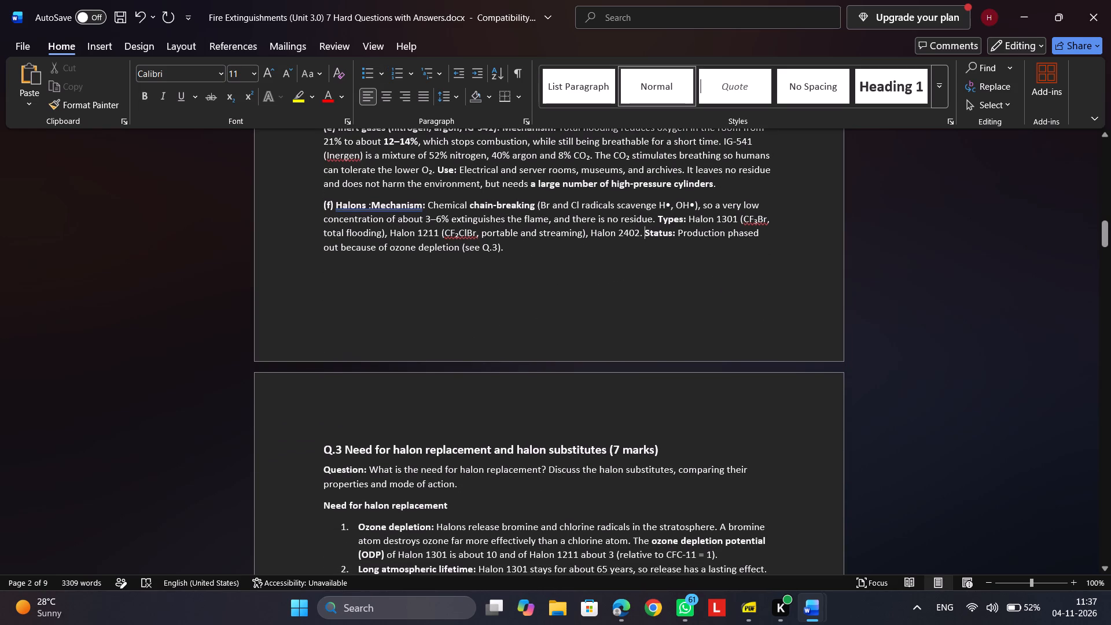
{"action": "left_click", "coordinate": [742, 612]}
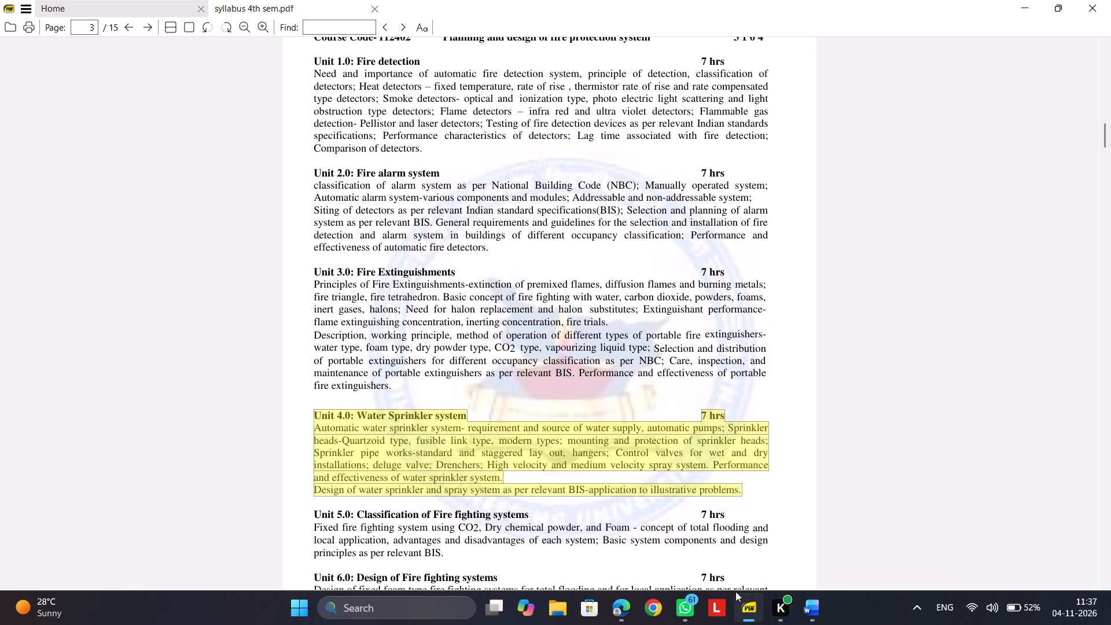
{"action": "scroll", "coordinate": [592, 367], "scroll_direction": "down", "scroll_amount": 1}
{"action": "left_click", "coordinate": [592, 367]}
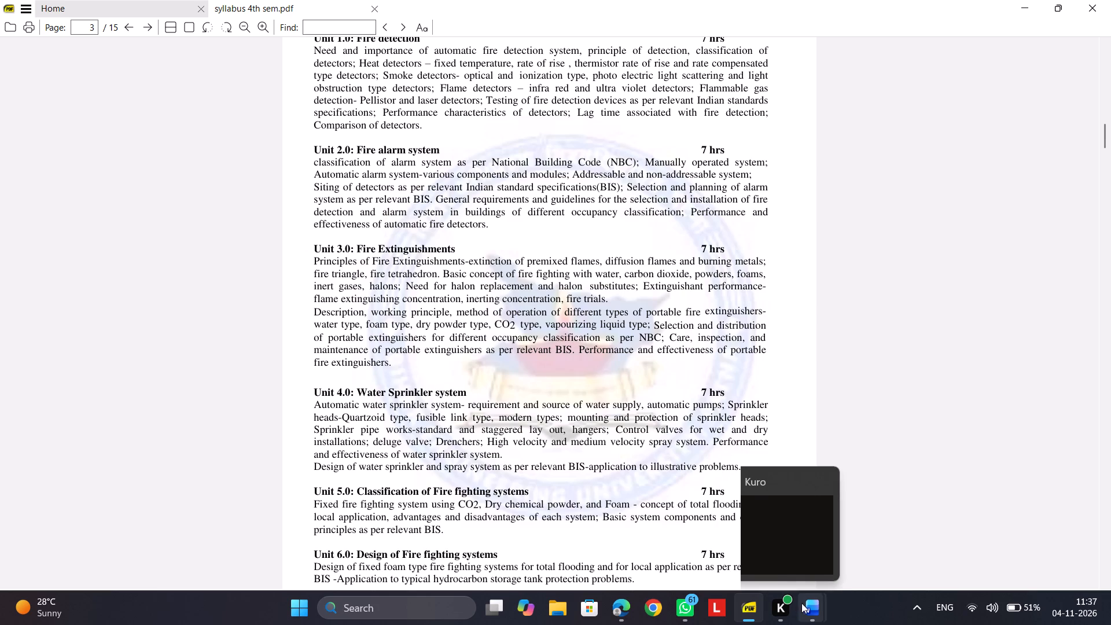
{"action": "left_click", "coordinate": [840, 559]}
{"action": "scroll", "coordinate": [613, 486], "scroll_direction": "down", "scroll_amount": 1}
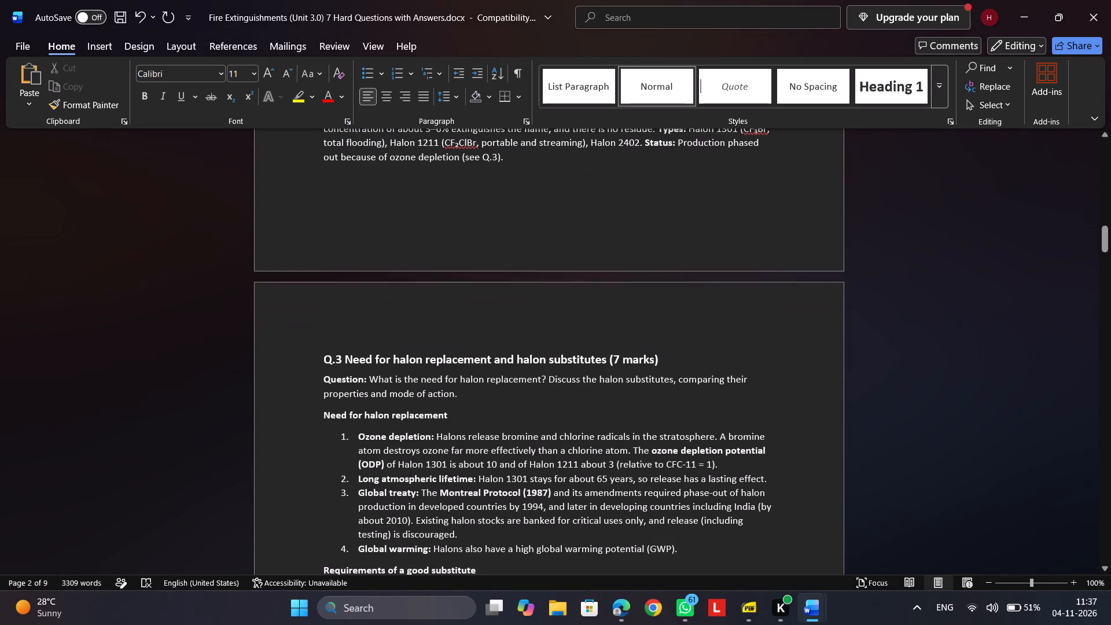
Replace the Q.3 heading title and the "Question:" label with the halon replacement question text, directly after "Q.3".
{"action": "scroll", "coordinate": [613, 486], "scroll_direction": "down", "scroll_amount": 1}
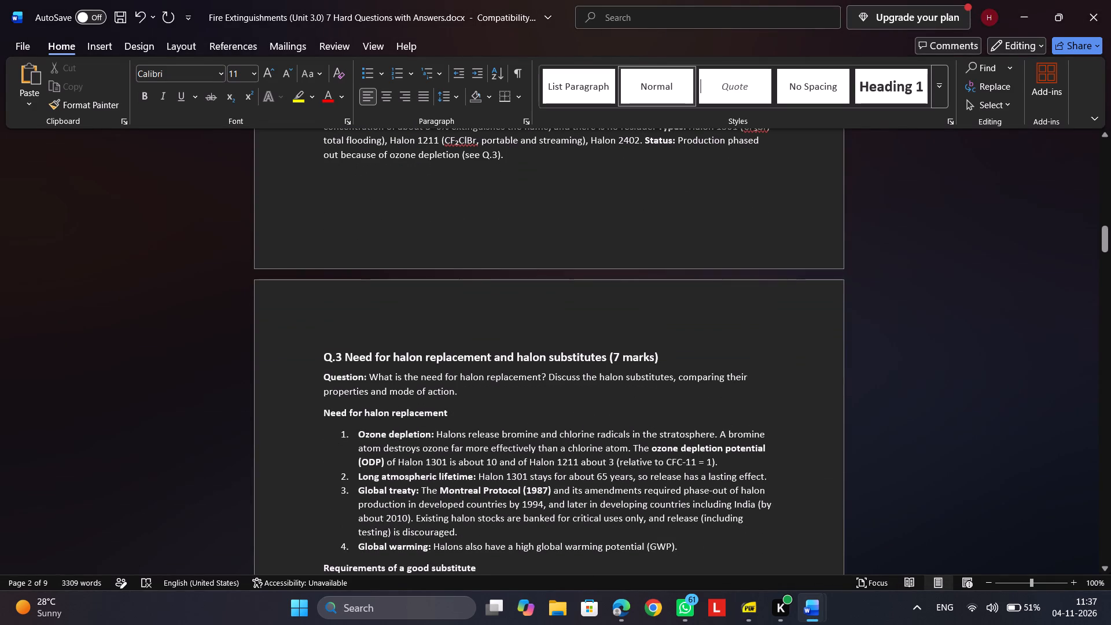
{"action": "left_click_drag", "start_coordinate": [370, 379], "coordinate": [344, 356]}
{"action": "key", "text": "BackSpace"}
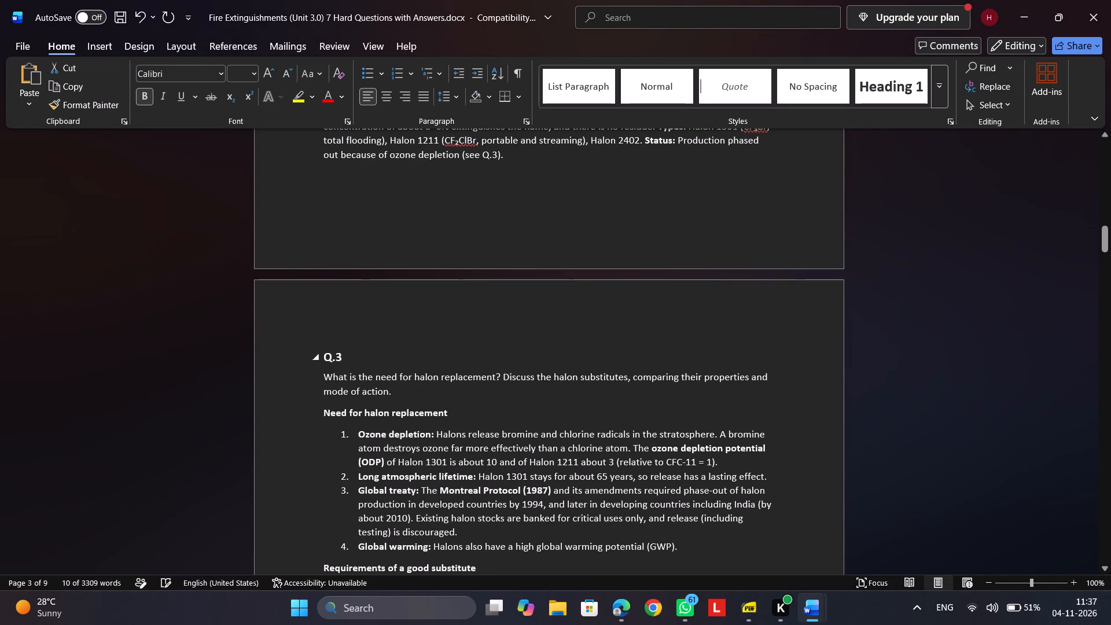
{"action": "key", "text": "Right"}
{"action": "key", "text": "BackSpace"}
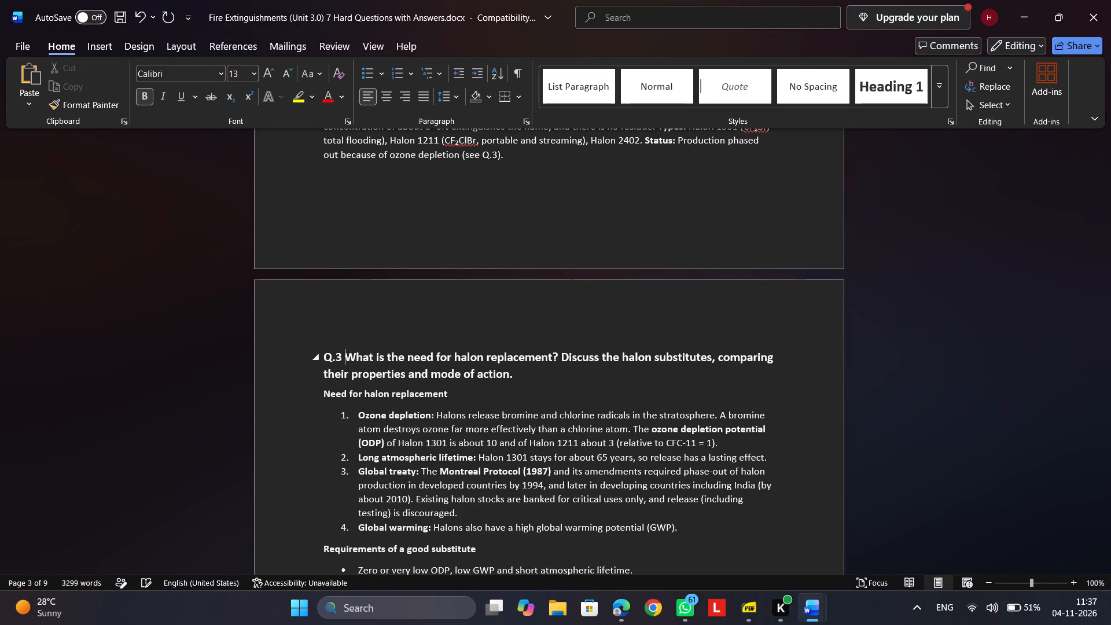
Delete the "Comparison with halon" paragraph below the halon substitutes table at the end of Q.3.
{"action": "scroll", "coordinate": [344, 356], "scroll_direction": "down", "scroll_amount": 5}
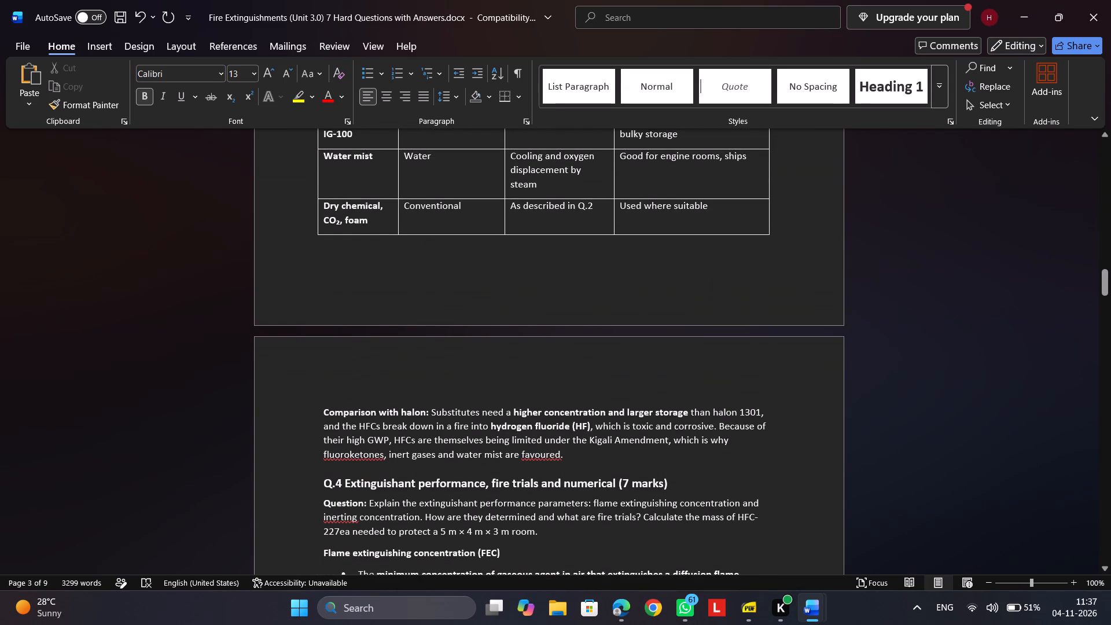
{"action": "scroll", "coordinate": [548, 450], "scroll_direction": "up", "scroll_amount": 3}
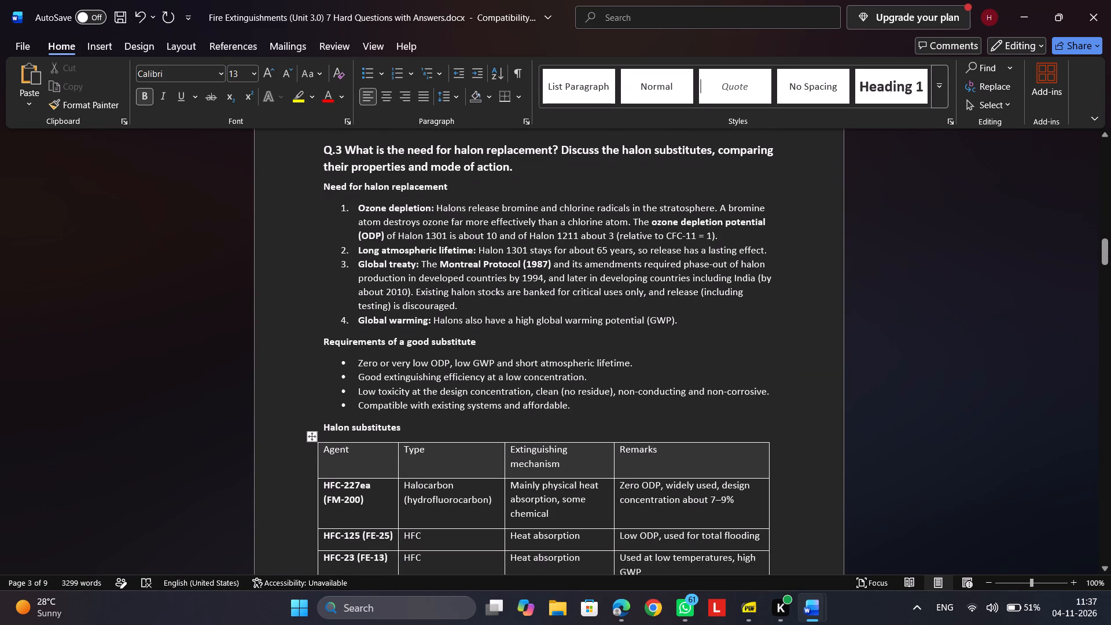
{"action": "scroll", "coordinate": [548, 450], "scroll_direction": "down", "scroll_amount": 2}
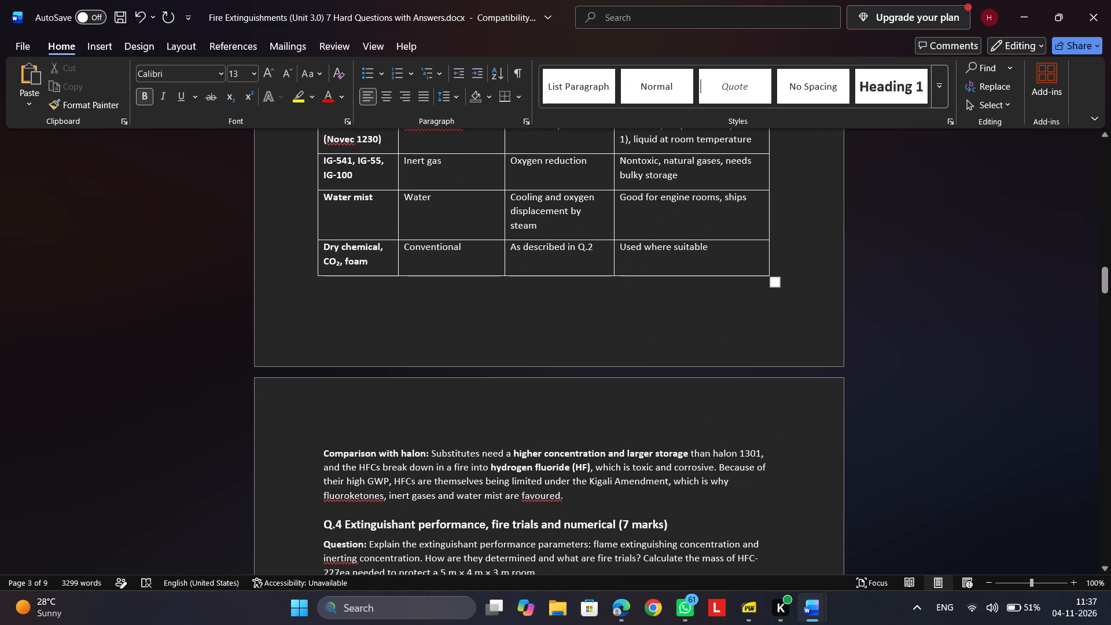
{"action": "left_click_drag", "start_coordinate": [574, 501], "coordinate": [337, 440]}
{"action": "key", "text": "BackSpace"}
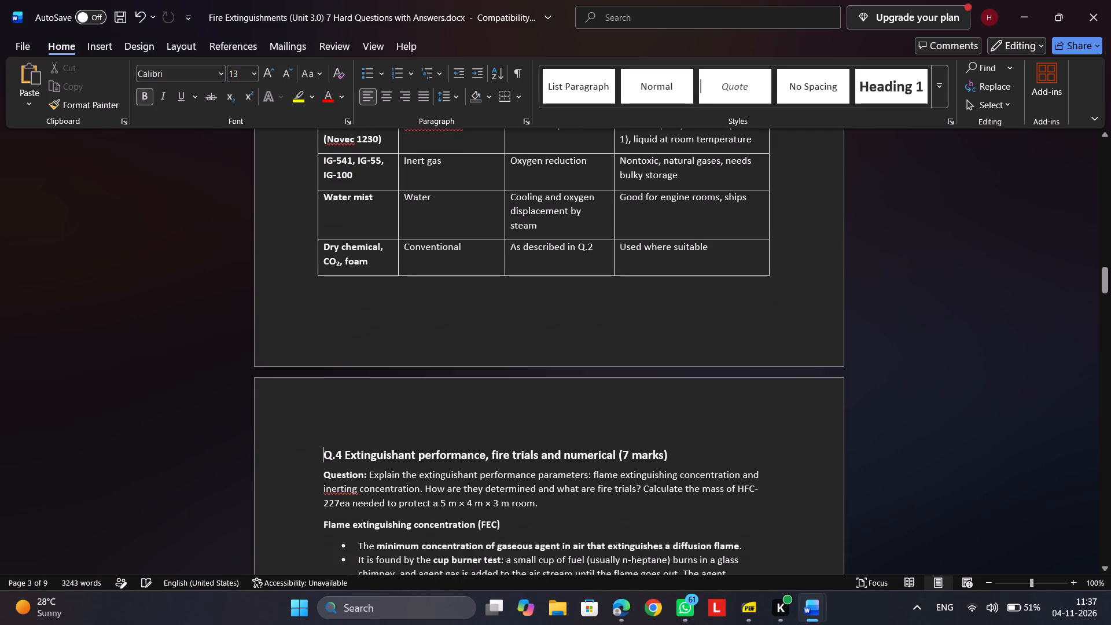
Check Q.4 against the syllabus PDF, and replace its heading title and "Question:" label with the question text directly after "Q.4".
{"action": "key", "text": "alt+Tab"}
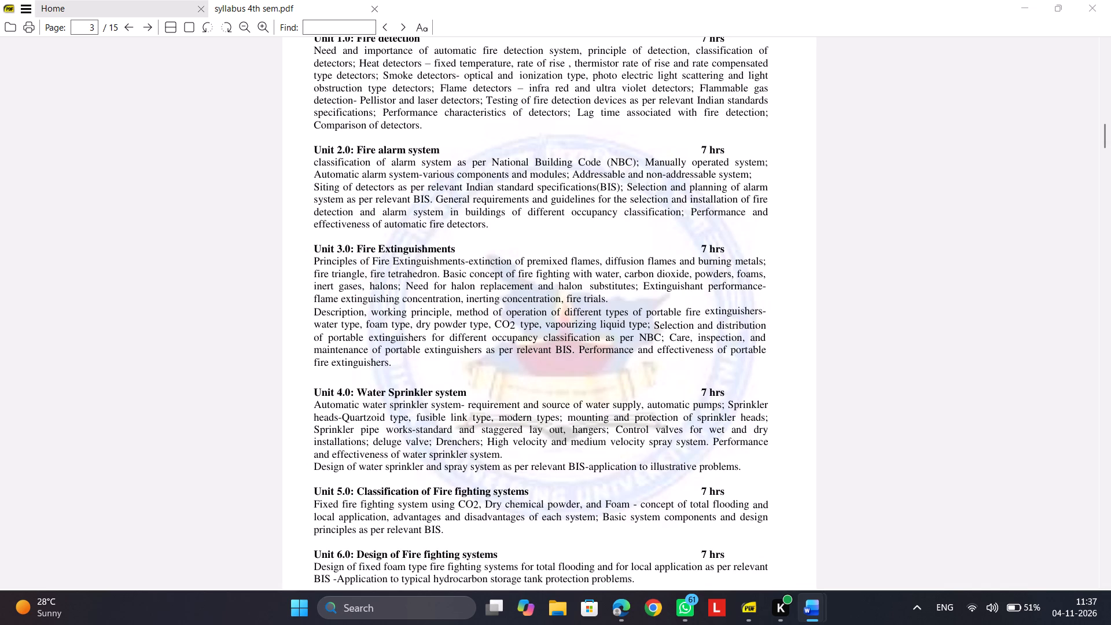
{"action": "key", "text": "alt+Tab"}
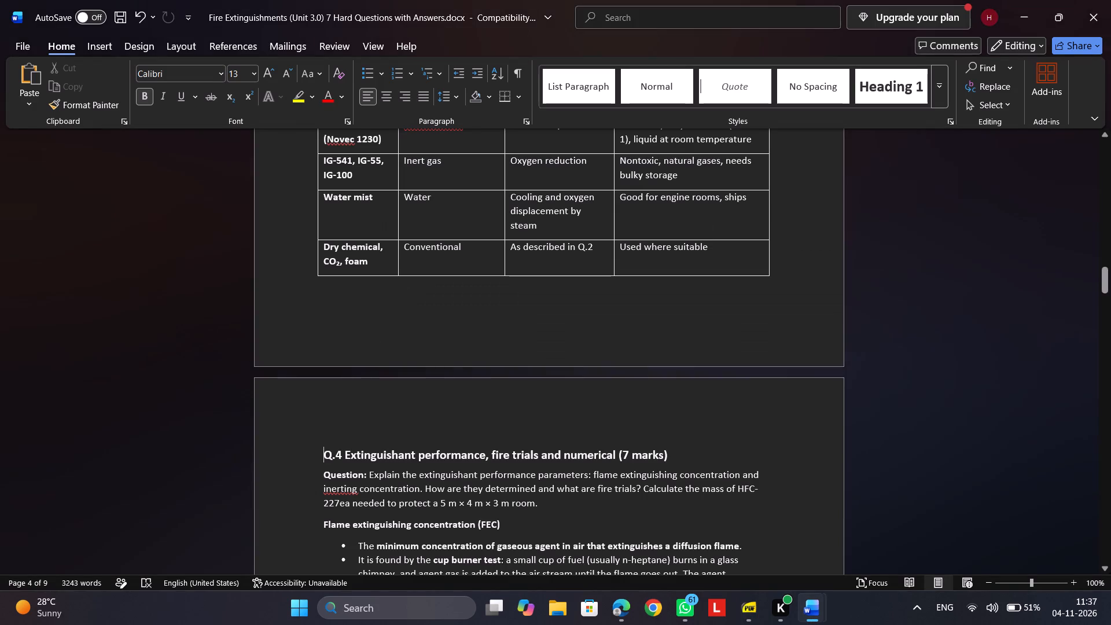
{"action": "key", "text": "alt+Tab"}
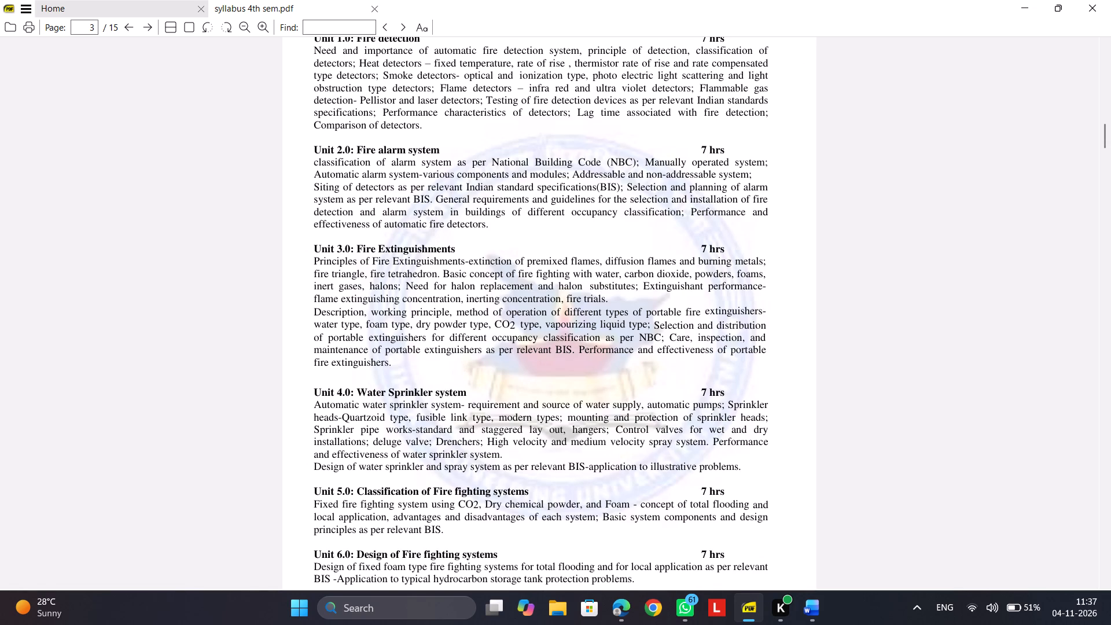
{"action": "key", "text": "alt+Tab"}
{"action": "scroll", "coordinate": [535, 421], "scroll_direction": "down", "scroll_amount": 1}
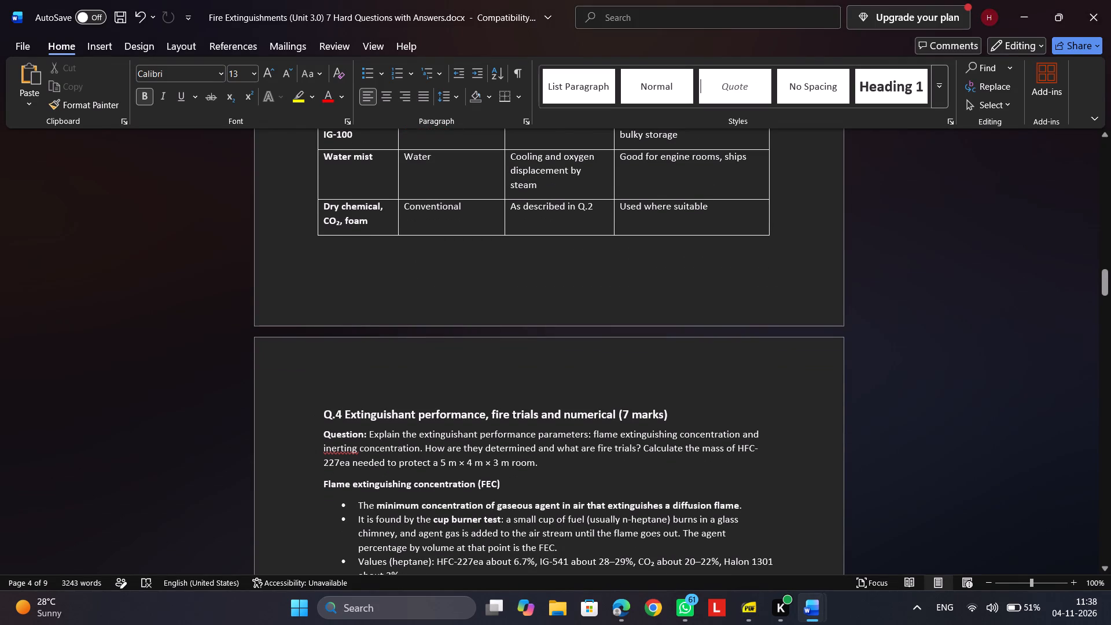
{"action": "left_click_drag", "start_coordinate": [368, 435], "coordinate": [340, 399]}
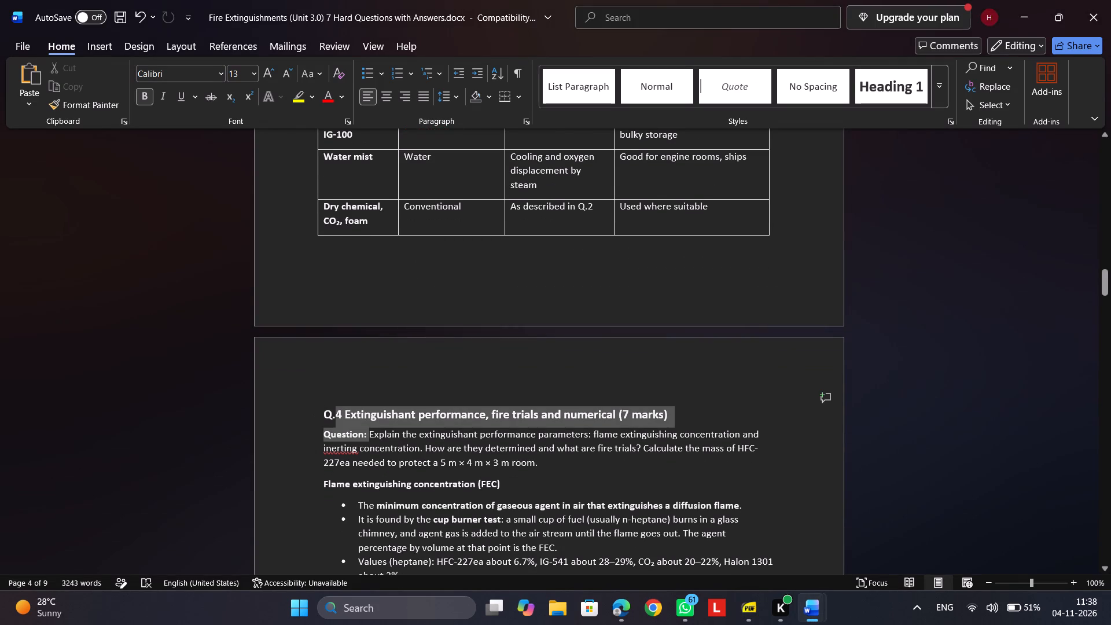
{"action": "left_click_drag", "start_coordinate": [340, 399], "coordinate": [346, 402]}
{"action": "key", "text": "BackSpace"}
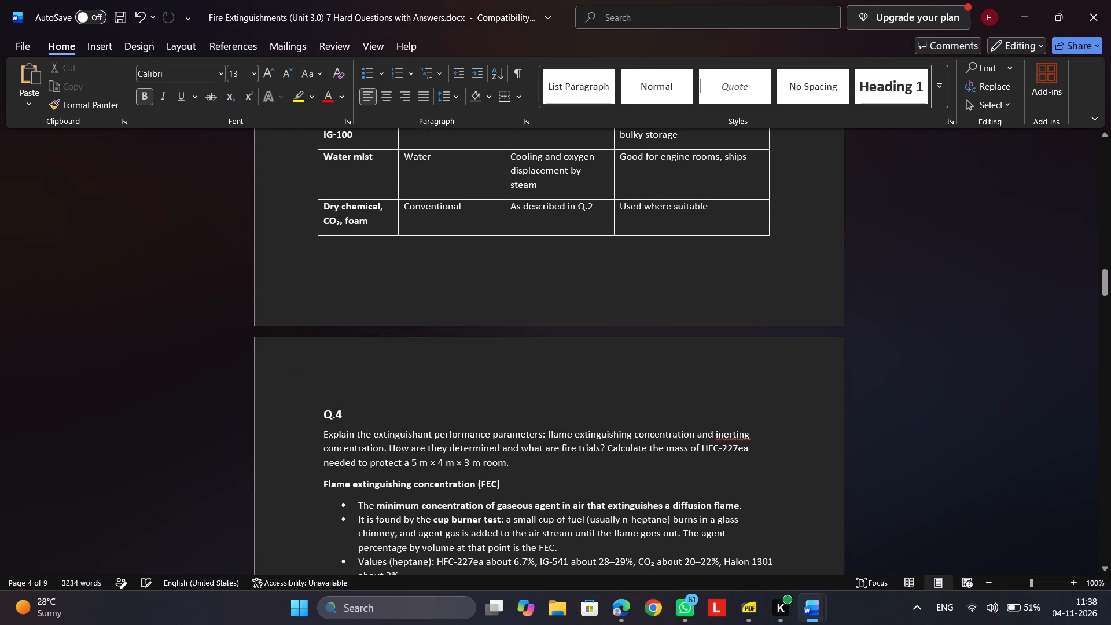
{"action": "key", "text": "Right"}
{"action": "key", "text": "BackSpace"}
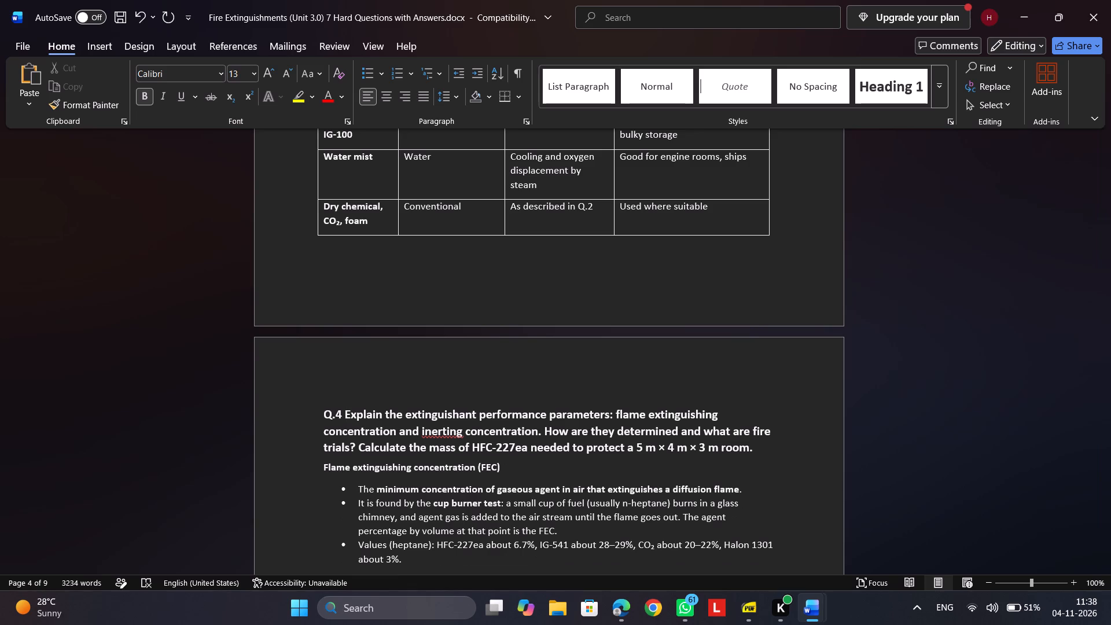
Delete the whole Numerical section at the end of Q.4, from its heading through the concluding paragraph on the HFC-227ea mass.
{"action": "scroll", "coordinate": [346, 402], "scroll_direction": "down", "scroll_amount": 3}
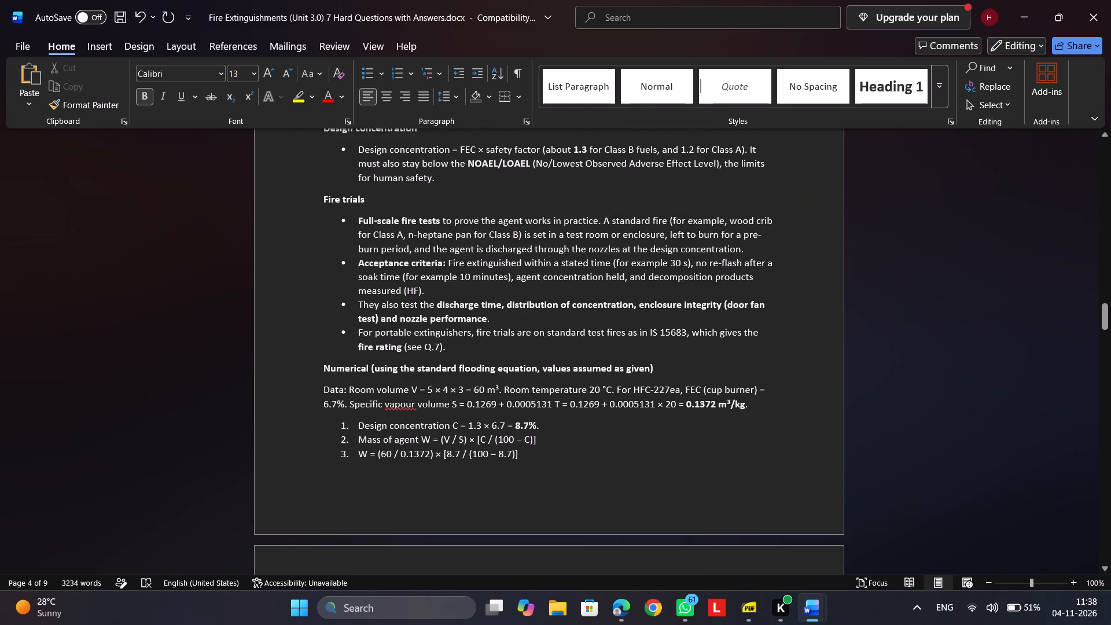
{"action": "scroll", "coordinate": [346, 402], "scroll_direction": "down", "scroll_amount": 2}
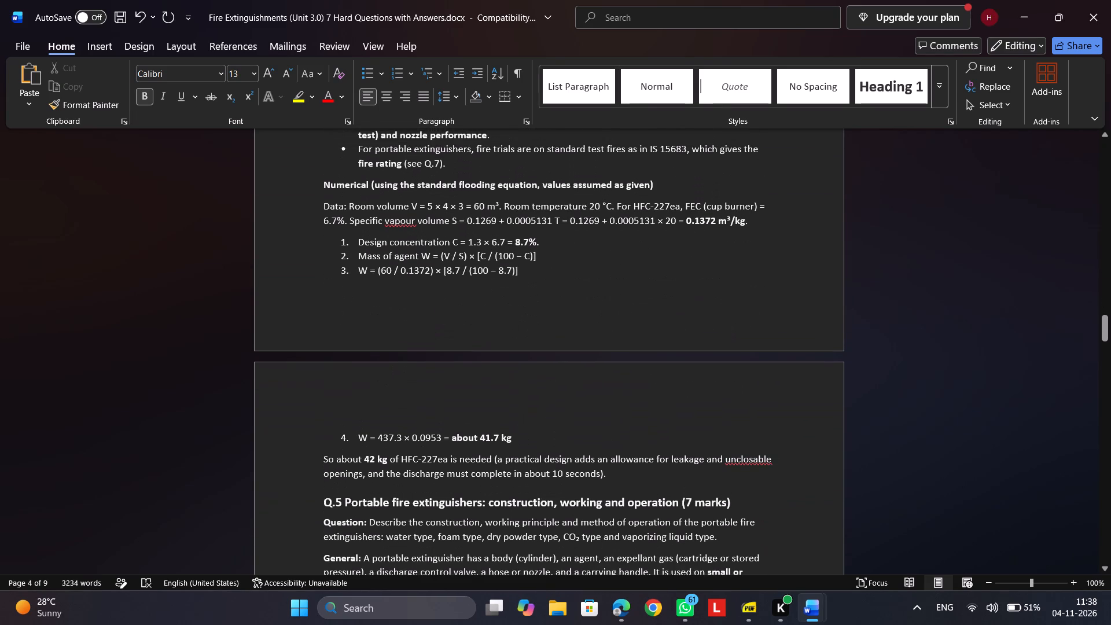
{"action": "scroll", "coordinate": [362, 383], "scroll_direction": "up", "scroll_amount": 2}
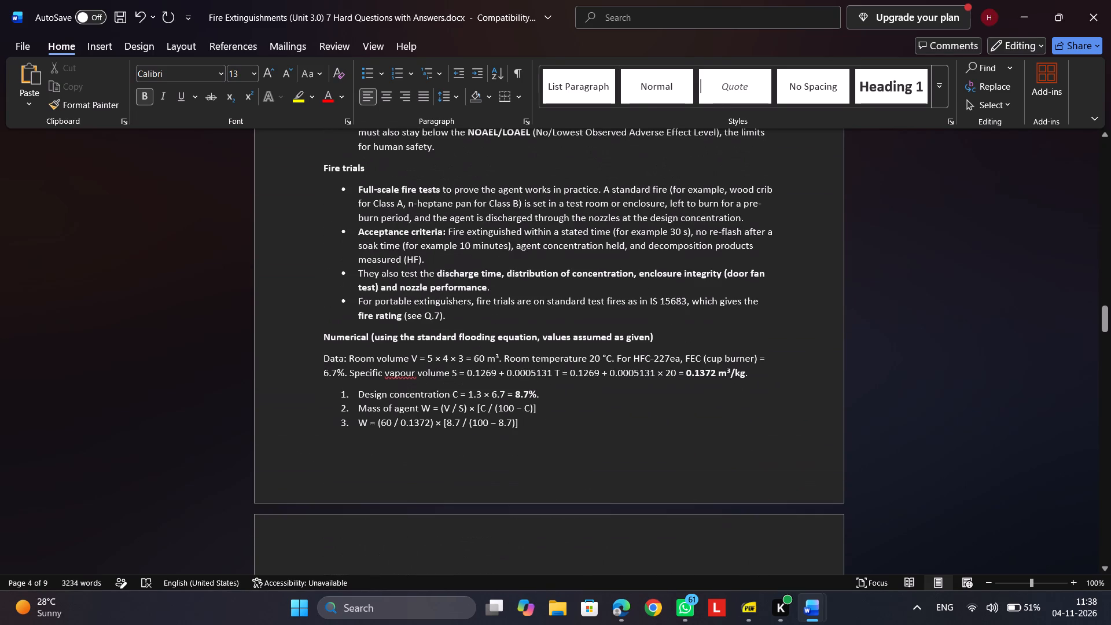
{"action": "scroll", "coordinate": [362, 383], "scroll_direction": "up", "scroll_amount": 1}
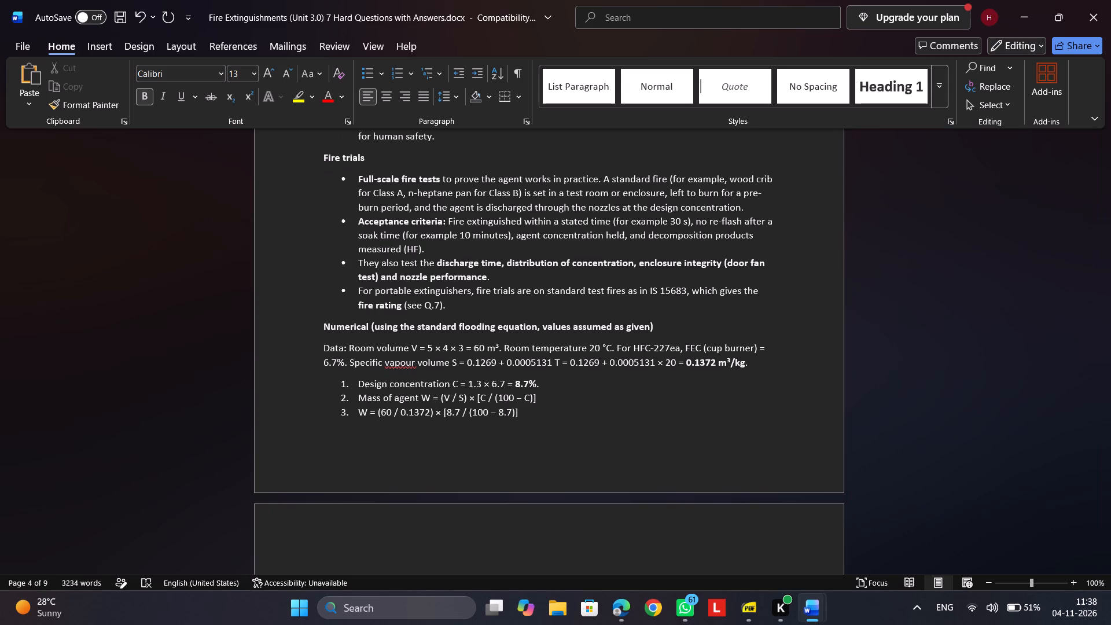
{"action": "scroll", "coordinate": [329, 364], "scroll_direction": "down", "scroll_amount": 1}
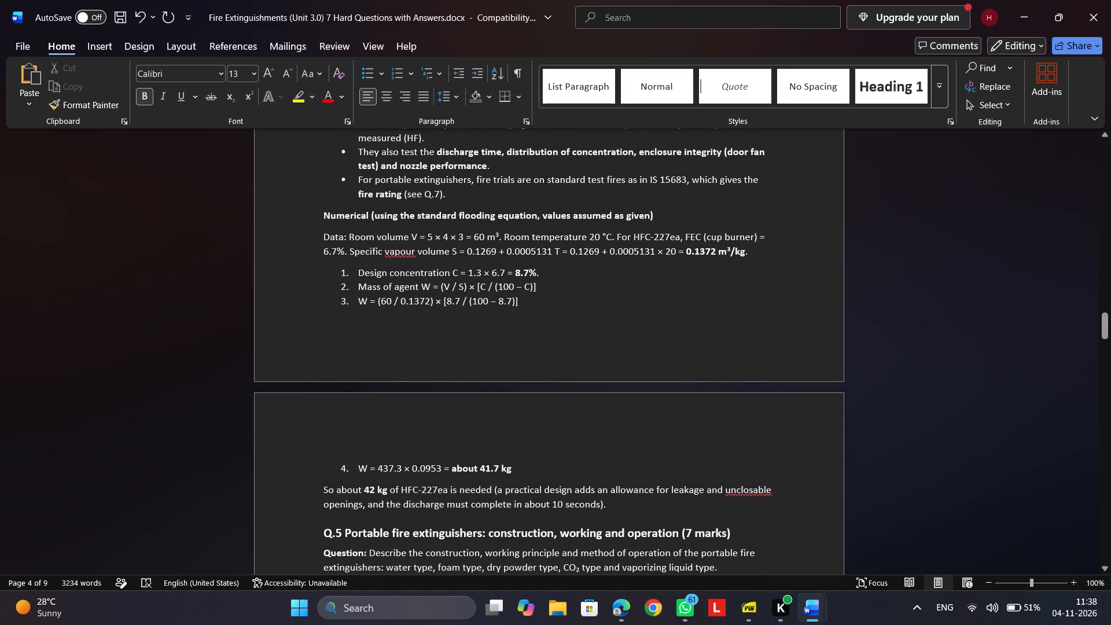
{"action": "scroll", "coordinate": [329, 364], "scroll_direction": "down", "scroll_amount": 3}
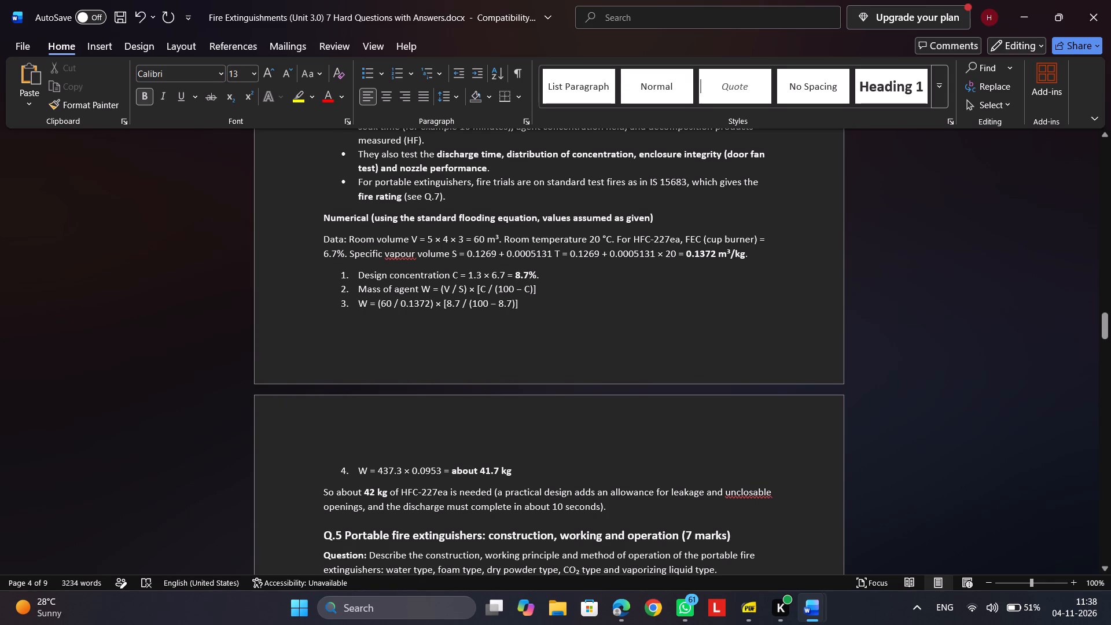
{"action": "left_click_drag", "start_coordinate": [611, 512], "coordinate": [348, 219]}
{"action": "key", "text": "BackSpace"}
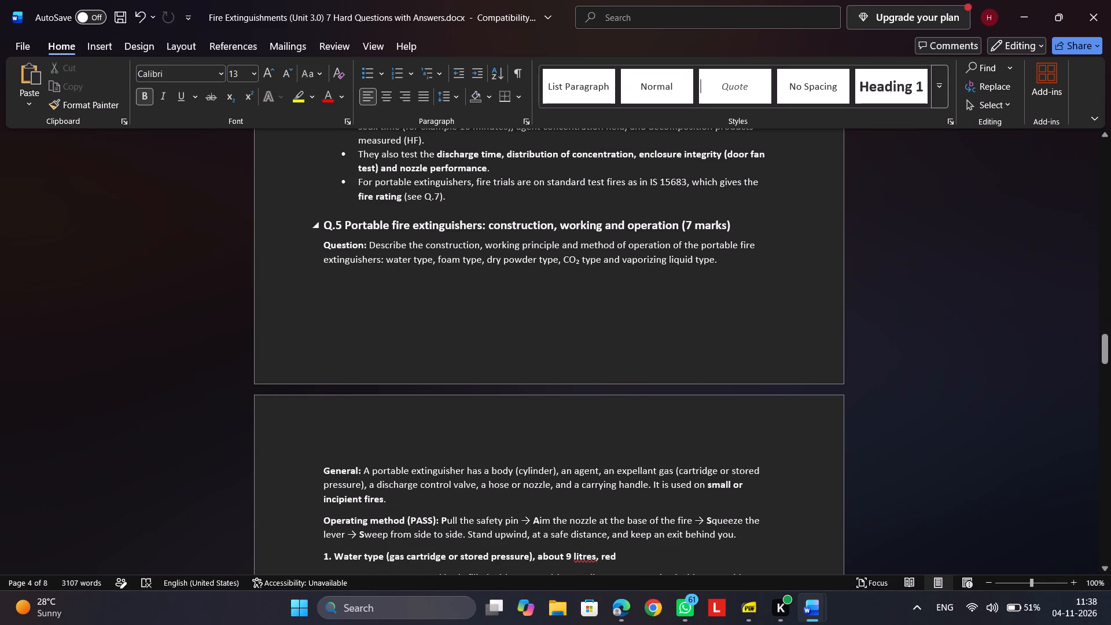
Insert a page break before the Q.5 heading.
{"action": "key", "text": "ctrl+Return"}
{"action": "scroll", "coordinate": [348, 219], "scroll_direction": "down", "scroll_amount": 3}
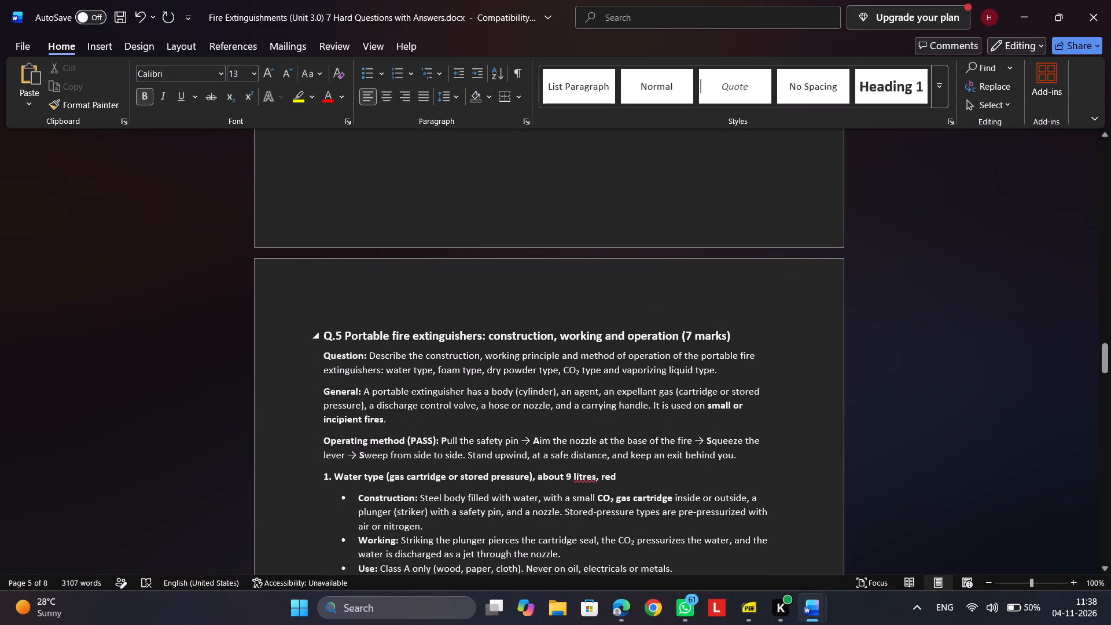
Compare the Q.5 portable extinguisher question with the Unit 3.0 topics in the syllabus PDF in SumatraPDF, and return to Word.
{"action": "left_click", "coordinate": [759, 574]}
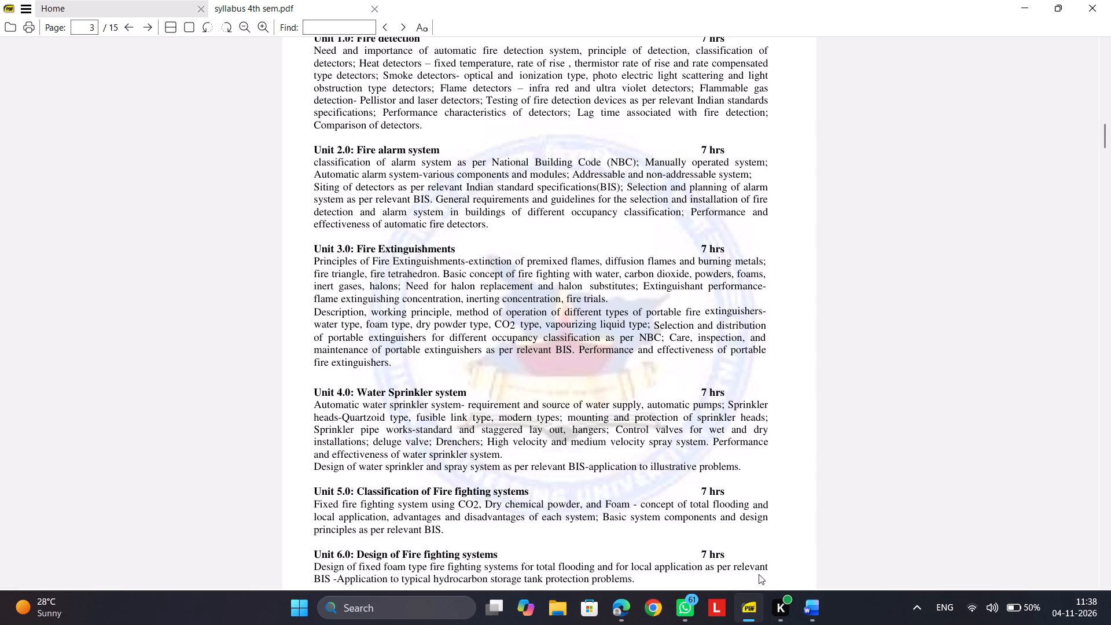
{"action": "key", "text": "alt+Tab"}
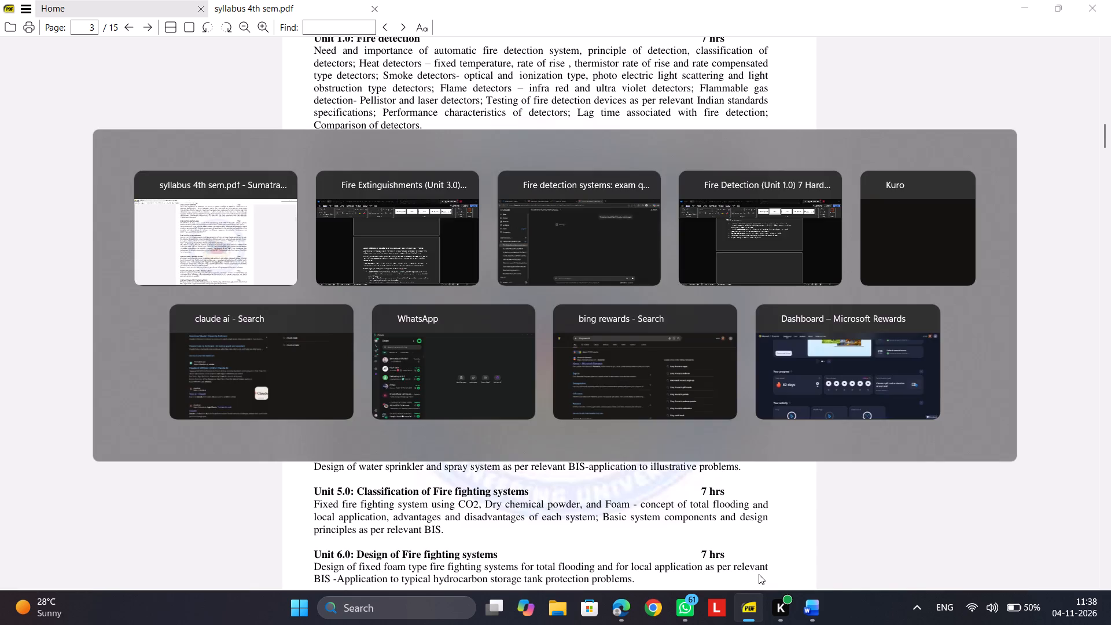
{"action": "key", "text": "alt+Tab"}
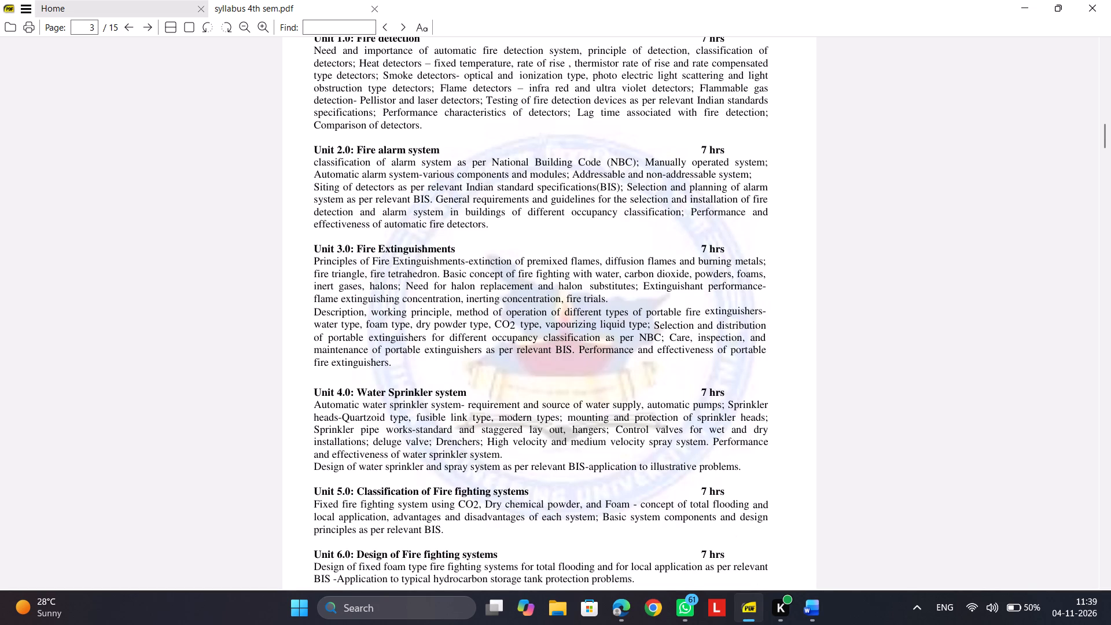
{"action": "key", "text": "alt+Tab"}
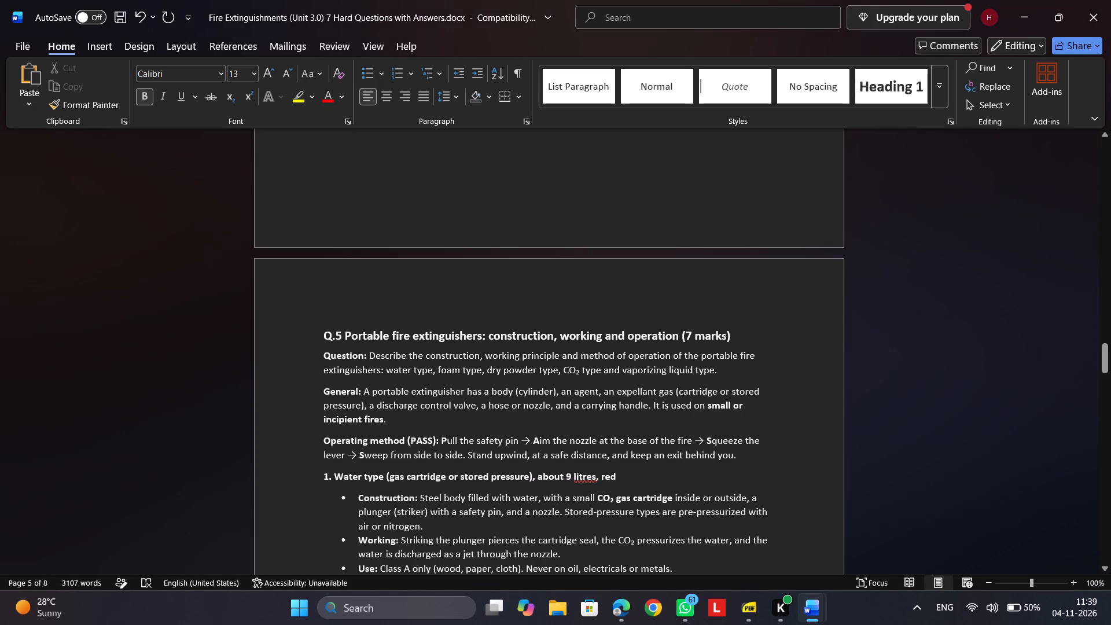
{"action": "key", "text": "alt+Tab"}
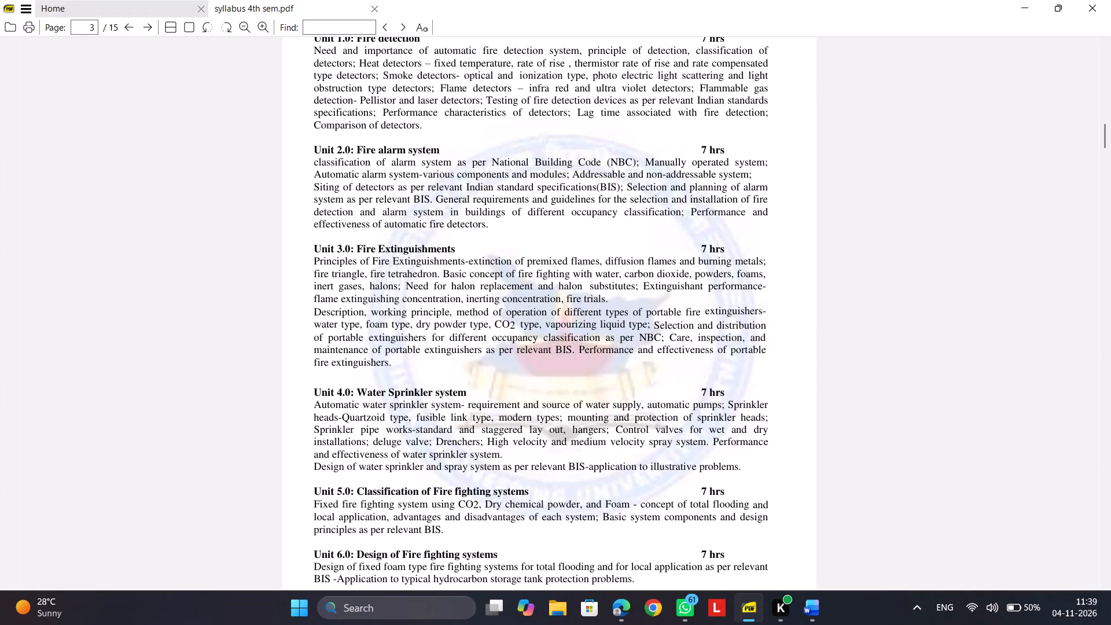
{"action": "key", "text": "alt+Tab"}
{"action": "key", "text": "alt+Tab"}
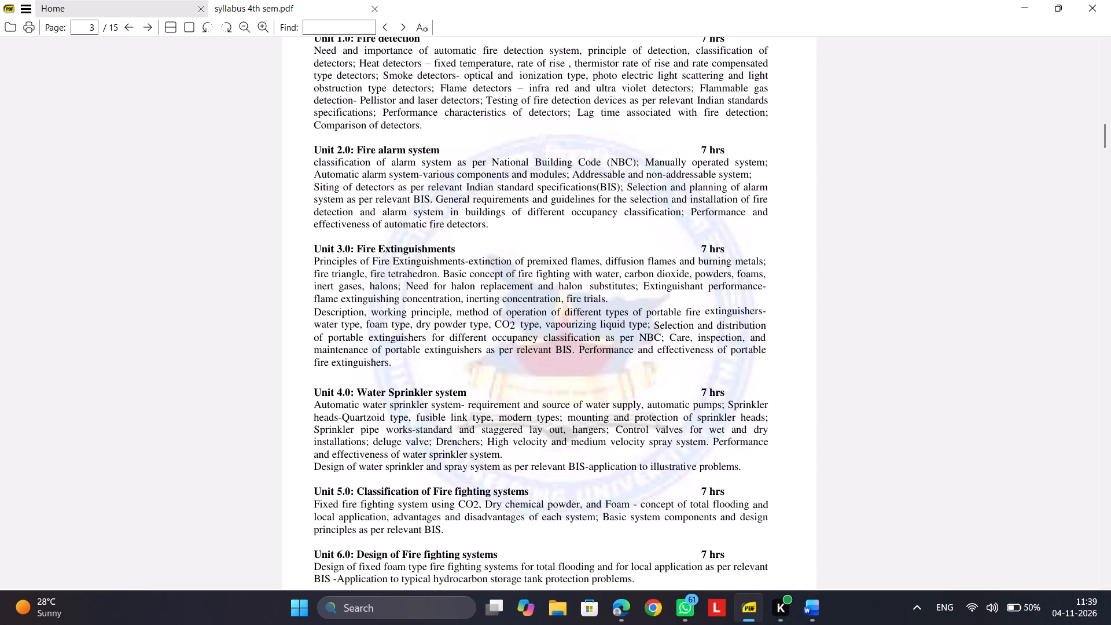
{"action": "key", "text": "alt+Tab"}
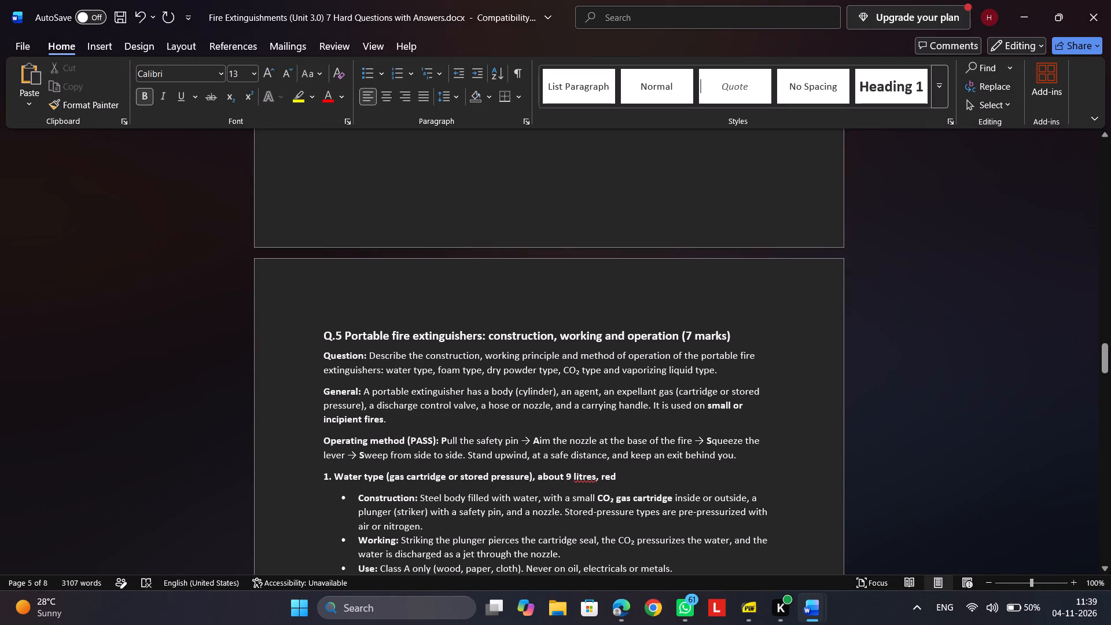
Replace the Q.5 heading title and the "Question:" label with the portable fire extinguishers question text, directly after "Q.5".
{"action": "left_click_drag", "start_coordinate": [369, 355], "coordinate": [347, 343]}
{"action": "key", "text": "BackSpace"}
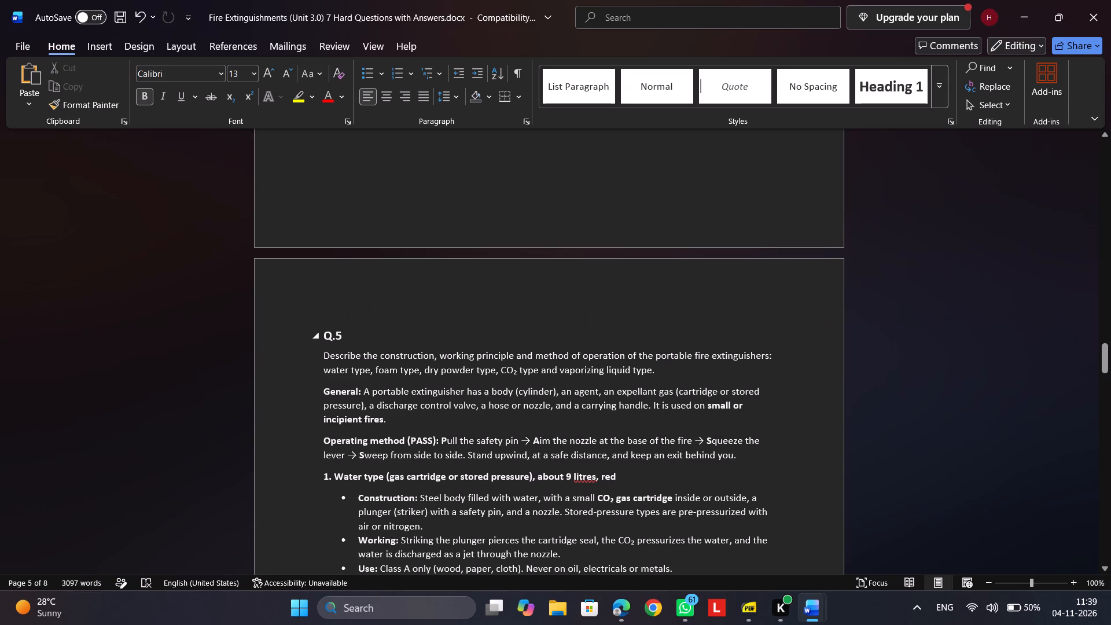
{"action": "key", "text": "Right"}
{"action": "key", "text": "BackSpace"}
Look through the Q.5 answer's sections on the water, foam, dry powder and CO₂ extinguisher types.
{"action": "scroll", "coordinate": [347, 343], "scroll_direction": "down", "scroll_amount": 2}
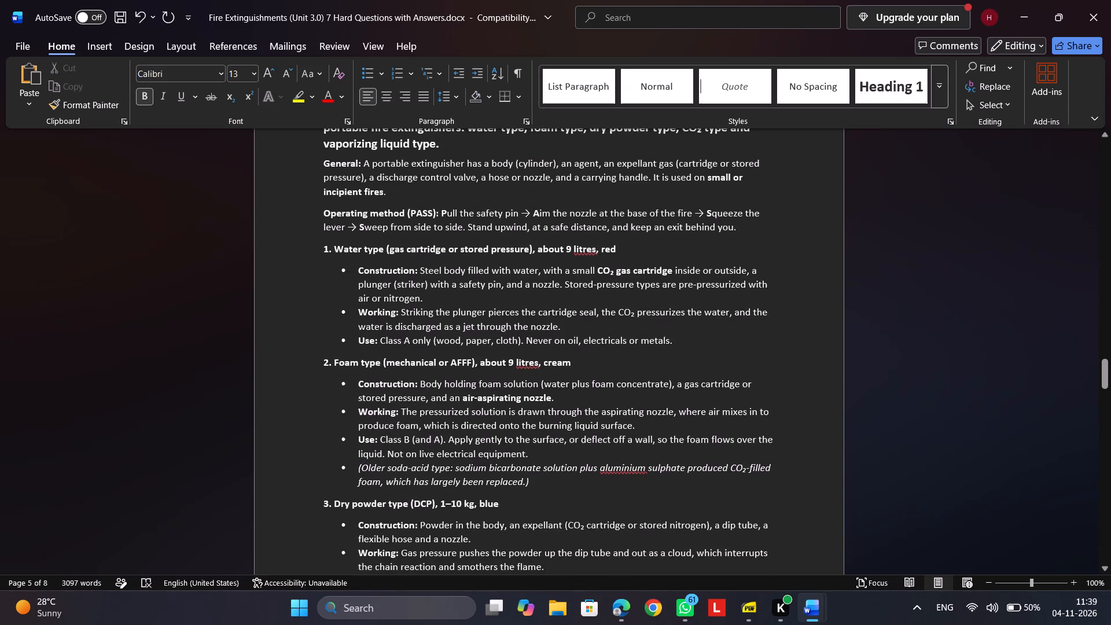
{"action": "scroll", "coordinate": [347, 343], "scroll_direction": "down", "scroll_amount": 2}
{"action": "scroll", "coordinate": [347, 343], "scroll_direction": "up", "scroll_amount": 3}
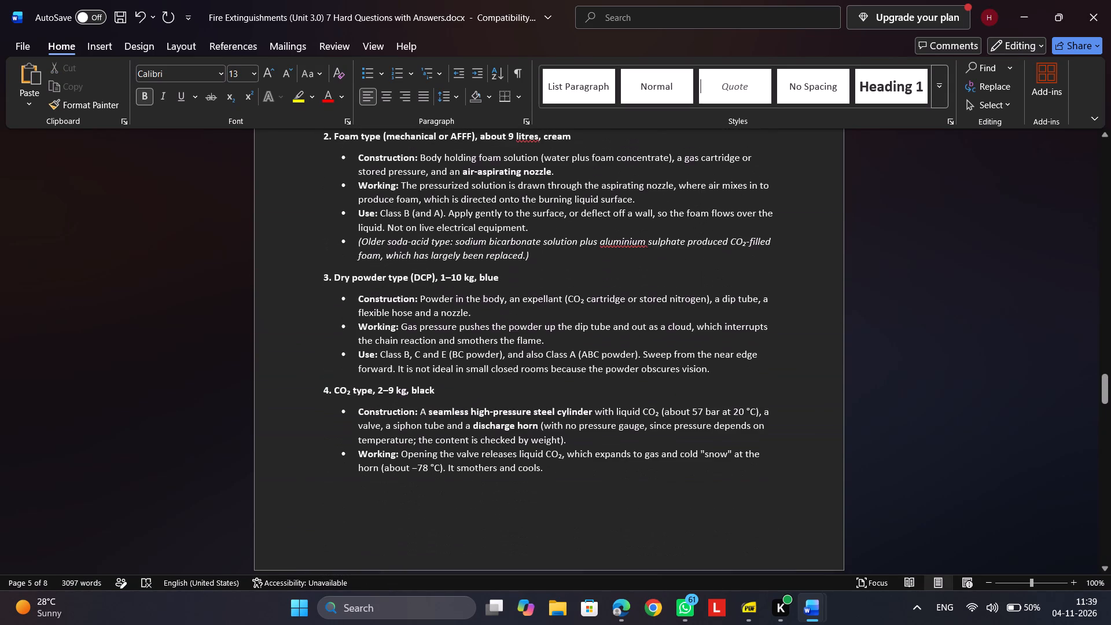
{"action": "scroll", "coordinate": [347, 343], "scroll_direction": "up", "scroll_amount": 3}
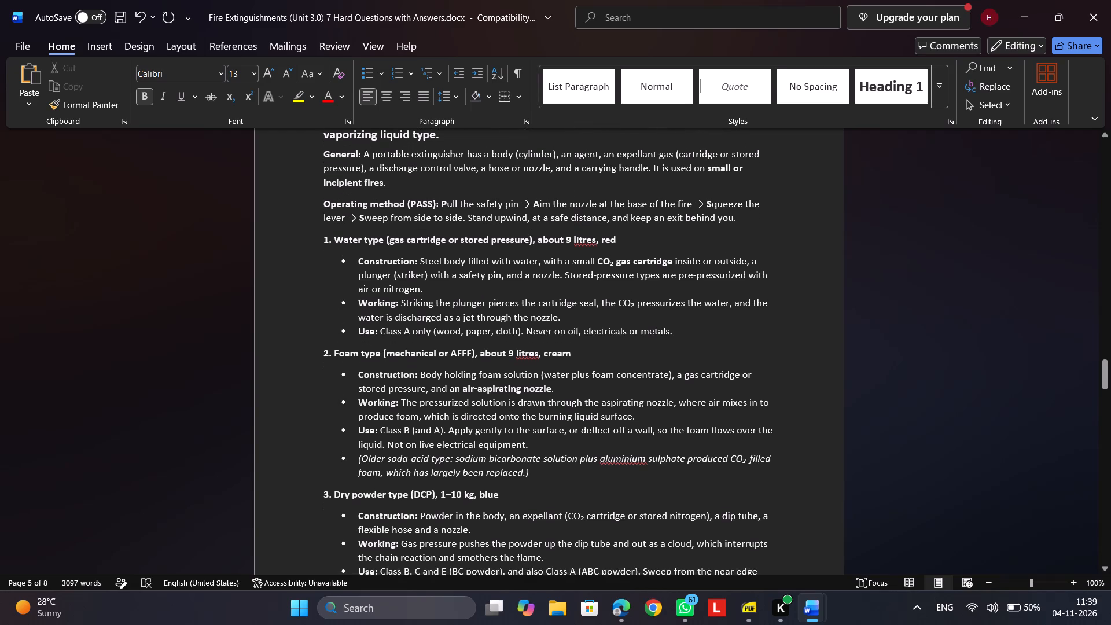
{"action": "scroll", "coordinate": [347, 343], "scroll_direction": "up", "scroll_amount": 1}
Join the "Operating method (PASS)" paragraph onto the end of the General paragraph in the Q.5 answer, separated by a space.
{"action": "scroll", "coordinate": [333, 267], "scroll_direction": "up", "scroll_amount": 1}
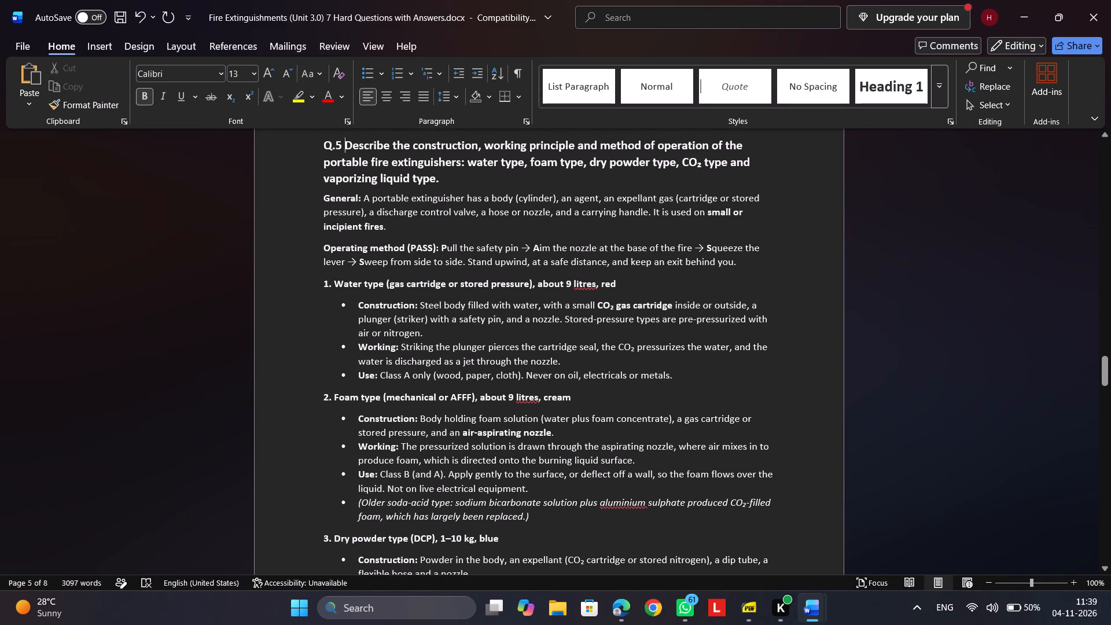
{"action": "scroll", "coordinate": [333, 267], "scroll_direction": "up", "scroll_amount": 4}
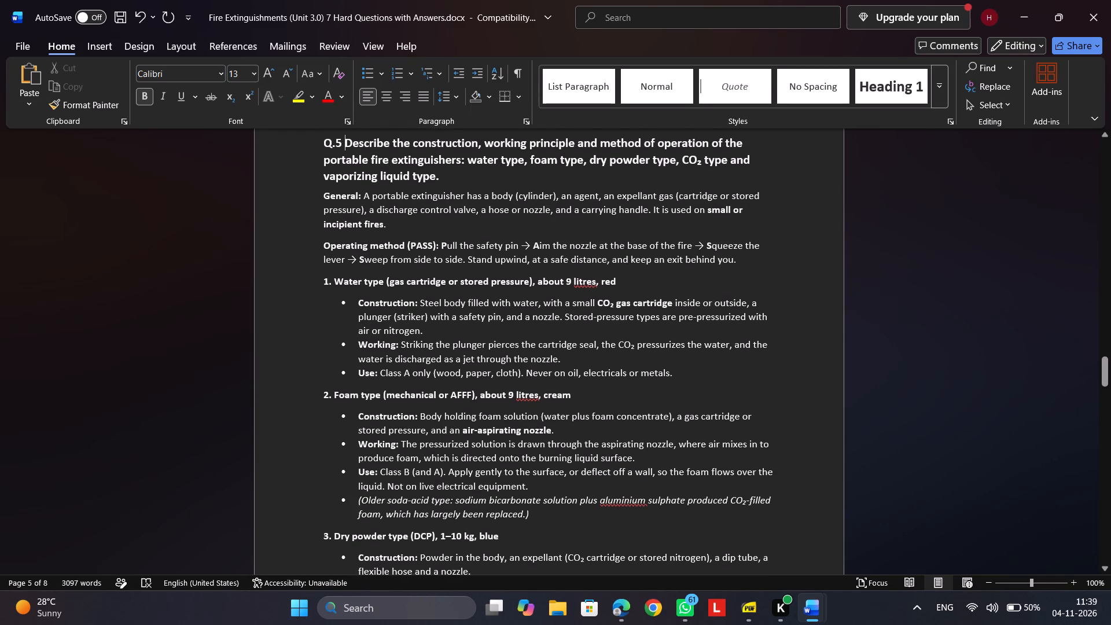
{"action": "scroll", "coordinate": [333, 267], "scroll_direction": "up", "scroll_amount": 1}
{"action": "left_click", "coordinate": [323, 251]}
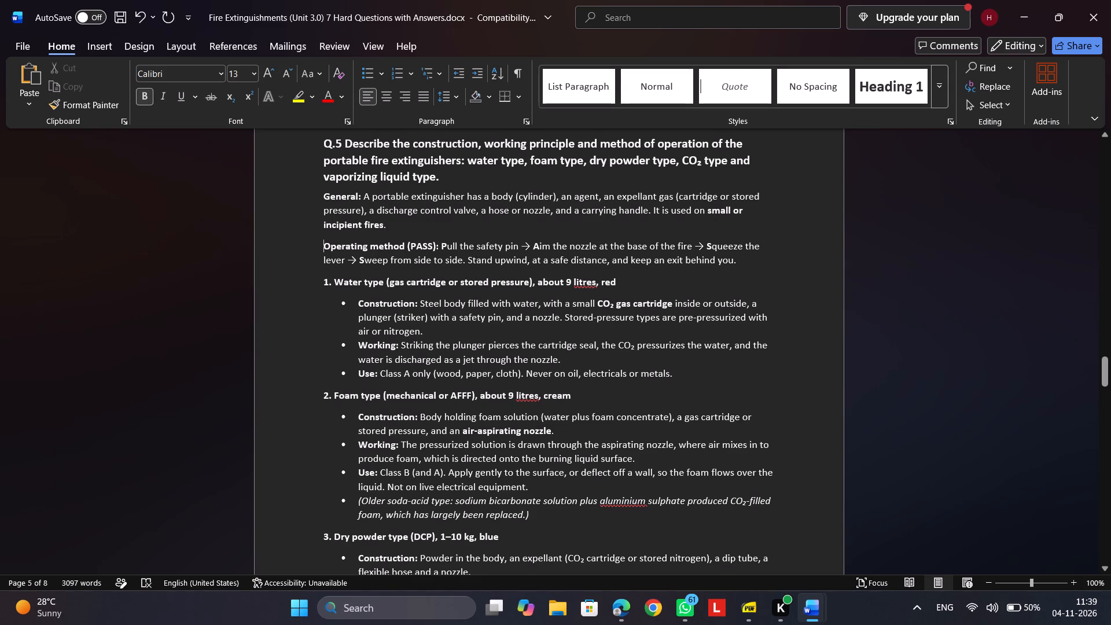
{"action": "key", "text": "BackSpace"}
{"action": "key", "text": "space"}
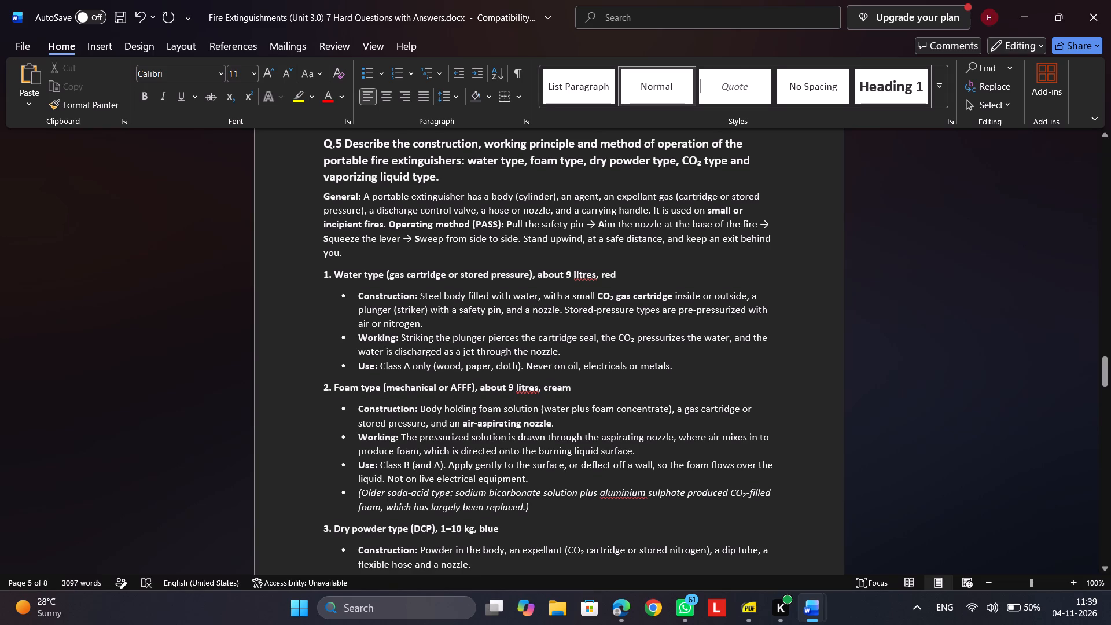
Merge the water type's Construction, Working and Use bullets into its heading line as one running paragraph, with a colon after "red".
{"action": "left_click", "coordinate": [358, 298]}
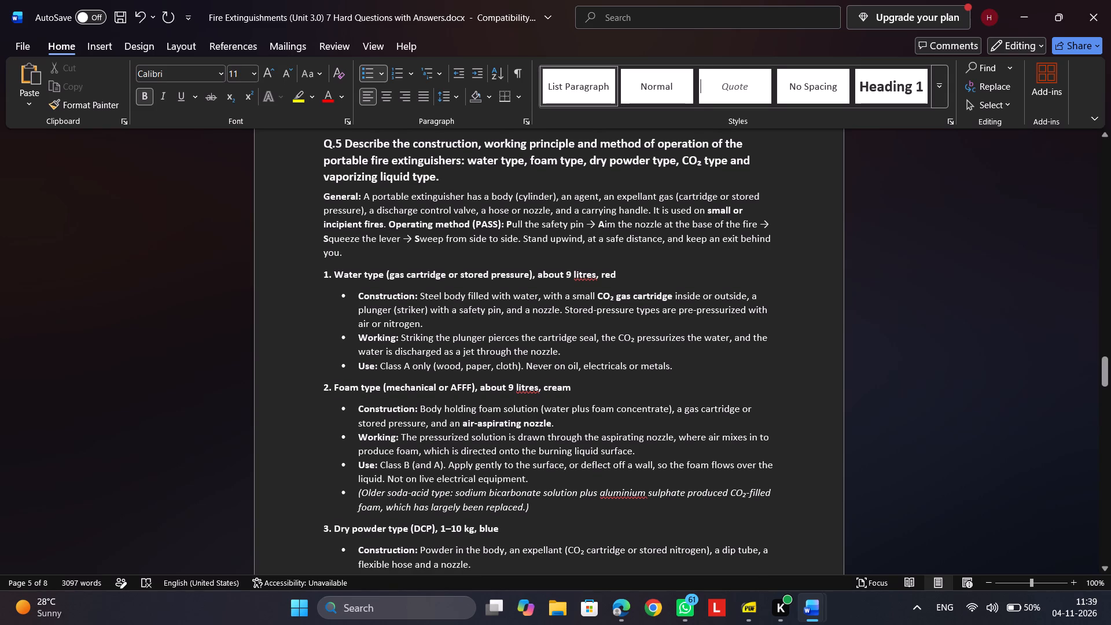
{"action": "key", "text": "BackSpace"}
{"action": "key", "text": "BackSpace"}
{"action": "key", "text": "BackSpace"}
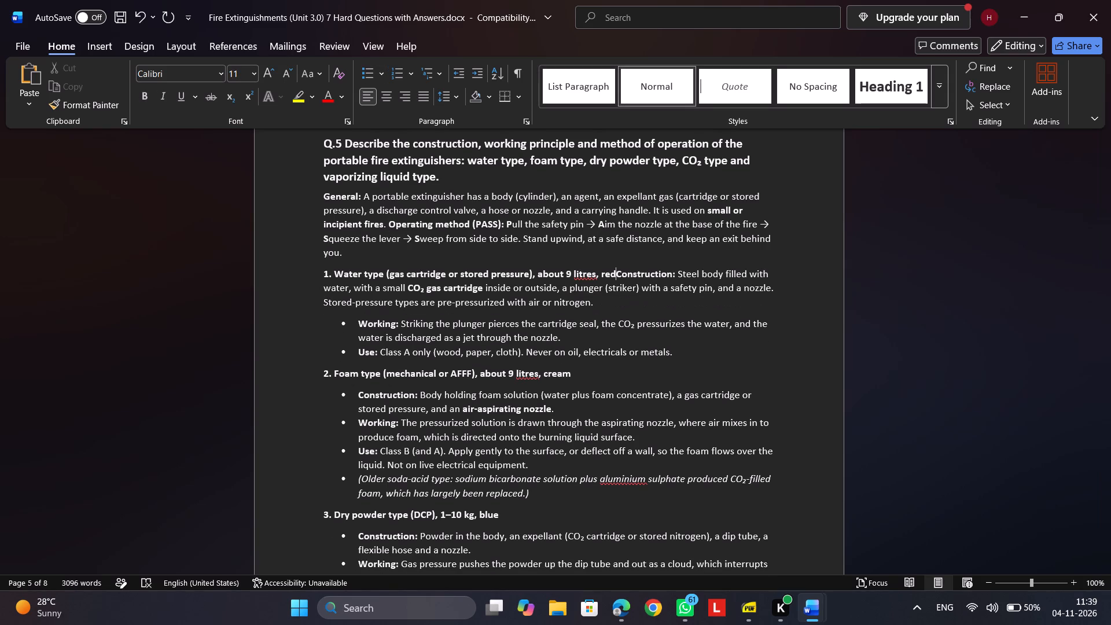
{"action": "key", "text": "shift+colon"}
{"action": "key", "text": "space"}
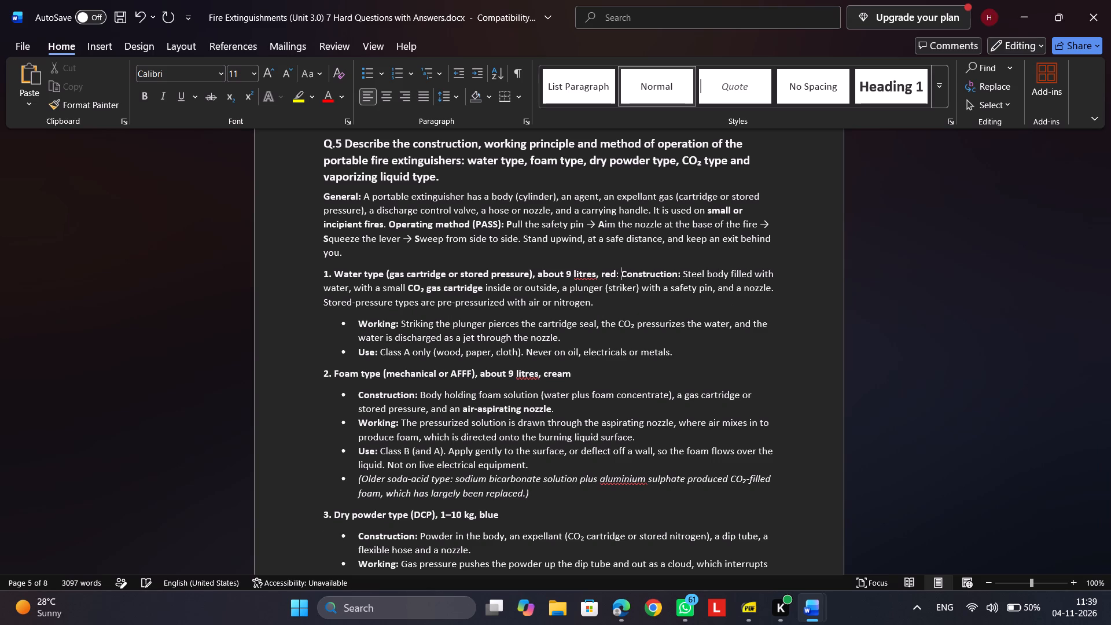
{"action": "left_click", "coordinate": [357, 323]}
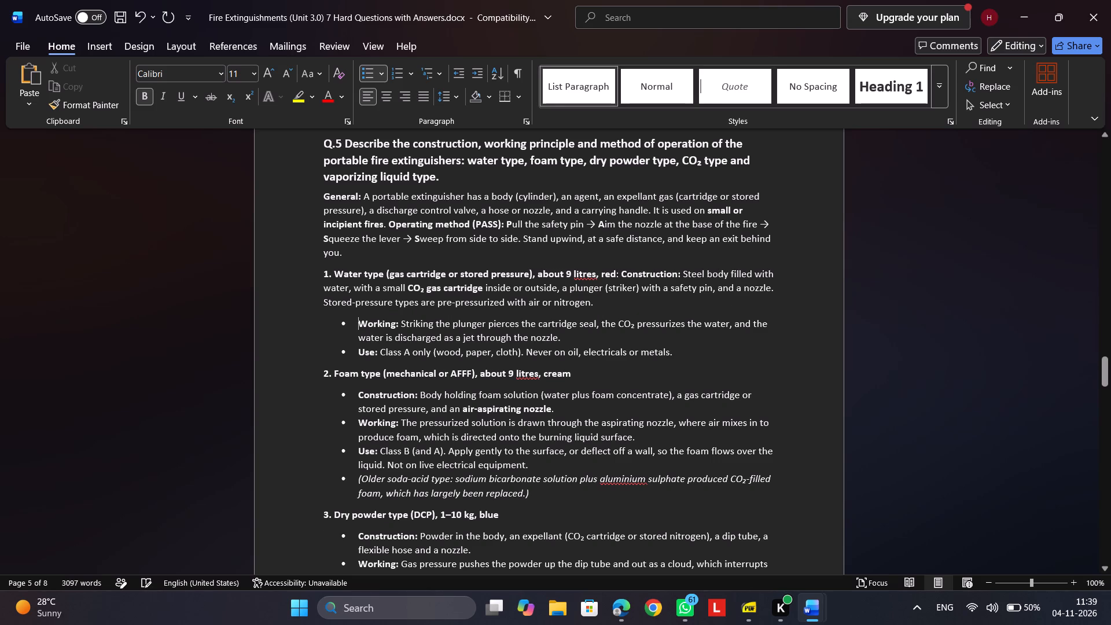
{"action": "key", "text": "BackSpace"}
{"action": "key", "text": "BackSpace"}
{"action": "key", "text": "BackSpace"}
{"action": "key", "text": "space"}
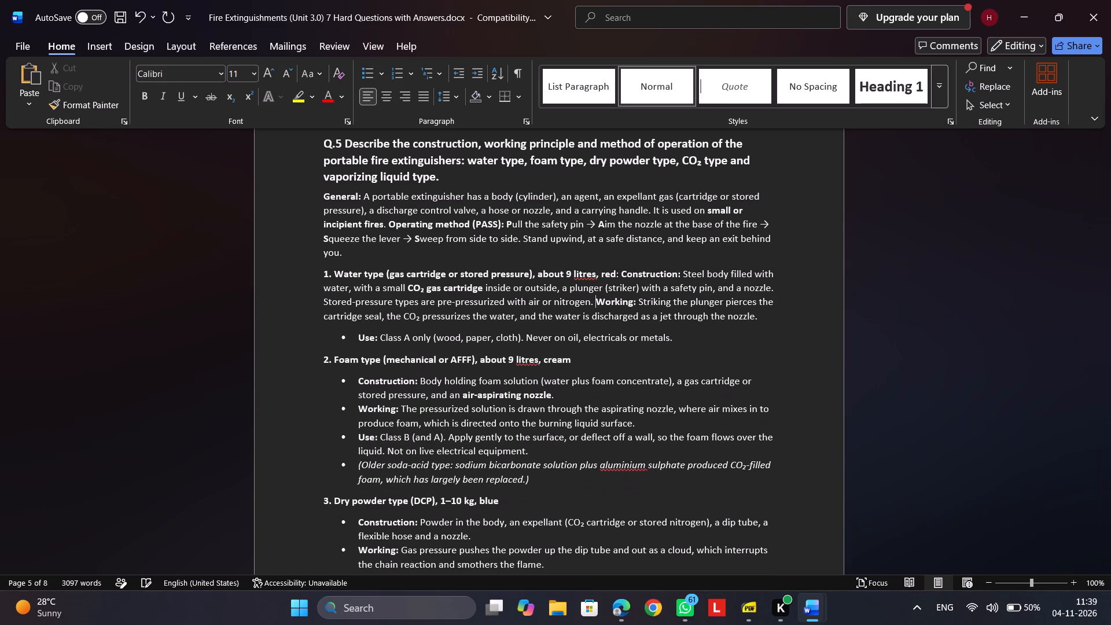
{"action": "left_click", "coordinate": [356, 341]}
{"action": "key", "text": "BackSpace"}
{"action": "key", "text": "BackSpace"}
{"action": "key", "text": "BackSpace"}
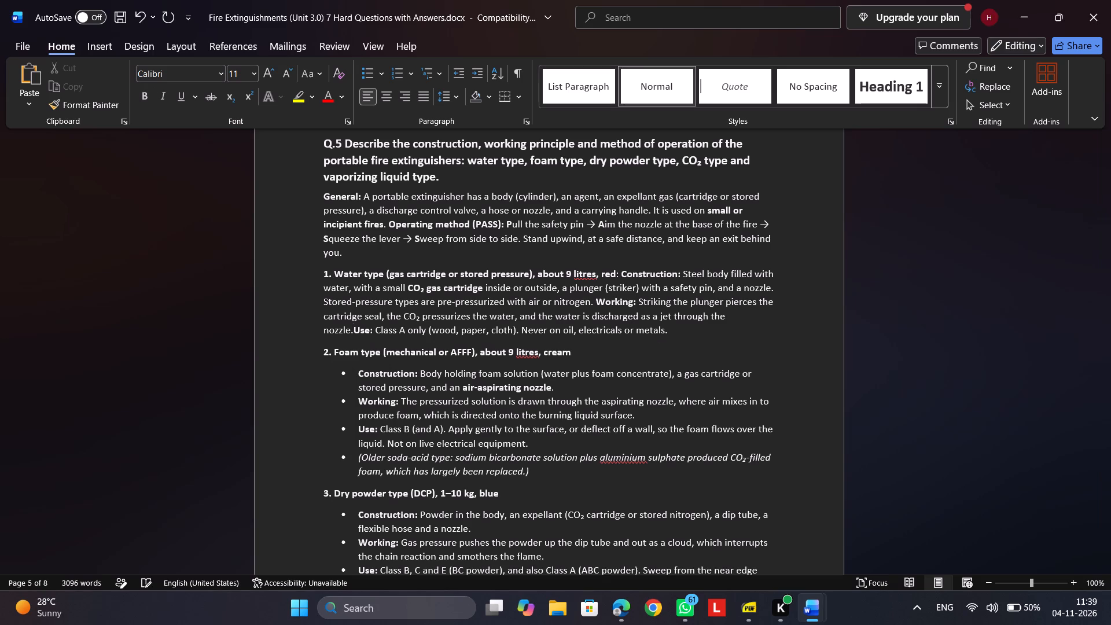
{"action": "key", "text": "space"}
Merge the foam type's Construction and Working bullets into its heading line as running text, with a colon before "Construction".
{"action": "scroll", "coordinate": [356, 341], "scroll_direction": "down", "scroll_amount": 1}
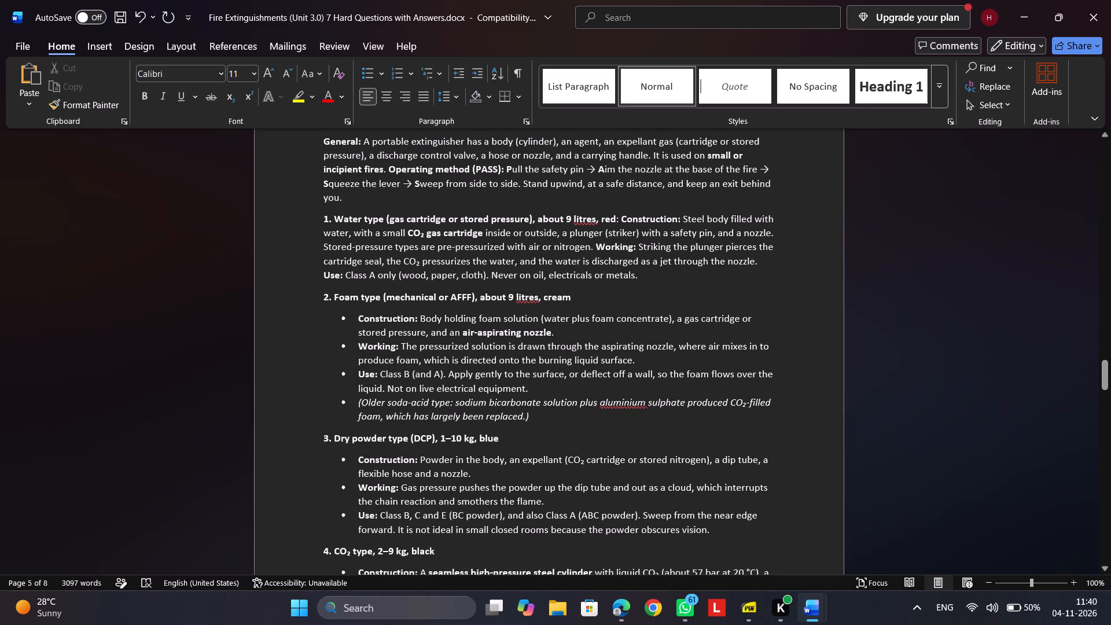
{"action": "left_click", "coordinate": [356, 319]}
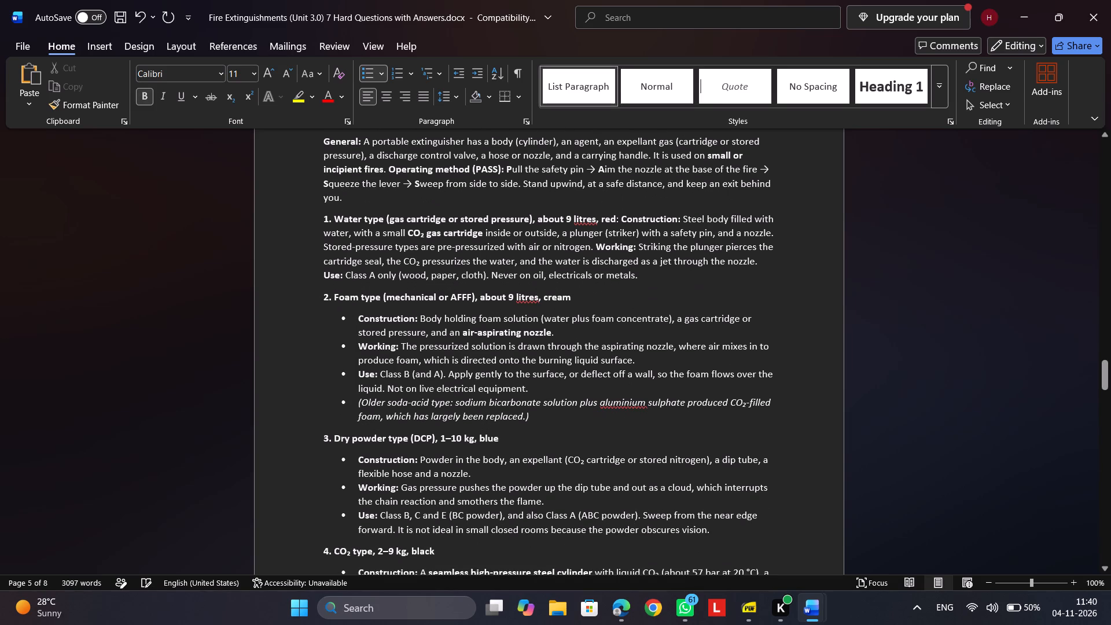
{"action": "key", "text": "BackSpace"}
{"action": "key", "text": "BackSpace"}
{"action": "key", "text": "BackSpace"}
{"action": "key", "text": "space"}
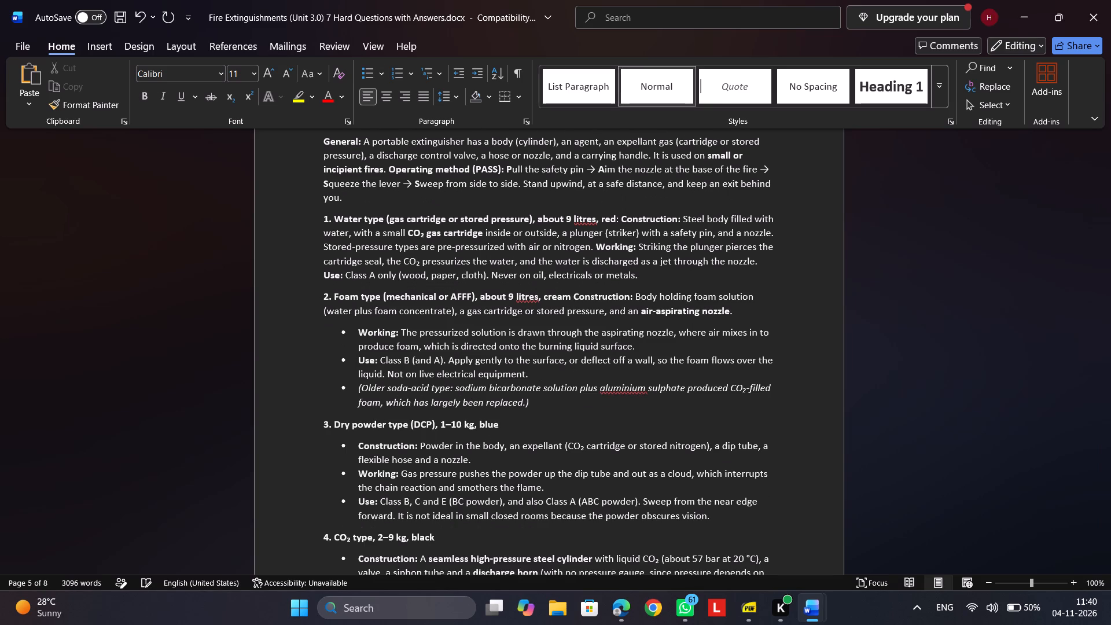
{"action": "type", "text": ":"}
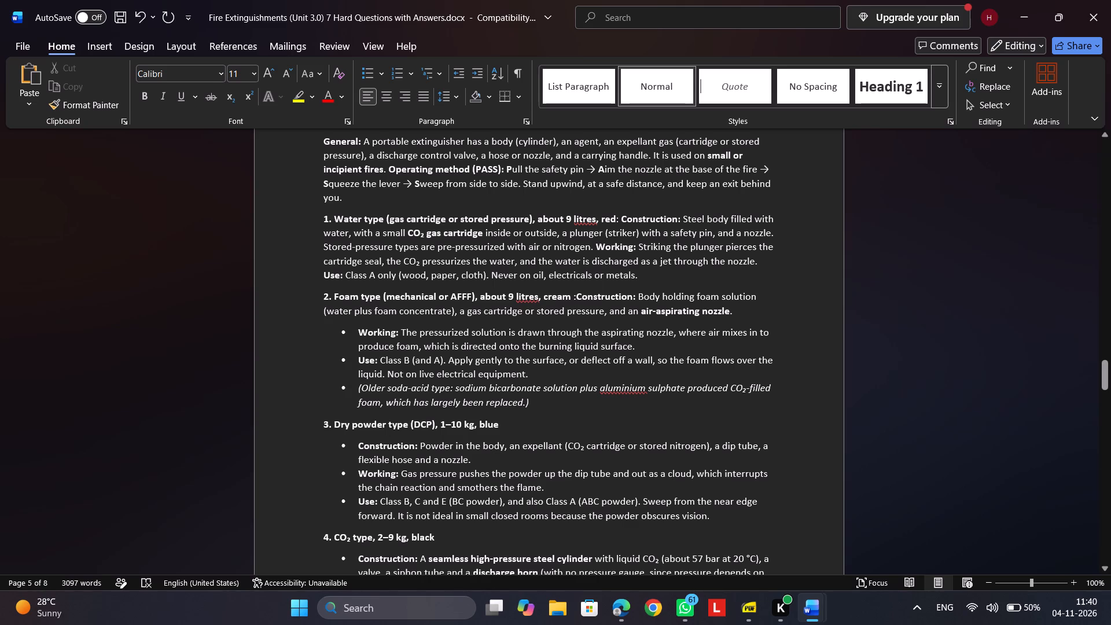
{"action": "left_click", "coordinate": [354, 333]}
{"action": "key", "text": "BackSpace"}
{"action": "key", "text": "BackSpace"}
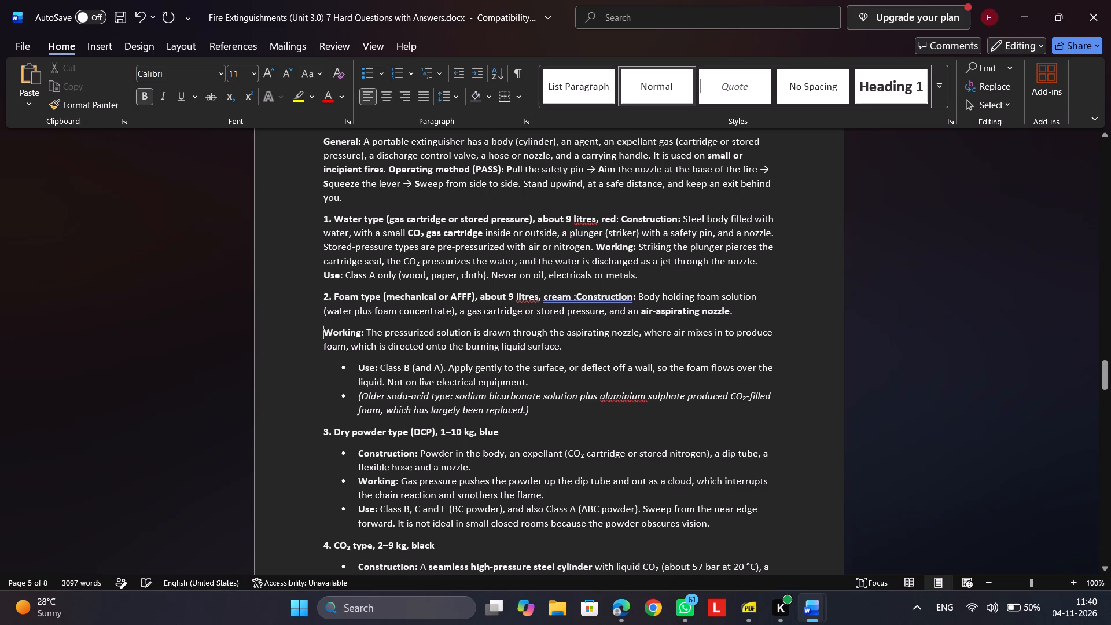
{"action": "key", "text": "BackSpace"}
{"action": "key", "text": "space"}
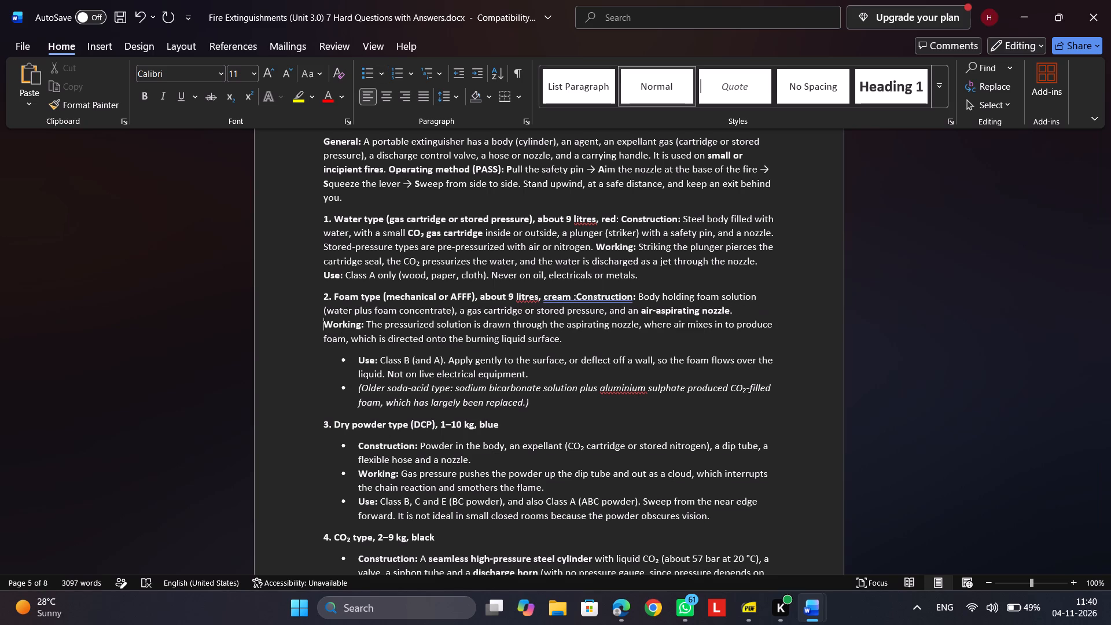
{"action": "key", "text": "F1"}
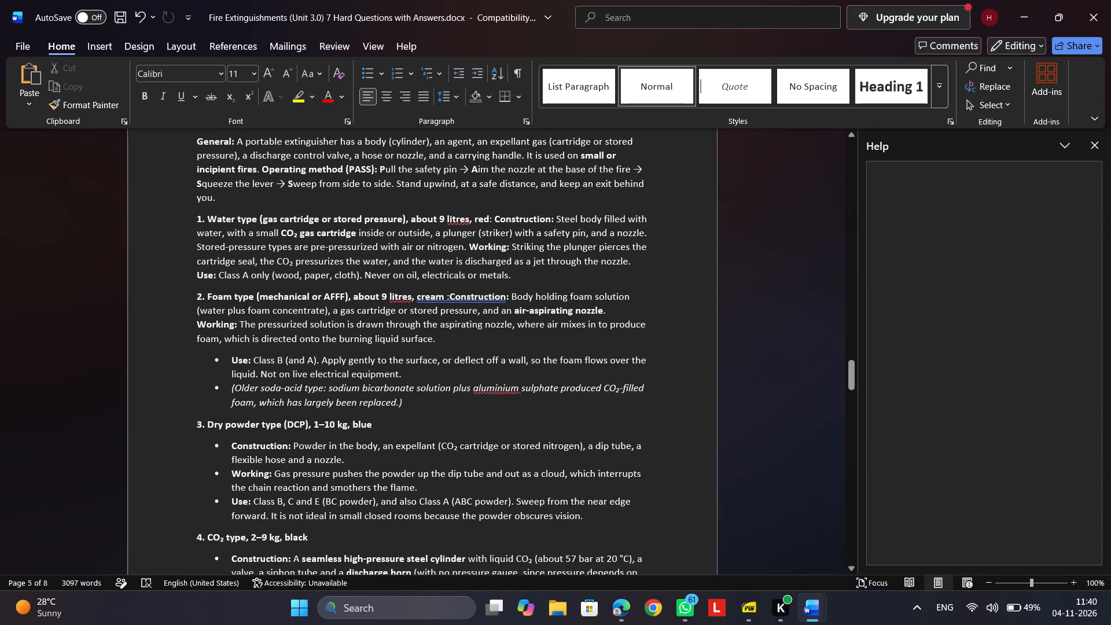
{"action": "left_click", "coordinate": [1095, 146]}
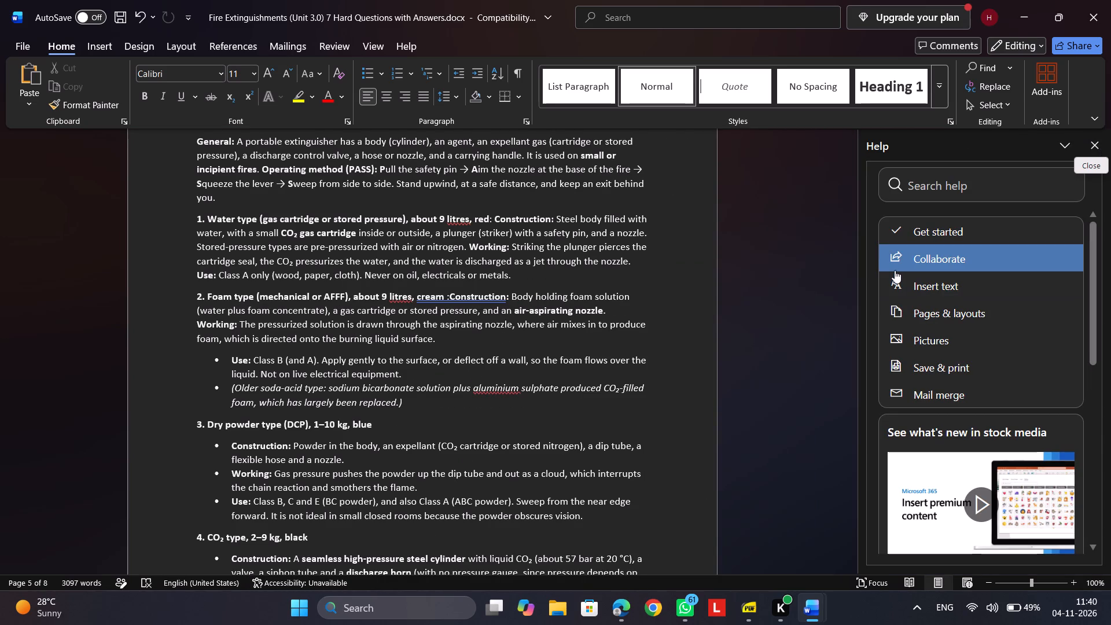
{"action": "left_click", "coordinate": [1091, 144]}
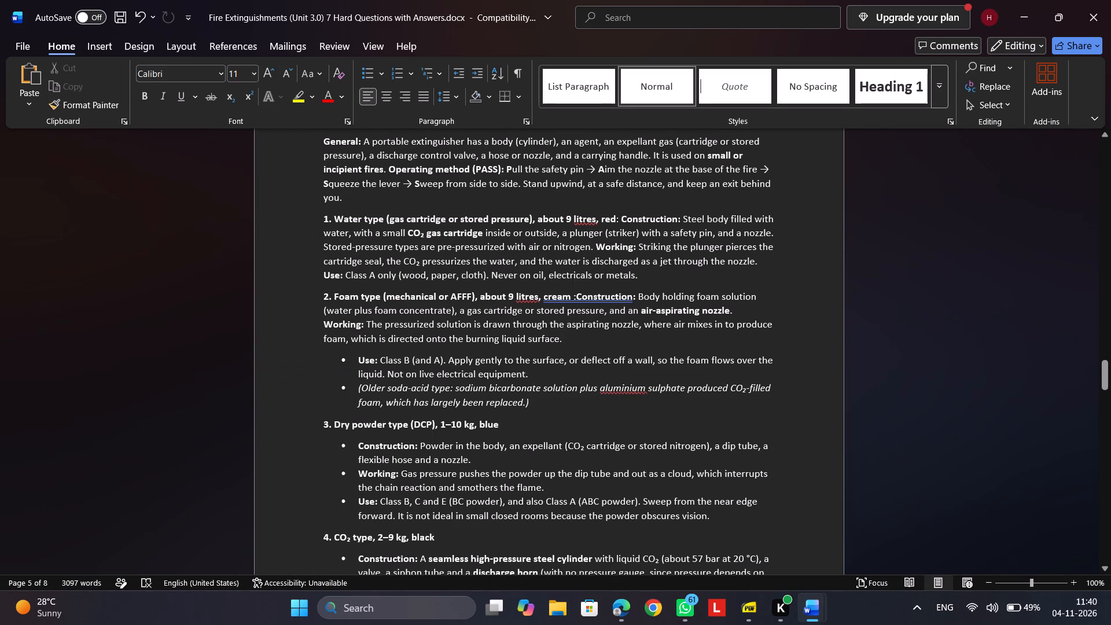
Join the foam type's Use bullet onto the end of its Working text, separated by a space.
{"action": "left_click", "coordinate": [355, 364]}
{"action": "key", "text": "BackSpace"}
{"action": "key", "text": "BackSpace"}
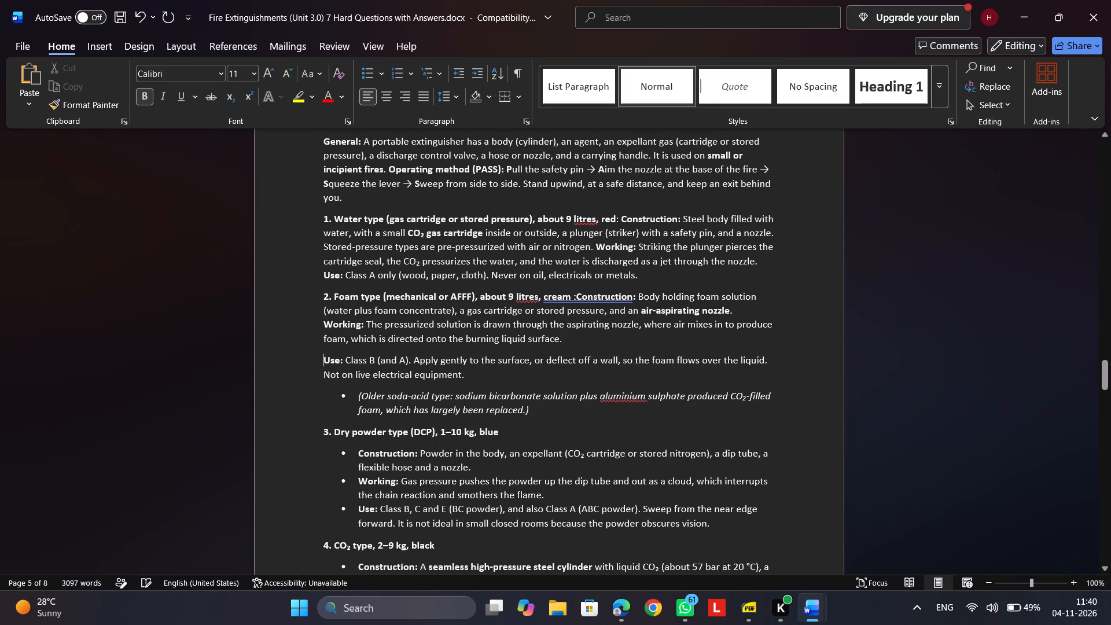
{"action": "key", "text": "BackSpace"}
{"action": "key", "text": "space"}
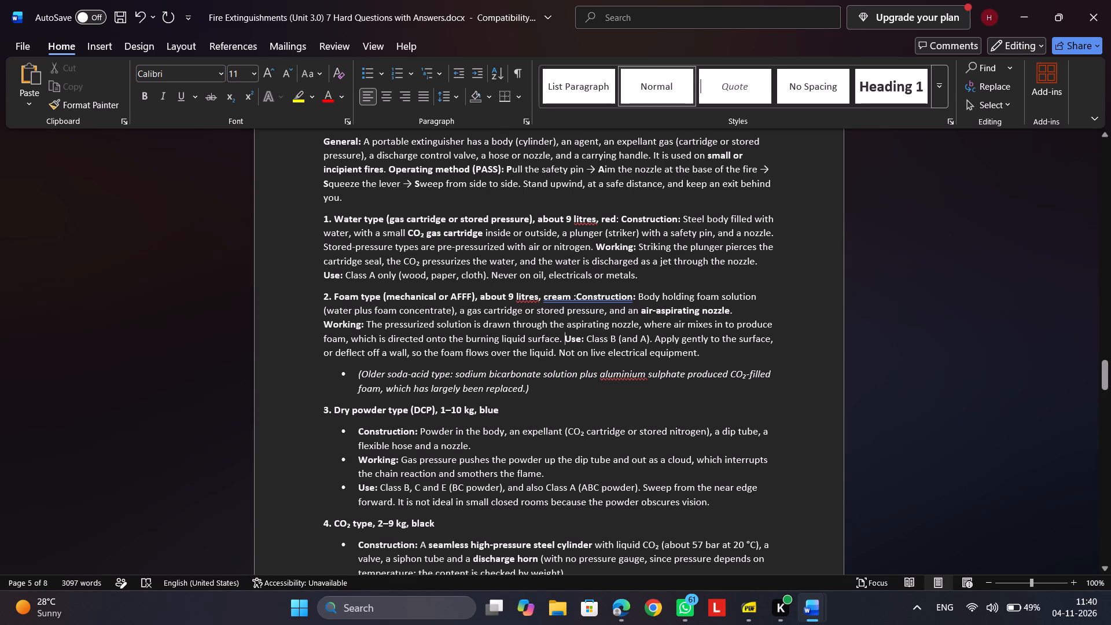
Delete the italic bullet about the older soda-acid type from the foam type section.
{"action": "left_click", "coordinate": [536, 392]}
{"action": "left_click_drag", "start_coordinate": [536, 392], "coordinate": [384, 369]}
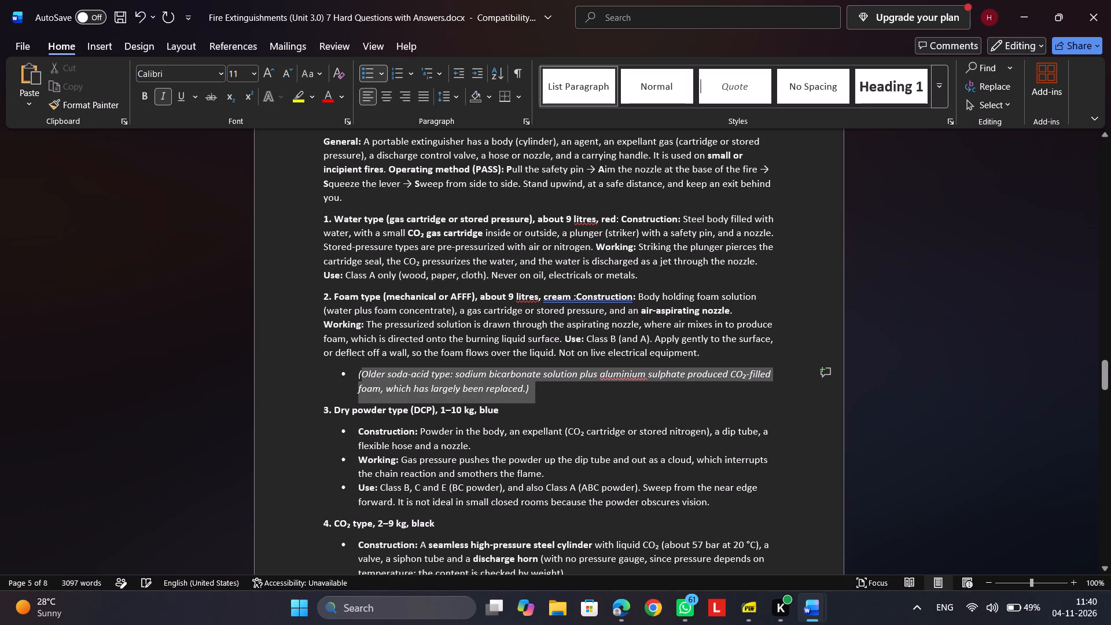
{"action": "left_click_drag", "start_coordinate": [384, 369], "coordinate": [350, 375]}
{"action": "key", "text": "BackSpace"}
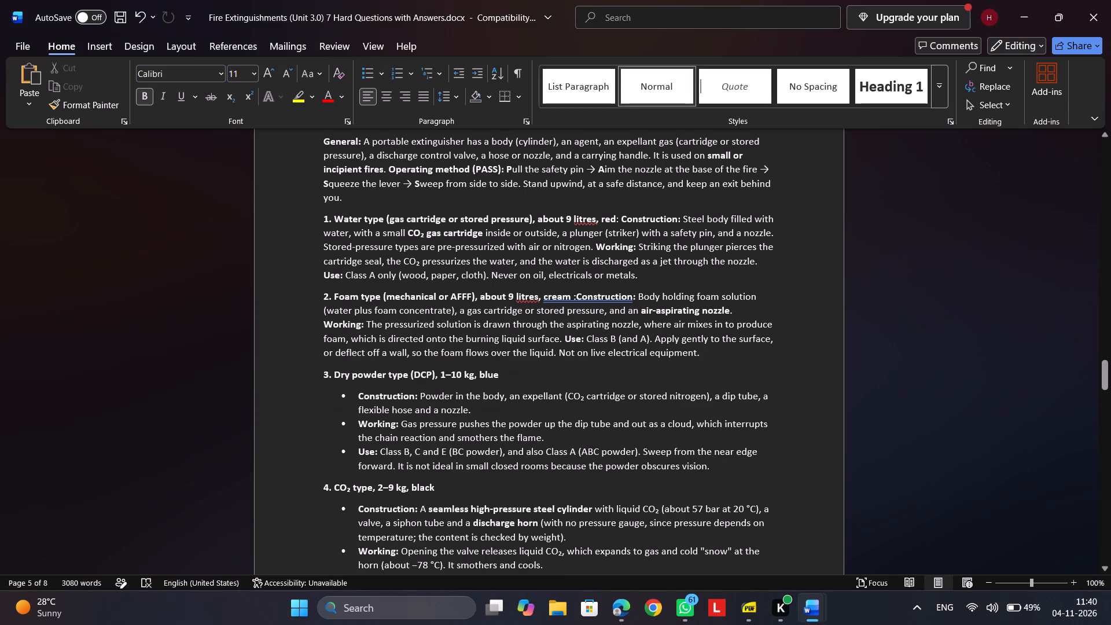
Merge the dry powder type's Construction, Working and Use bullets into its heading line as one paragraph, with a colon before "Construction".
{"action": "left_click", "coordinate": [355, 402]}
{"action": "key", "text": "BackSpace"}
{"action": "key", "text": "BackSpace"}
{"action": "key", "text": "BackSpace"}
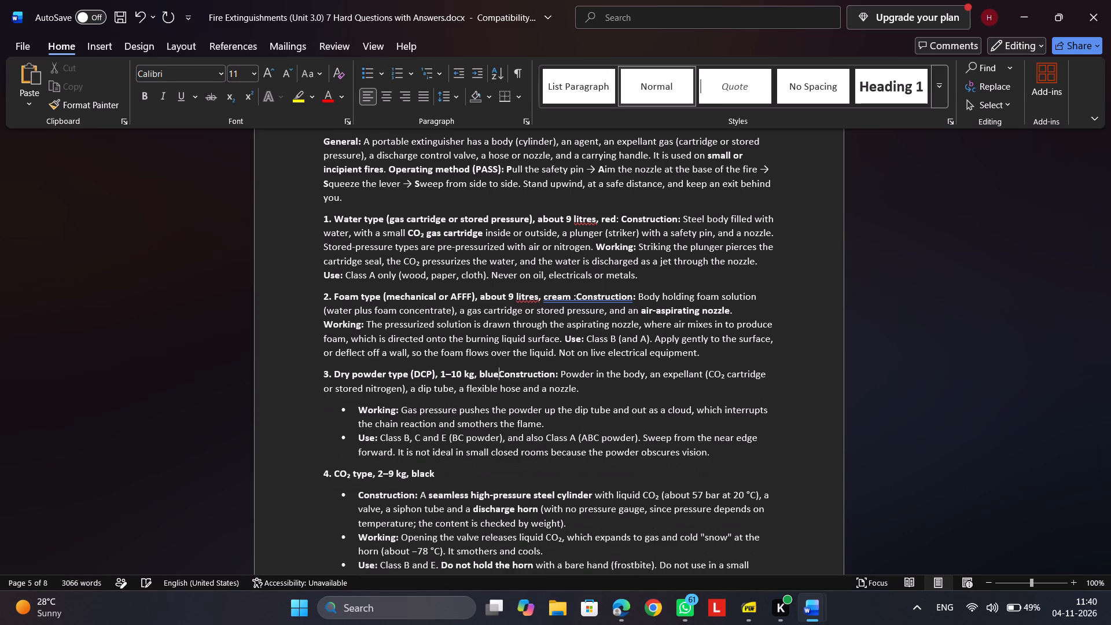
{"action": "key", "text": "space"}
{"action": "type", "text": ":"}
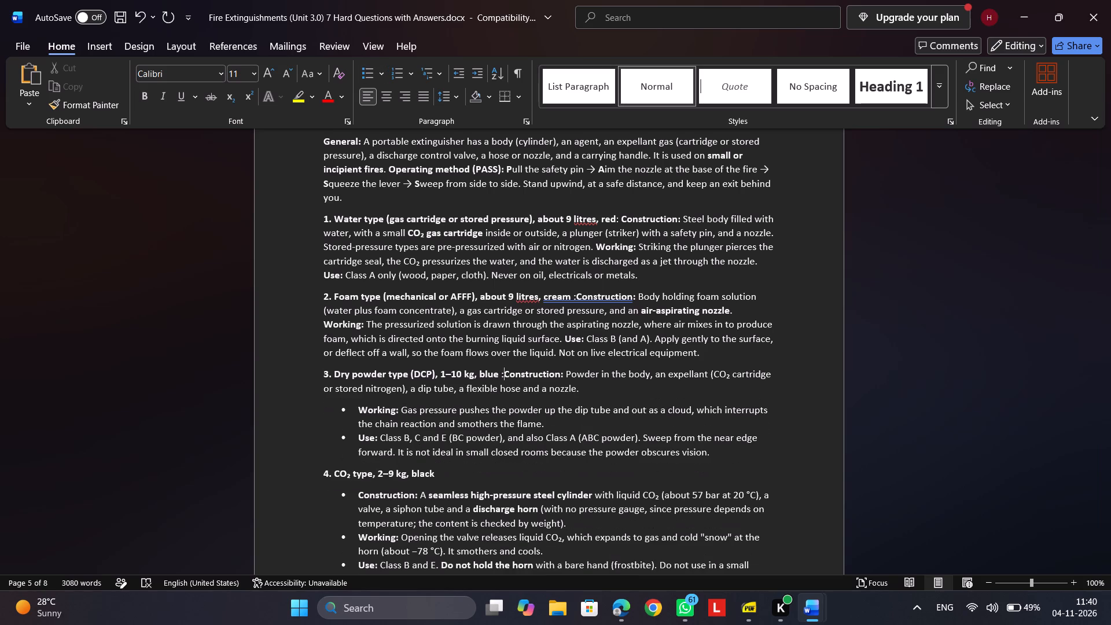
{"action": "double_click", "coordinate": [355, 402]}
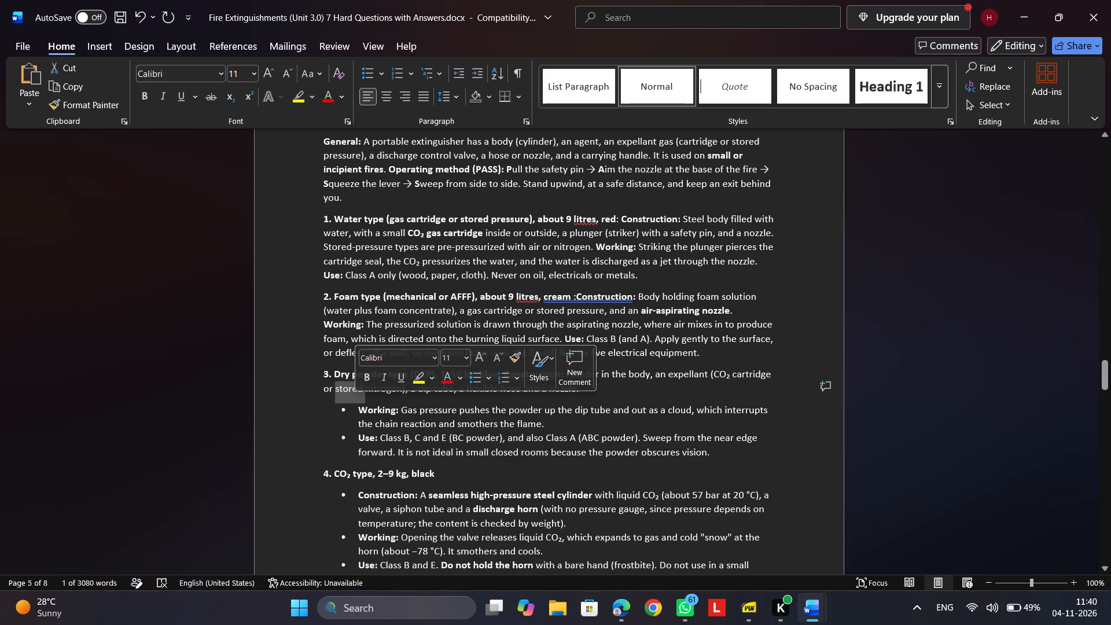
{"action": "left_click", "coordinate": [355, 409]}
{"action": "key", "text": "BackSpace"}
{"action": "key", "text": "BackSpace"}
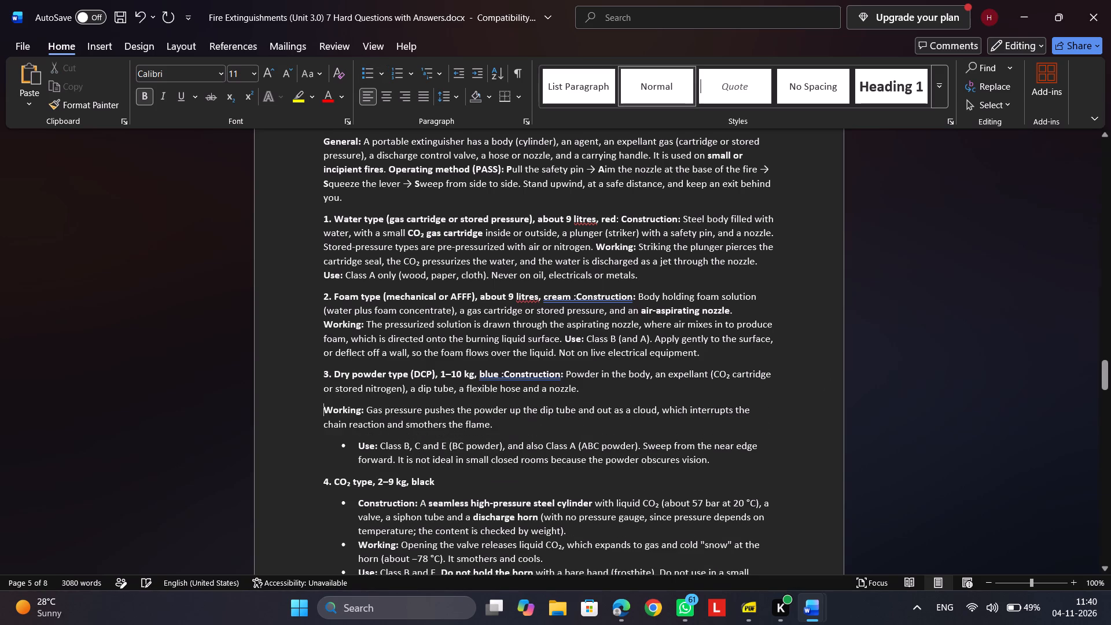
{"action": "key", "text": "BackSpace"}
{"action": "key", "text": "space"}
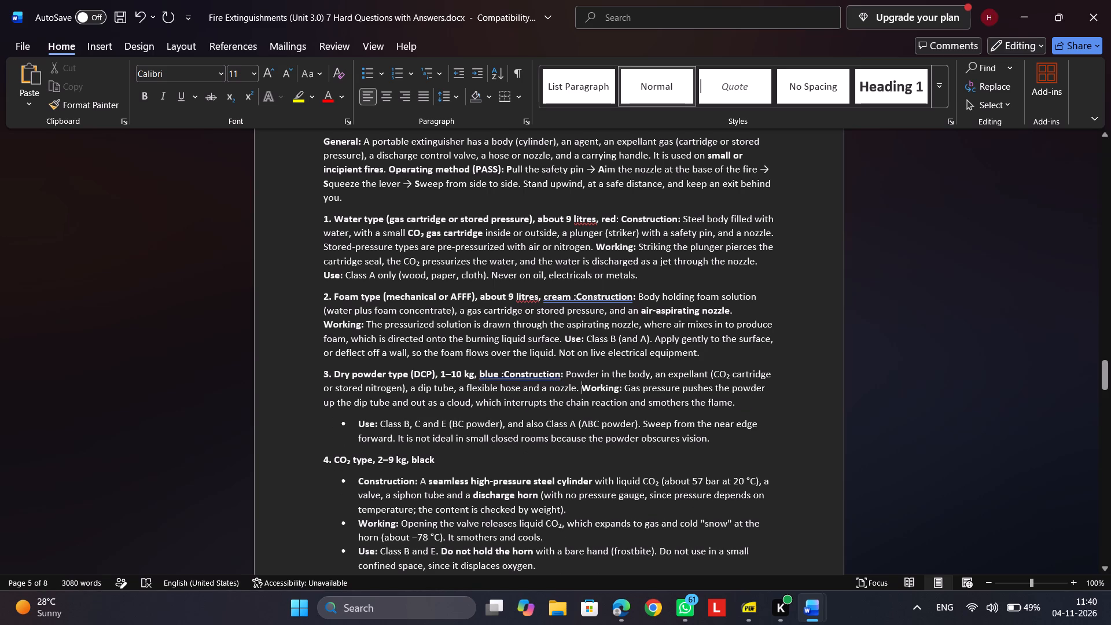
{"action": "left_click", "coordinate": [355, 420]}
{"action": "key", "text": "BackSpace"}
{"action": "key", "text": "BackSpace"}
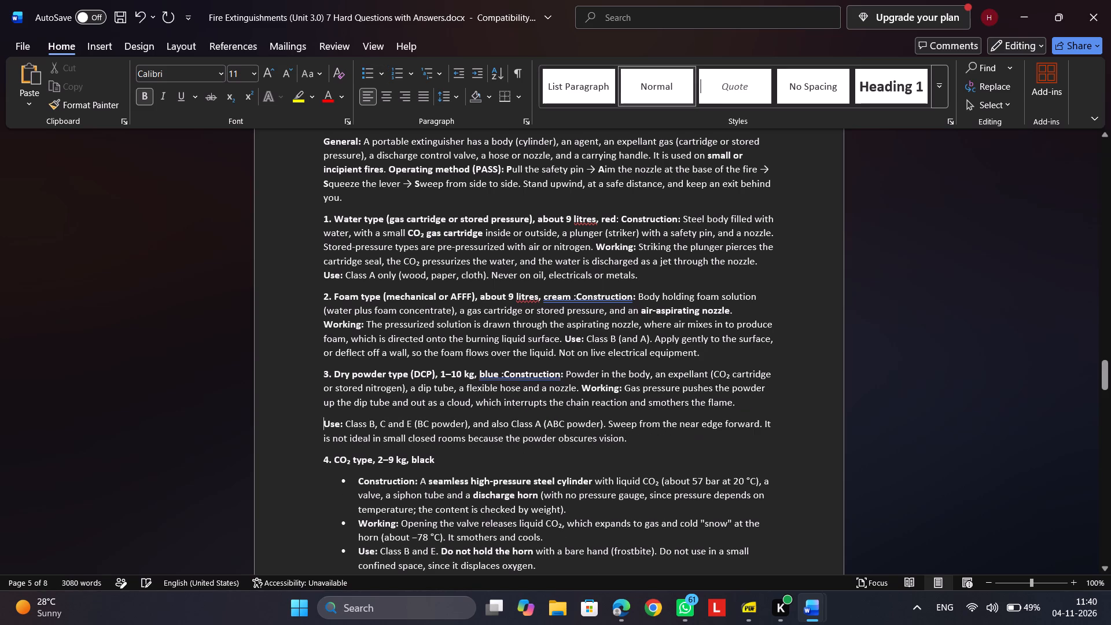
{"action": "key", "text": "BackSpace"}
Look ahead to the Q.6 extinguisher selection question, check the Unit 3.0 topics in the syllabus PDF in SumatraPDF, and return to Word.
{"action": "scroll", "coordinate": [355, 420], "scroll_direction": "down", "scroll_amount": 1}
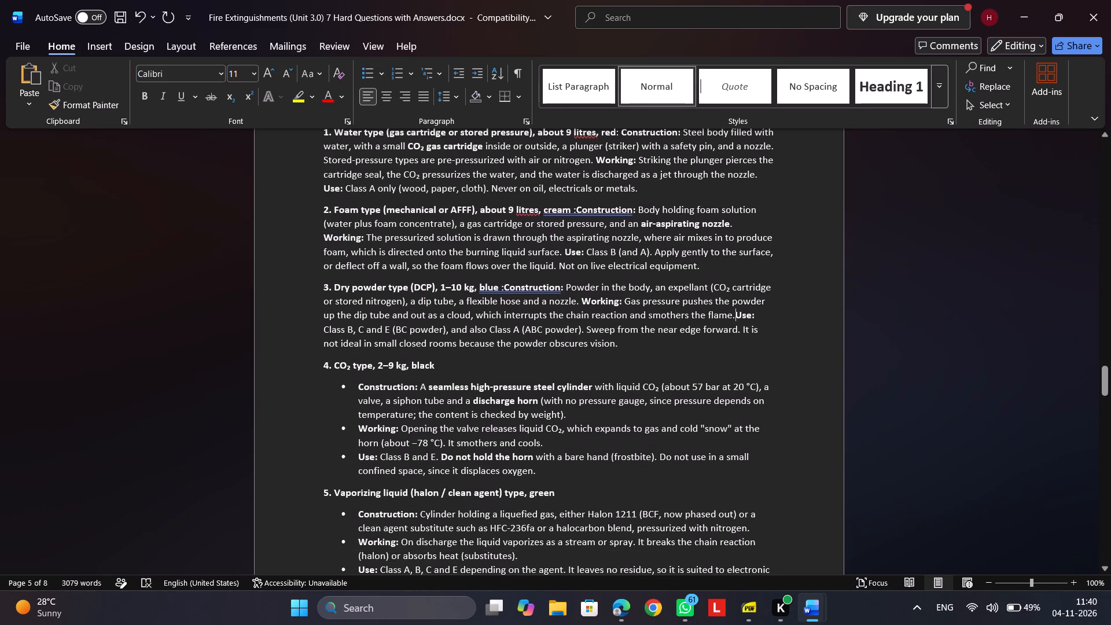
{"action": "scroll", "coordinate": [355, 420], "scroll_direction": "down", "scroll_amount": 1}
{"action": "scroll", "coordinate": [359, 473], "scroll_direction": "down", "scroll_amount": 1}
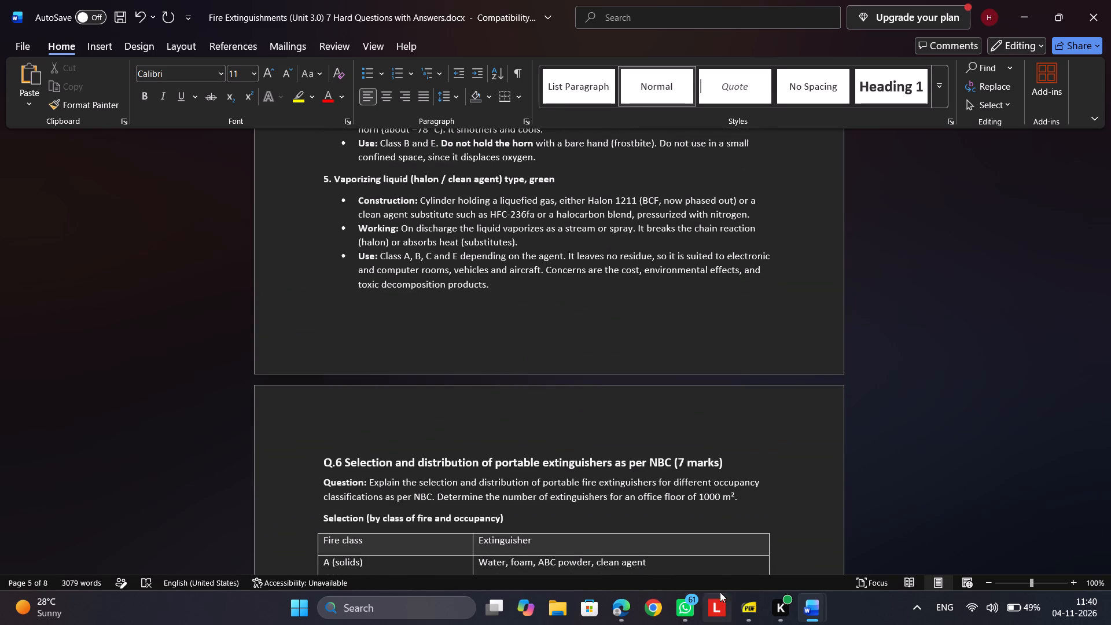
{"action": "left_click", "coordinate": [745, 610]}
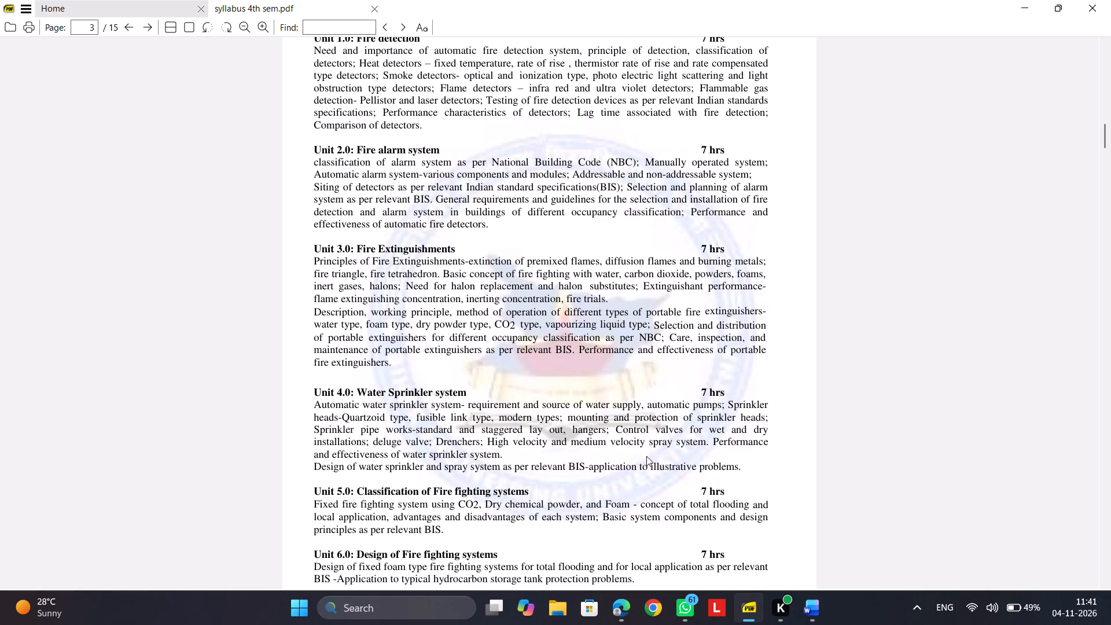
{"action": "left_click", "coordinate": [753, 606]}
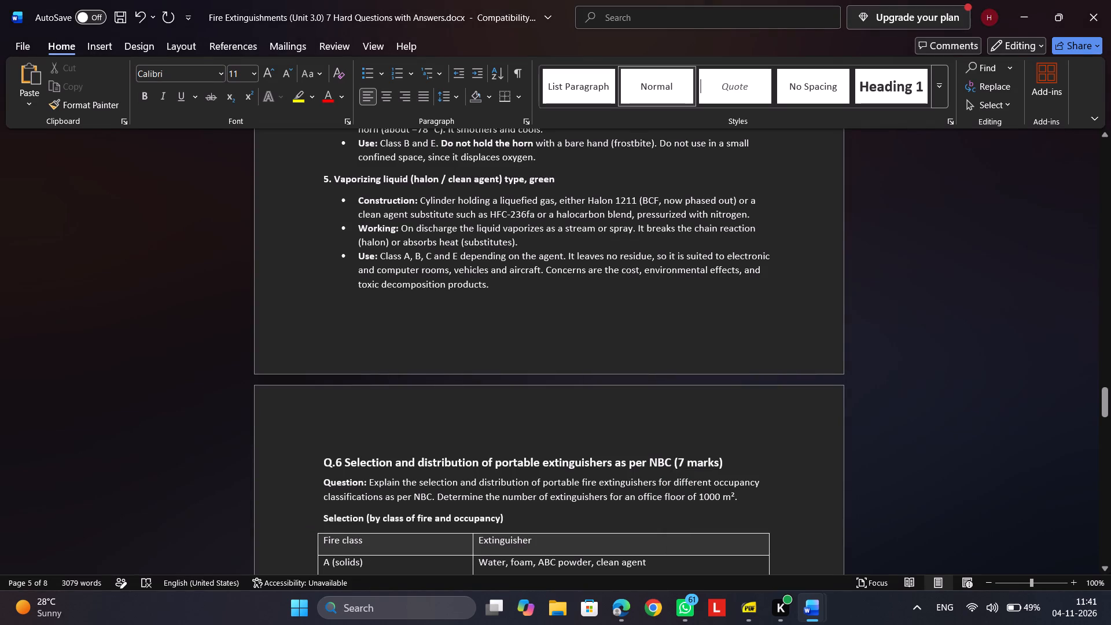
Replace the Q.6 heading title and the "Question:" label with the question text itself, directly after "Q.6".
{"action": "left_click_drag", "start_coordinate": [369, 484], "coordinate": [348, 460]}
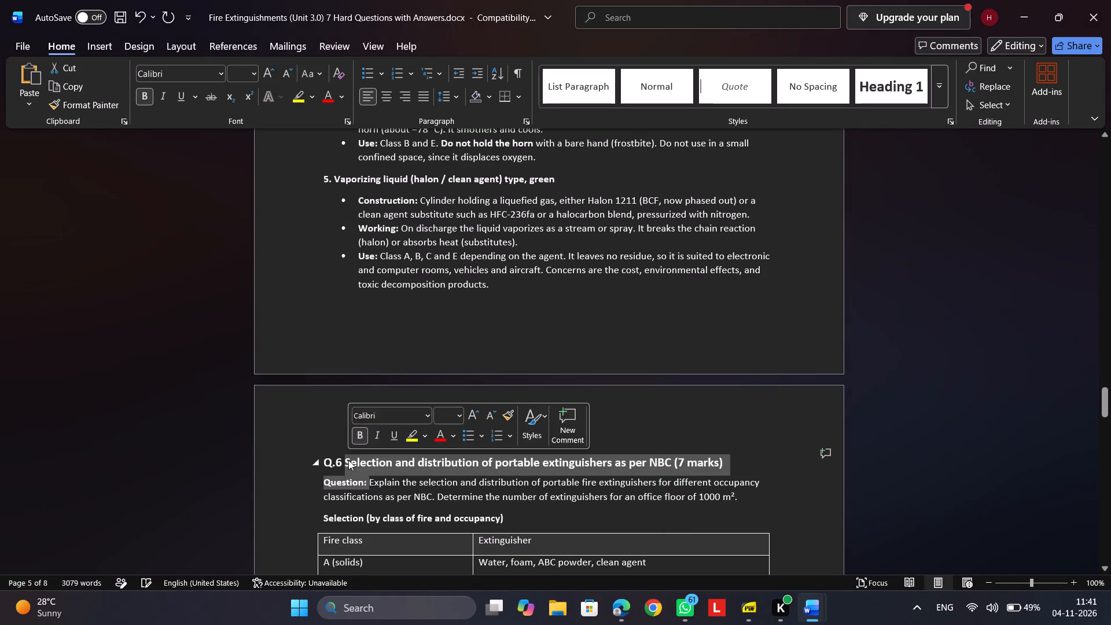
{"action": "key", "text": "BackSpace"}
{"action": "key", "text": "Right"}
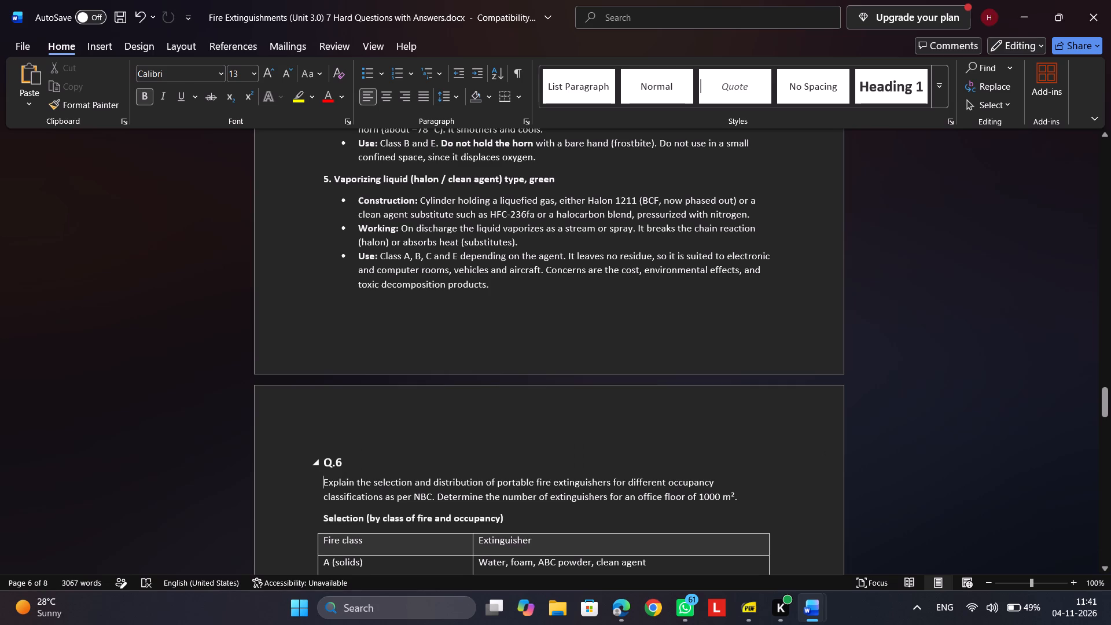
{"action": "key", "text": "BackSpace"}
Delete distribution points 5 and 6 and the whole Numerical section at the end of the Q.6 answer.
{"action": "scroll", "coordinate": [348, 460], "scroll_direction": "down", "scroll_amount": 2}
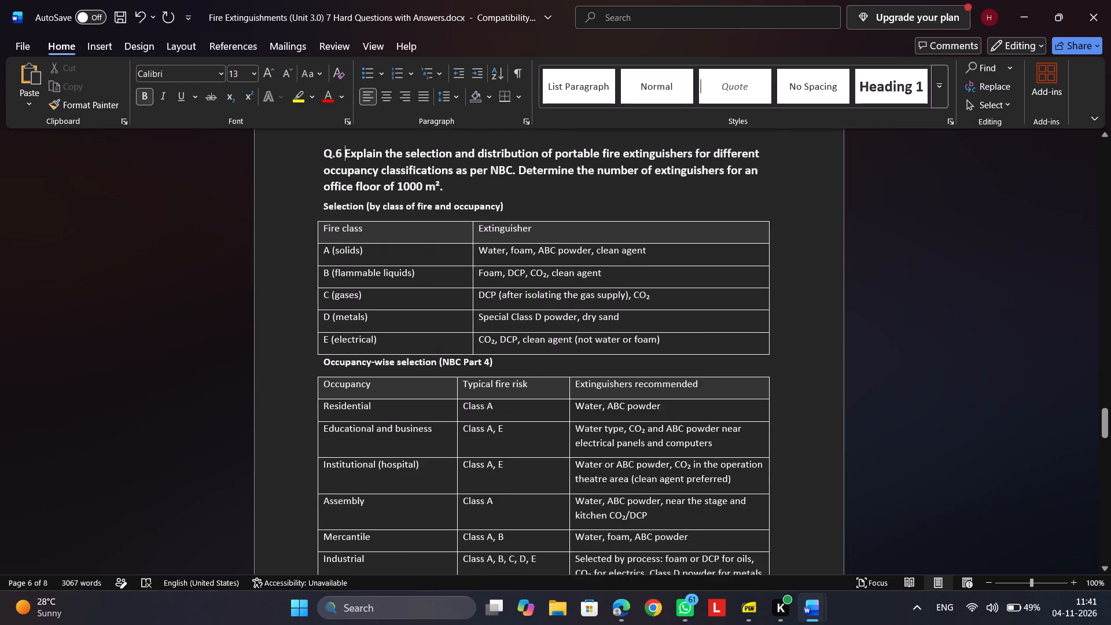
{"action": "scroll", "coordinate": [348, 460], "scroll_direction": "down", "scroll_amount": 4}
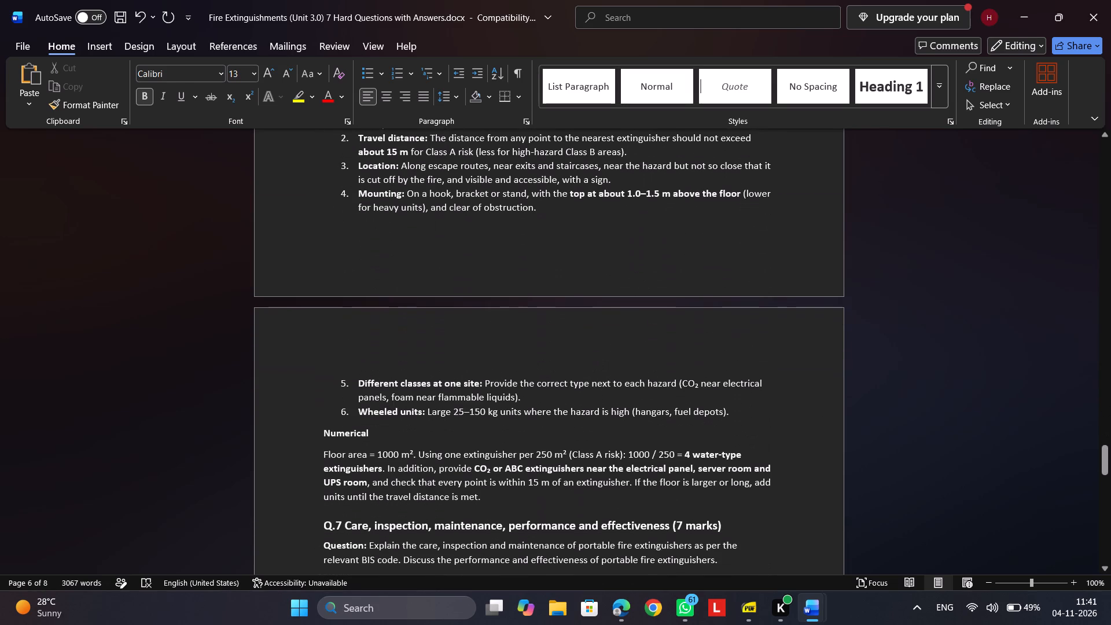
{"action": "scroll", "coordinate": [348, 460], "scroll_direction": "down", "scroll_amount": 1}
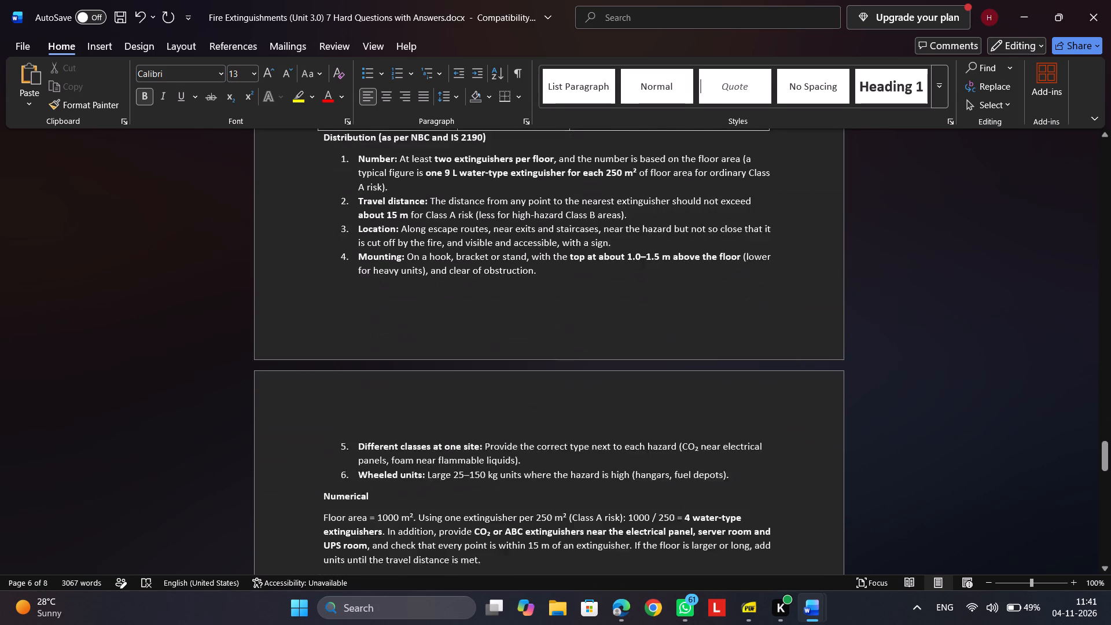
{"action": "scroll", "coordinate": [473, 394], "scroll_direction": "down", "scroll_amount": 1}
{"action": "left_click_drag", "start_coordinate": [492, 473], "coordinate": [337, 341]}
{"action": "key", "text": "BackSpace"}
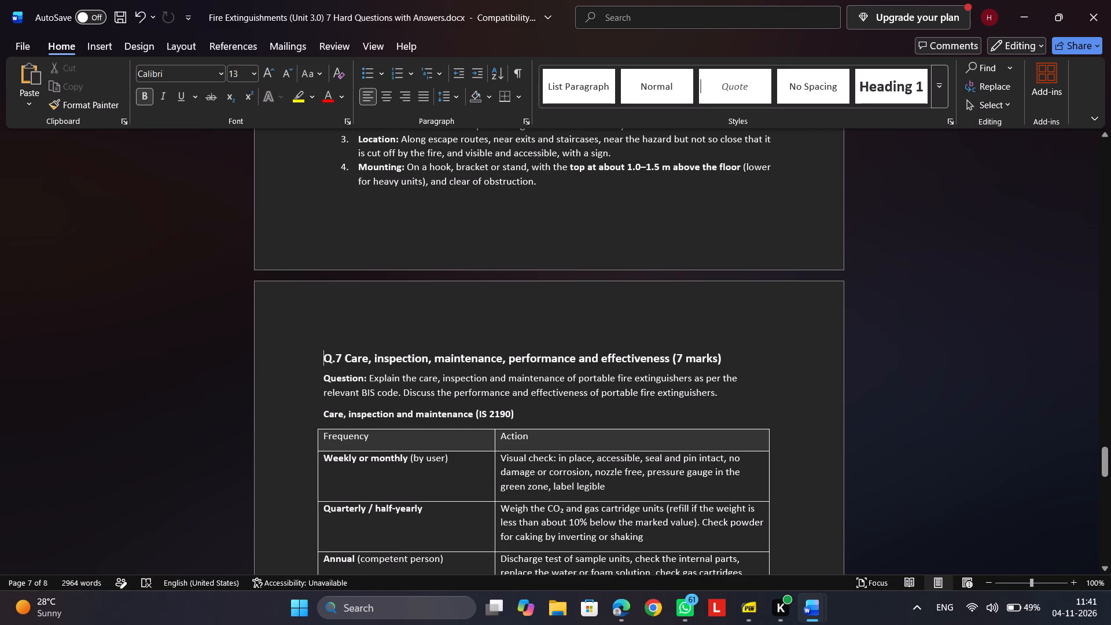
Check the Unit 3.0 topics in the syllabus PDF in SumatraPDF and return to Word.
{"action": "left_click", "coordinate": [752, 607]}
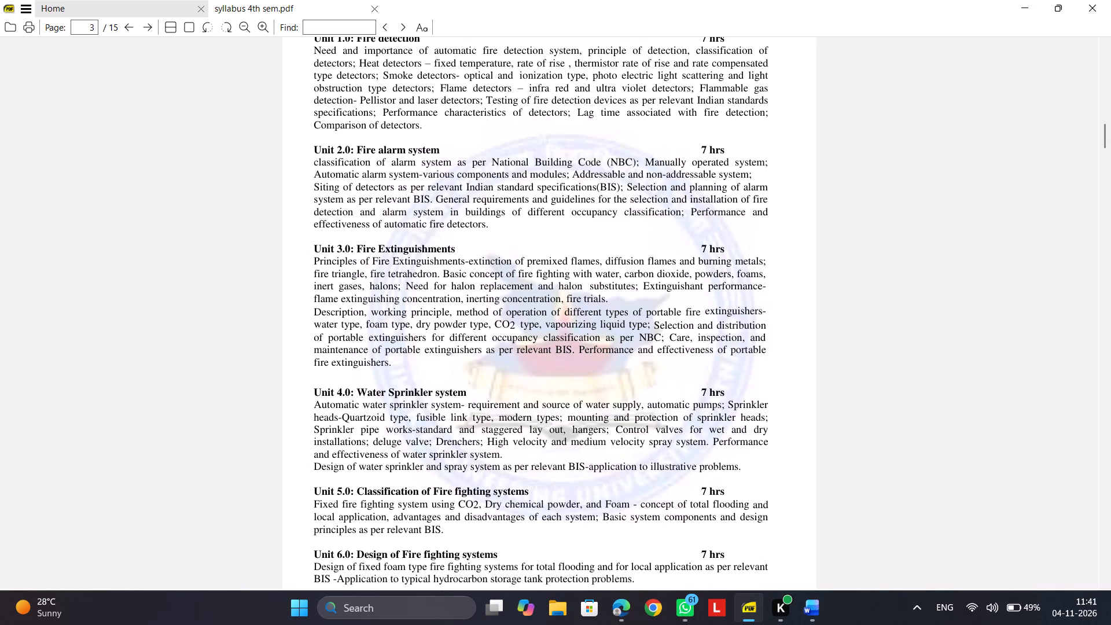
{"action": "left_click", "coordinate": [747, 622]}
{"action": "left_click", "coordinate": [747, 622]}
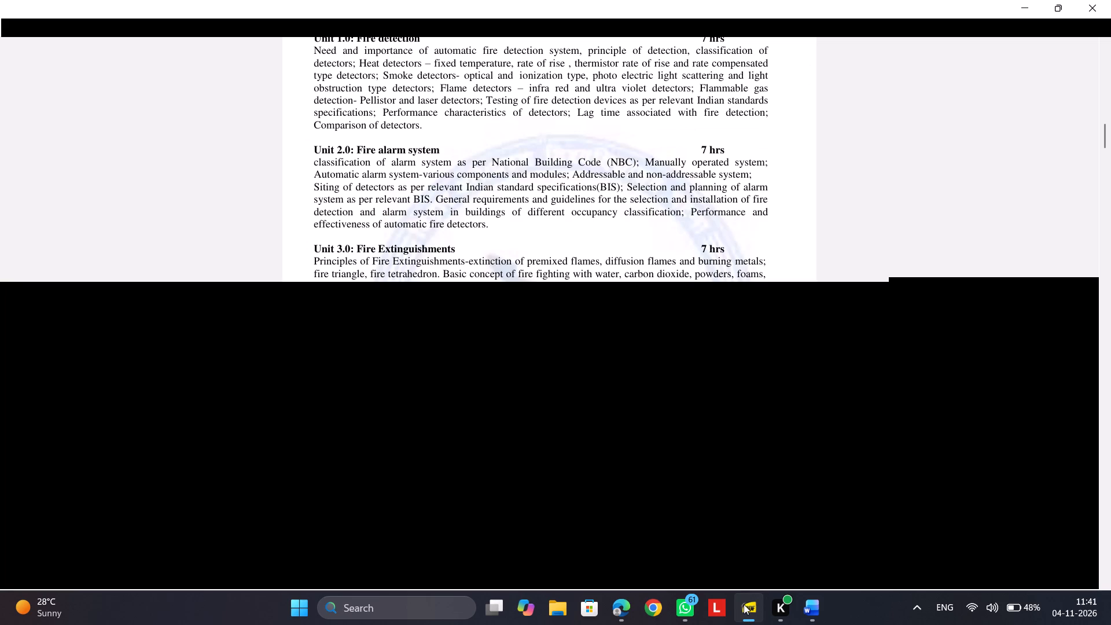
{"action": "left_click", "coordinate": [742, 613]}
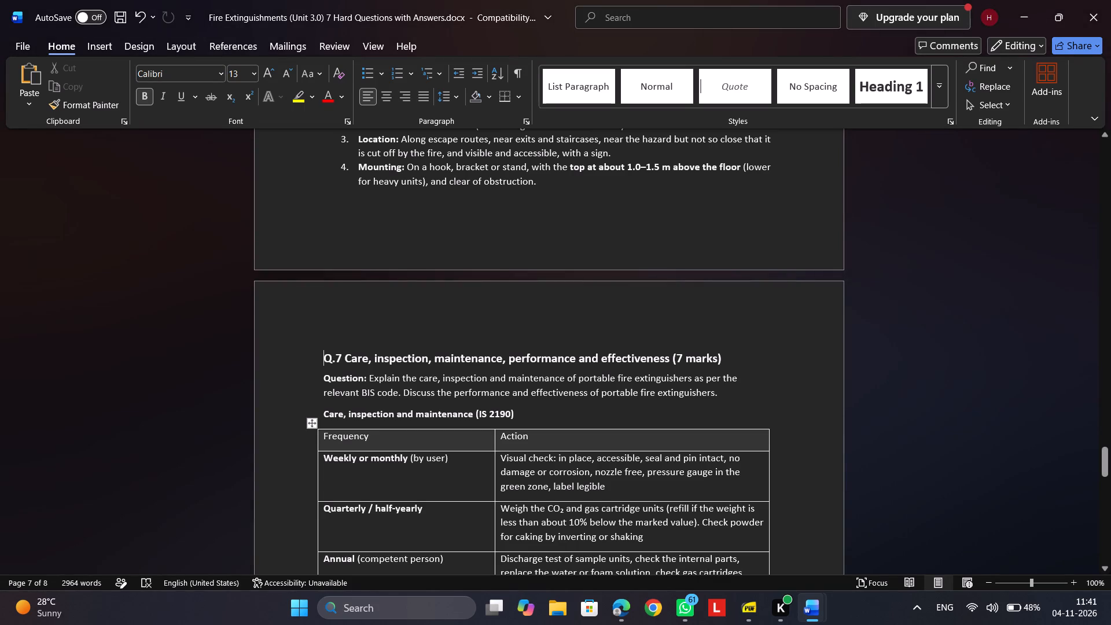
Replace the Q.7 heading title and the "Question:" label with the question text itself, directly after "Q.7".
{"action": "left_click_drag", "start_coordinate": [369, 377], "coordinate": [339, 350]}
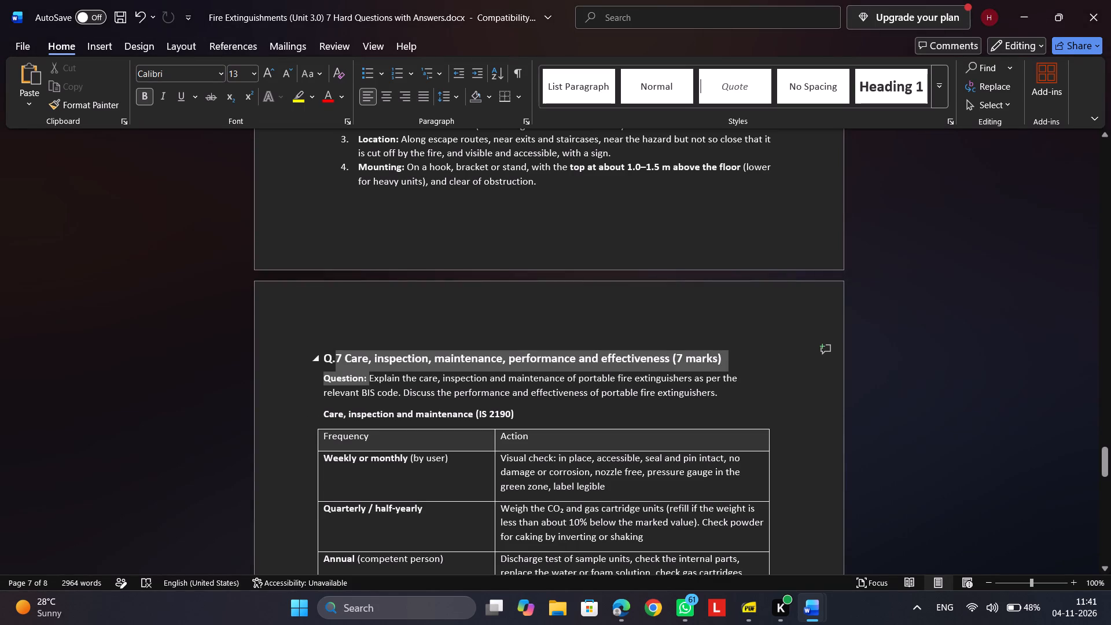
{"action": "left_click_drag", "start_coordinate": [339, 350], "coordinate": [345, 355]}
{"action": "key", "text": "BackSpace"}
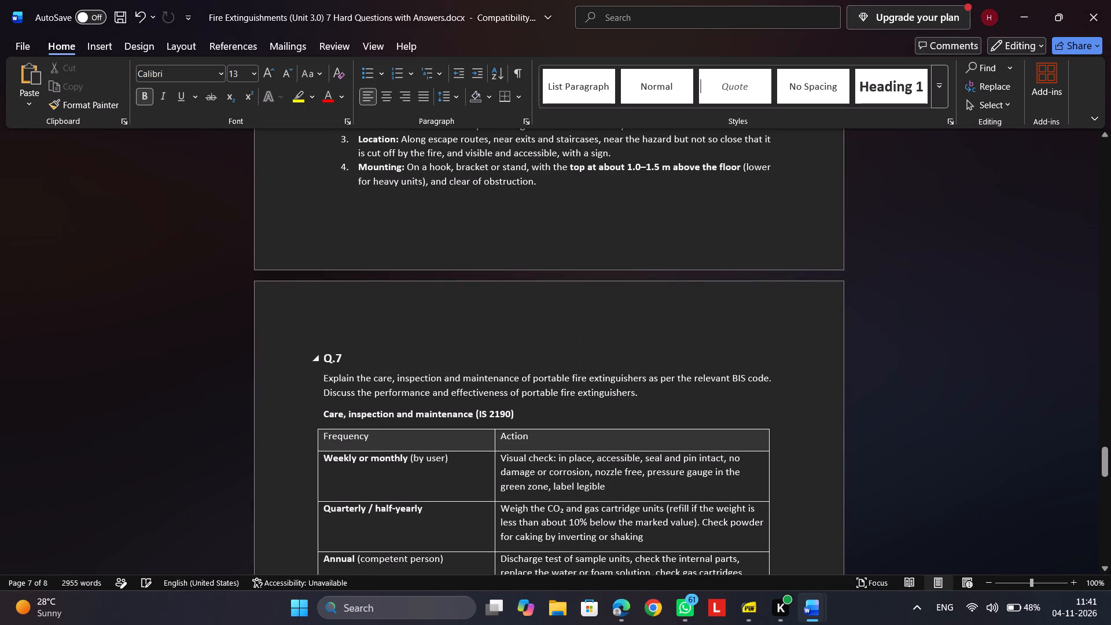
{"action": "key", "text": "Right"}
{"action": "key", "text": "BackSpace"}
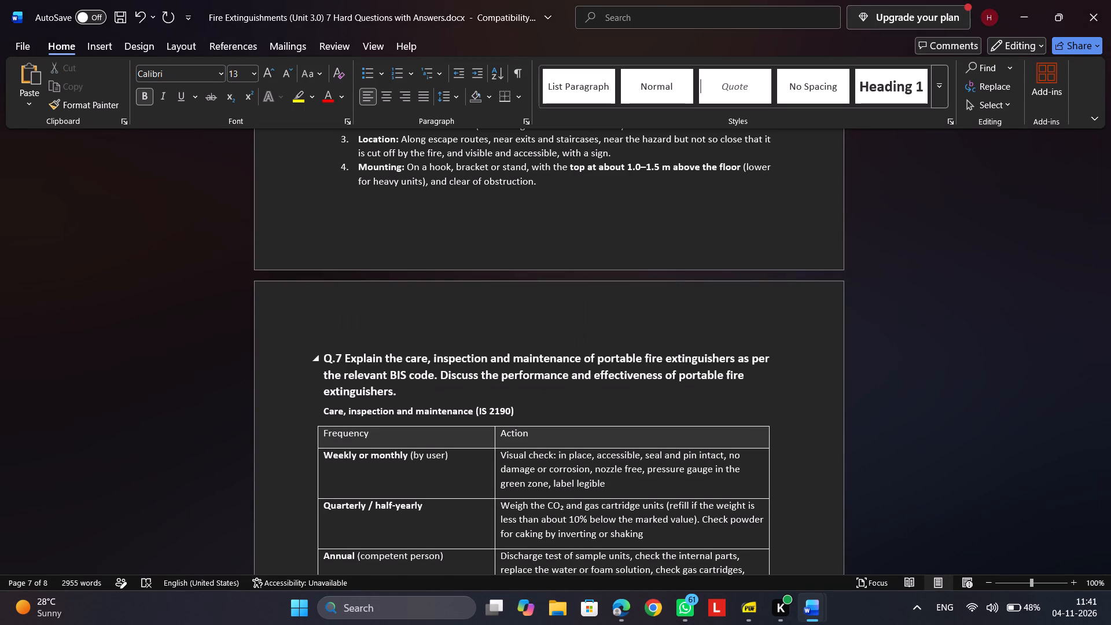
Delete the "Exam tips" section at the end of the document, including its heading, bullets and leftover blank line.
{"action": "scroll", "coordinate": [345, 355], "scroll_direction": "down", "scroll_amount": 5}
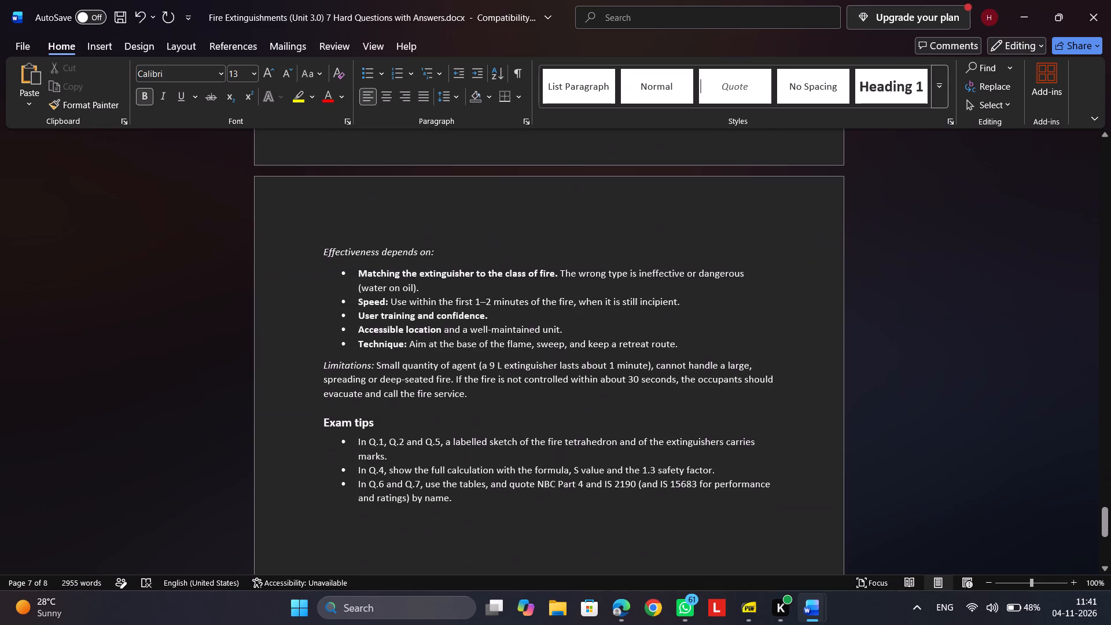
{"action": "scroll", "coordinate": [345, 355], "scroll_direction": "down", "scroll_amount": 2}
{"action": "scroll", "coordinate": [345, 355], "scroll_direction": "up", "scroll_amount": 2}
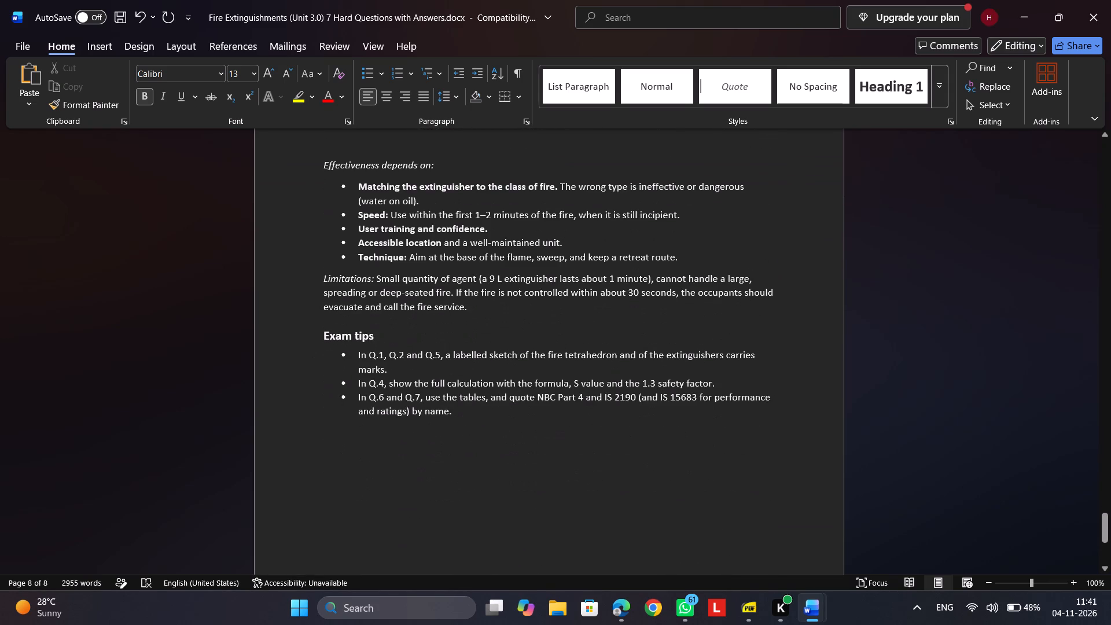
{"action": "left_click_drag", "start_coordinate": [463, 417], "coordinate": [339, 348]}
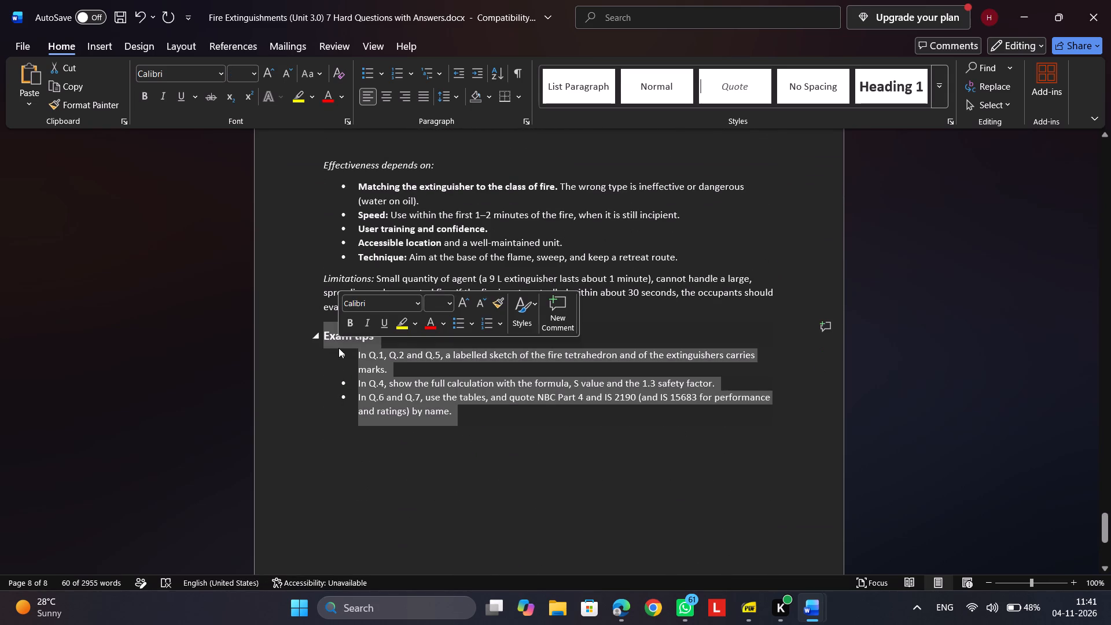
{"action": "key", "text": "BackSpace"}
{"action": "key", "text": "BackSpace"}
{"action": "key", "text": "BackSpace"}
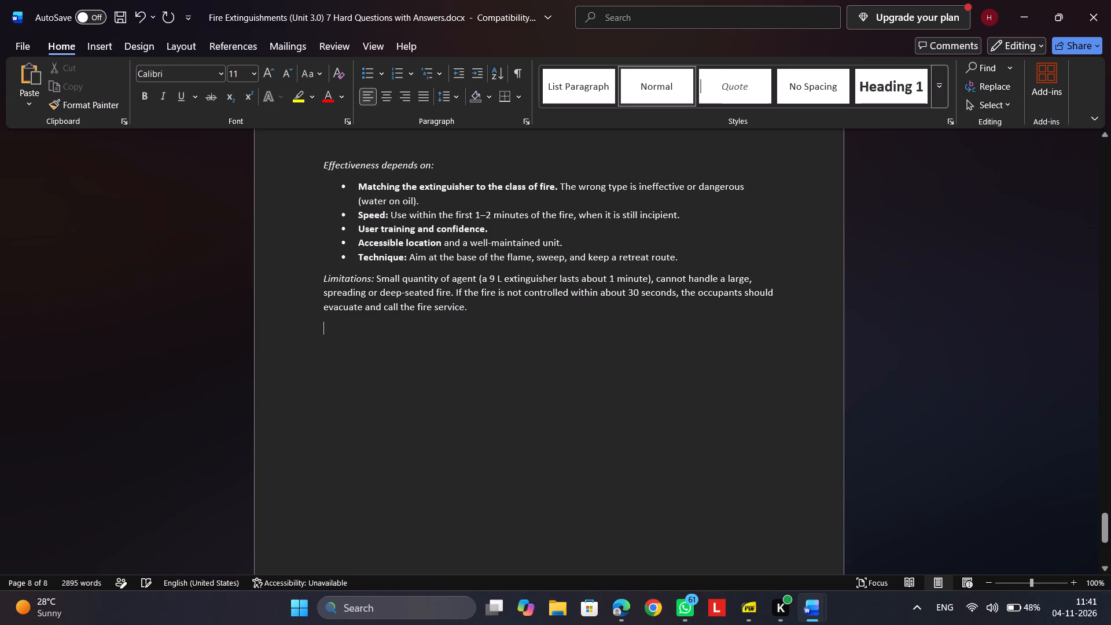
{"action": "key", "text": "BackSpace"}
Delete the "Limitations" paragraph at the end of the Q.7 answer along with its blank line.
{"action": "left_click_drag", "start_coordinate": [472, 314], "coordinate": [352, 292]}
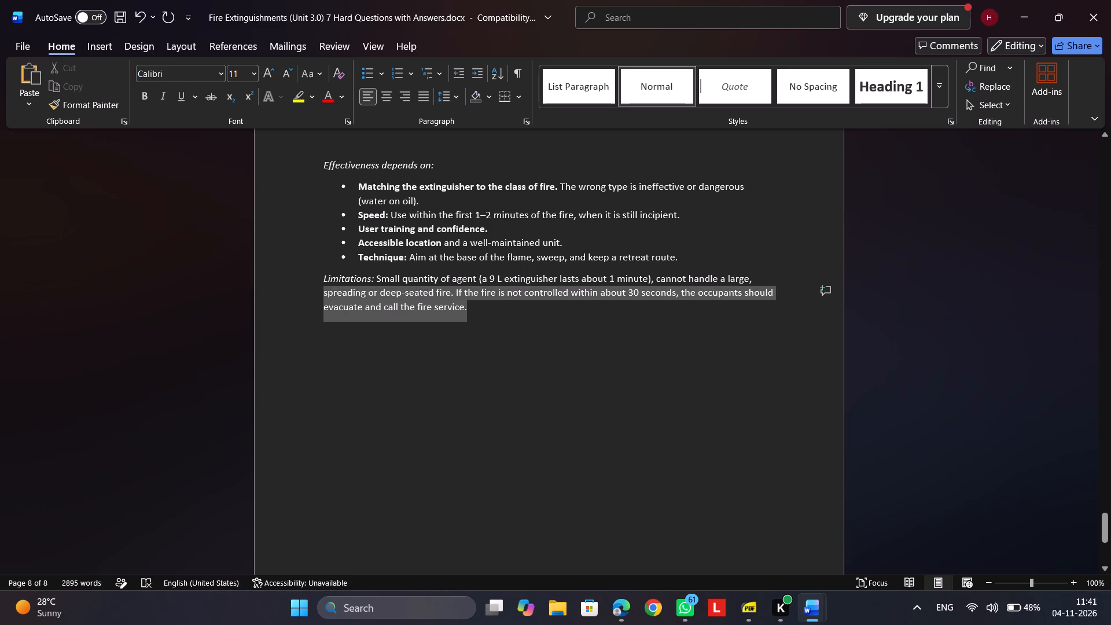
{"action": "left_click_drag", "start_coordinate": [352, 292], "coordinate": [320, 284]}
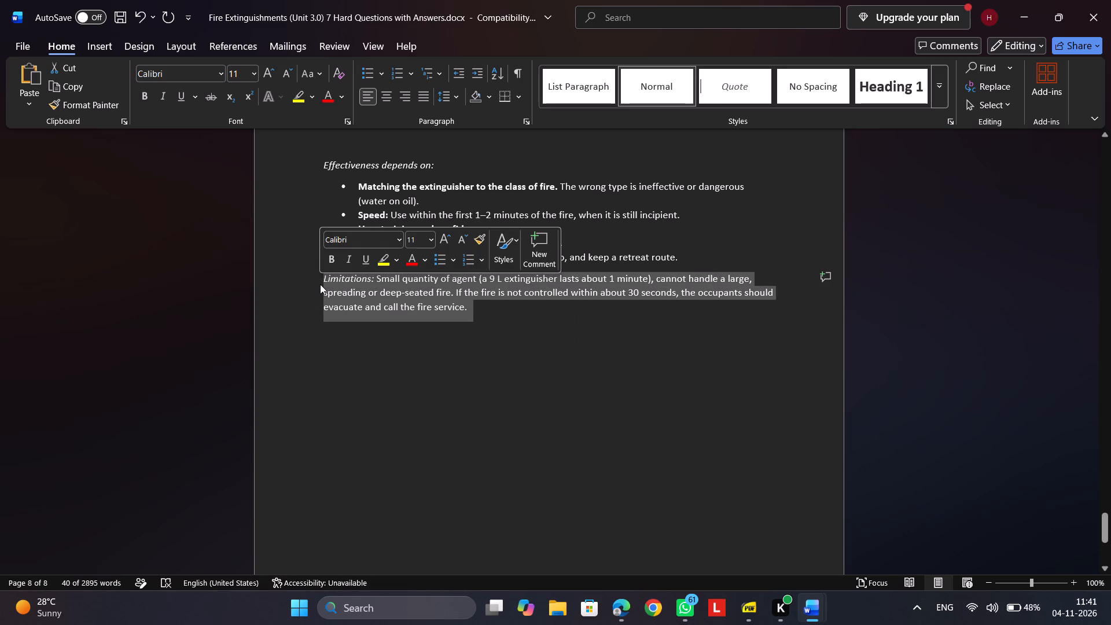
{"action": "key", "text": "BackSpace"}
{"action": "key", "text": "BackSpace"}
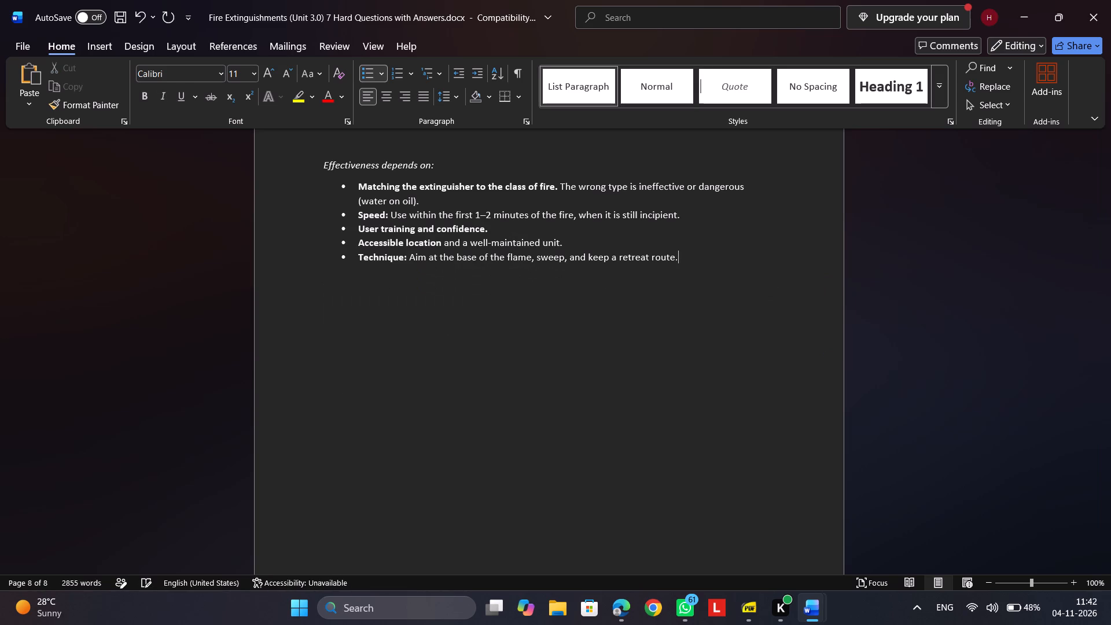
Join the "Performance and effectiveness" heading to the bullet above it, and split it back onto its own unbulleted line.
{"action": "scroll", "coordinate": [320, 284], "scroll_direction": "up", "scroll_amount": 2}
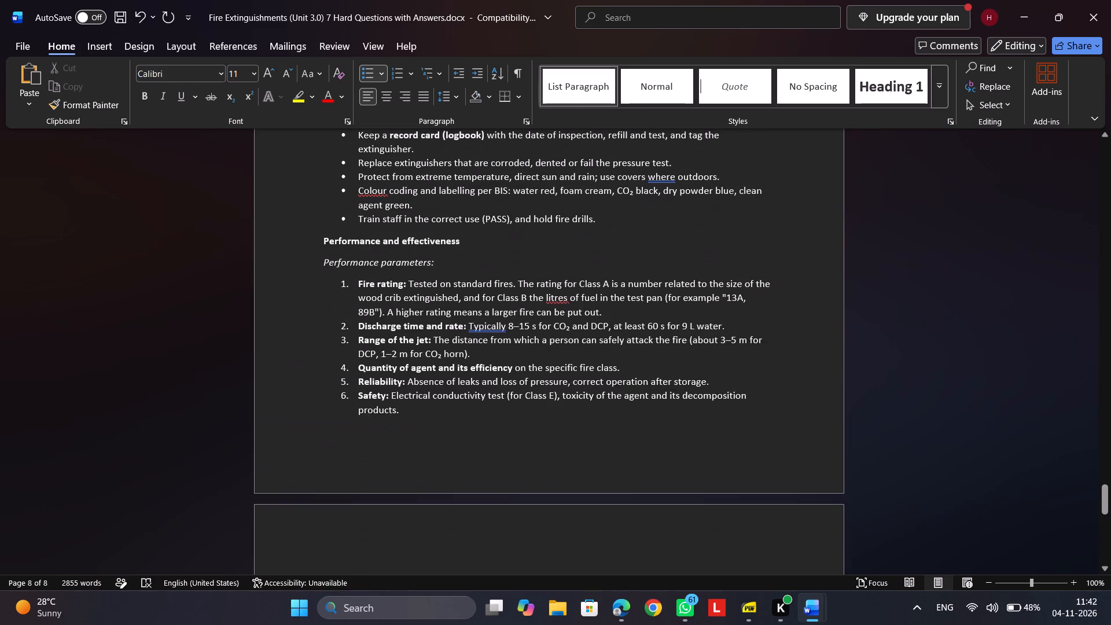
{"action": "scroll", "coordinate": [320, 284], "scroll_direction": "up", "scroll_amount": 2}
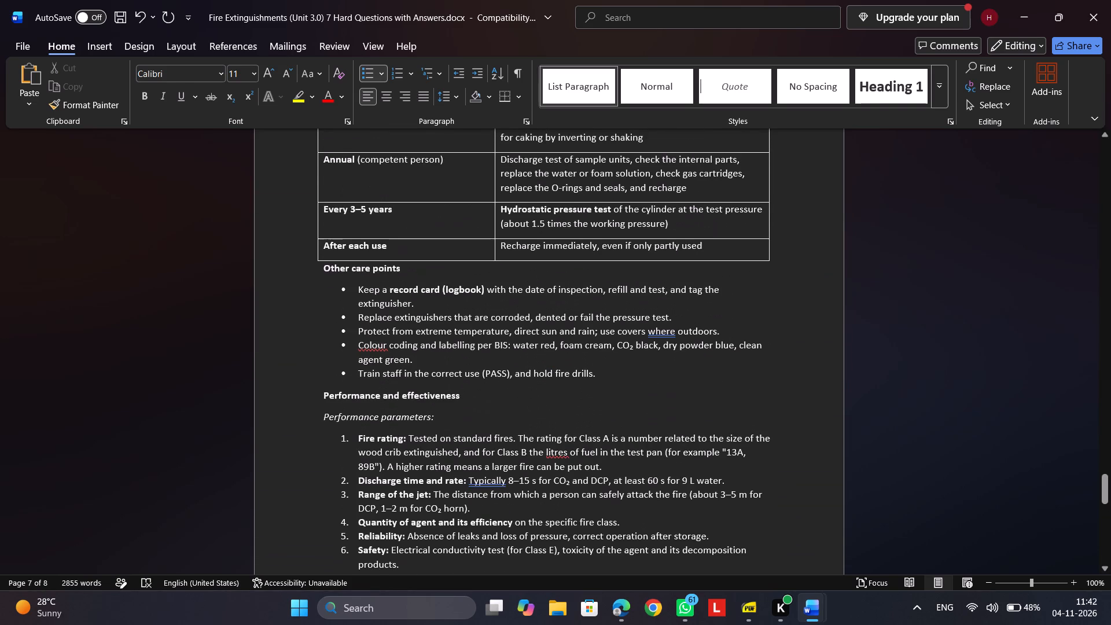
{"action": "left_click", "coordinate": [325, 411]}
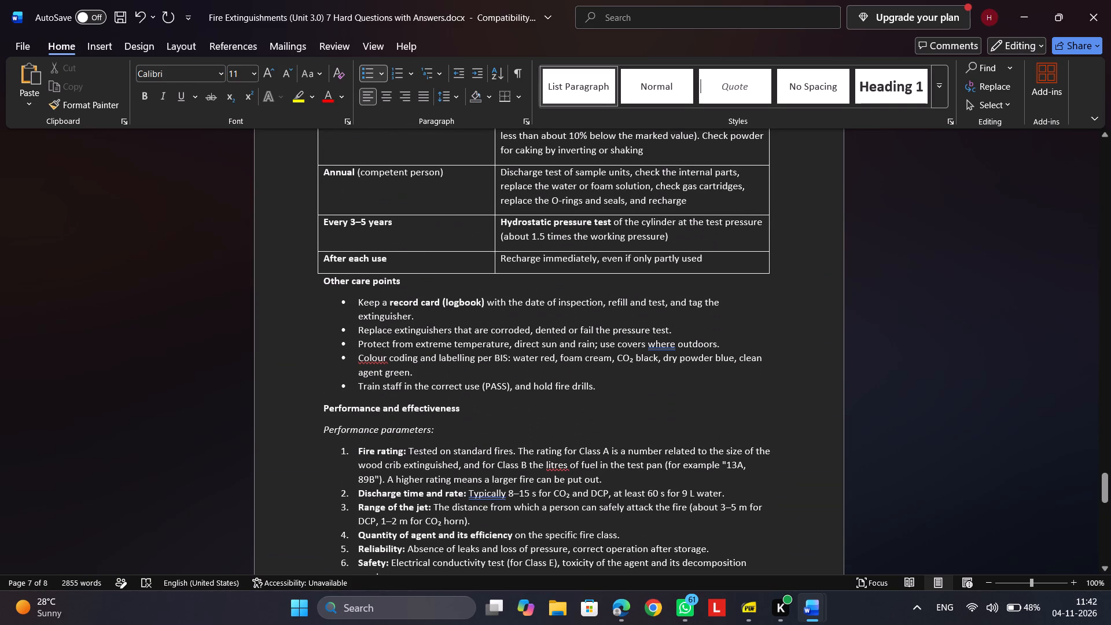
{"action": "key", "text": "BackSpace"}
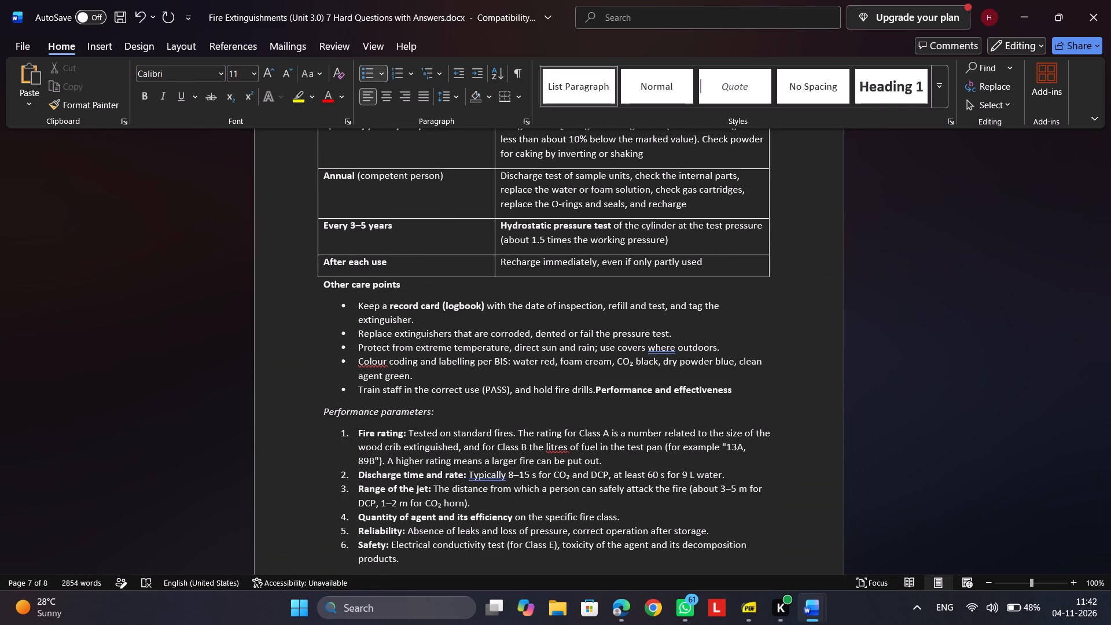
{"action": "key", "text": "space"}
{"action": "key", "text": "Return"}
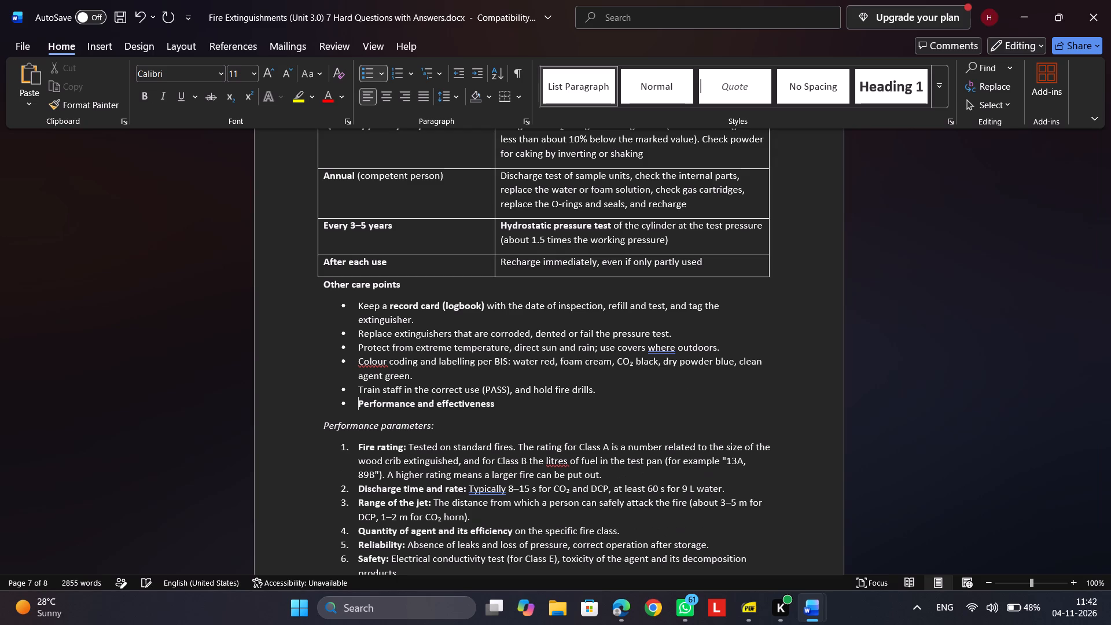
{"action": "key", "text": "BackSpace"}
{"action": "key", "text": "BackSpace"}
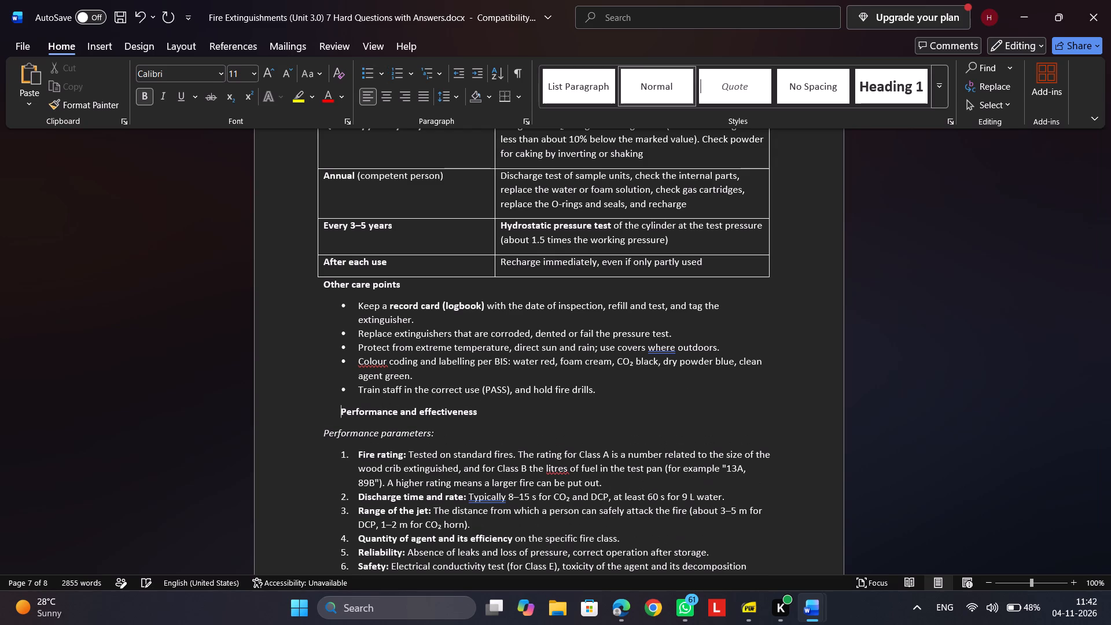
Delete the whole "Other care points" section below the Q.7 maintenance table, including its heading and all bullets.
{"action": "scroll", "coordinate": [325, 411], "scroll_direction": "up", "scroll_amount": 2}
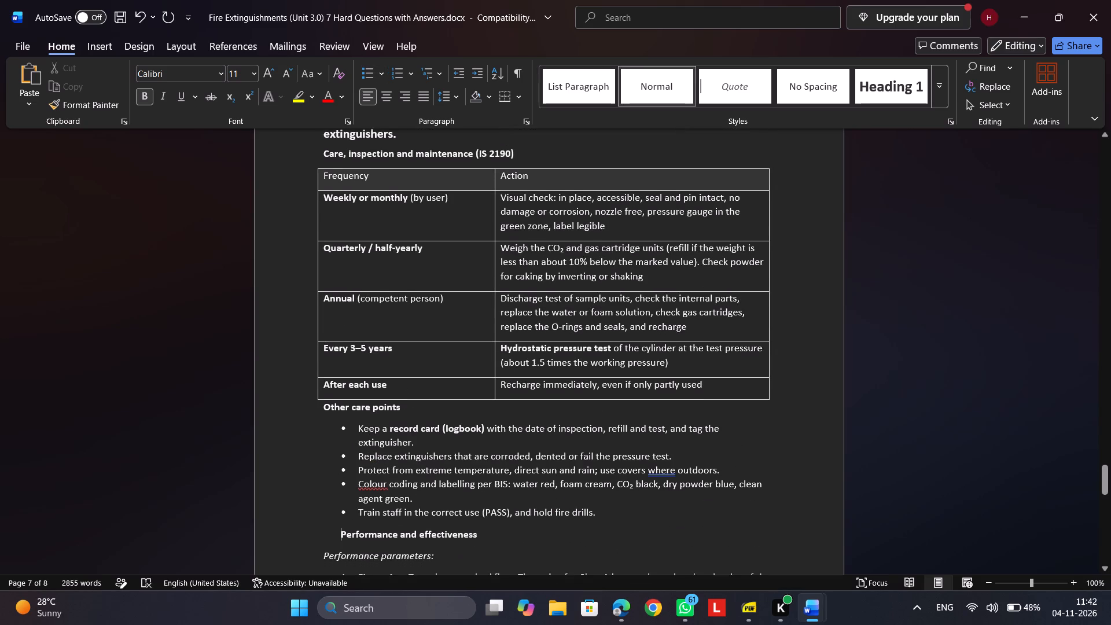
{"action": "scroll", "coordinate": [325, 411], "scroll_direction": "up", "scroll_amount": 2}
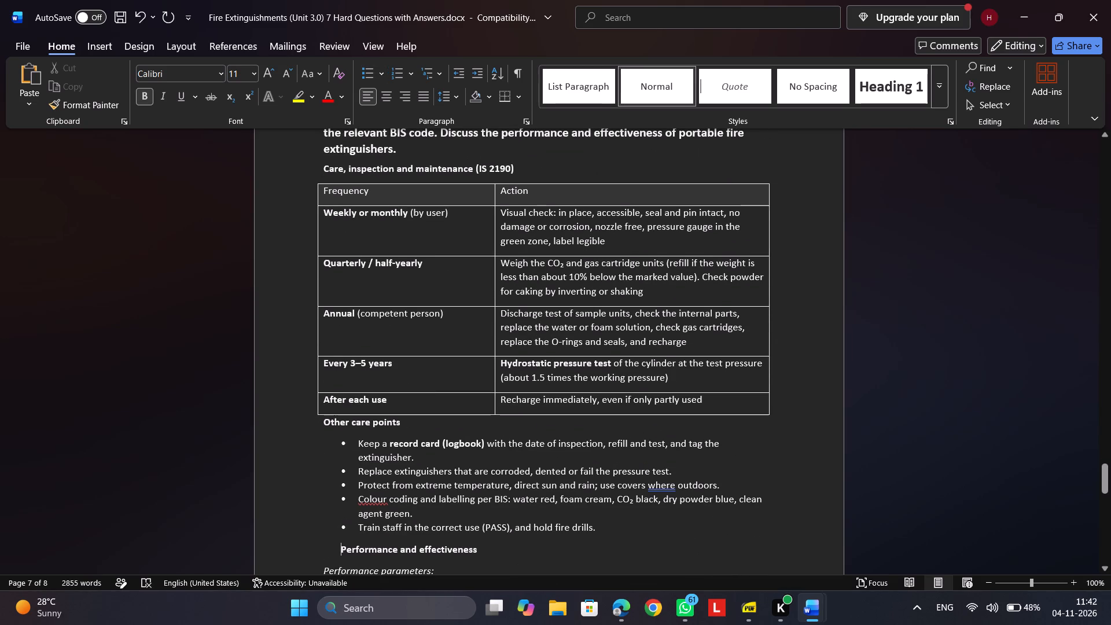
{"action": "left_click_drag", "start_coordinate": [595, 527], "coordinate": [365, 497]}
{"action": "key", "text": "BackSpace"}
{"action": "scroll", "coordinate": [365, 497], "scroll_direction": "up", "scroll_amount": 1}
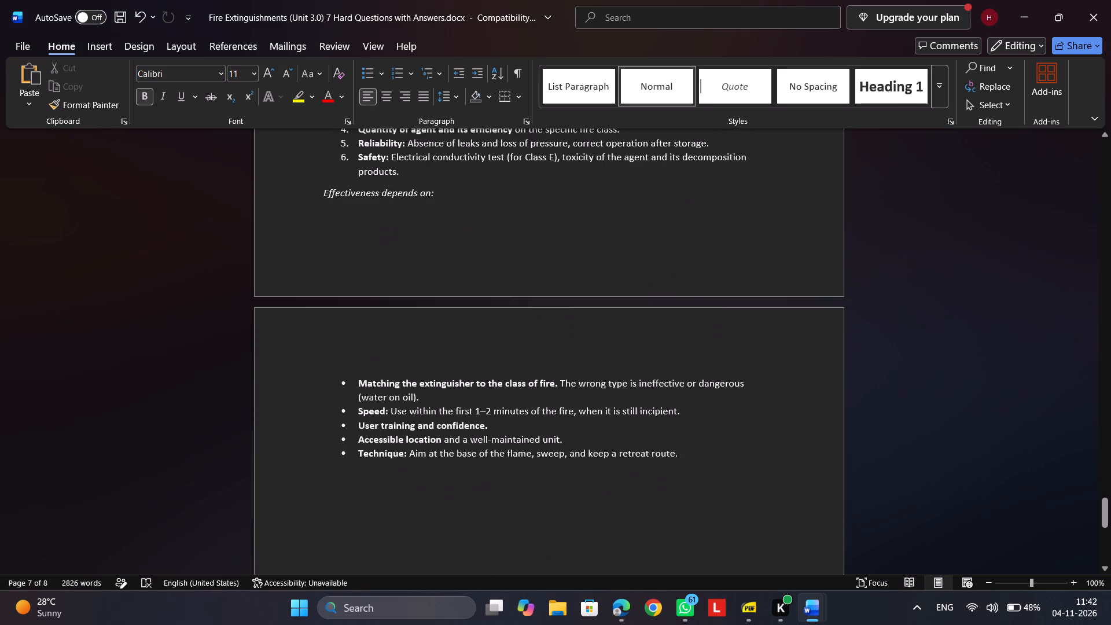
{"action": "scroll", "coordinate": [365, 497], "scroll_direction": "up", "scroll_amount": 1}
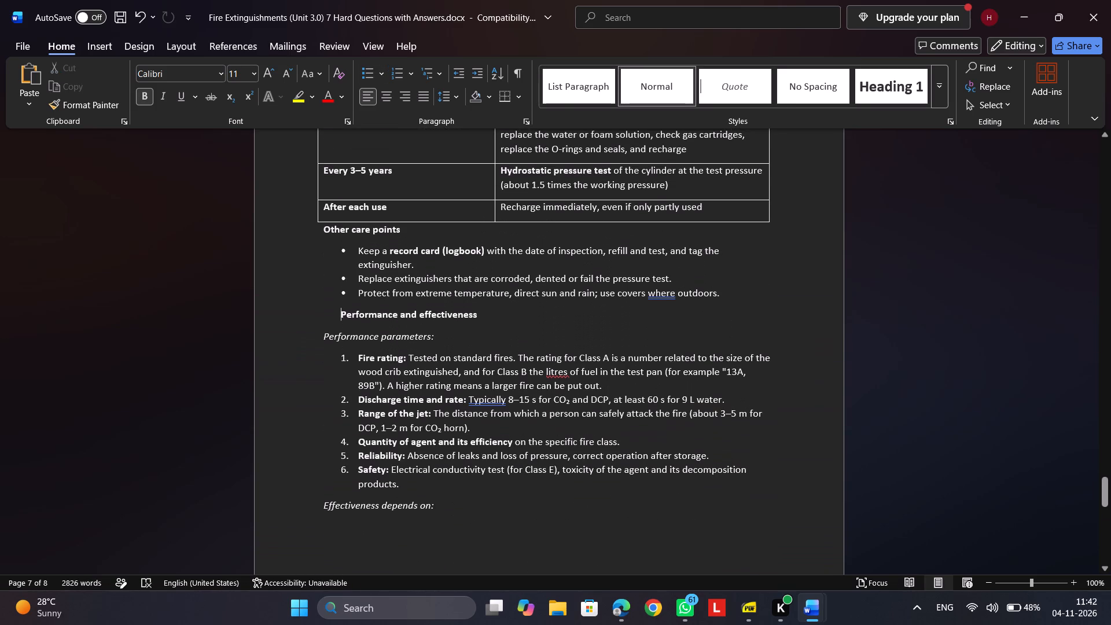
{"action": "left_click_drag", "start_coordinate": [724, 296], "coordinate": [380, 241]}
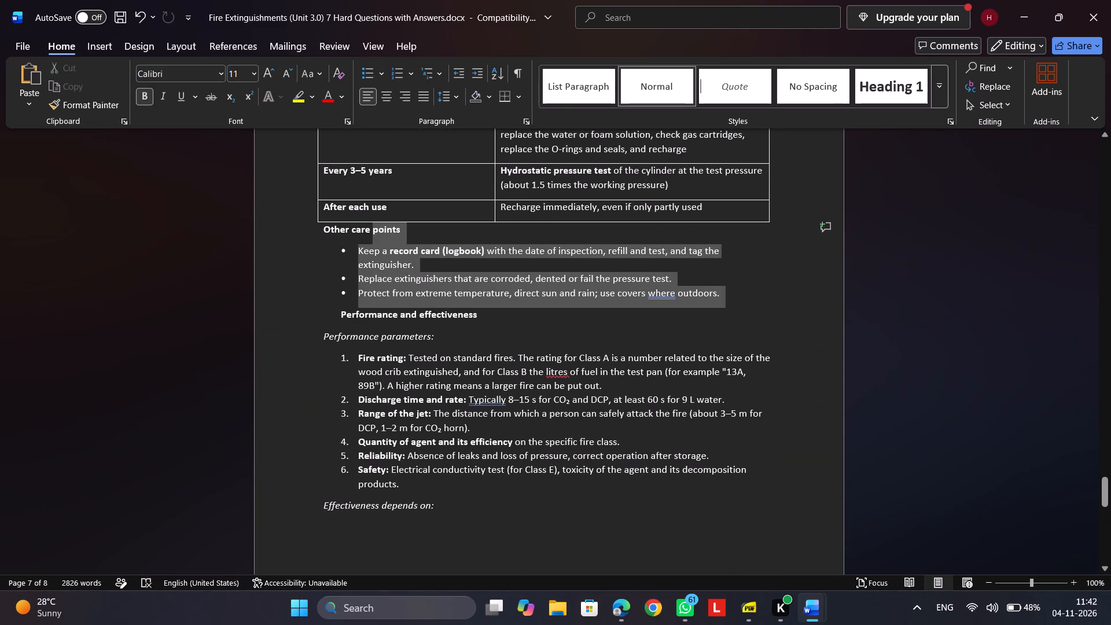
{"action": "left_click_drag", "start_coordinate": [380, 241], "coordinate": [321, 234]}
{"action": "key", "text": "BackSpace"}
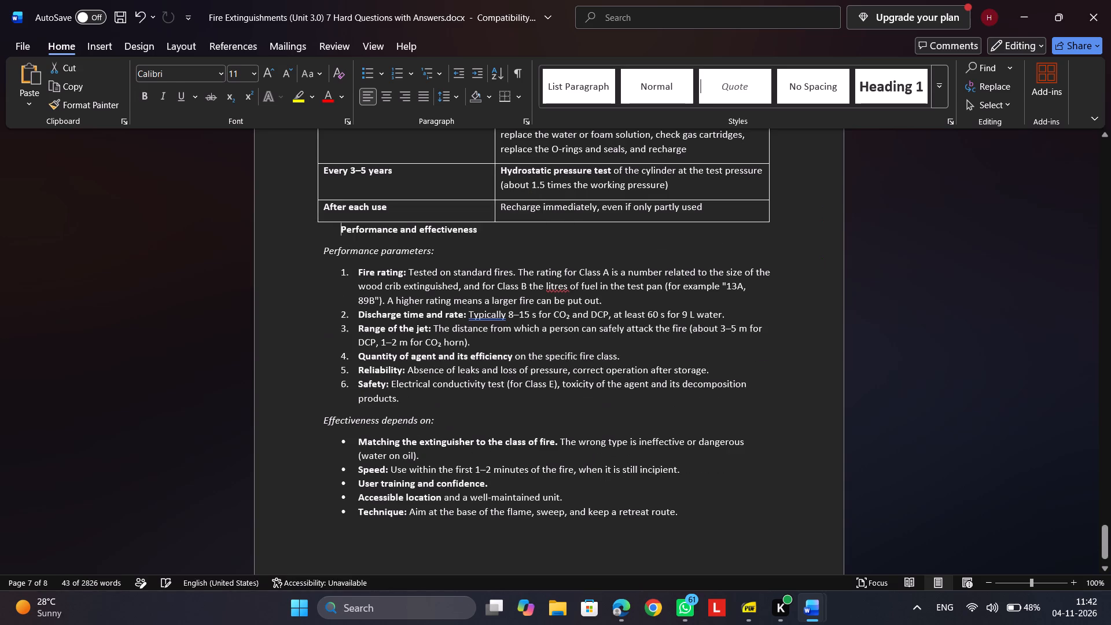
Copy the entire Fire Extinguishments (Unit 3.0) document and paste it at the end of the Fire Detection (Unit 1.0) document.
{"action": "scroll", "coordinate": [321, 234], "scroll_direction": "down", "scroll_amount": 2}
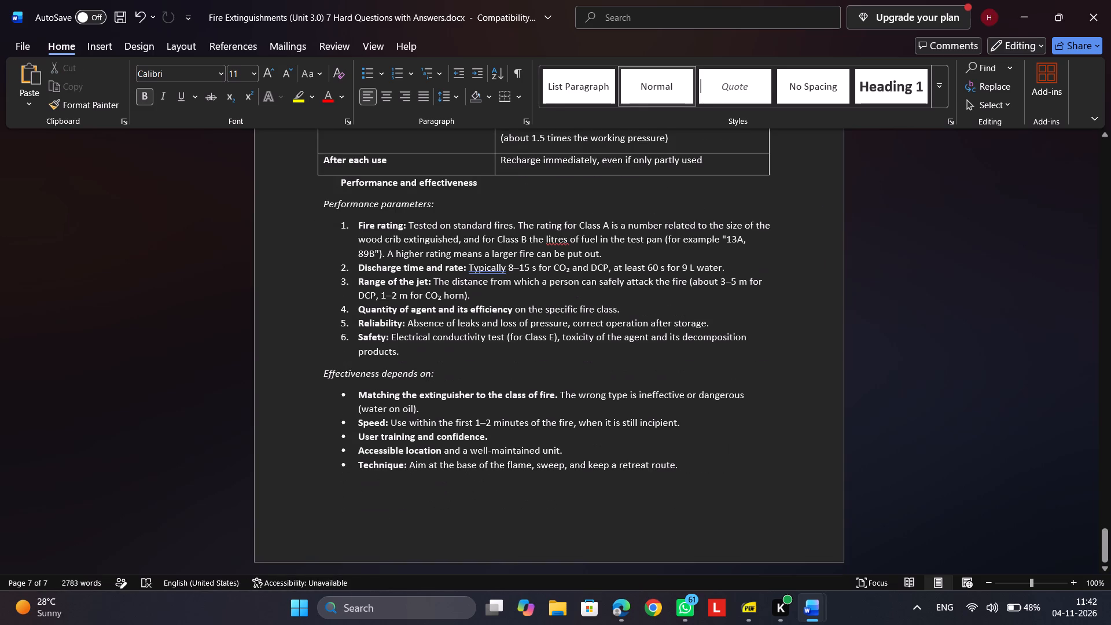
{"action": "scroll", "coordinate": [417, 341], "scroll_direction": "down", "scroll_amount": 1}
{"action": "key", "text": "ctrl+a"}
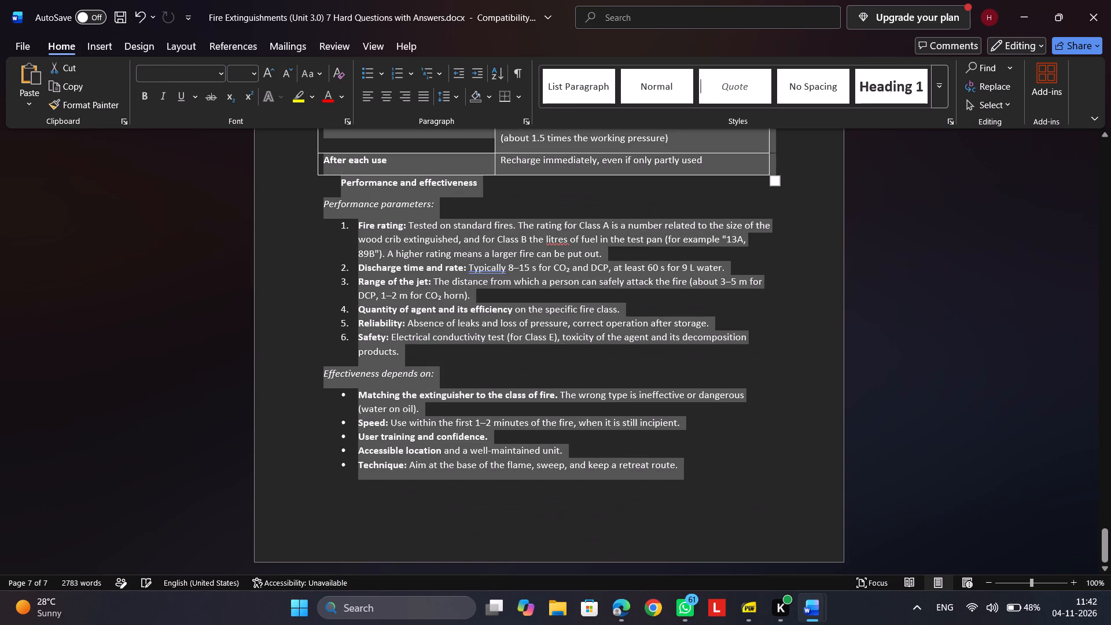
{"action": "key", "text": "ctrl+c"}
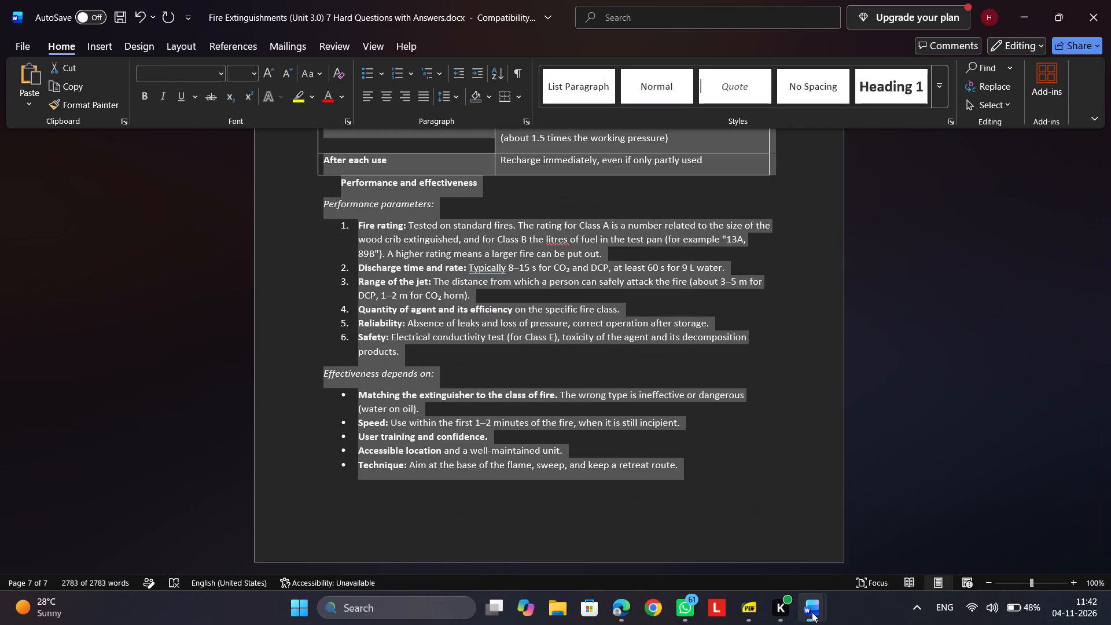
{"action": "left_click", "coordinate": [763, 554]}
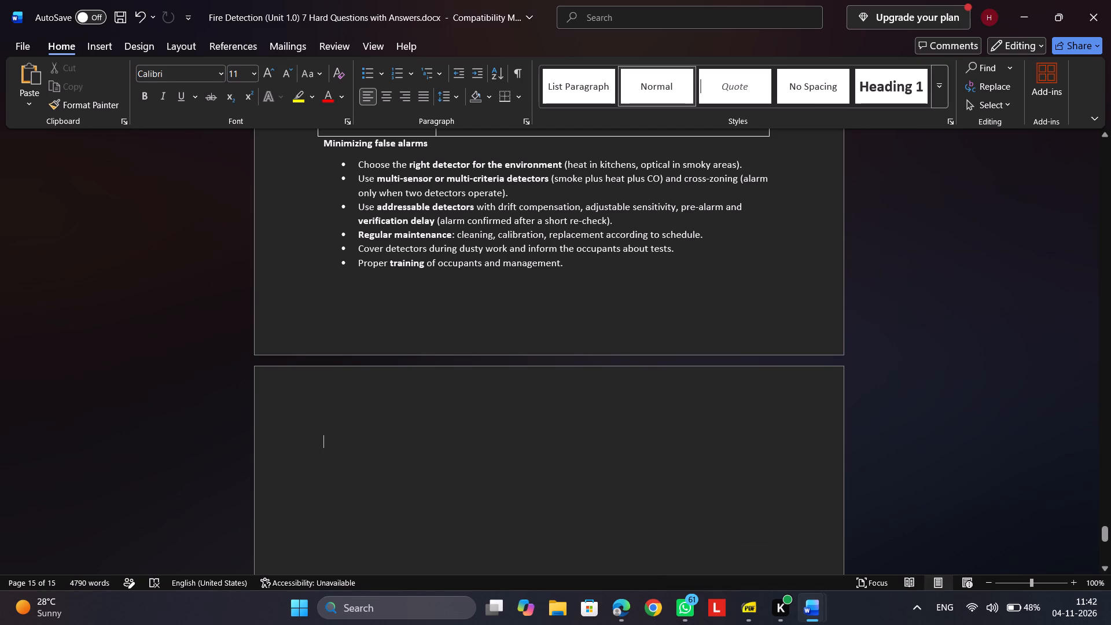
{"action": "key", "text": "ctrl+v"}
{"action": "scroll", "coordinate": [509, 425], "scroll_direction": "up", "scroll_amount": 1}
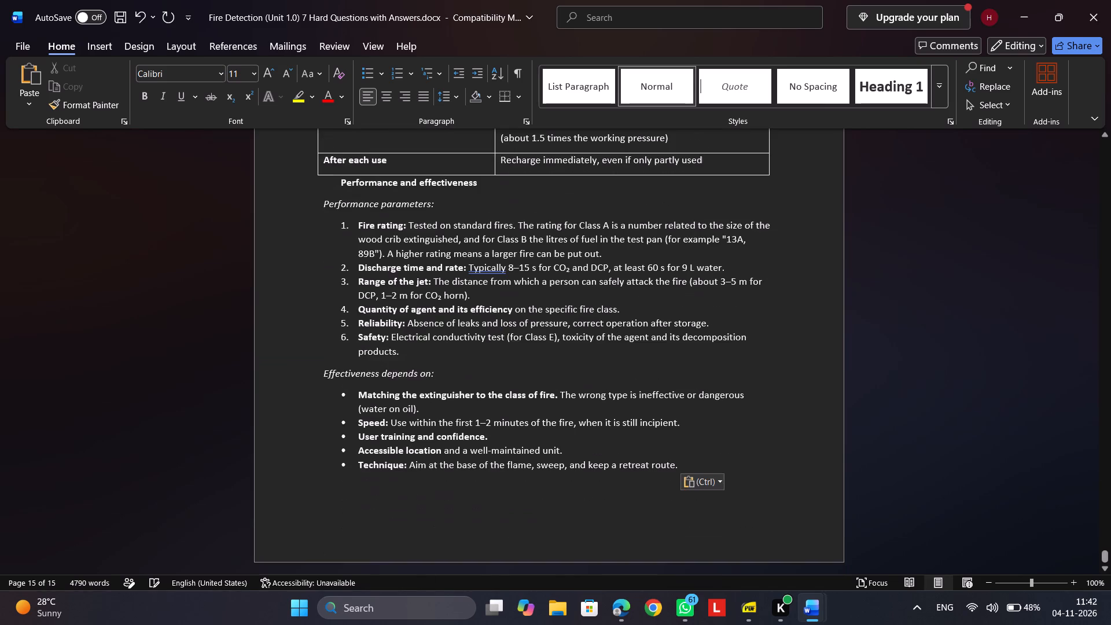
{"action": "scroll", "coordinate": [509, 425], "scroll_direction": "up", "scroll_amount": 1}
{"action": "scroll", "coordinate": [509, 425], "scroll_direction": "down", "scroll_amount": 2}
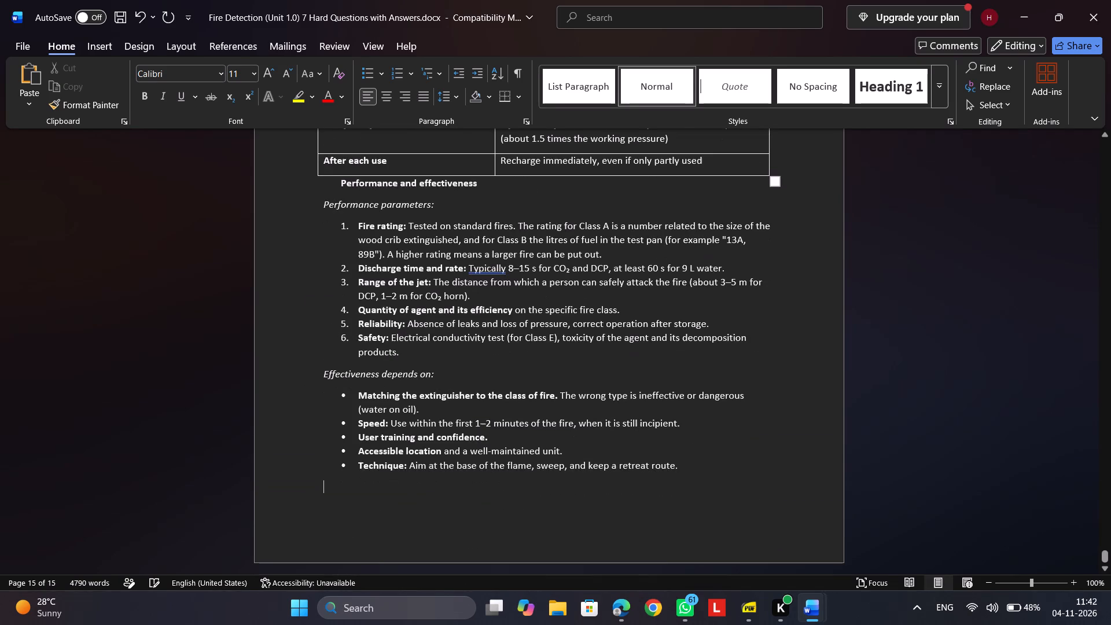
Insert a page break after the pasted Unit 3.0 content in the Fire Detection document and adjust the blank line there.
{"action": "key", "text": "ctrl+Return"}
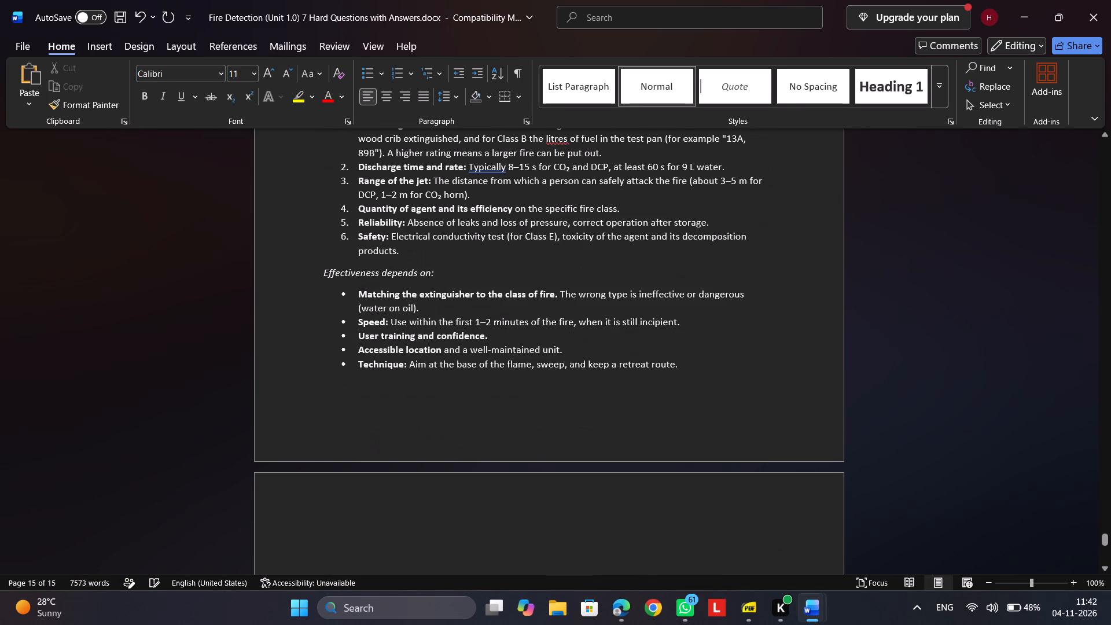
{"action": "key", "text": "BackSpace"}
{"action": "key", "text": "Return"}
{"action": "left_click", "coordinate": [746, 624]}
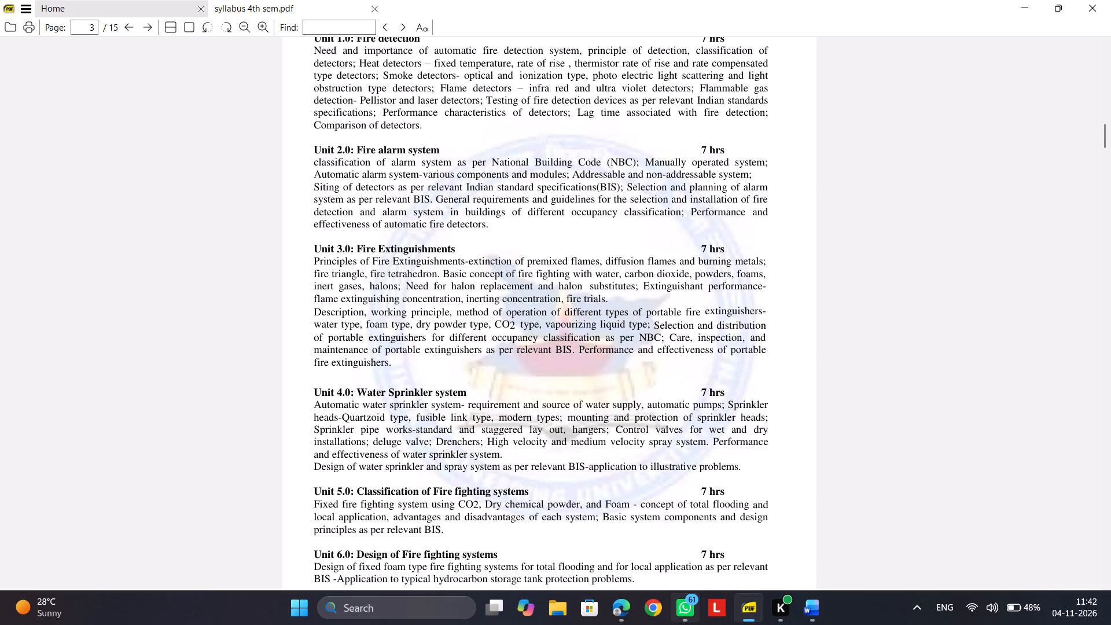
{"action": "scroll", "coordinate": [483, 466], "scroll_direction": "down", "scroll_amount": 1}
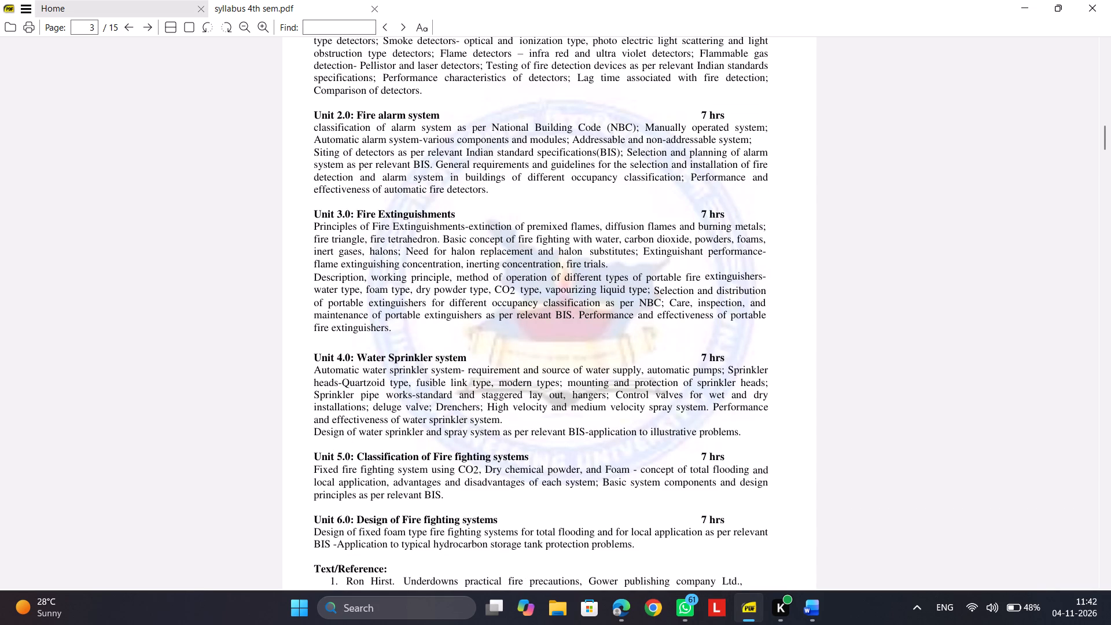
{"action": "left_click_drag", "start_coordinate": [317, 444], "coordinate": [451, 486]}
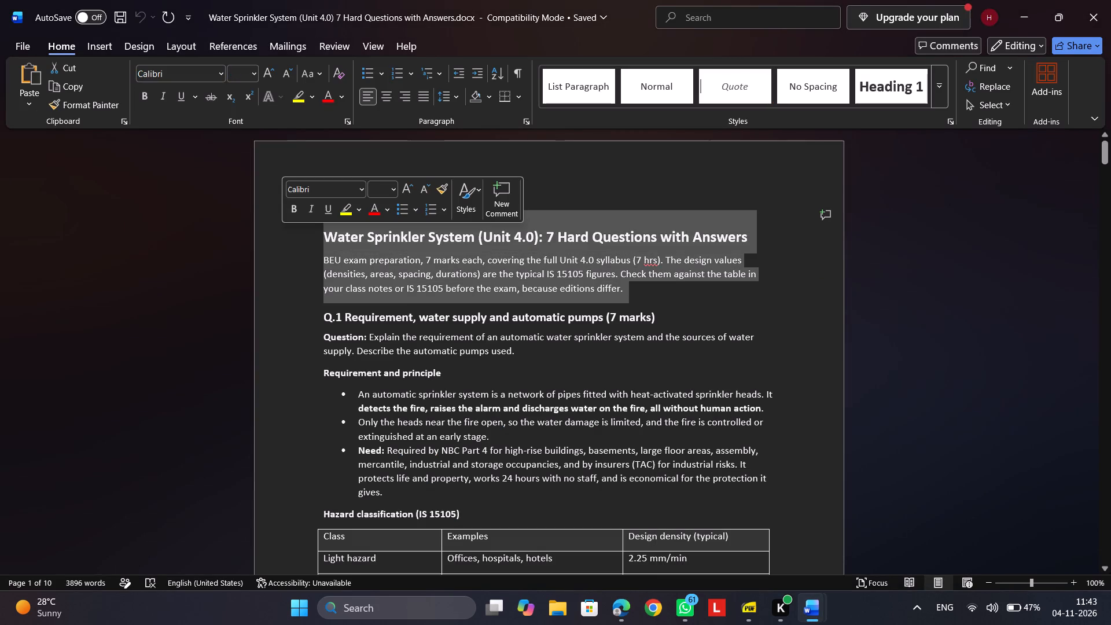
{"action": "key", "text": "BackSpace"}
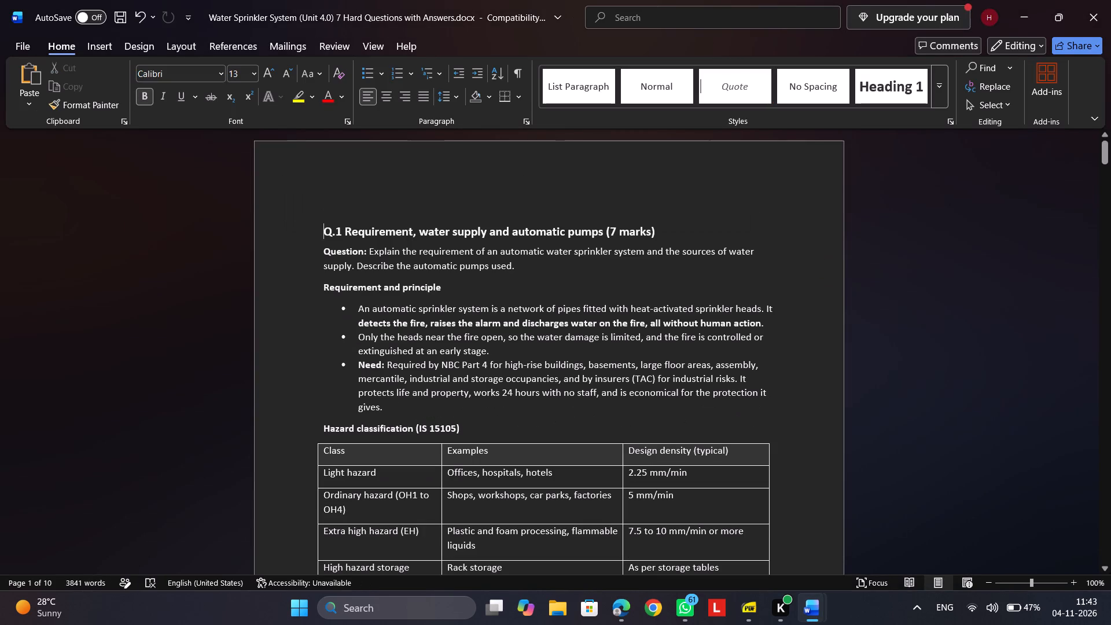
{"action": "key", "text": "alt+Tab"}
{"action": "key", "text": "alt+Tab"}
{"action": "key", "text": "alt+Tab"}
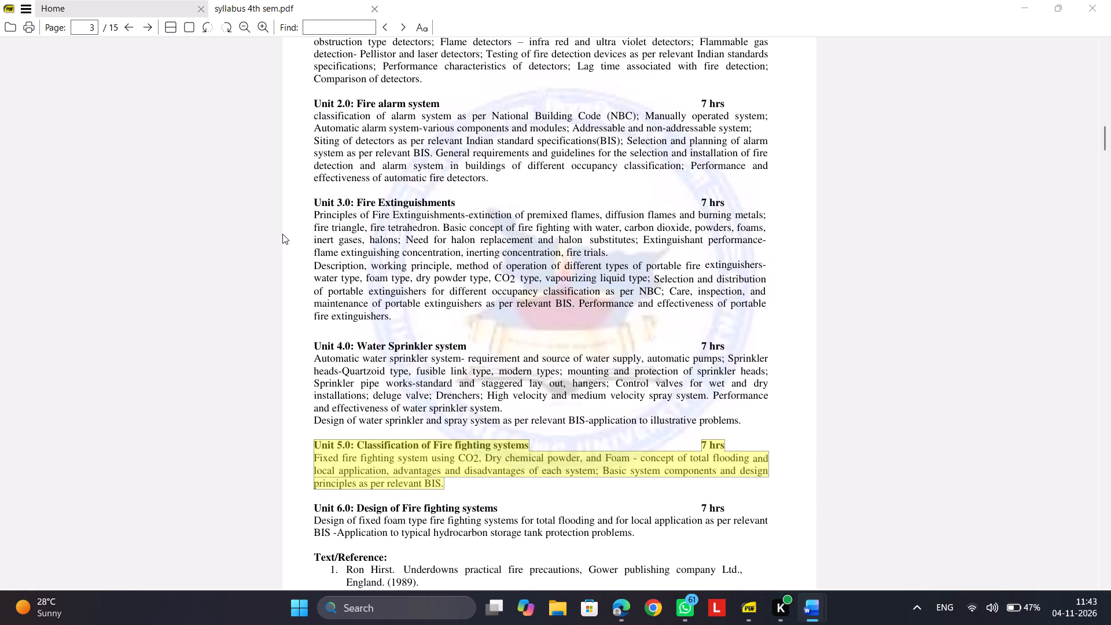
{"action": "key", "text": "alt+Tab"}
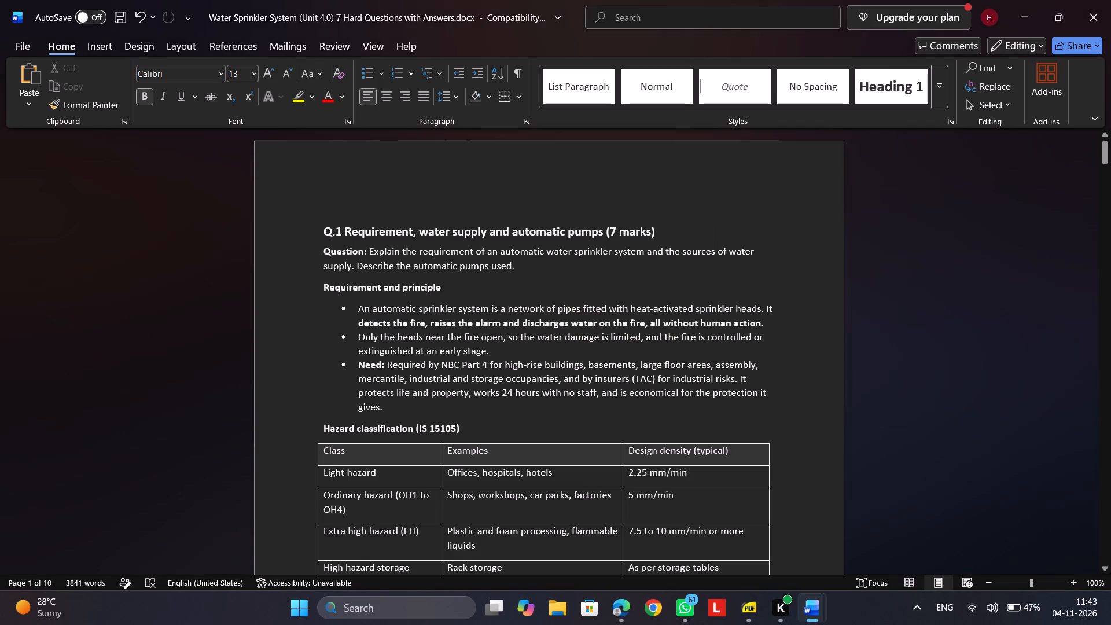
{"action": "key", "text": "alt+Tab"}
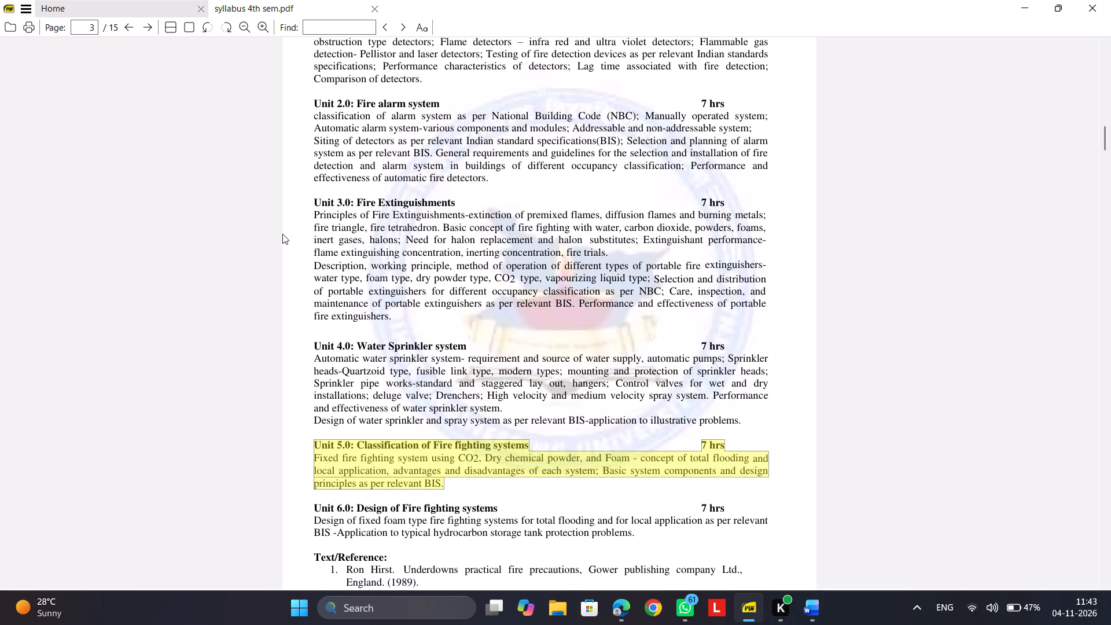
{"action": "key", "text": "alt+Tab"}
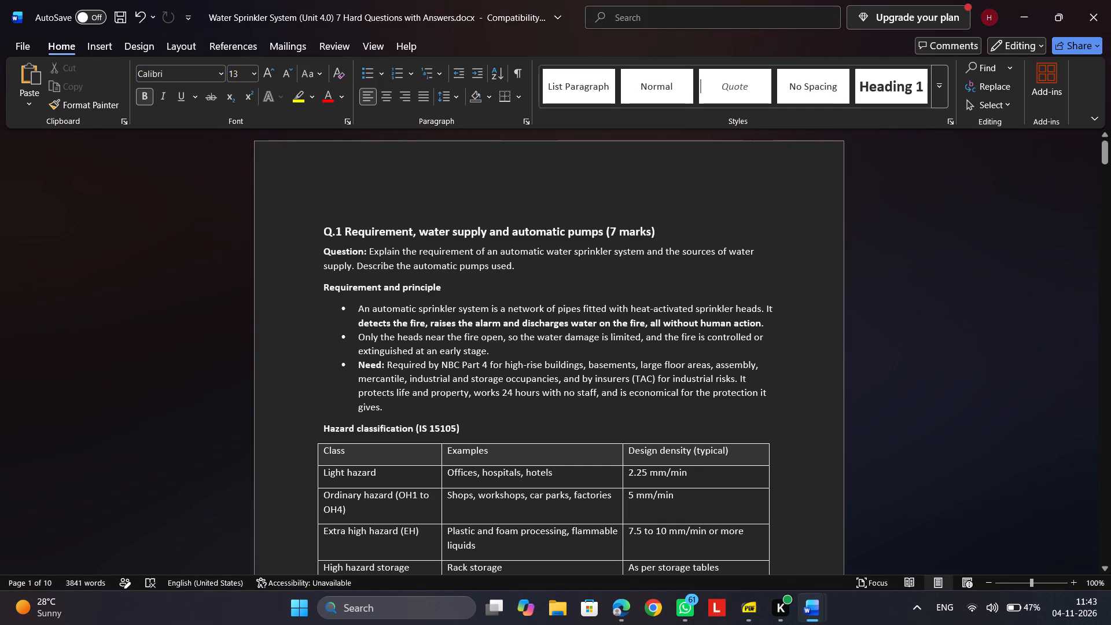
Replace the Q.1 heading title and "Question:" label with the question text, so it directly follows "Q.1" as the heading.
{"action": "left_click_drag", "start_coordinate": [369, 248], "coordinate": [352, 233]}
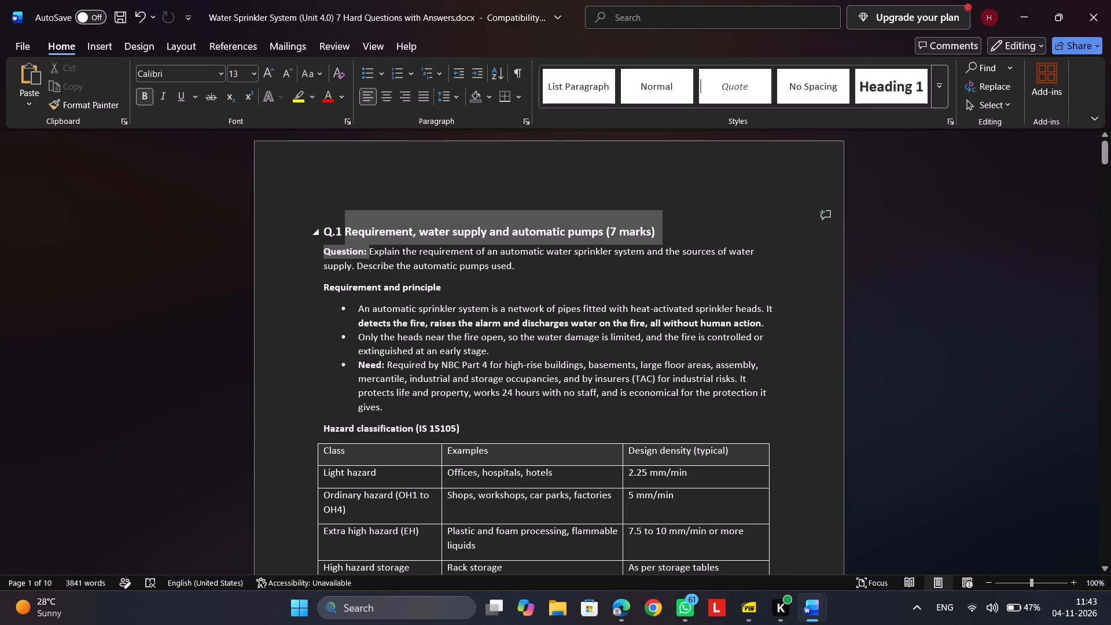
{"action": "left_click_drag", "start_coordinate": [352, 233], "coordinate": [349, 230]}
{"action": "key", "text": "BackSpace"}
{"action": "key", "text": "Right"}
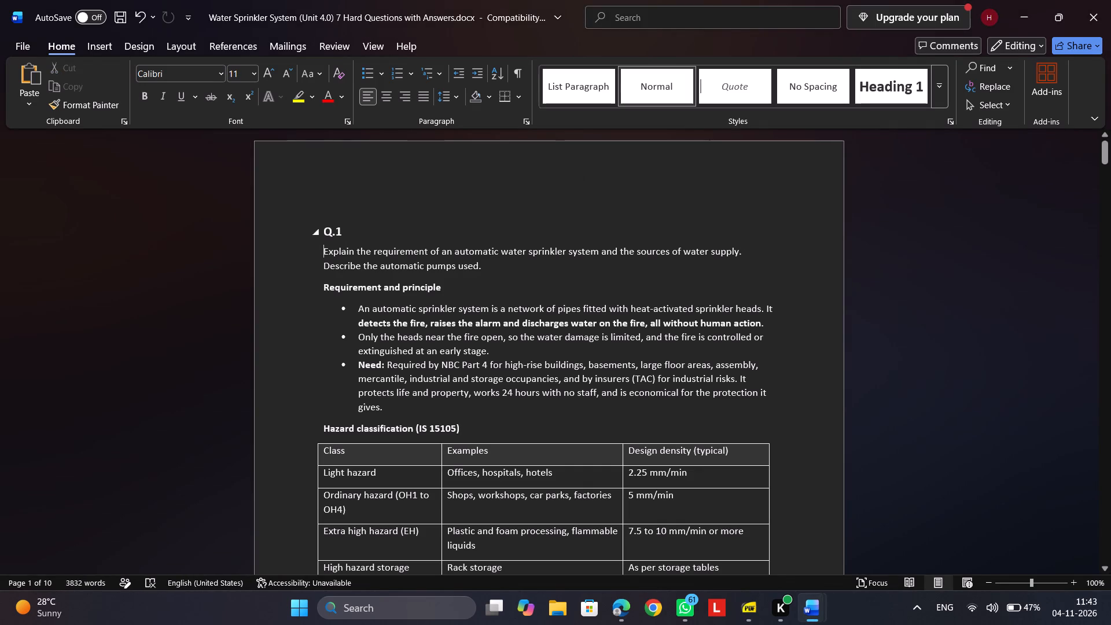
{"action": "key", "text": "BackSpace"}
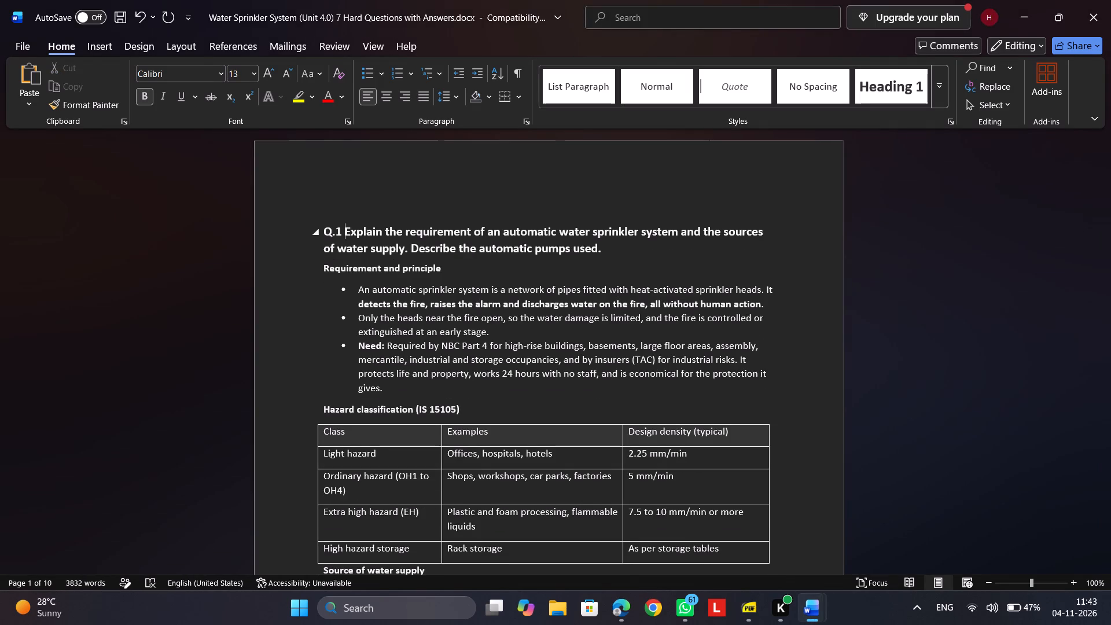
Join the "The supply must be reliable" paragraph onto the "Source of water supply" subheading, separated by a colon.
{"action": "scroll", "coordinate": [349, 230], "scroll_direction": "down", "scroll_amount": 4}
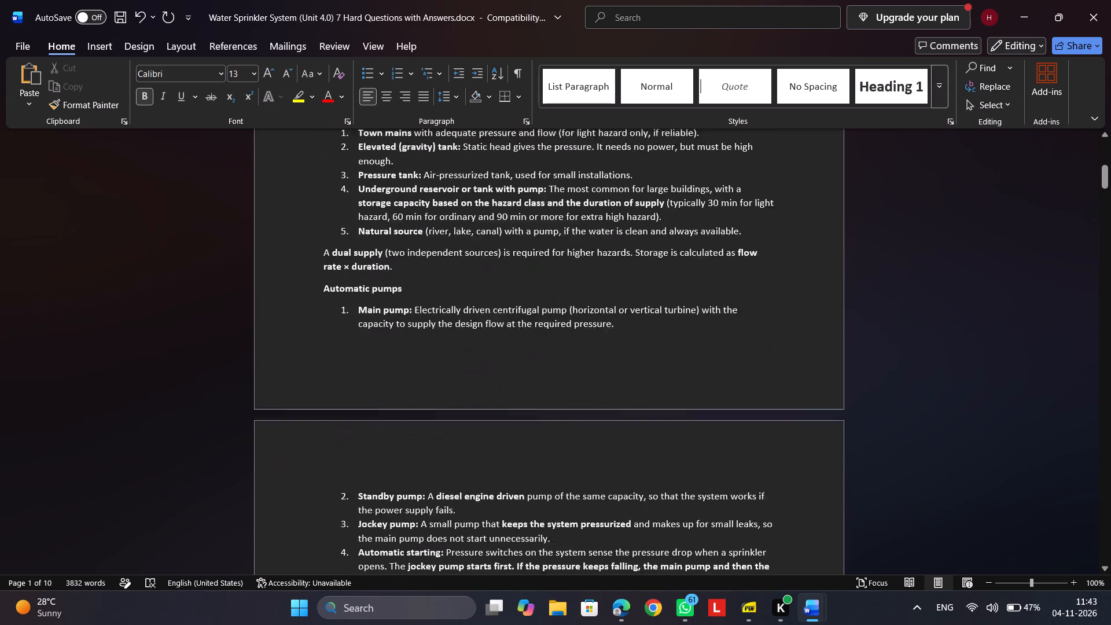
{"action": "scroll", "coordinate": [349, 230], "scroll_direction": "down", "scroll_amount": 1}
{"action": "scroll", "coordinate": [349, 230], "scroll_direction": "up", "scroll_amount": 1}
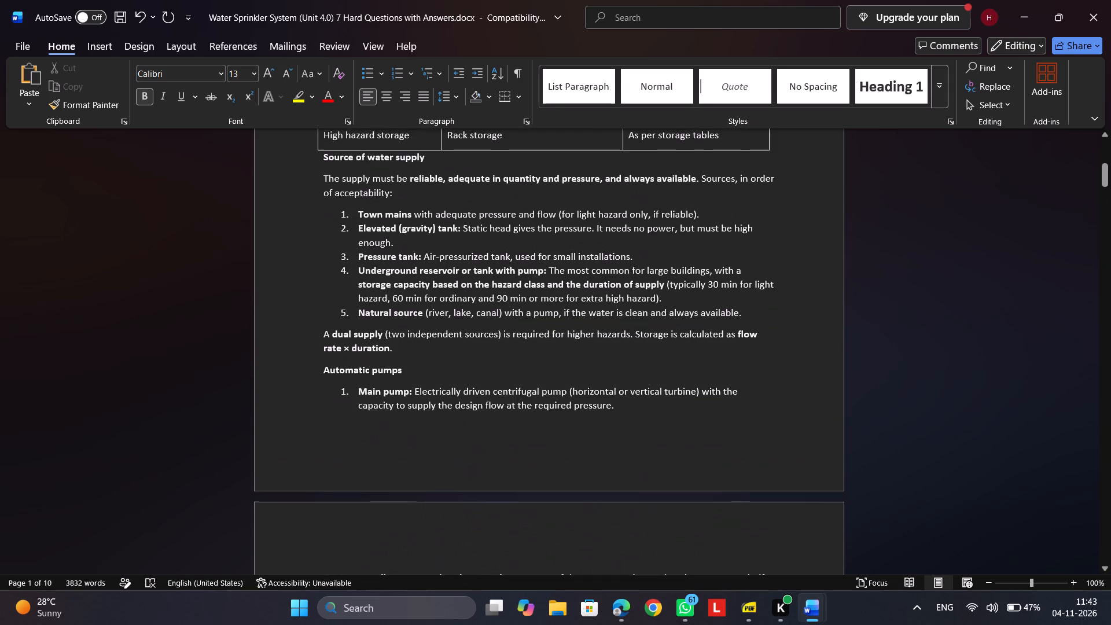
{"action": "scroll", "coordinate": [349, 230], "scroll_direction": "up", "scroll_amount": 3}
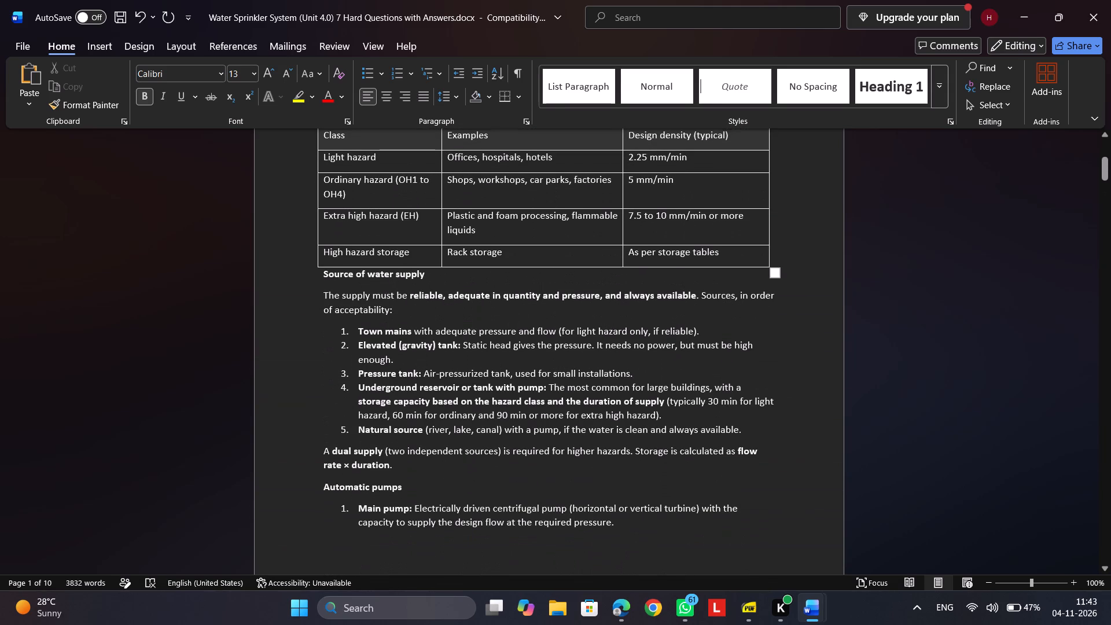
{"action": "left_click", "coordinate": [327, 304]}
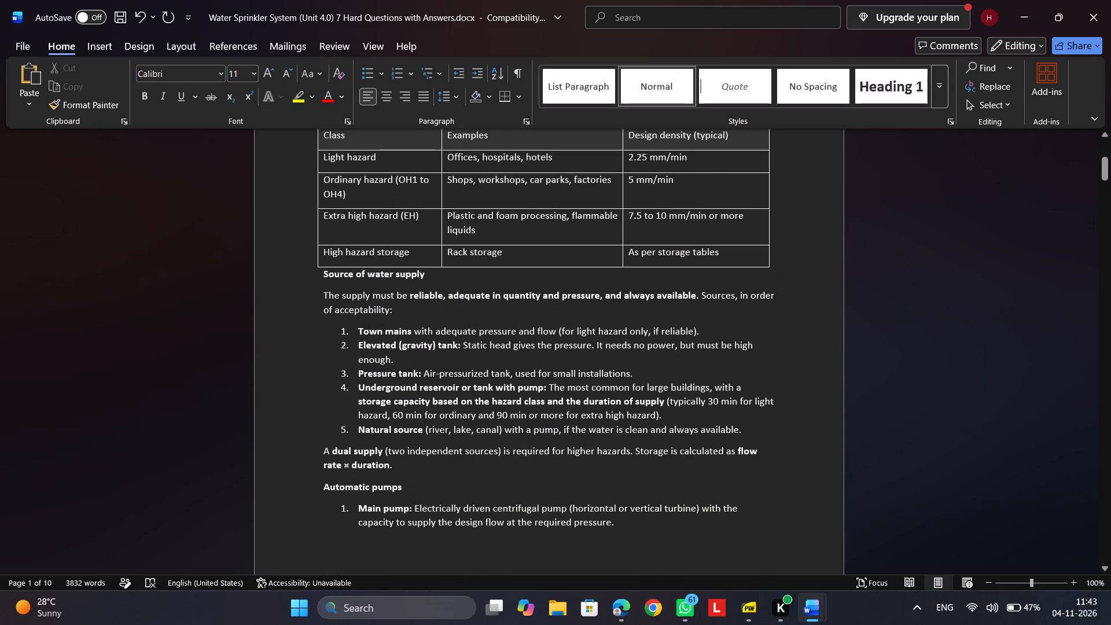
{"action": "left_click", "coordinate": [320, 289]}
{"action": "key", "text": "BackSpace"}
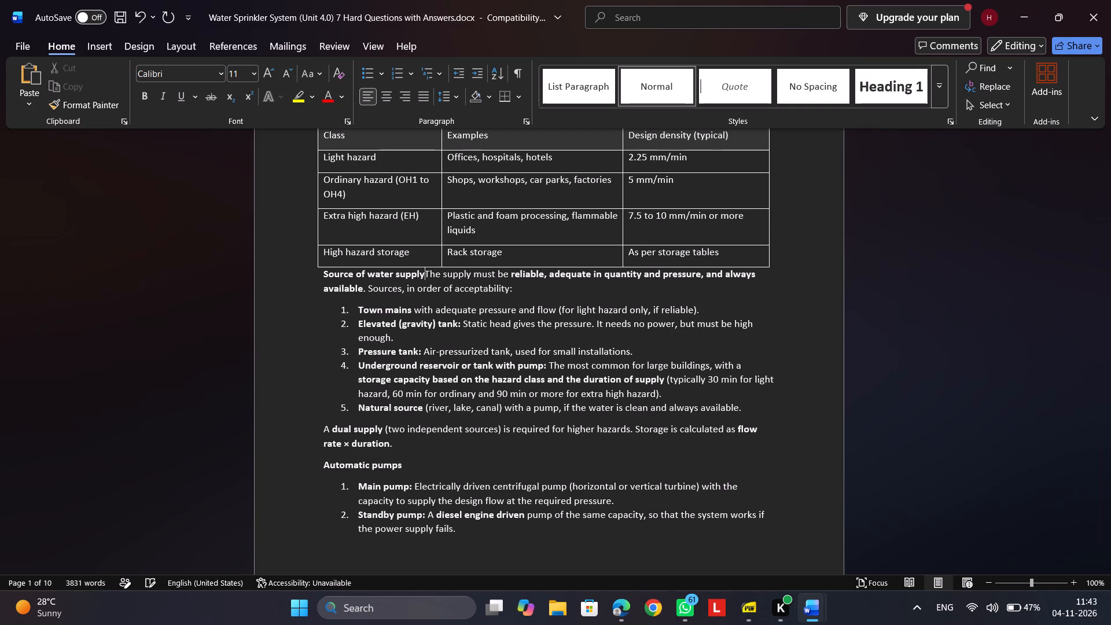
{"action": "key", "text": "space"}
{"action": "key", "text": "shift+colon"}
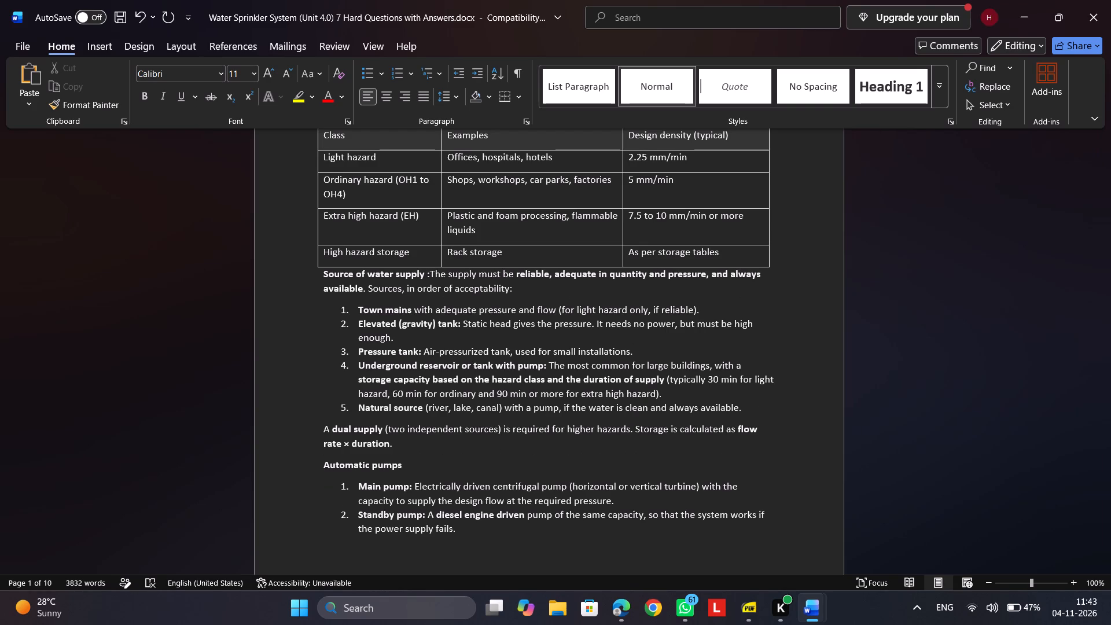
Review the Q.1 answer from its heading through the automatic pumps list for parts that can be condensed.
{"action": "scroll", "coordinate": [320, 289], "scroll_direction": "up", "scroll_amount": 2}
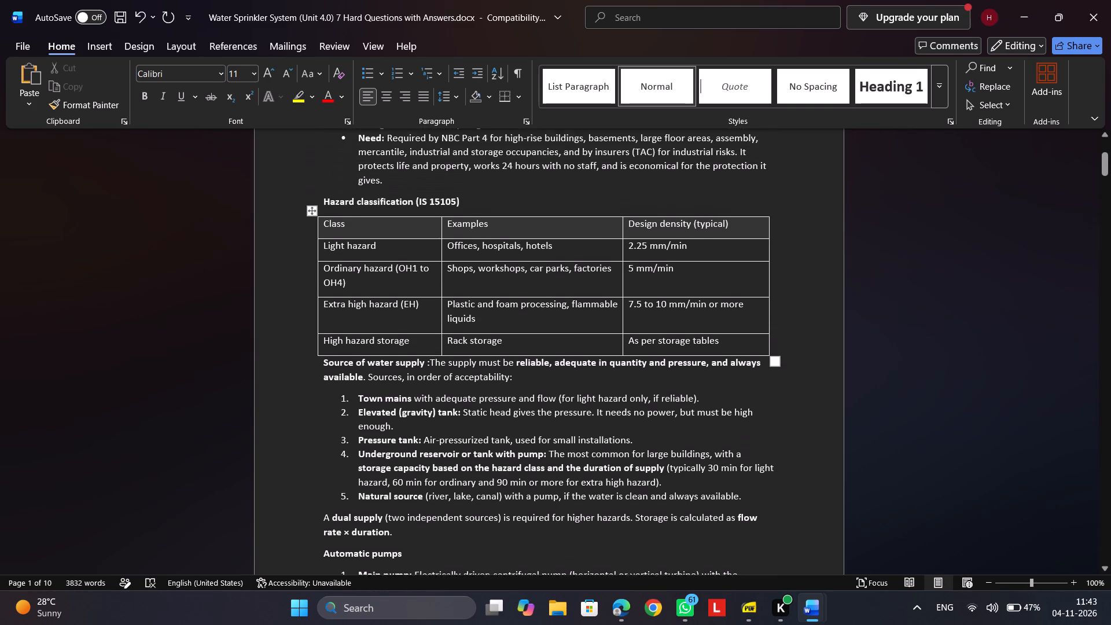
{"action": "scroll", "coordinate": [320, 289], "scroll_direction": "up", "scroll_amount": 3}
{"action": "scroll", "coordinate": [320, 289], "scroll_direction": "down", "scroll_amount": 1}
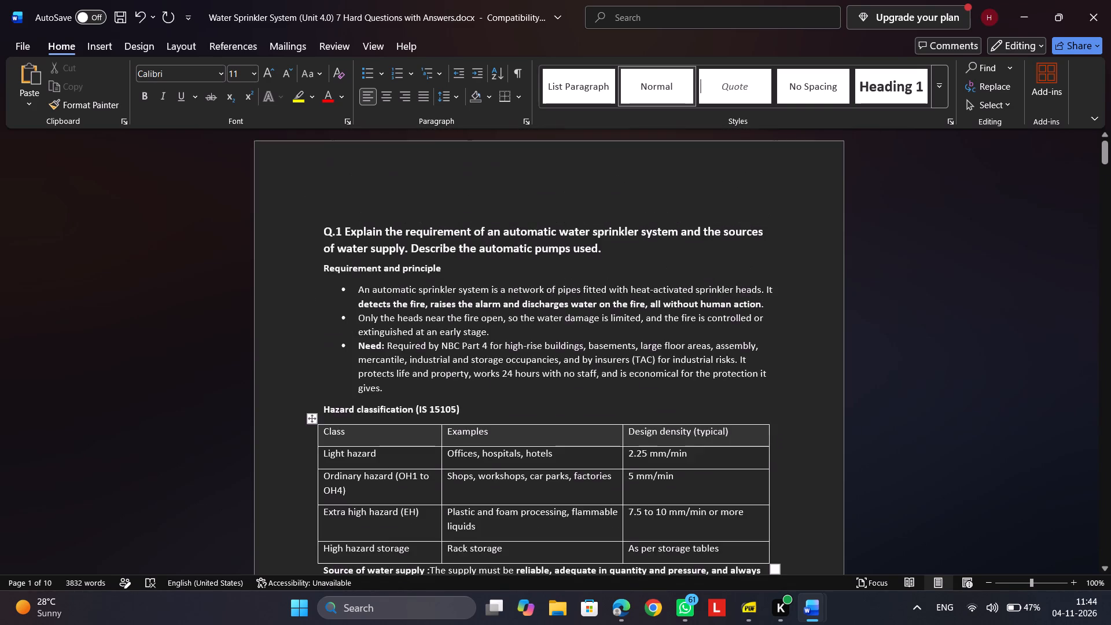
{"action": "scroll", "coordinate": [320, 289], "scroll_direction": "down", "scroll_amount": 2}
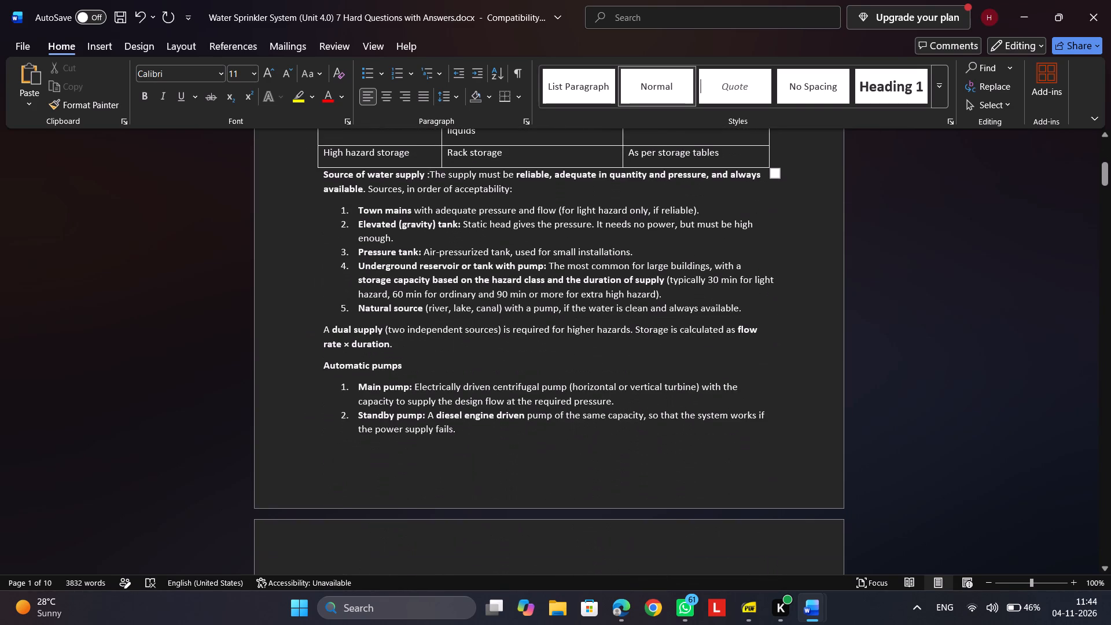
{"action": "scroll", "coordinate": [320, 289], "scroll_direction": "down", "scroll_amount": 2}
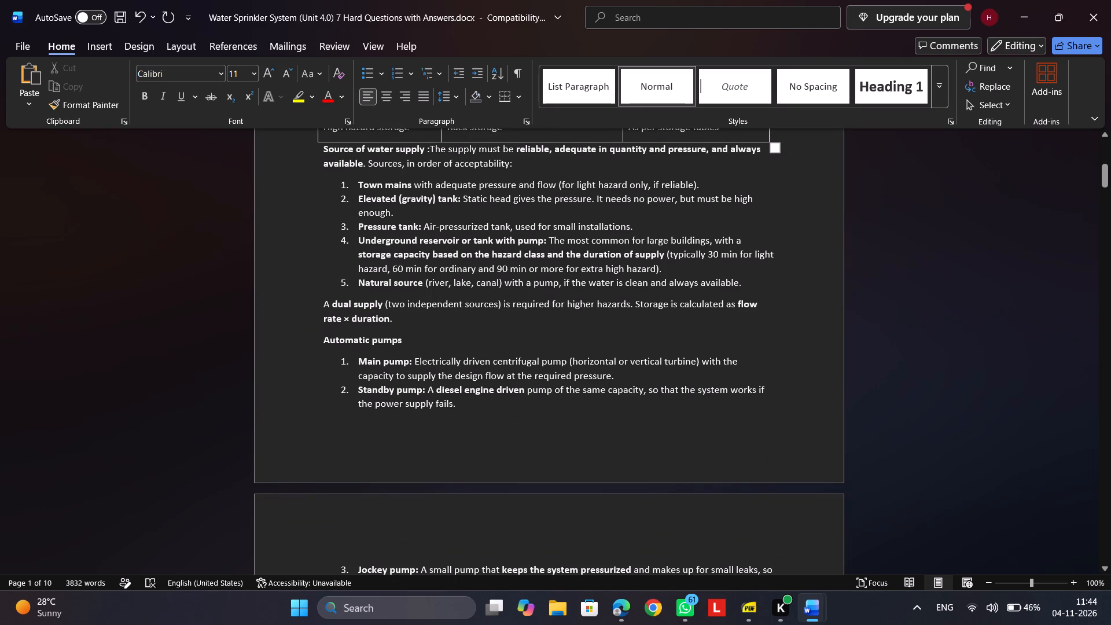
{"action": "scroll", "coordinate": [345, 407], "scroll_direction": "down", "scroll_amount": 1}
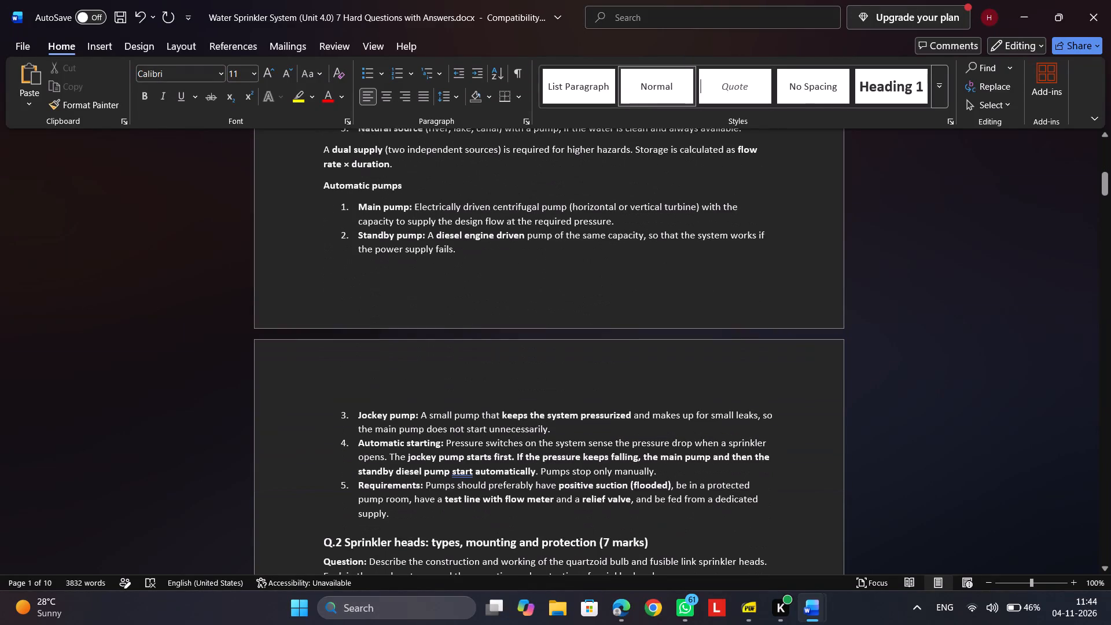
{"action": "scroll", "coordinate": [345, 407], "scroll_direction": "down", "scroll_amount": 1}
{"action": "scroll", "coordinate": [386, 455], "scroll_direction": "up", "scroll_amount": 1}
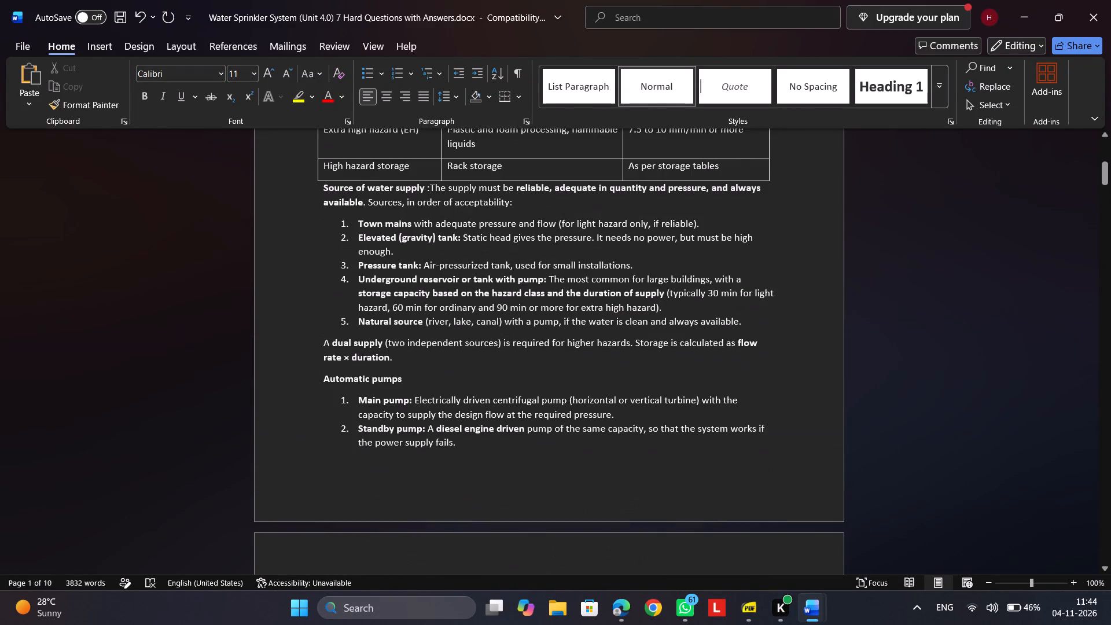
{"action": "scroll", "coordinate": [386, 455], "scroll_direction": "up", "scroll_amount": 2}
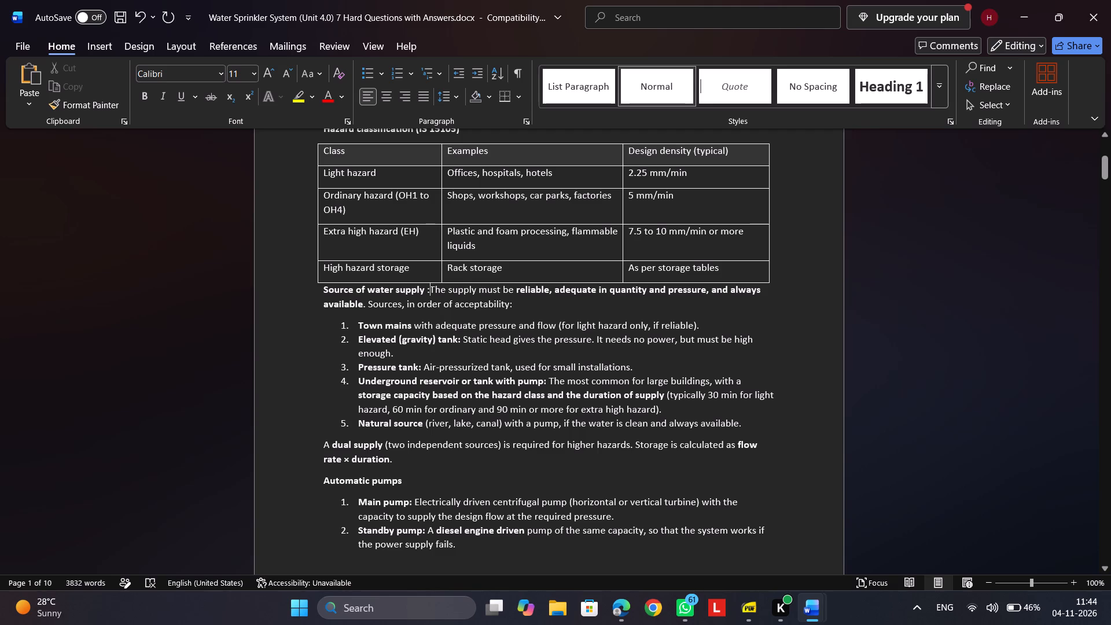
Merge the "Elevated (gravity) tank" and "Pressure tank" list items into the "Town mains" item as continuous text.
{"action": "left_click", "coordinate": [337, 345]}
{"action": "key", "text": "Left"}
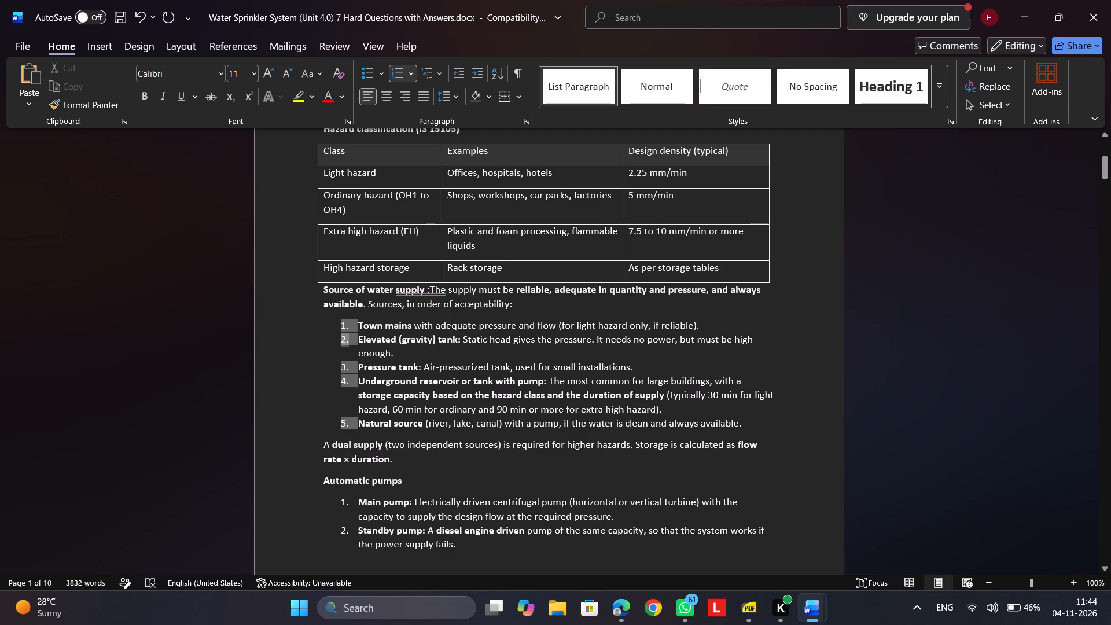
{"action": "key", "text": "BackSpace"}
{"action": "key", "text": "BackSpace"}
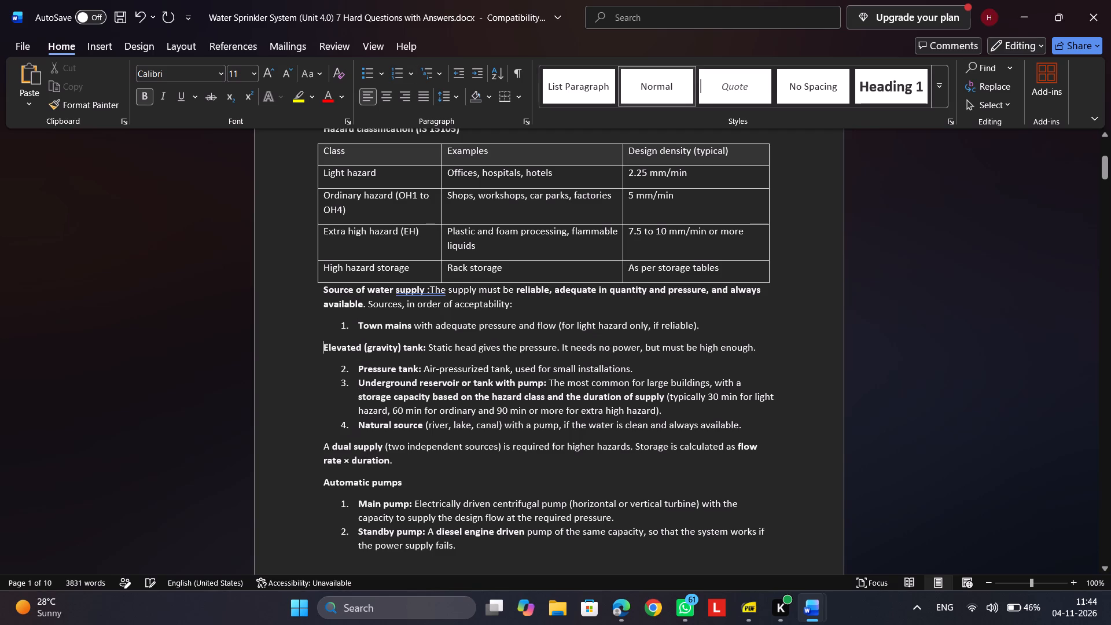
{"action": "key", "text": "BackSpace"}
{"action": "key", "text": "space"}
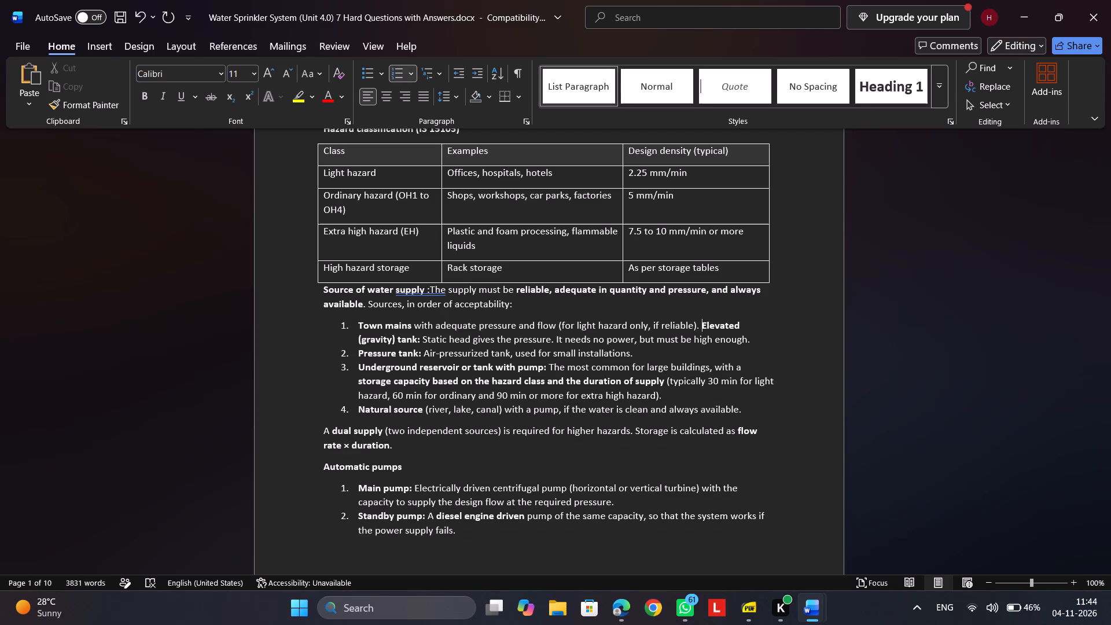
{"action": "key", "text": "Right"}
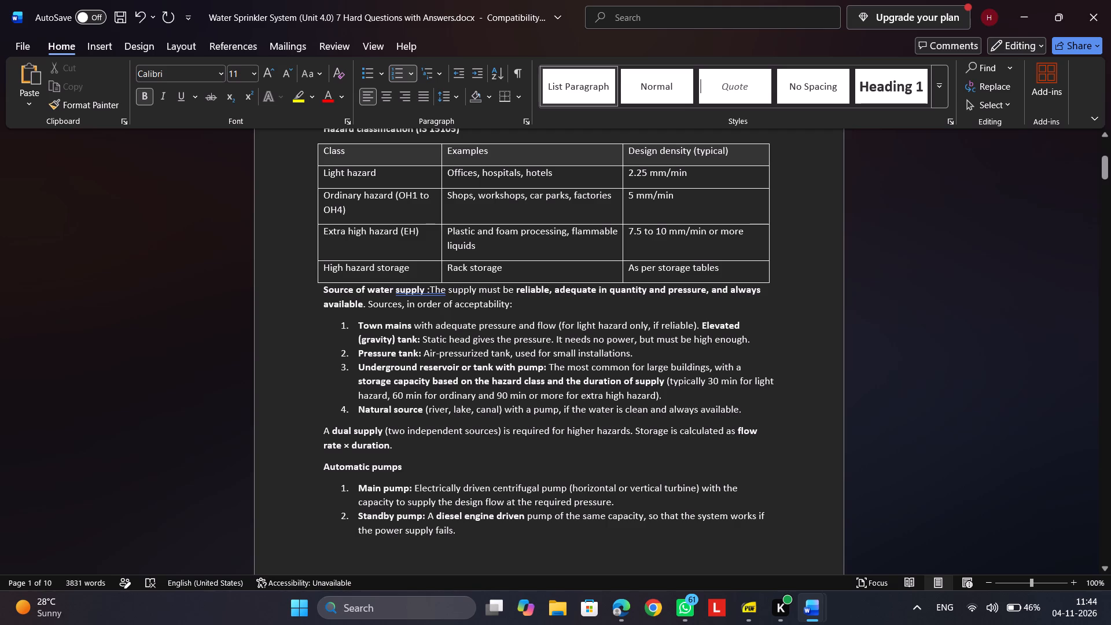
{"action": "left_click", "coordinate": [355, 354]}
{"action": "key", "text": "BackSpace"}
{"action": "key", "text": "BackSpace"}
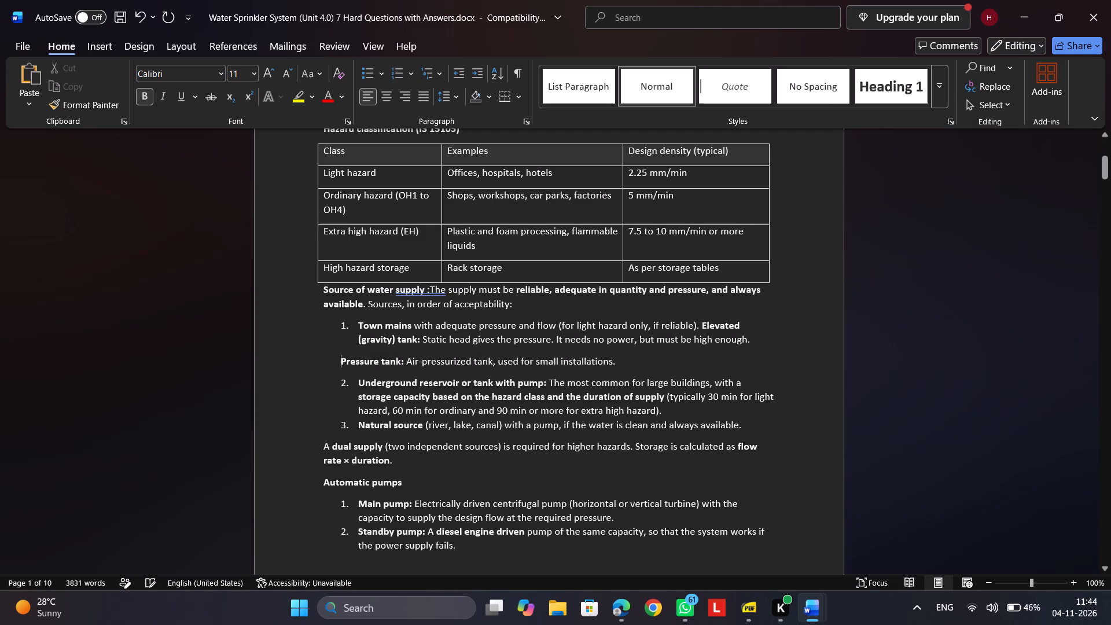
{"action": "key", "text": "BackSpace"}
{"action": "key", "text": "BackSpace"}
{"action": "key", "text": "space"}
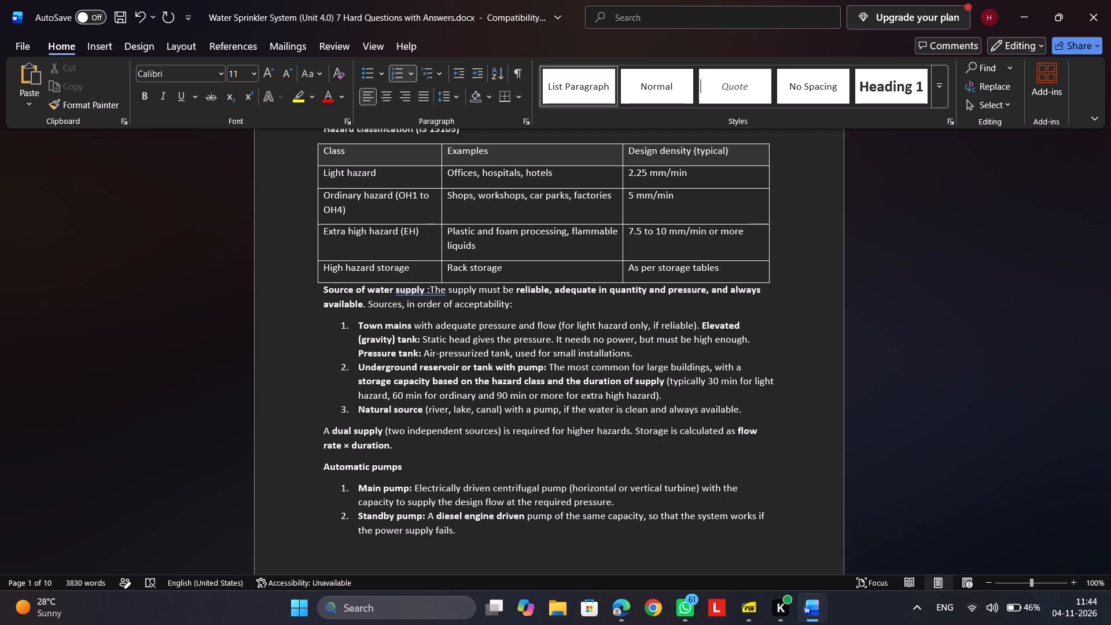
Merge the "Underground reservoir or tank with pump" item onto the end of the "Town mains" list item.
{"action": "key", "text": "Down"}
{"action": "key", "text": "BackSpace"}
{"action": "key", "text": "BackSpace"}
{"action": "key", "text": "BackSpace"}
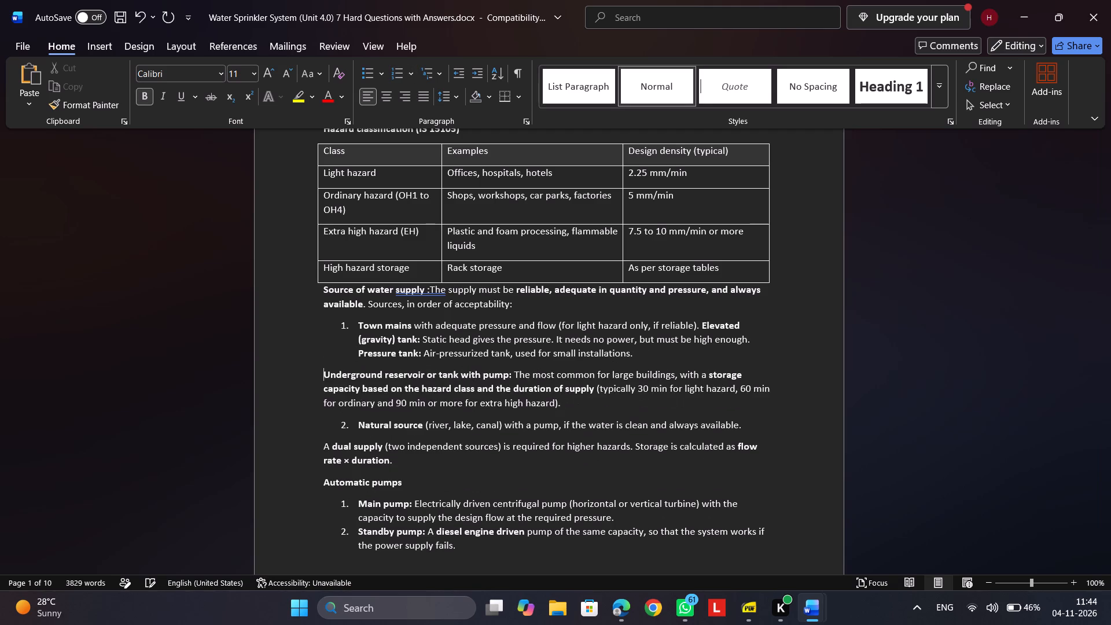
{"action": "key", "text": "BackSpace"}
{"action": "key", "text": "space"}
Merge the "Natural source" item into the same list item, directly after the underground reservoir text.
{"action": "key", "text": "Down"}
{"action": "key", "text": "Down"}
{"action": "key", "text": "Down"}
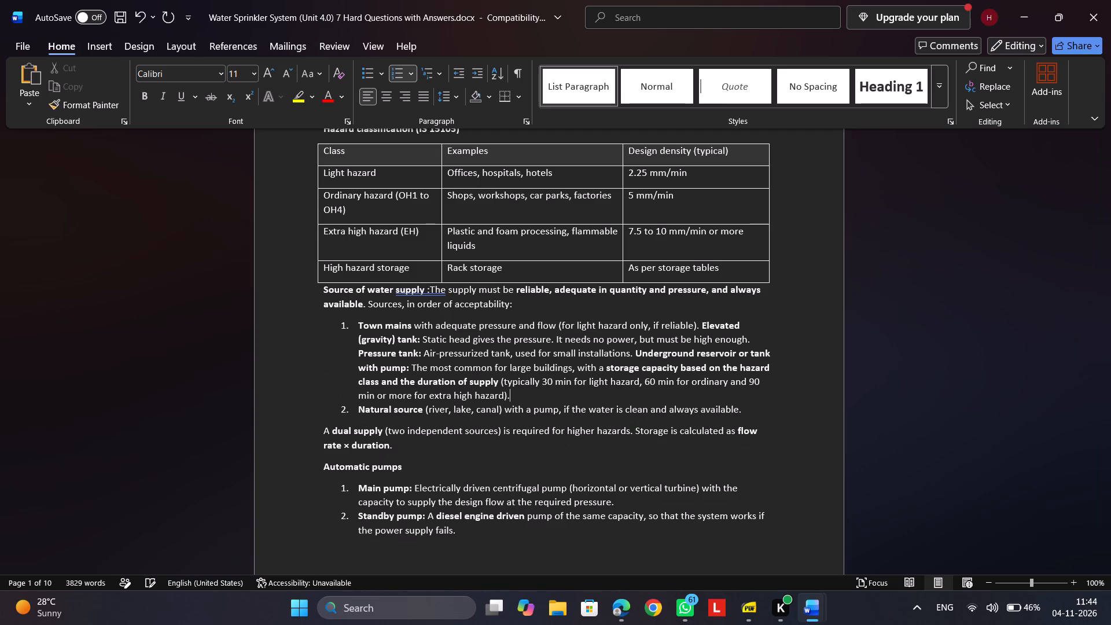
{"action": "key", "text": "Down"}
{"action": "key", "text": "Left"}
{"action": "key", "text": "Left"}
{"action": "key", "text": "Left"}
{"action": "key", "text": "Left"}
{"action": "key", "text": "Left"}
{"action": "key", "text": "Left"}
{"action": "key", "text": "Left"}
{"action": "key", "text": "Left"}
{"action": "key", "text": "Left"}
{"action": "key", "text": "Left"}
{"action": "key", "text": "Left"}
{"action": "key", "text": "Left"}
{"action": "key", "text": "Left"}
{"action": "key", "text": "Left"}
{"action": "key", "text": "Left"}
{"action": "key", "text": "Left"}
{"action": "key", "text": "Left"}
{"action": "key", "text": "Left"}
{"action": "key", "text": "Left"}
{"action": "key", "text": "Left"}
{"action": "key", "text": "BackSpace"}
{"action": "key", "text": "BackSpace"}
{"action": "key", "text": "BackSpace"}
{"action": "key", "text": "BackSpace"}
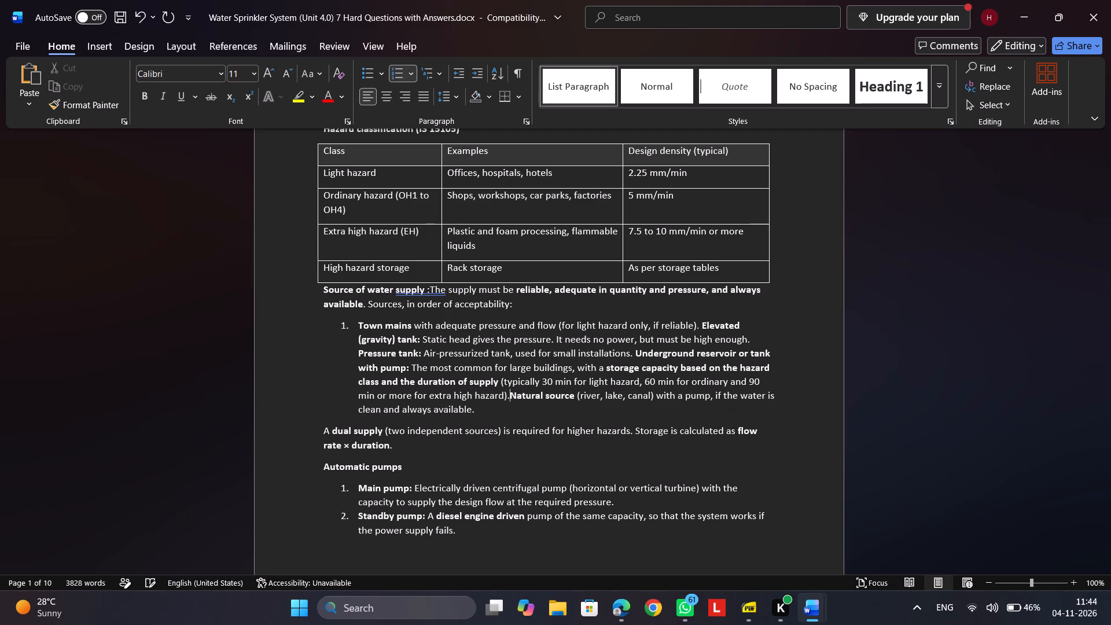
Join the "A dual supply" paragraph onto the end of the natural source sentence, separated by a space.
{"action": "scroll", "coordinate": [355, 354], "scroll_direction": "down", "scroll_amount": 1}
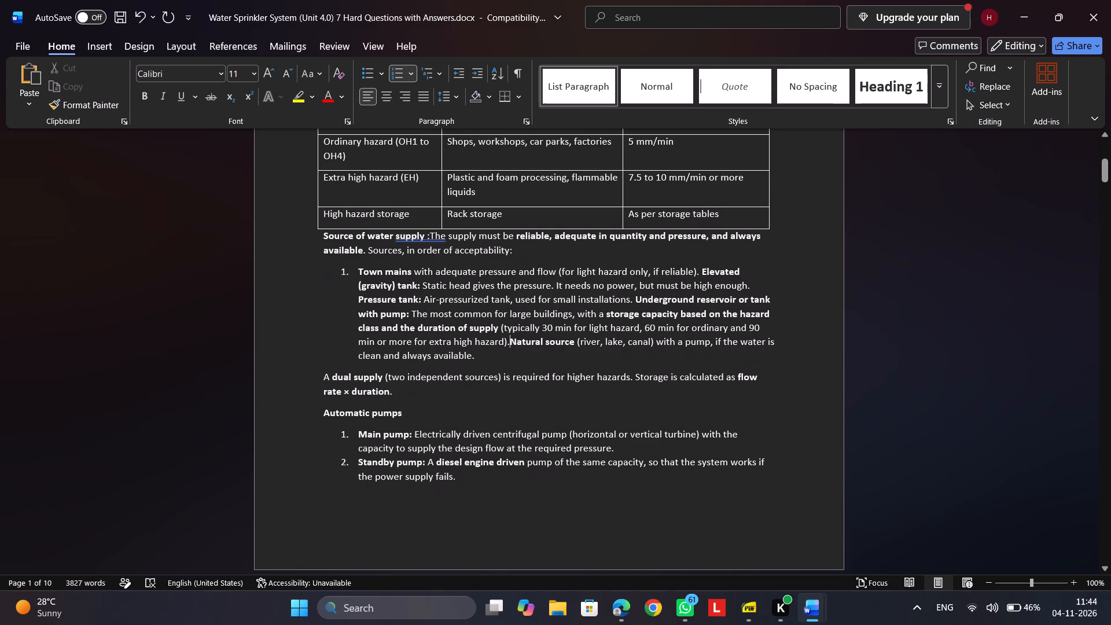
{"action": "left_click", "coordinate": [324, 378]}
{"action": "key", "text": "BackSpace"}
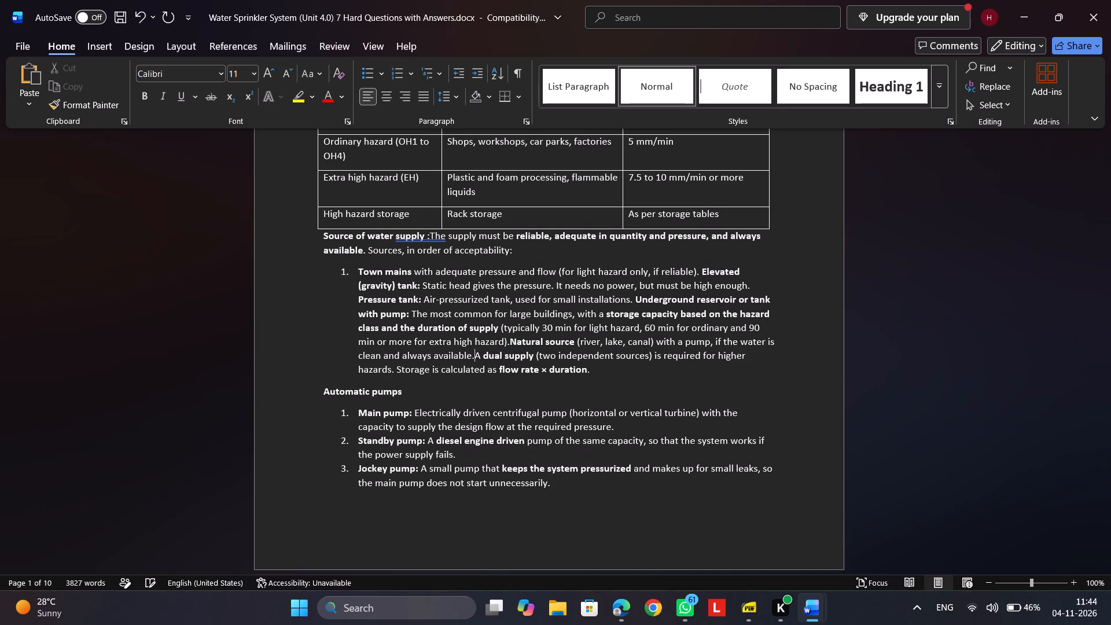
{"action": "key", "text": "space"}
Remove the numbering from the merged "Town mains" item and run it on after "Sources, in order of acceptability:".
{"action": "scroll", "coordinate": [324, 378], "scroll_direction": "down", "scroll_amount": 1}
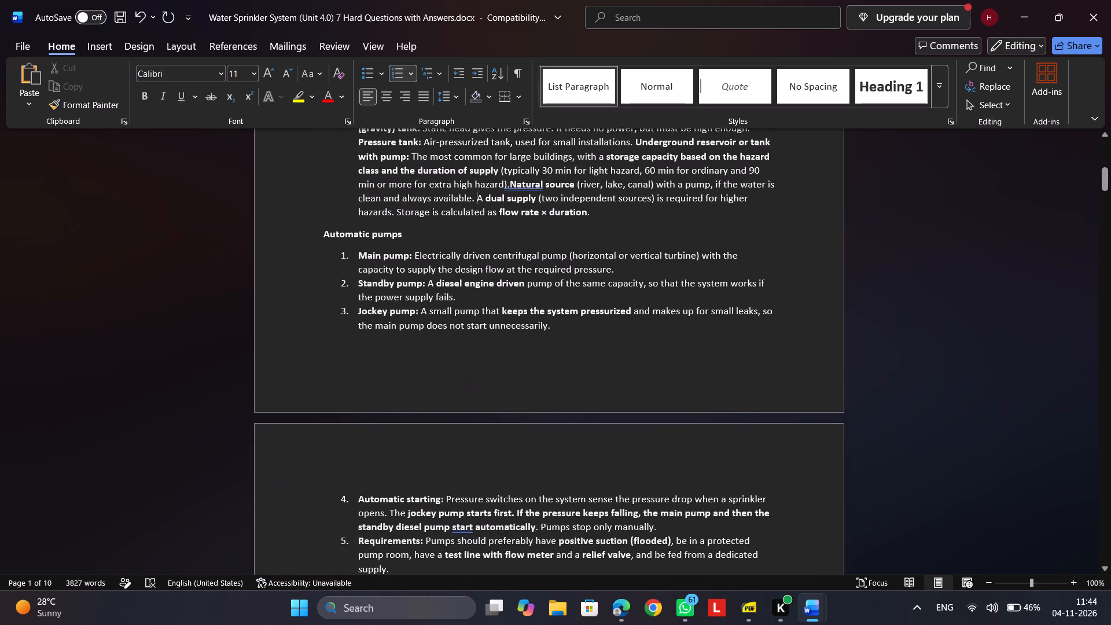
{"action": "scroll", "coordinate": [324, 378], "scroll_direction": "down", "scroll_amount": 2}
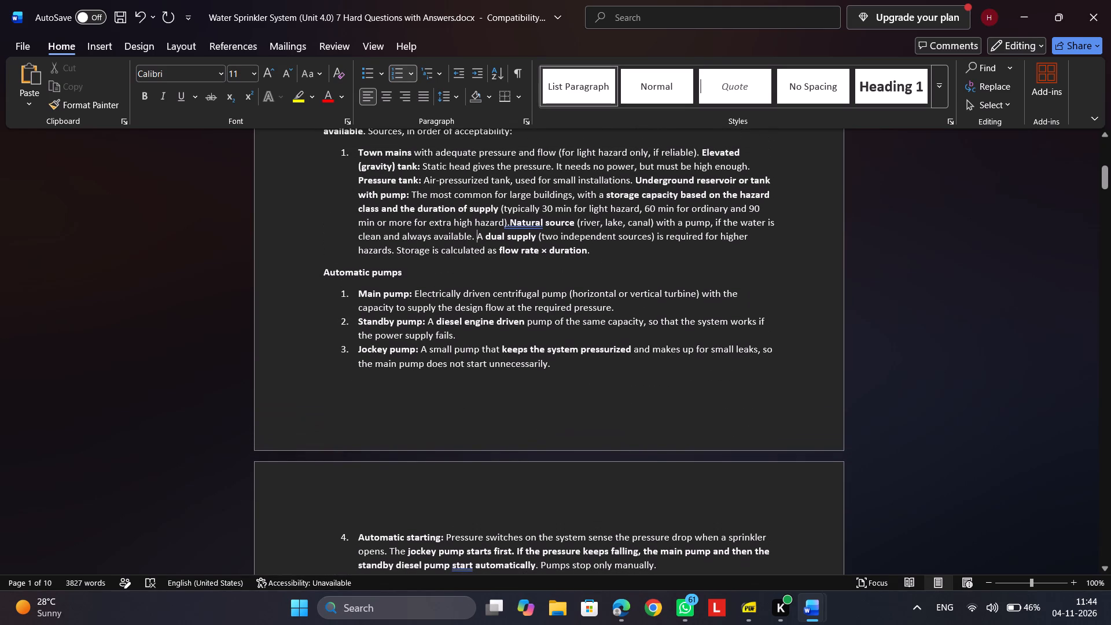
{"action": "scroll", "coordinate": [354, 296], "scroll_direction": "up", "scroll_amount": 1}
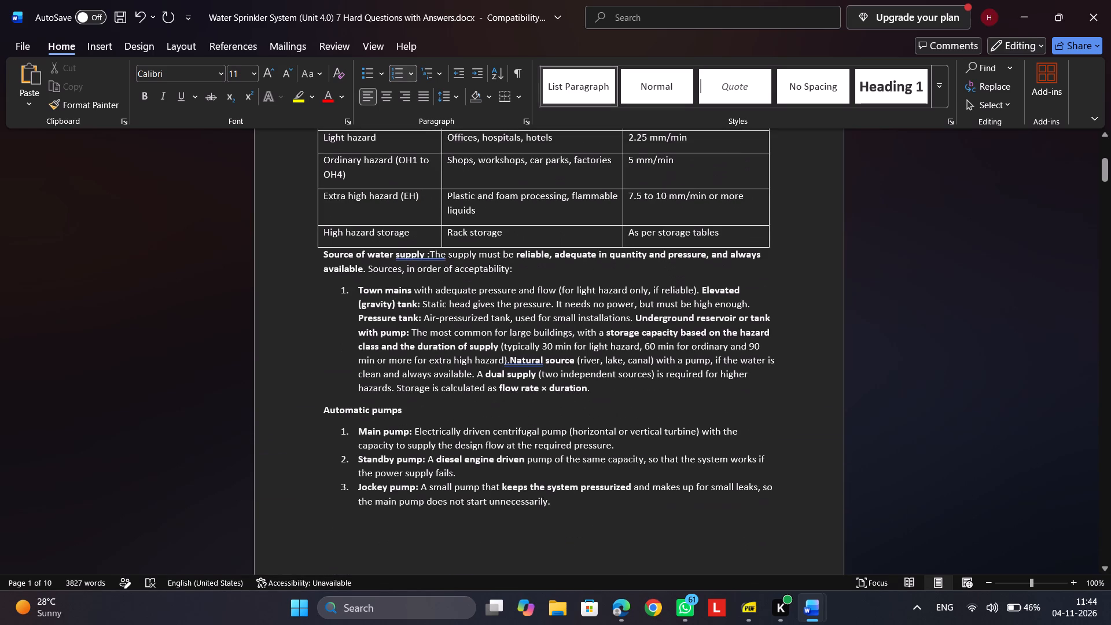
{"action": "left_click", "coordinate": [357, 287]}
{"action": "key", "text": "BackSpace"}
{"action": "key", "text": "BackSpace"}
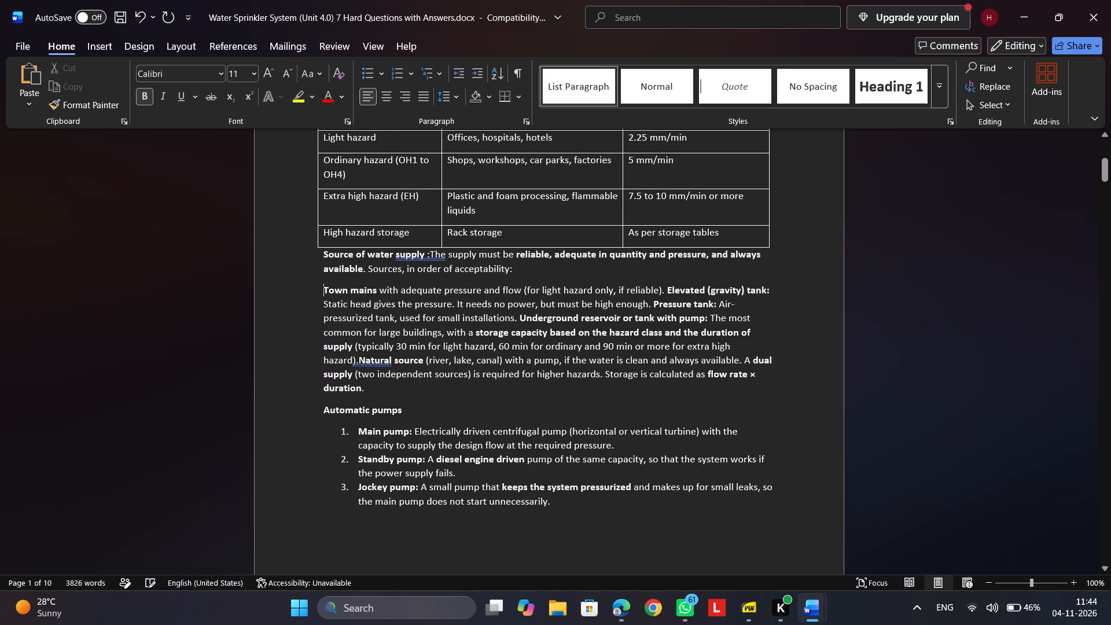
{"action": "key", "text": "BackSpace"}
{"action": "key", "text": "space"}
Delete the "Automatic starting" and "Requirements" items from the automatic pumps list above Q.2.
{"action": "scroll", "coordinate": [357, 287], "scroll_direction": "down", "scroll_amount": 1}
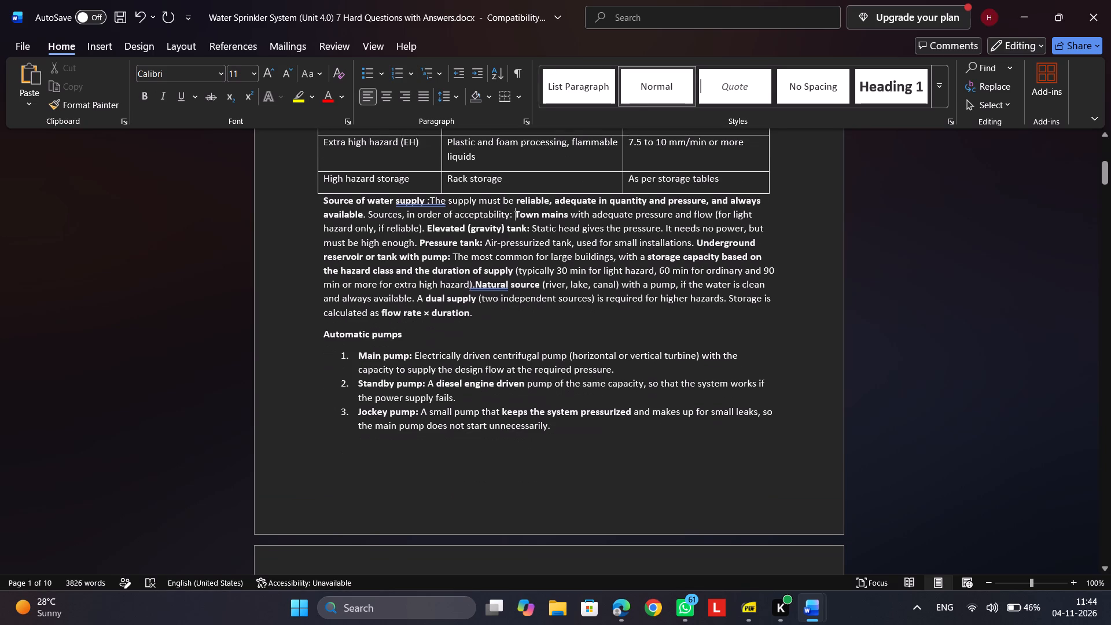
{"action": "scroll", "coordinate": [366, 425], "scroll_direction": "down", "scroll_amount": 1}
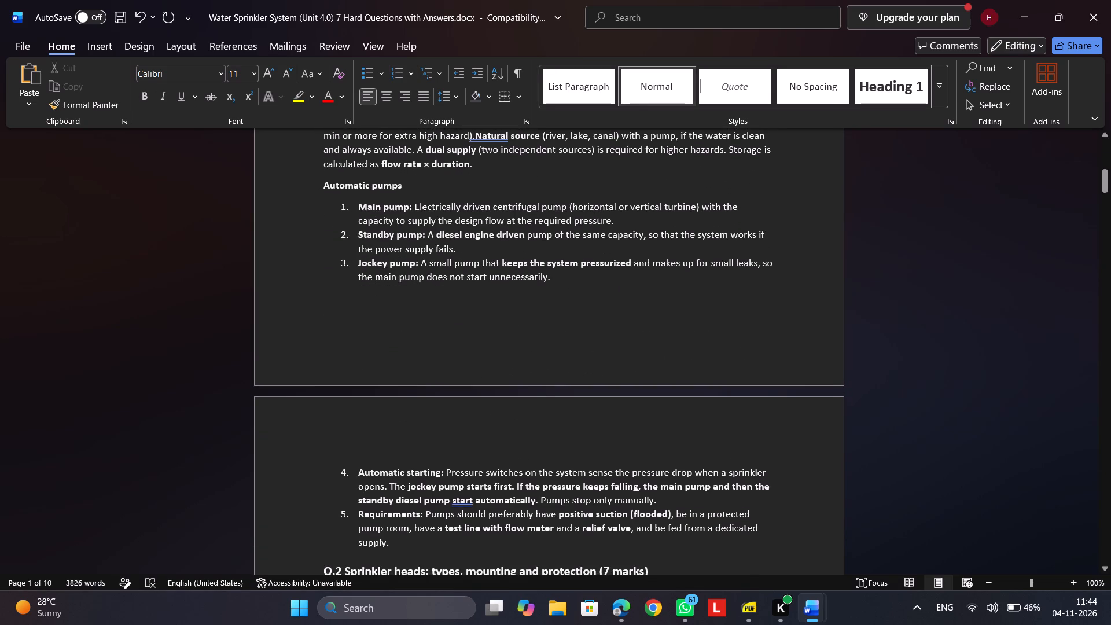
{"action": "left_click_drag", "start_coordinate": [403, 553], "coordinate": [370, 477]}
{"action": "key", "text": "BackSpace"}
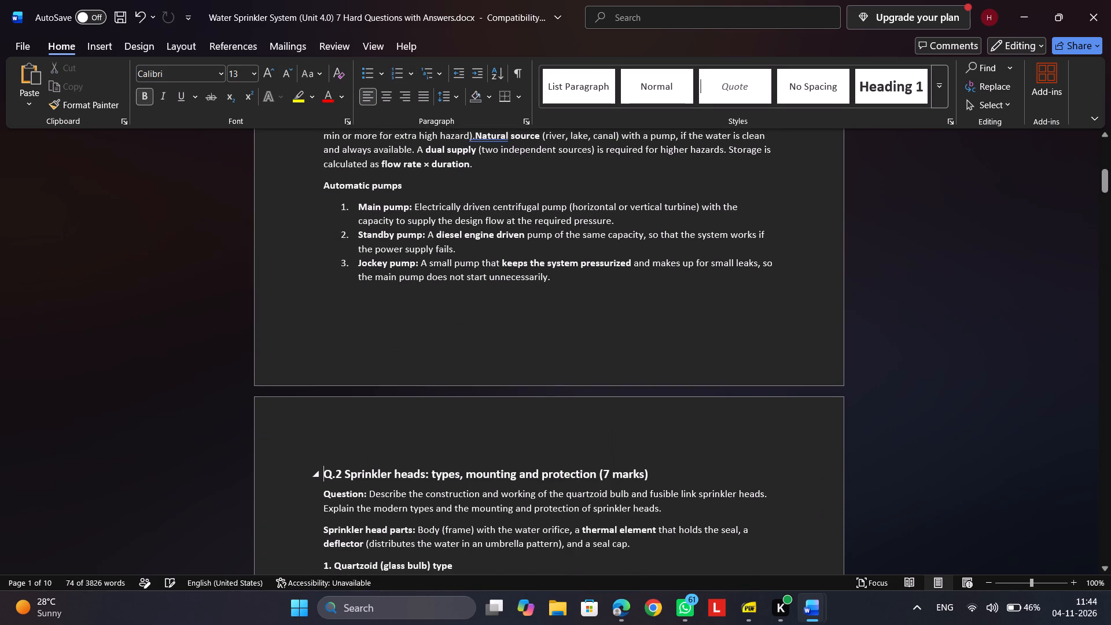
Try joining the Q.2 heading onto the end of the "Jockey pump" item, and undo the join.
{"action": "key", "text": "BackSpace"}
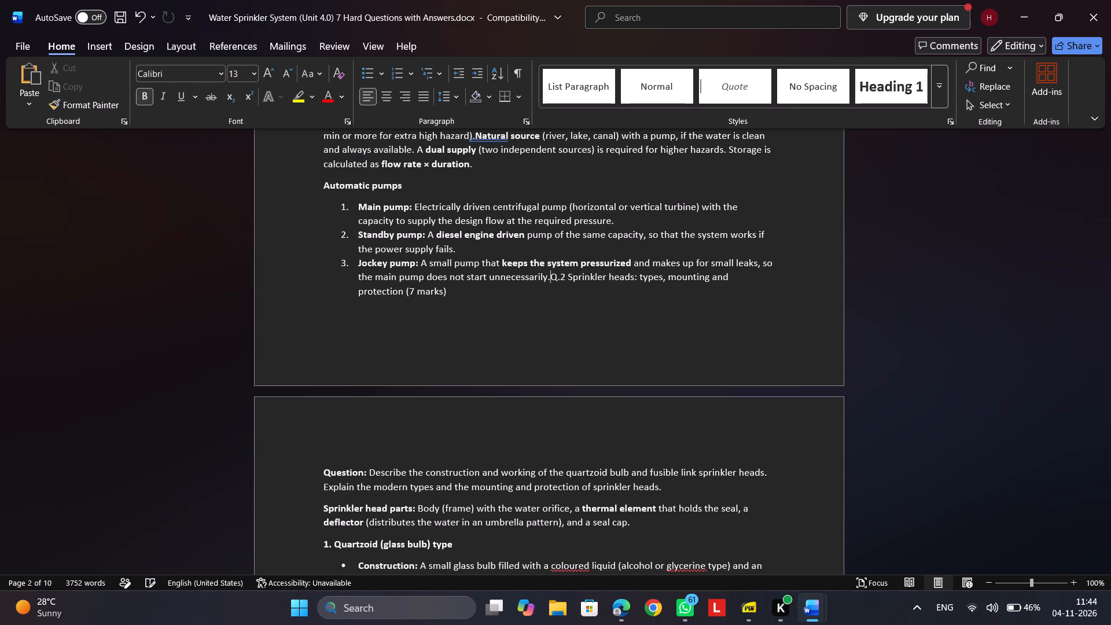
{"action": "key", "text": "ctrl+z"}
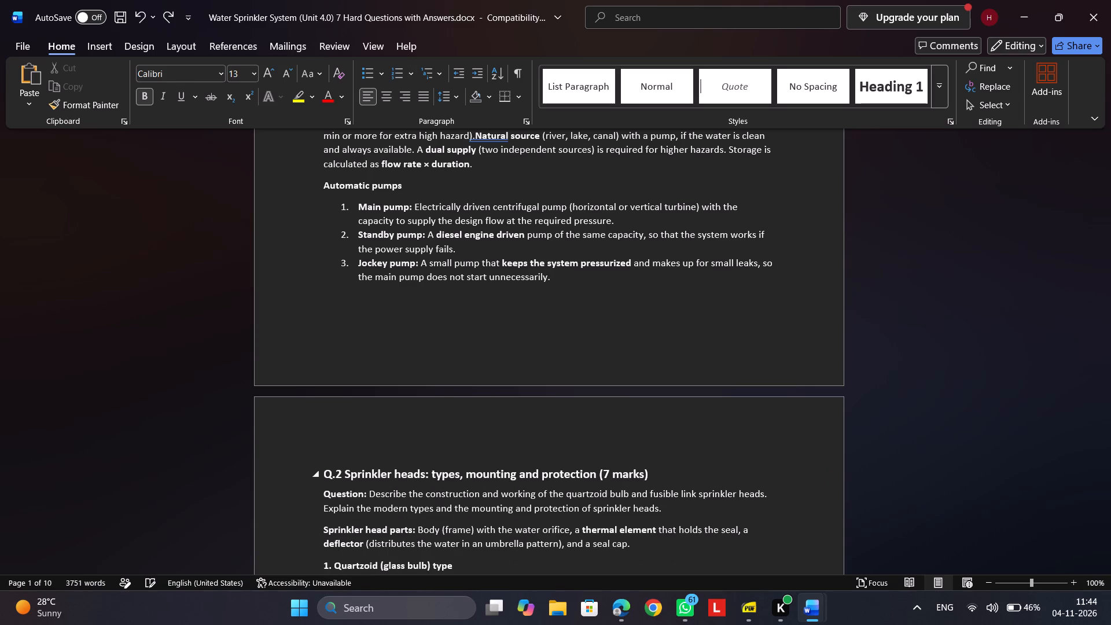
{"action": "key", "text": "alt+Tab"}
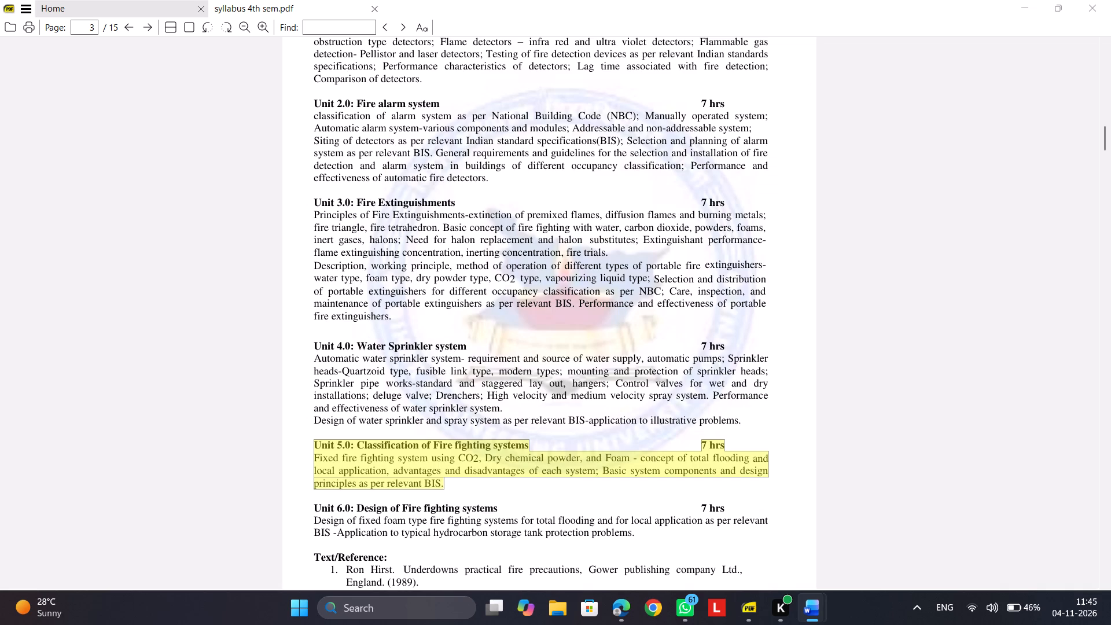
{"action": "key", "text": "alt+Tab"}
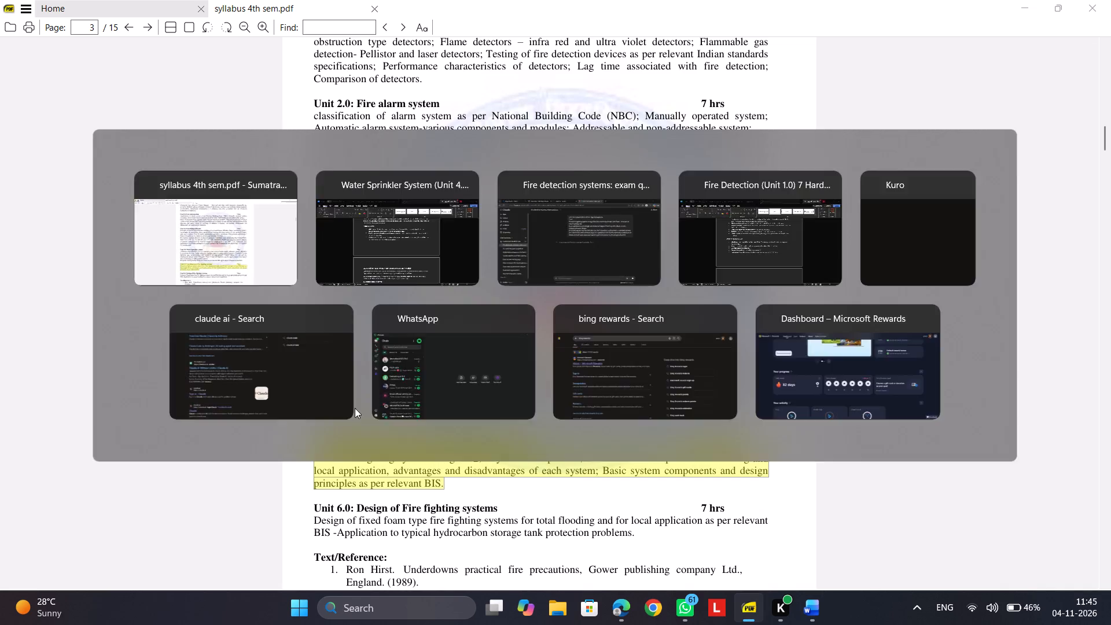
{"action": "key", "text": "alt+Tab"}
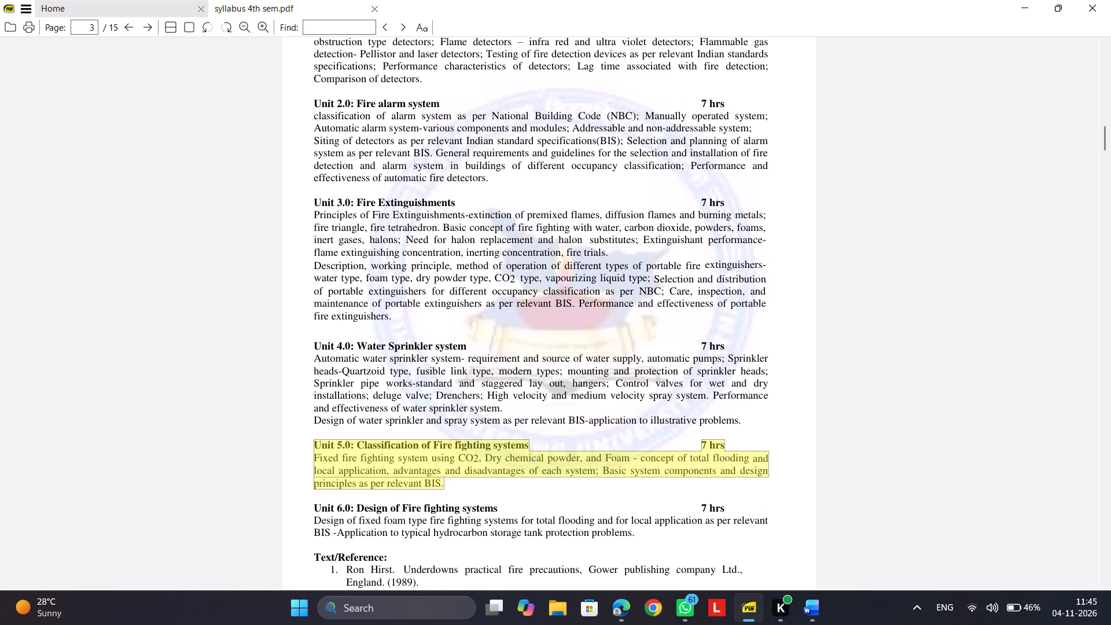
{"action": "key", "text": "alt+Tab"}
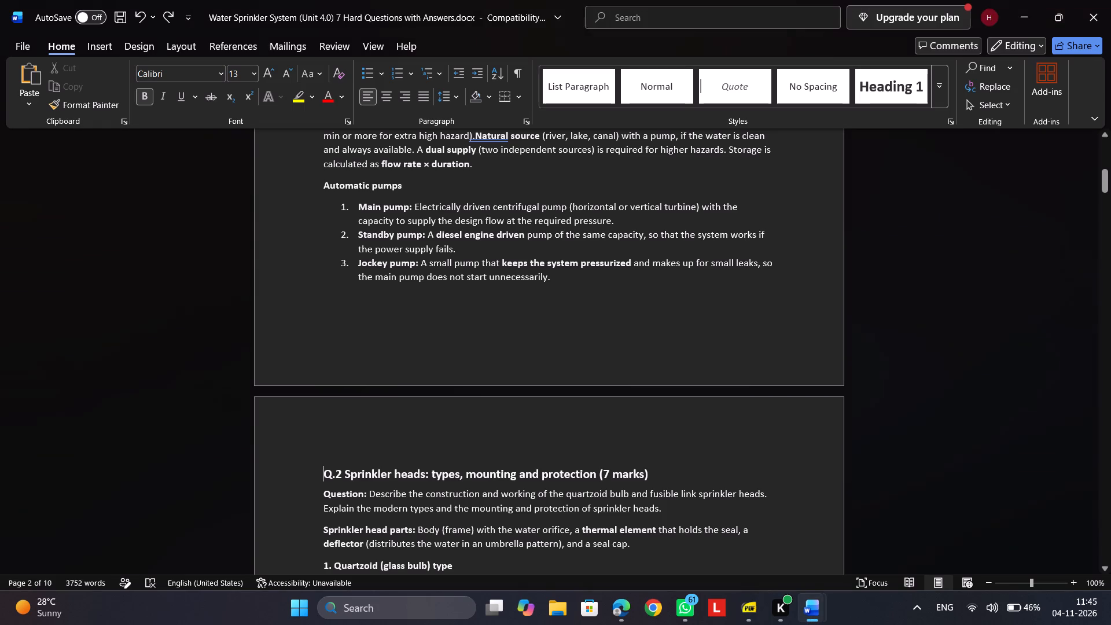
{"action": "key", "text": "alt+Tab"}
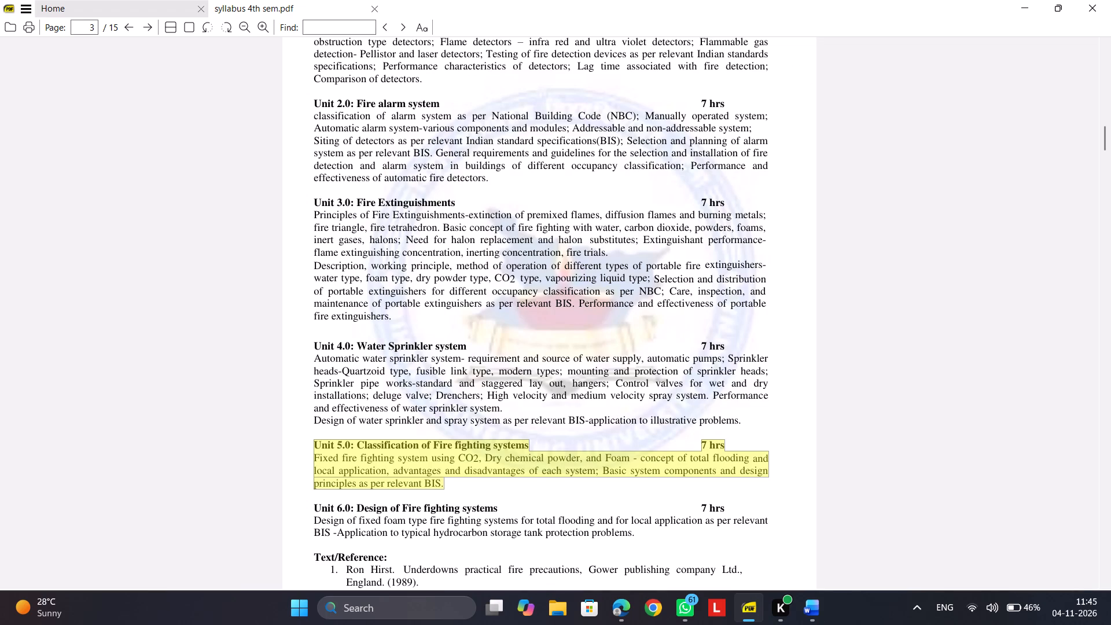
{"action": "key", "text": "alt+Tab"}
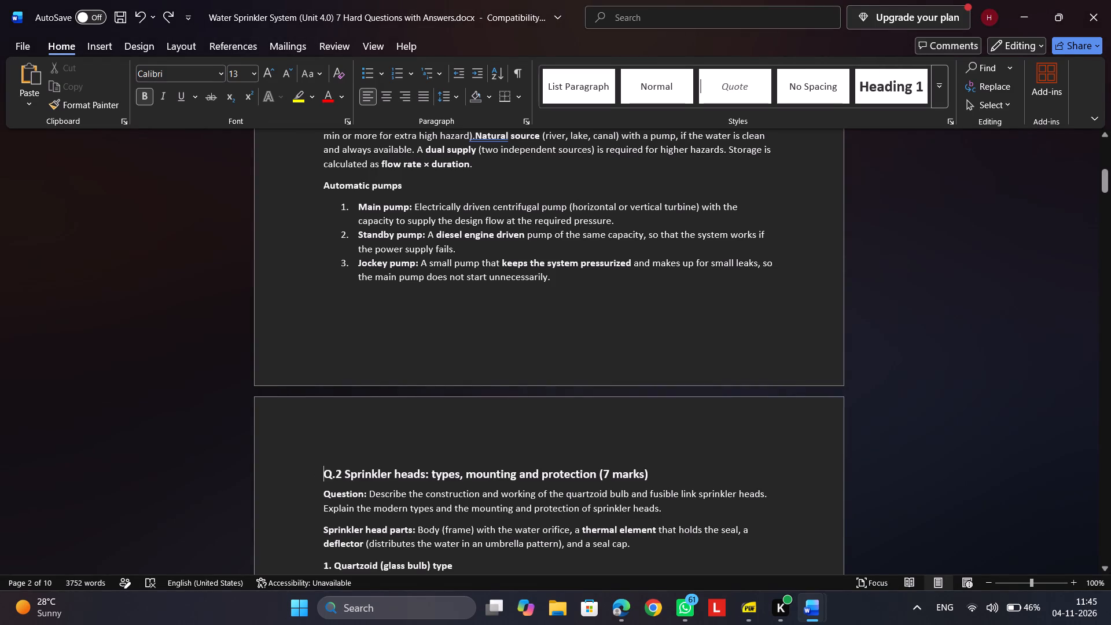
Replace the Q.2 heading's title with its question text by deleting everything from "Sprinkler heads" through the "Question:" label.
{"action": "left_click_drag", "start_coordinate": [369, 497], "coordinate": [344, 471]}
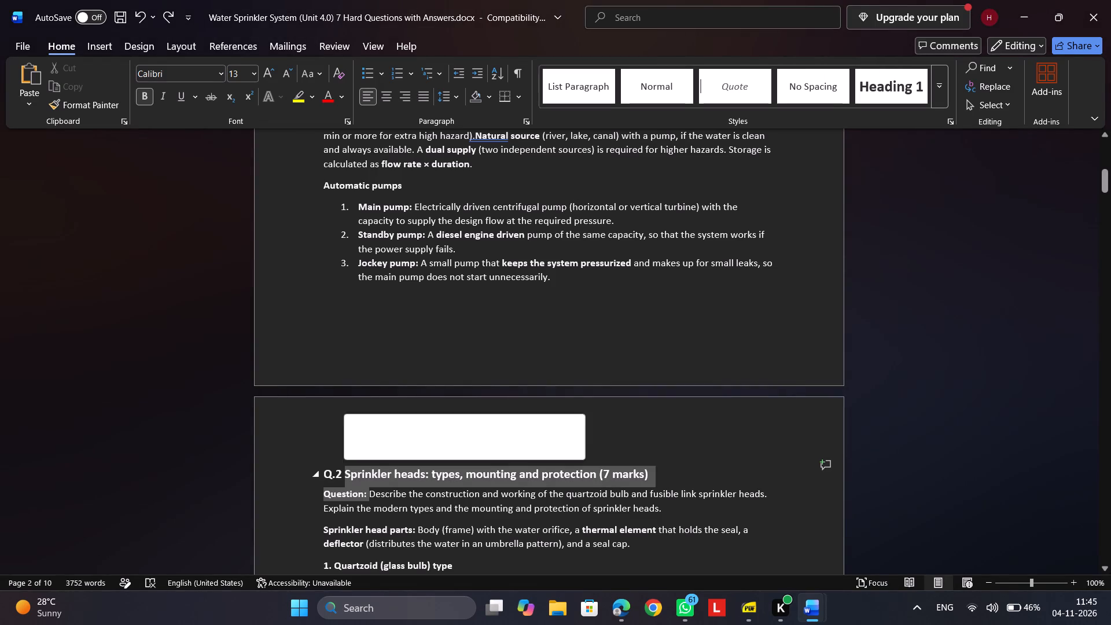
{"action": "key", "text": "BackSpace"}
{"action": "key", "text": "Right"}
{"action": "key", "text": "BackSpace"}
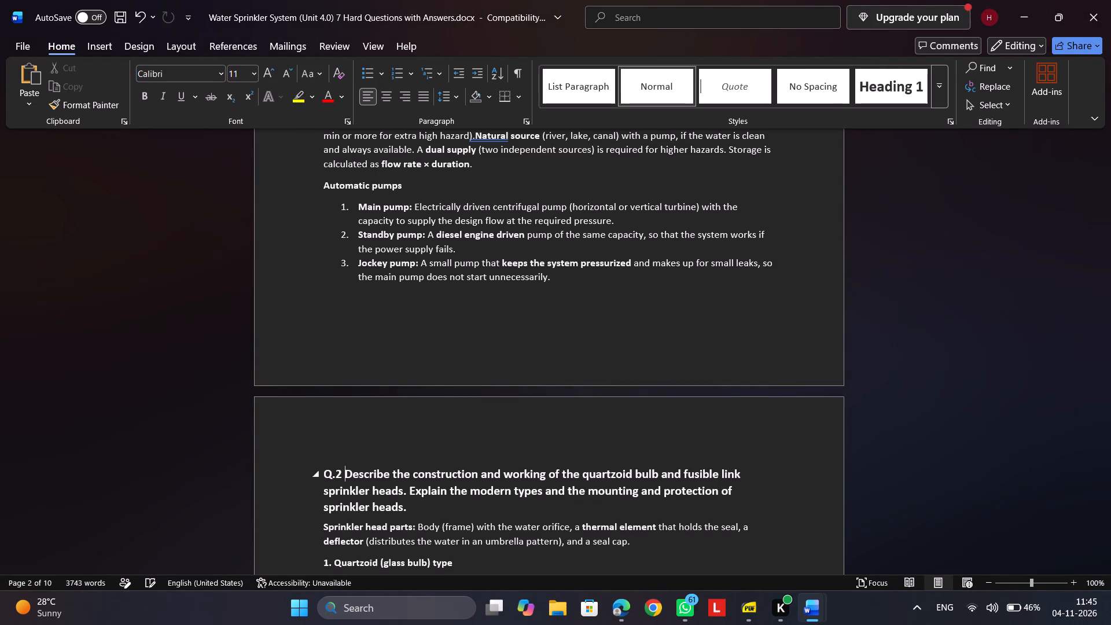
Delete the "K-factor" item at the end of Q.2's "Modern types" list.
{"action": "scroll", "coordinate": [344, 471], "scroll_direction": "down", "scroll_amount": 4}
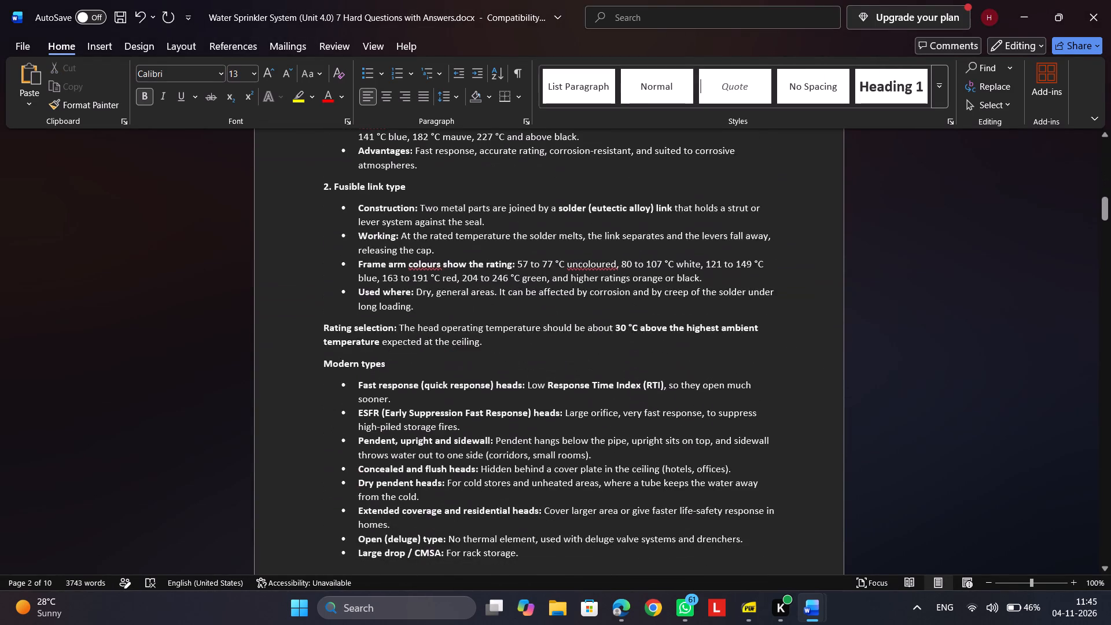
{"action": "scroll", "coordinate": [344, 471], "scroll_direction": "down", "scroll_amount": 1}
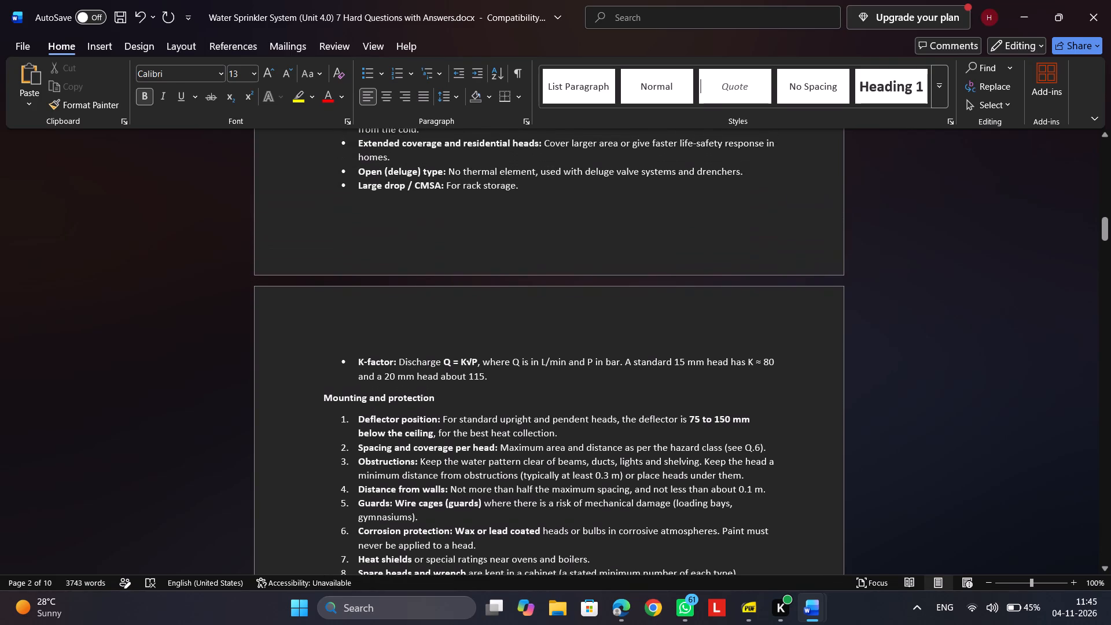
{"action": "scroll", "coordinate": [344, 471], "scroll_direction": "up", "scroll_amount": 3}
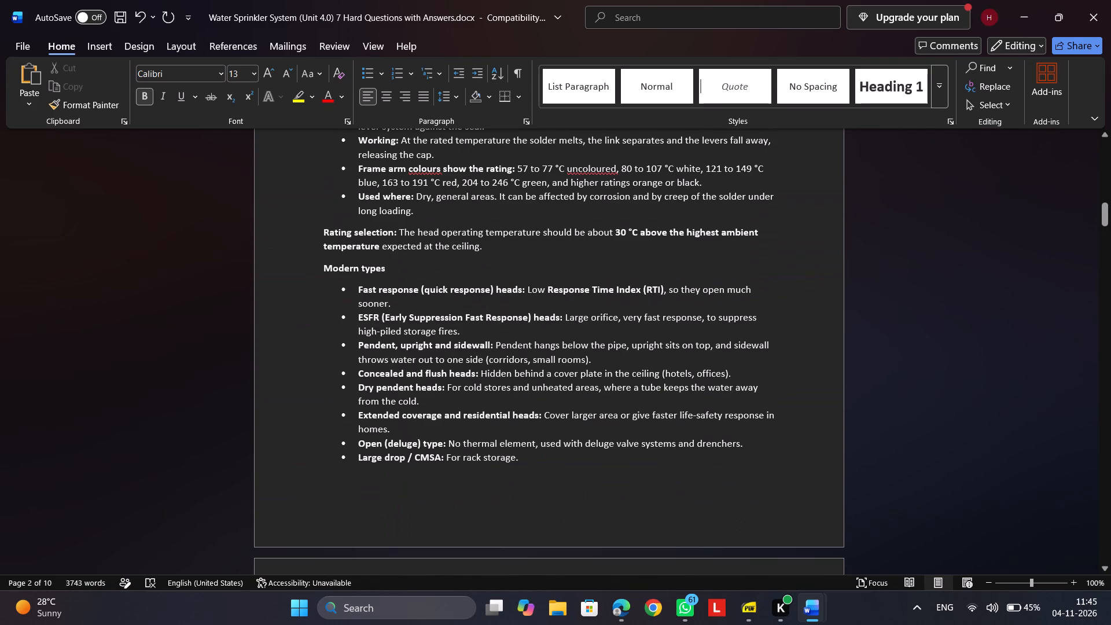
{"action": "scroll", "coordinate": [344, 471], "scroll_direction": "up", "scroll_amount": 1}
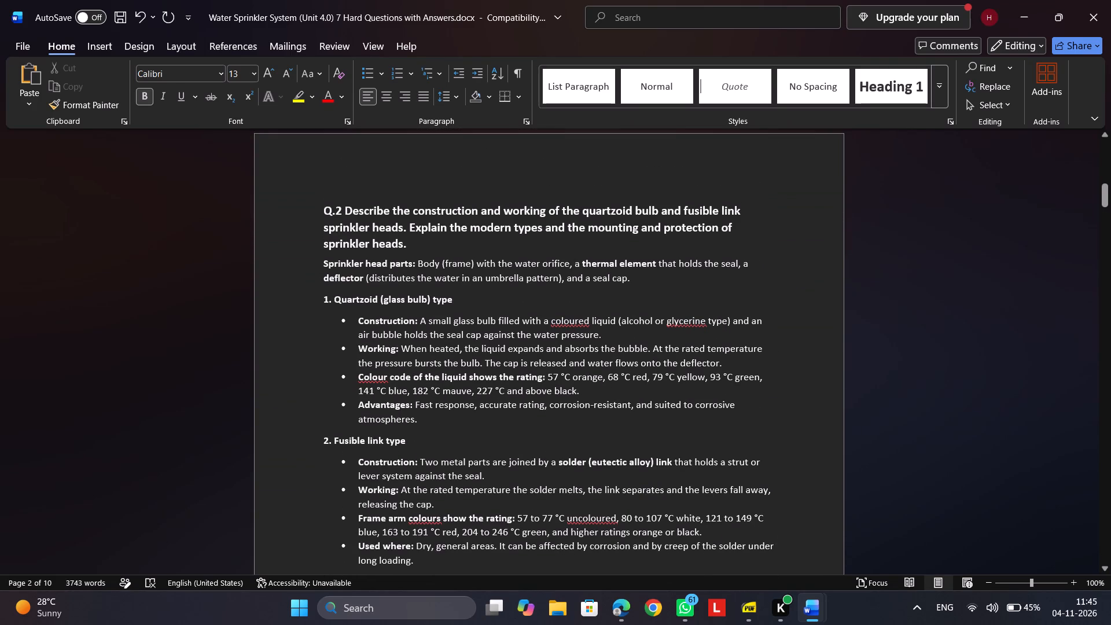
{"action": "scroll", "coordinate": [344, 471], "scroll_direction": "up", "scroll_amount": 1}
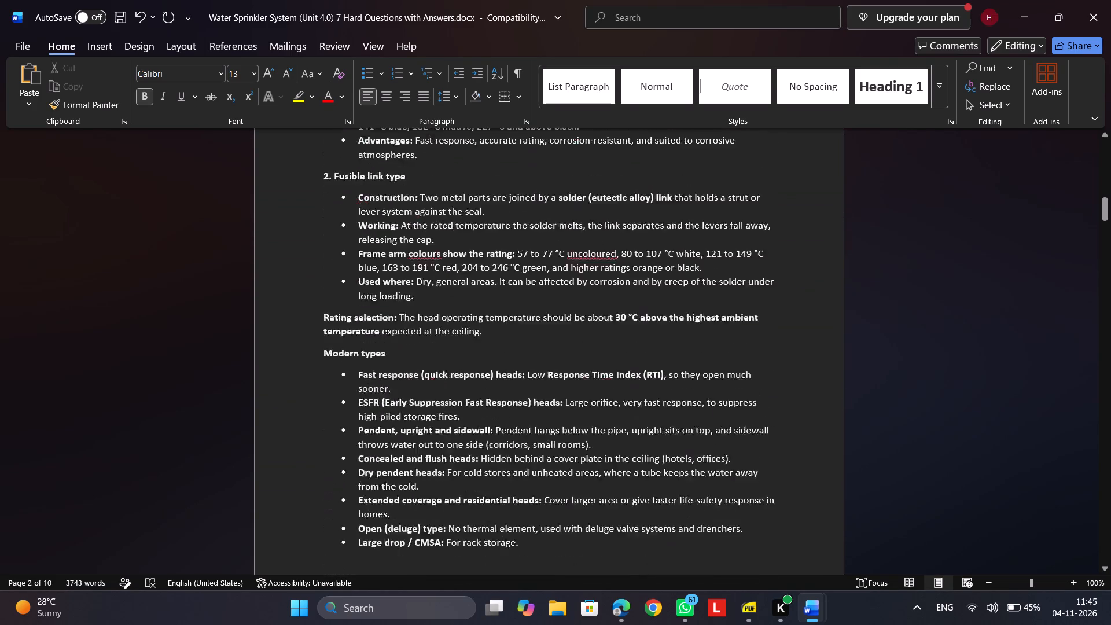
{"action": "scroll", "coordinate": [344, 471], "scroll_direction": "up", "scroll_amount": 2}
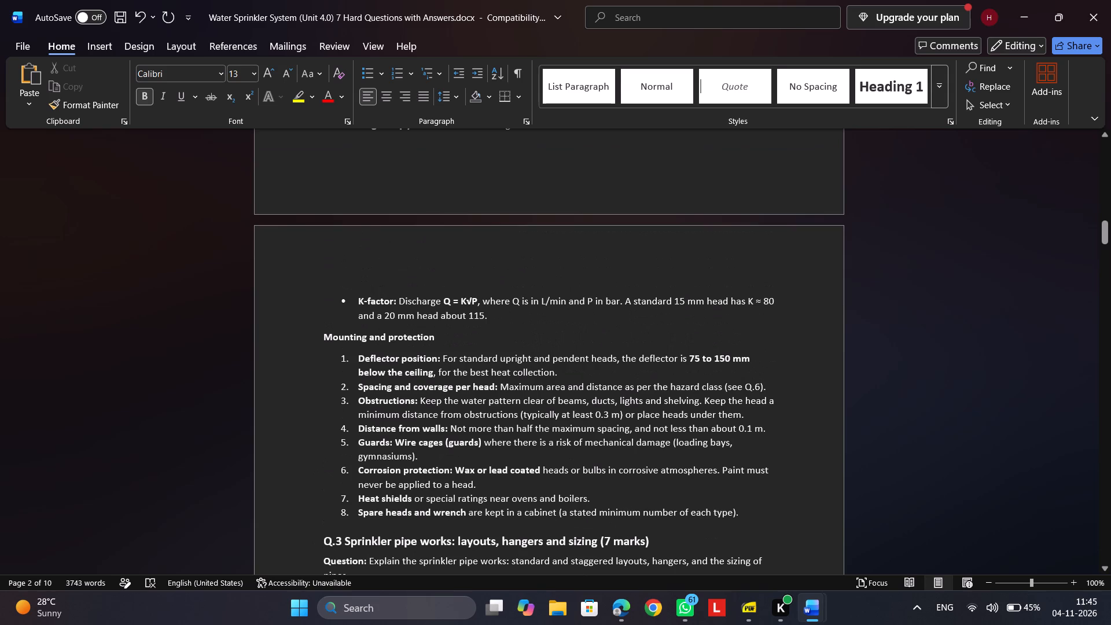
{"action": "left_click_drag", "start_coordinate": [489, 317], "coordinate": [377, 286]}
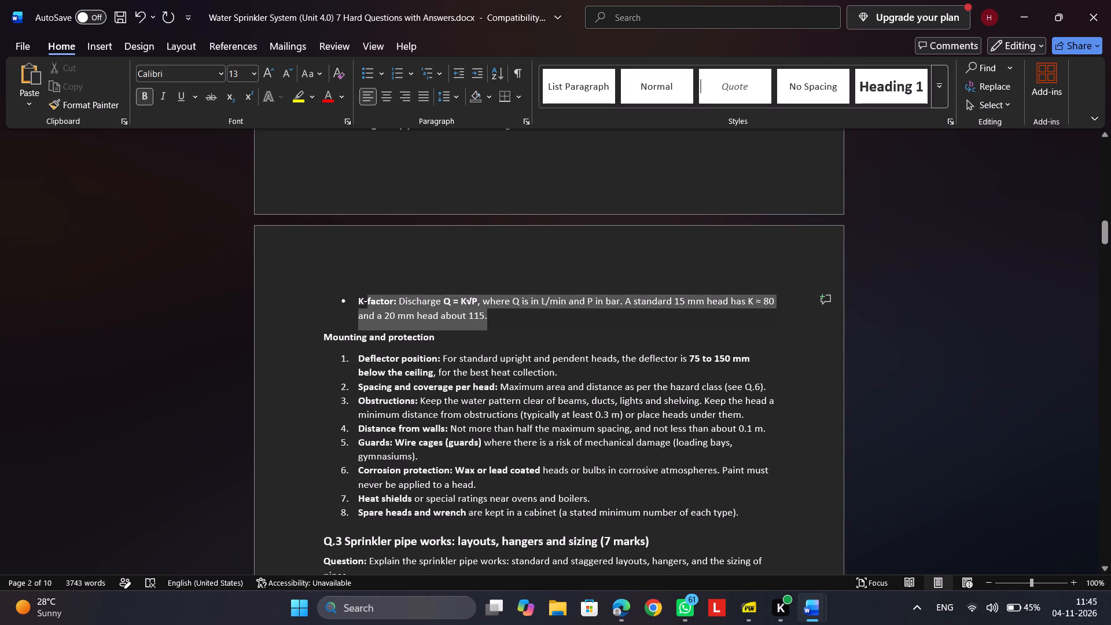
{"action": "left_click_drag", "start_coordinate": [377, 286], "coordinate": [360, 293]}
{"action": "key", "text": "BackSpace"}
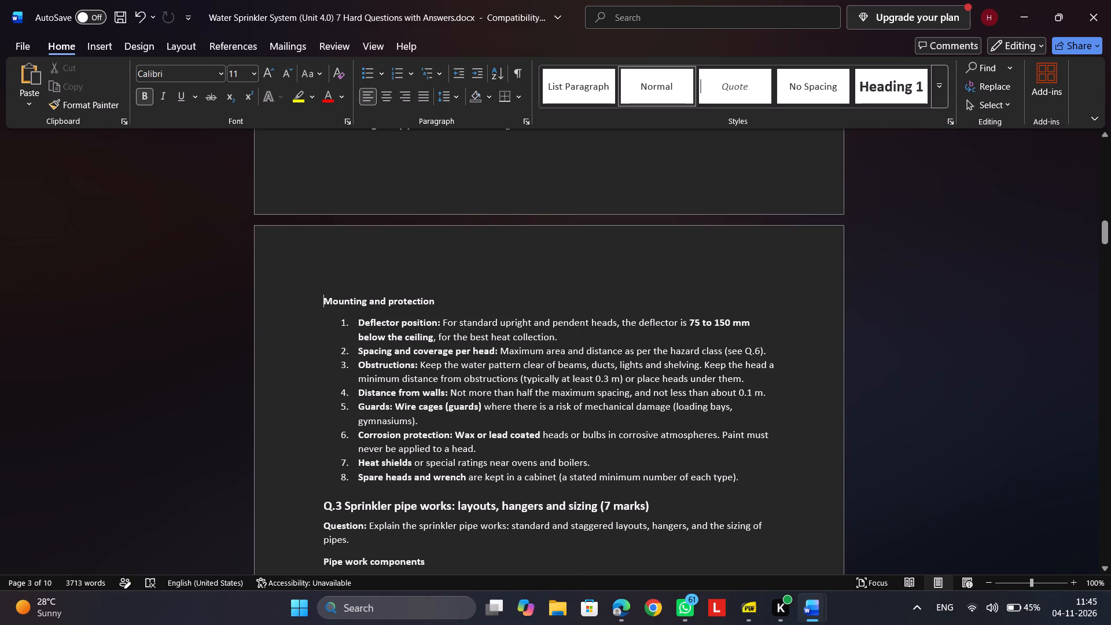
Delete the "Large drop / CMSA" item and bring the "Mounting and protection" heading up into its place without a bullet.
{"action": "key", "text": "BackSpace"}
{"action": "scroll", "coordinate": [360, 293], "scroll_direction": "up", "scroll_amount": 2}
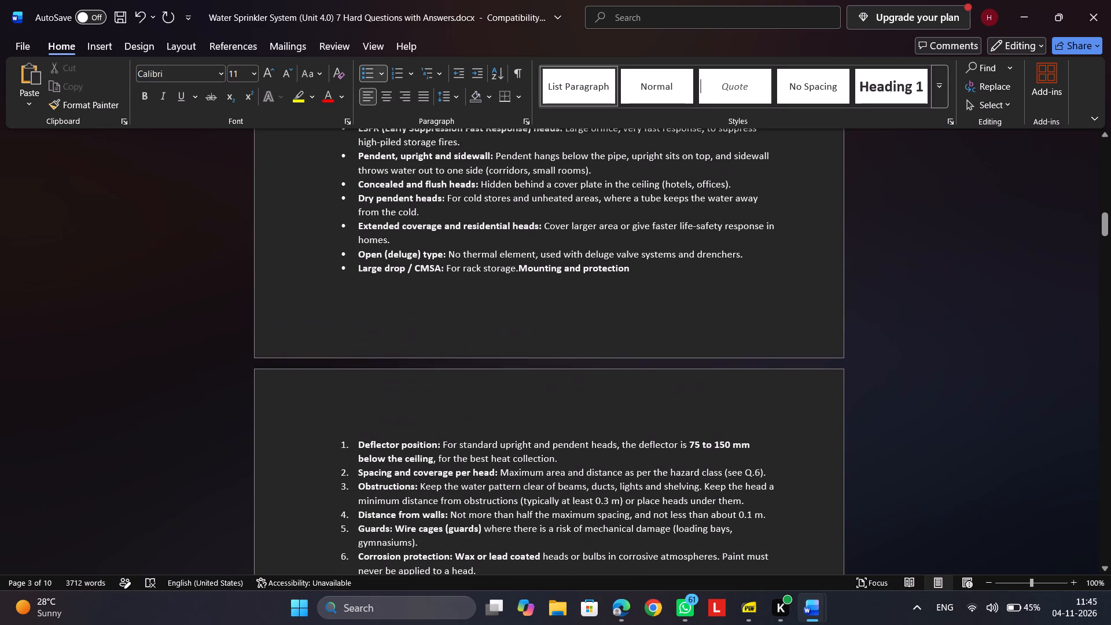
{"action": "scroll", "coordinate": [360, 293], "scroll_direction": "up", "scroll_amount": 1}
{"action": "key", "text": "space"}
{"action": "scroll", "coordinate": [360, 293], "scroll_direction": "up", "scroll_amount": 1}
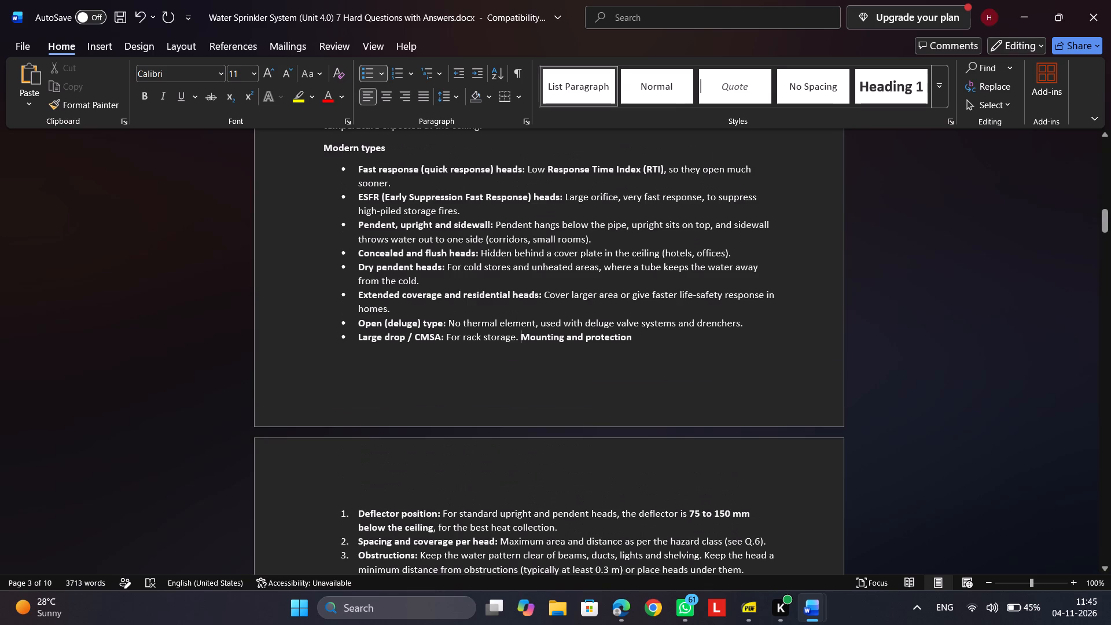
{"action": "left_click_drag", "start_coordinate": [520, 332], "coordinate": [363, 330]}
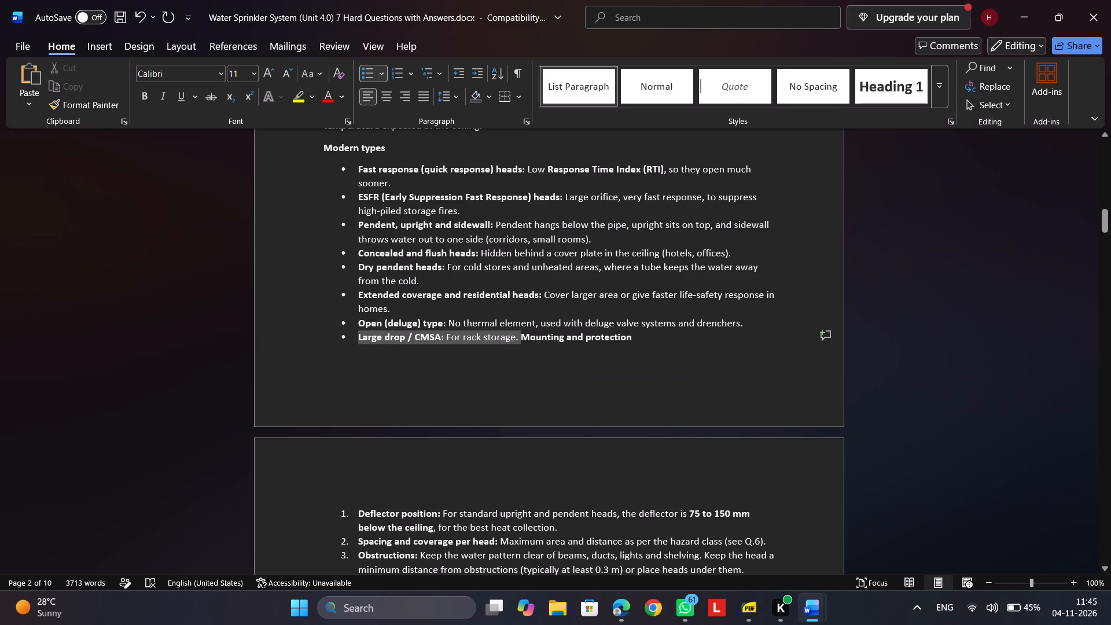
{"action": "left_click_drag", "start_coordinate": [363, 330], "coordinate": [350, 332]}
{"action": "key", "text": "BackSpace"}
{"action": "key", "text": "BackSpace"}
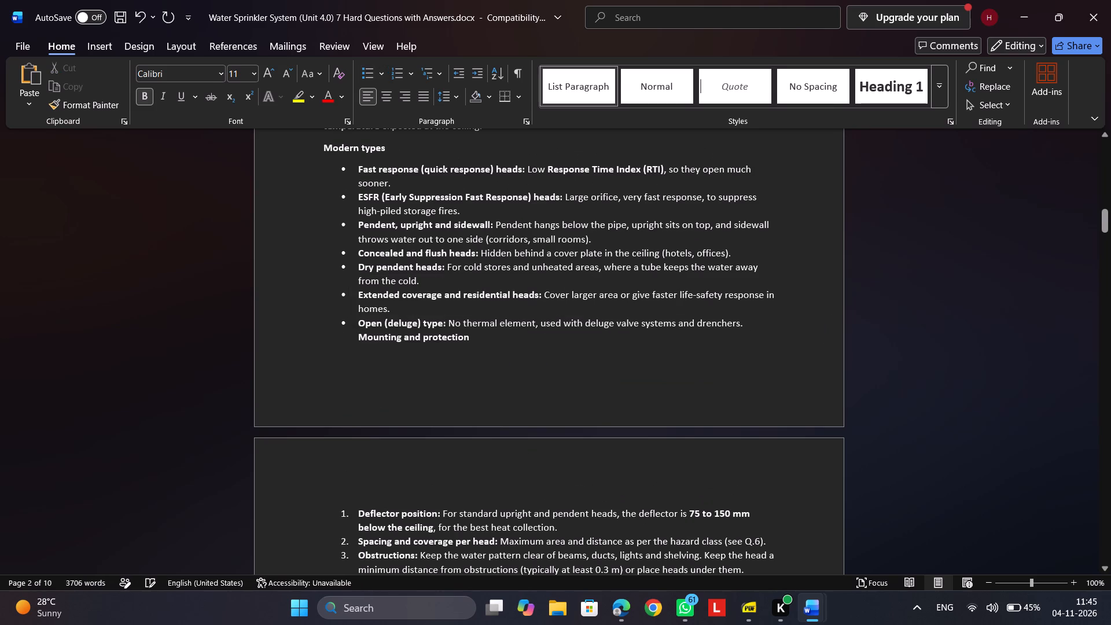
Delete the "Corrosion protection", "Heat shields" and "Spare heads and wrench" items from the mounting and protection list.
{"action": "scroll", "coordinate": [350, 332], "scroll_direction": "down", "scroll_amount": 2}
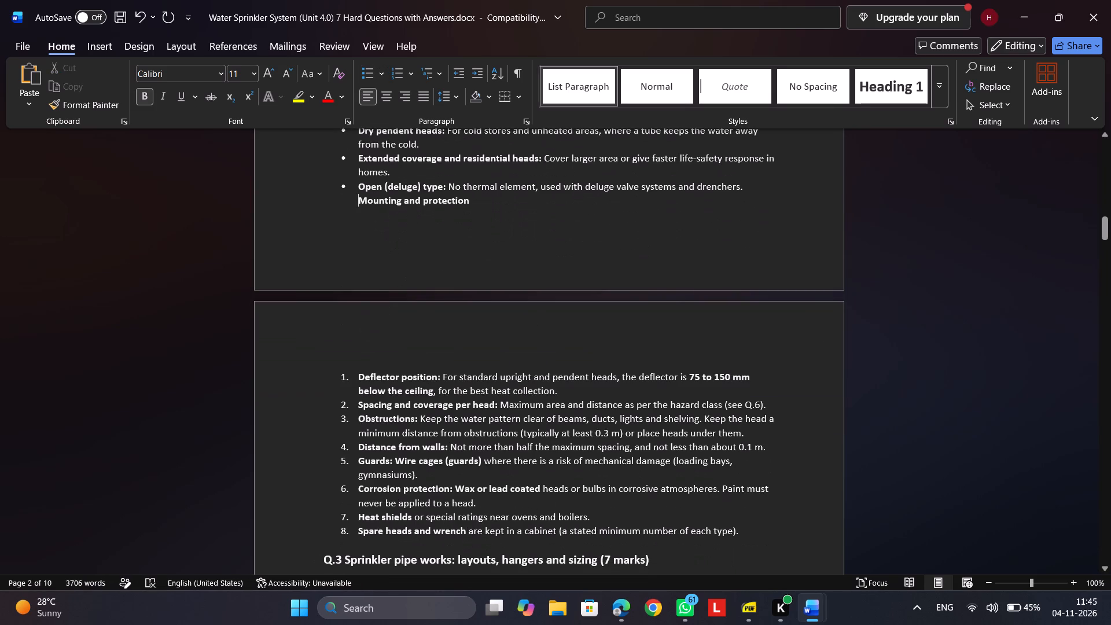
{"action": "left_click_drag", "start_coordinate": [751, 528], "coordinate": [463, 530]}
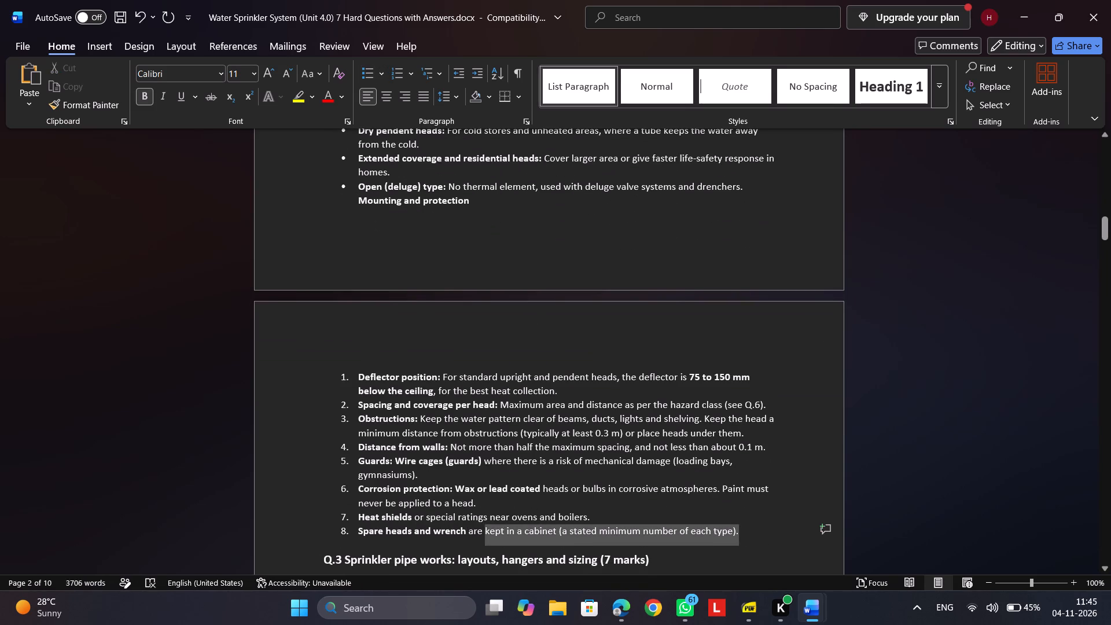
{"action": "left_click_drag", "start_coordinate": [463, 530], "coordinate": [365, 494]}
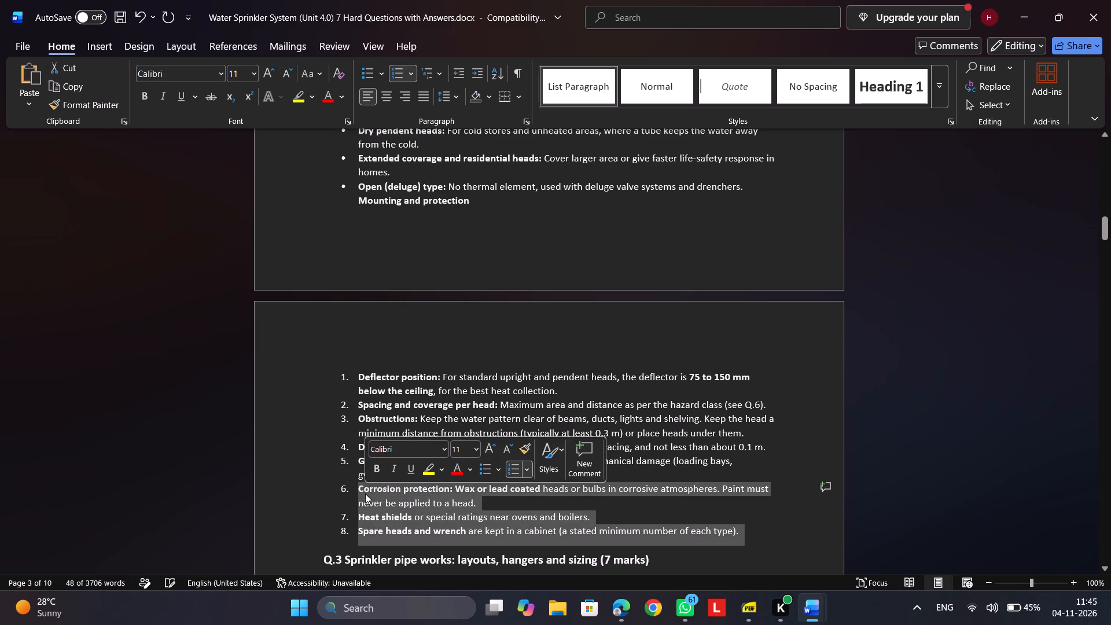
{"action": "key", "text": "BackSpace"}
Delete the "Open (deluge) type" item from the "Modern types" list.
{"action": "scroll", "coordinate": [365, 494], "scroll_direction": "up", "scroll_amount": 1}
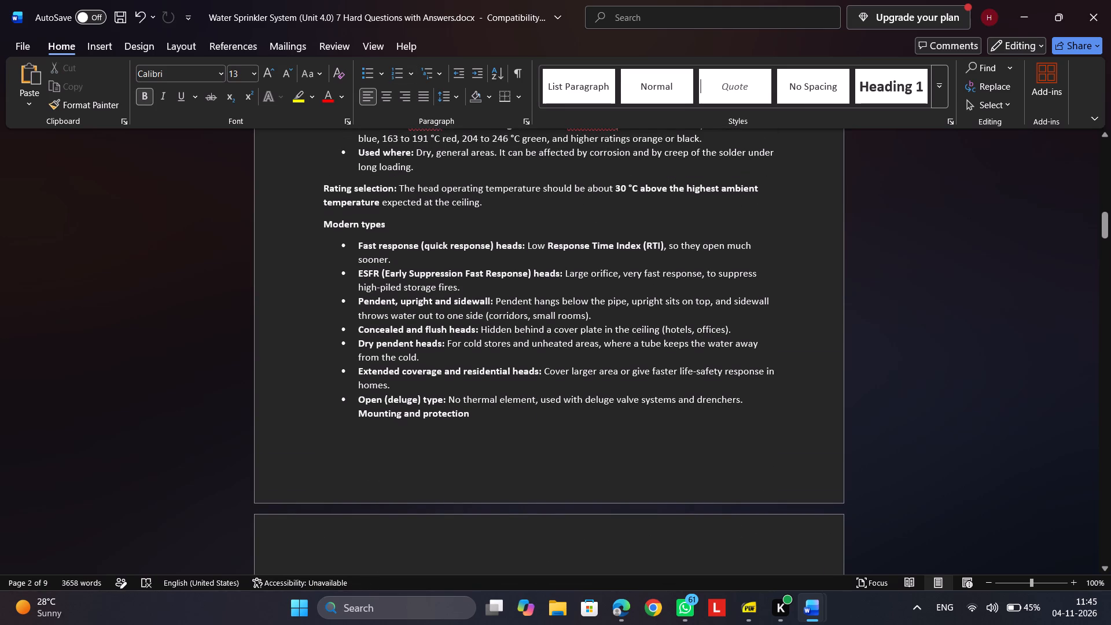
{"action": "left_click_drag", "start_coordinate": [757, 403], "coordinate": [448, 387]}
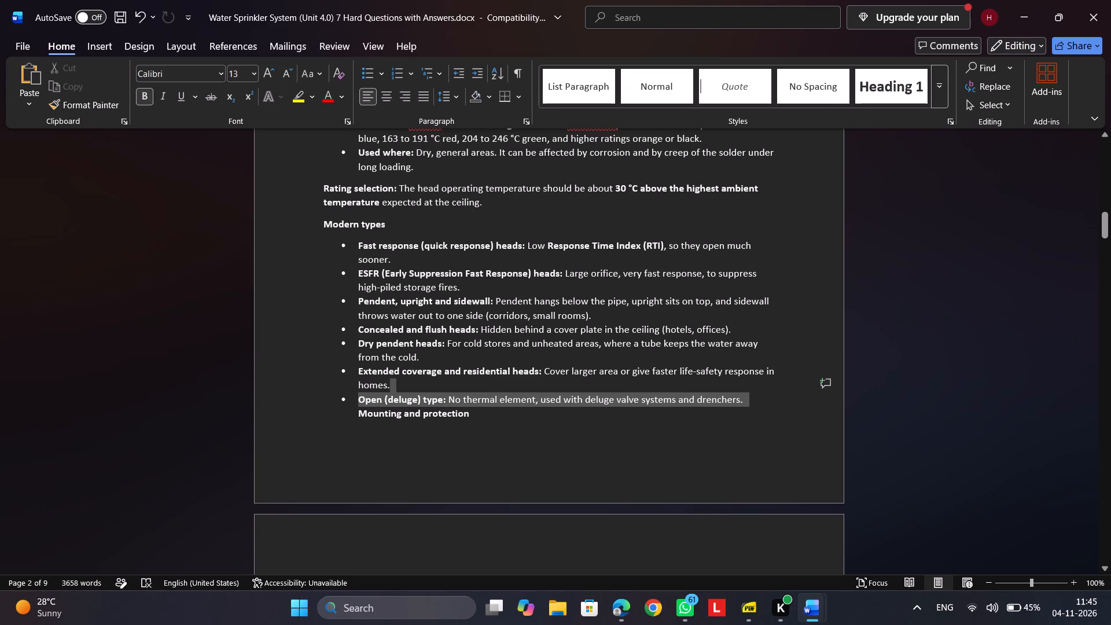
{"action": "left_click_drag", "start_coordinate": [448, 387], "coordinate": [347, 405]}
{"action": "key", "text": "BackSpace"}
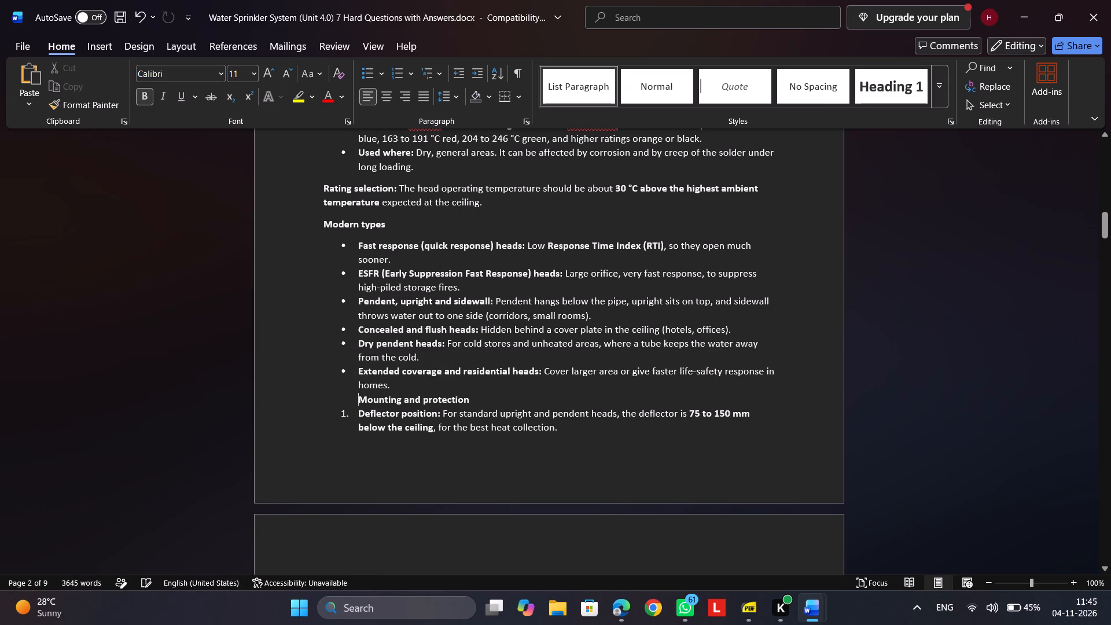
Remove the bullet from the "Fast response" item and run it on after the "Modern types" heading, separated by a space and colon.
{"action": "scroll", "coordinate": [347, 405], "scroll_direction": "up", "scroll_amount": 1}
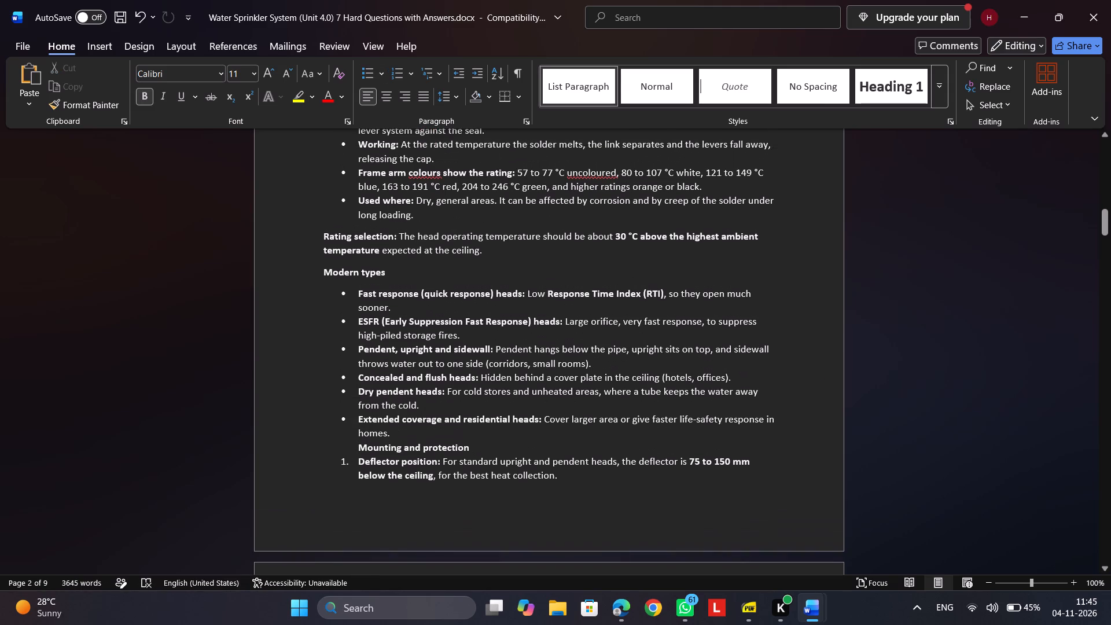
{"action": "scroll", "coordinate": [400, 282], "scroll_direction": "up", "scroll_amount": 1}
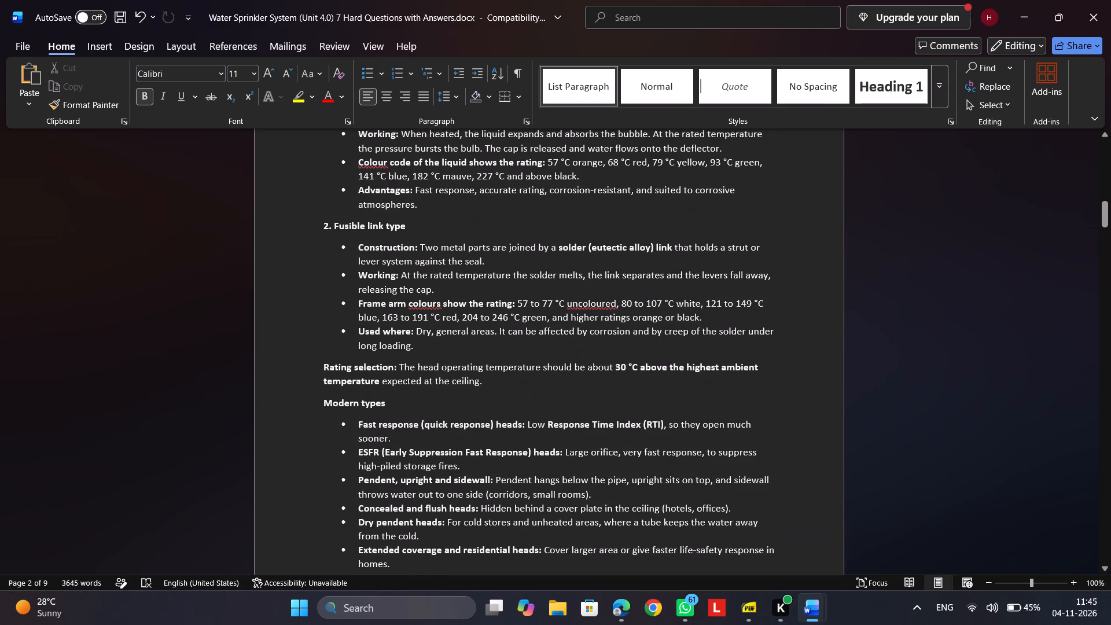
{"action": "scroll", "coordinate": [400, 282], "scroll_direction": "up", "scroll_amount": 1}
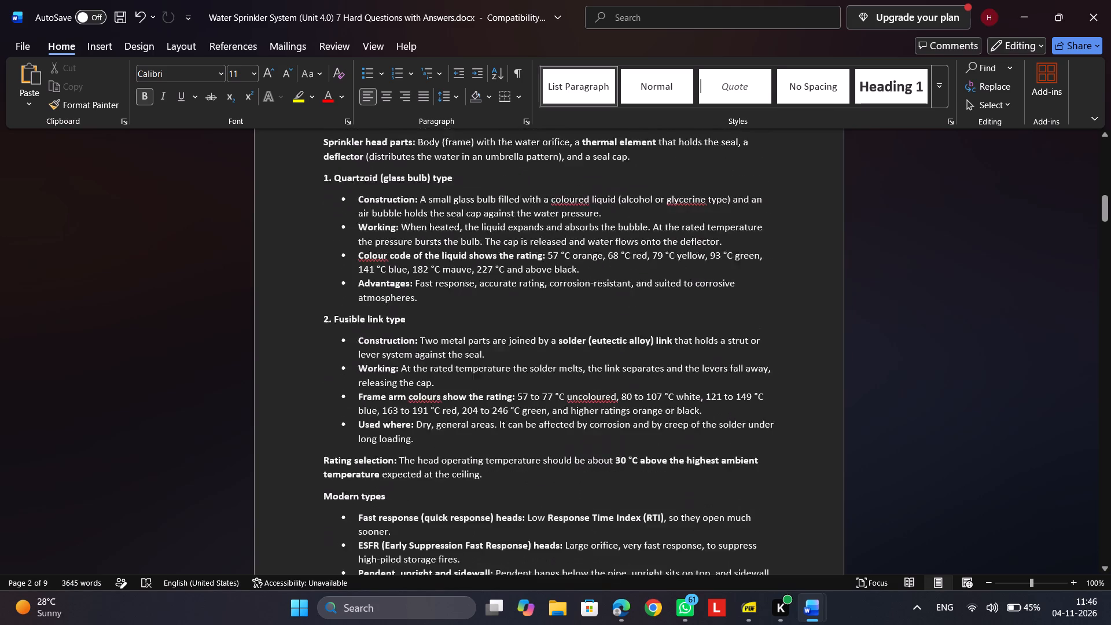
{"action": "scroll", "coordinate": [407, 374], "scroll_direction": "down", "scroll_amount": 1}
{"action": "scroll", "coordinate": [407, 374], "scroll_direction": "up", "scroll_amount": 1}
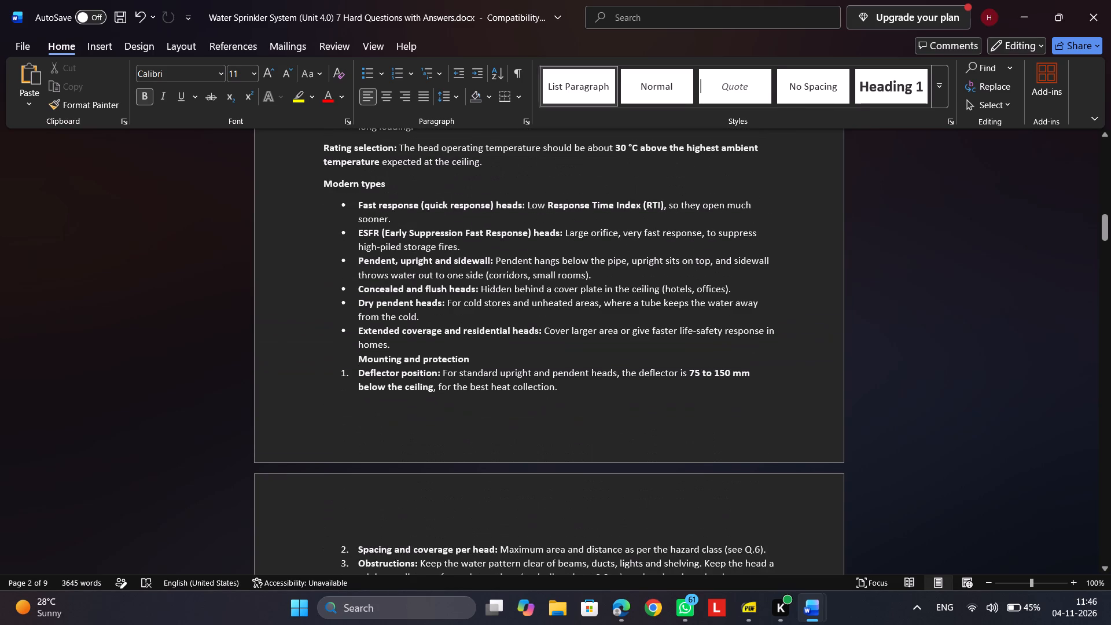
{"action": "left_click", "coordinate": [354, 208]}
{"action": "key", "text": "BackSpace"}
{"action": "key", "text": "BackSpace"}
{"action": "key", "text": "BackSpace"}
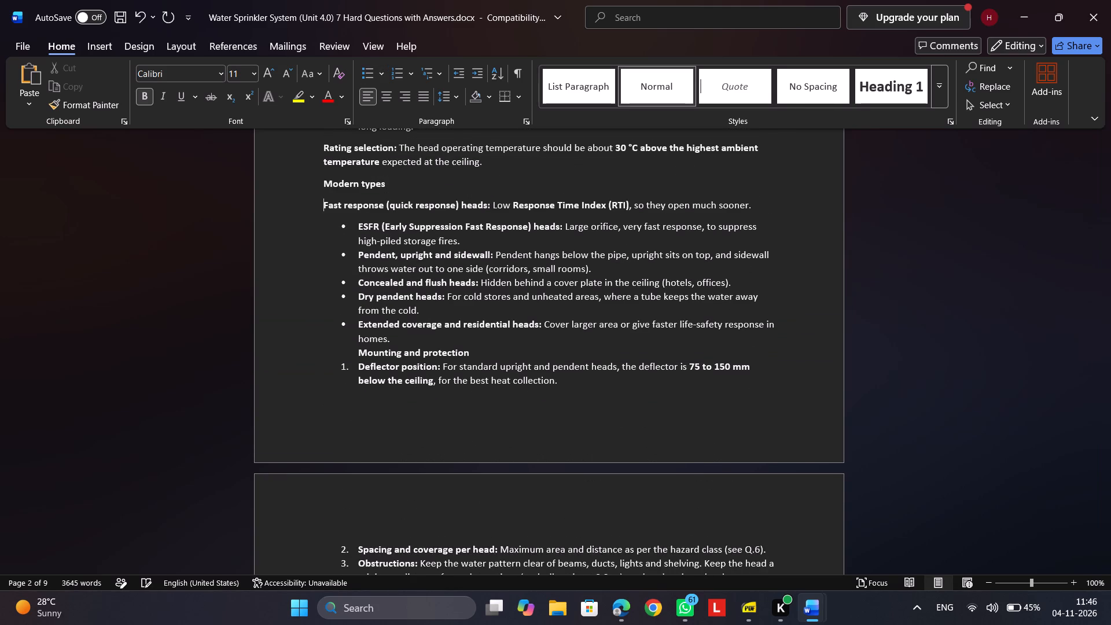
{"action": "key", "text": "space"}
{"action": "type", "text": ":"}
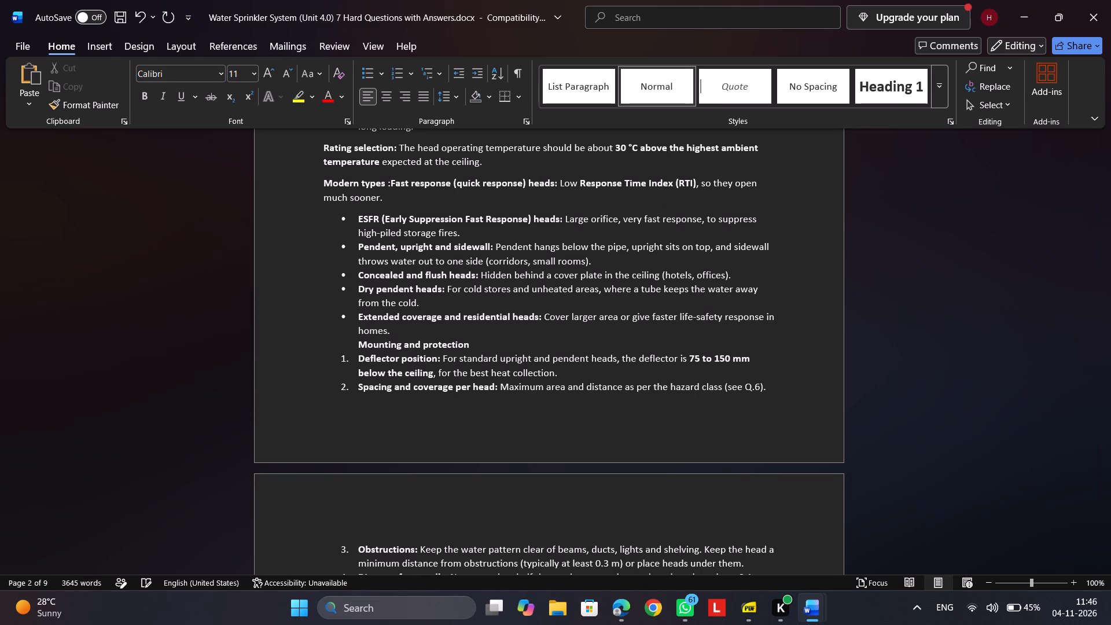
Remove the bullet from the "ESFR" item and run it on after the "Fast response" text, separated by a space.
{"action": "key", "text": "Down"}
{"action": "key", "text": "Down"}
{"action": "key", "text": "Left"}
{"action": "key", "text": "Left"}
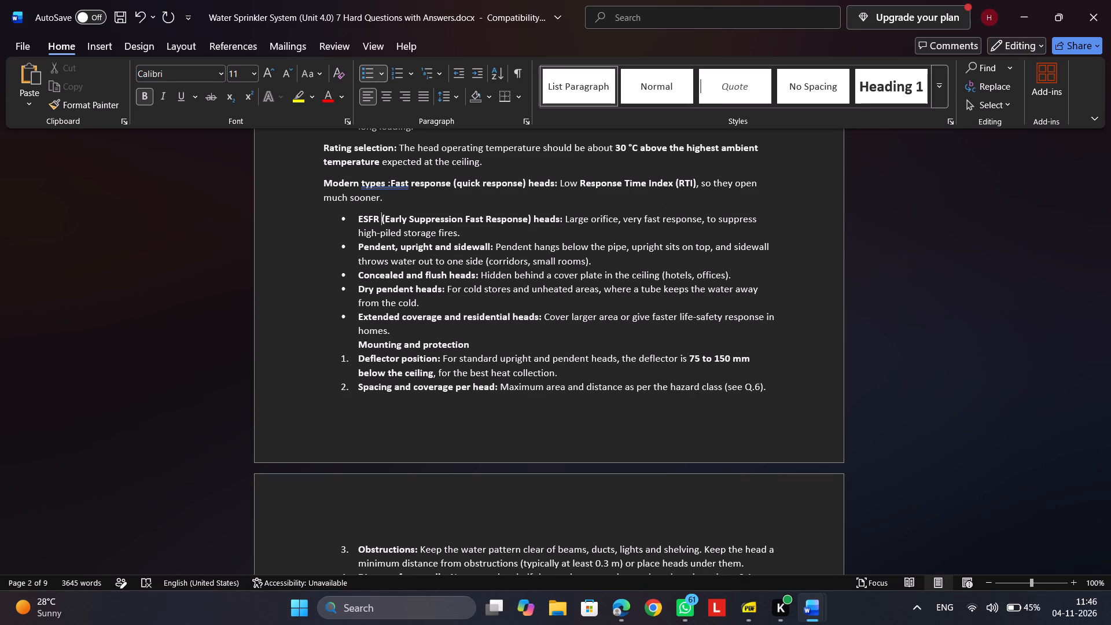
{"action": "key", "text": "Left"}
{"action": "key", "text": "Left"}
{"action": "key", "text": "Left"}
{"action": "key", "text": "Left"}
{"action": "key", "text": "Left"}
{"action": "key", "text": "BackSpace"}
{"action": "key", "text": "BackSpace"}
{"action": "key", "text": "BackSpace"}
{"action": "key", "text": "space"}
Remove the bullet from the "Pendent, upright and sidewall" item and run it on after the ESFR text, separated by a space.
{"action": "key", "text": "Down"}
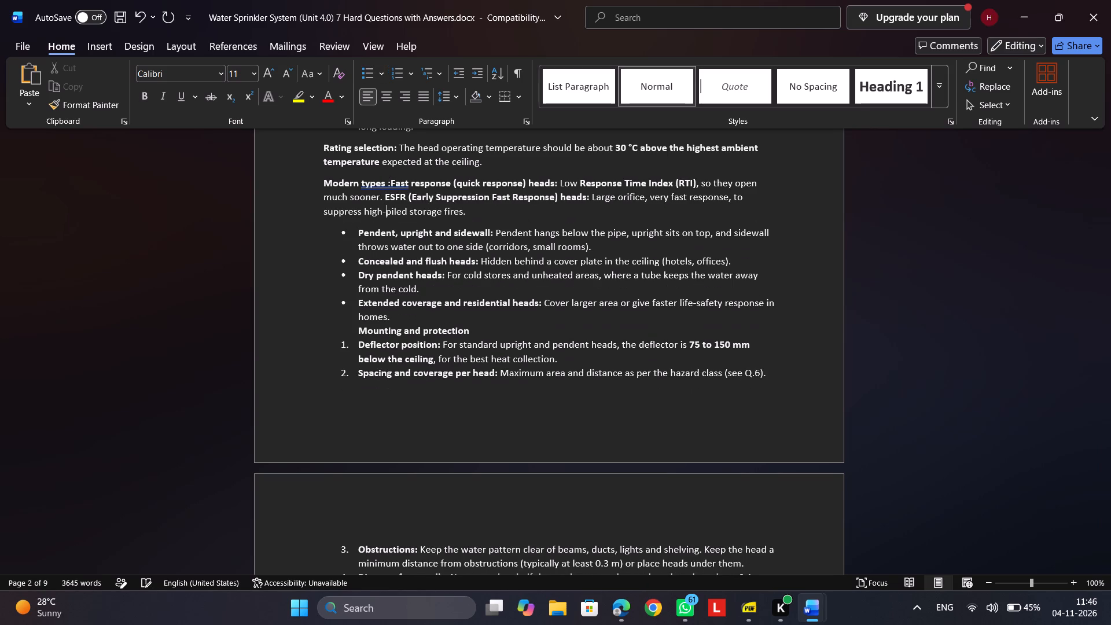
{"action": "key", "text": "Down"}
{"action": "key", "text": "Left"}
{"action": "key", "text": "Left"}
{"action": "key", "text": "Left"}
{"action": "key", "text": "Left"}
{"action": "key", "text": "Left"}
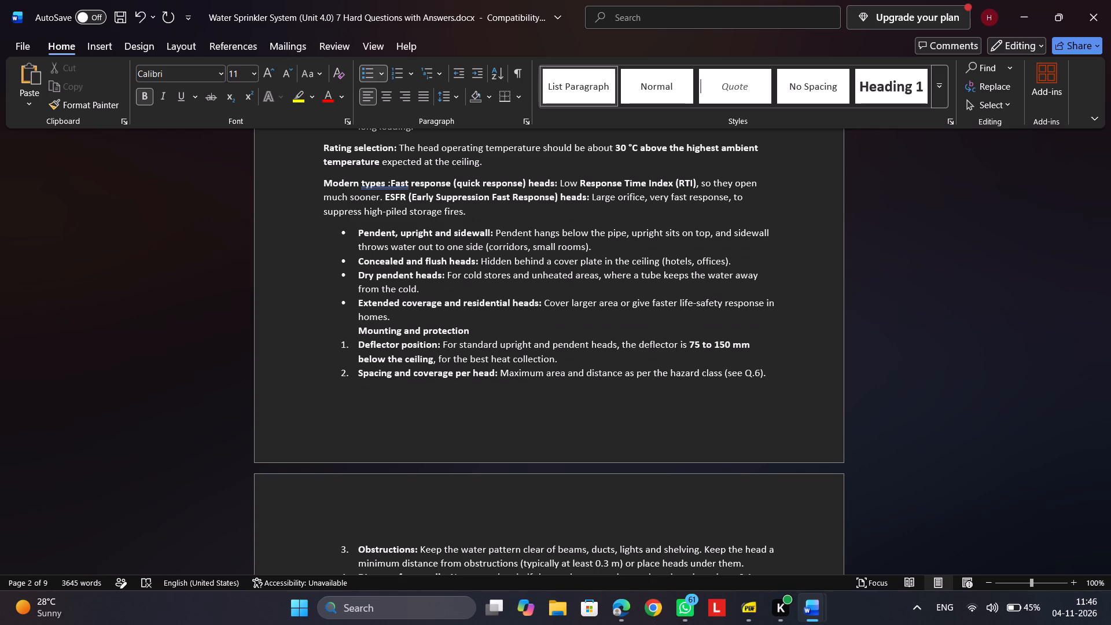
{"action": "key", "text": "BackSpace"}
{"action": "key", "text": "BackSpace"}
{"action": "key", "text": "BackSpace"}
{"action": "key", "text": "space"}
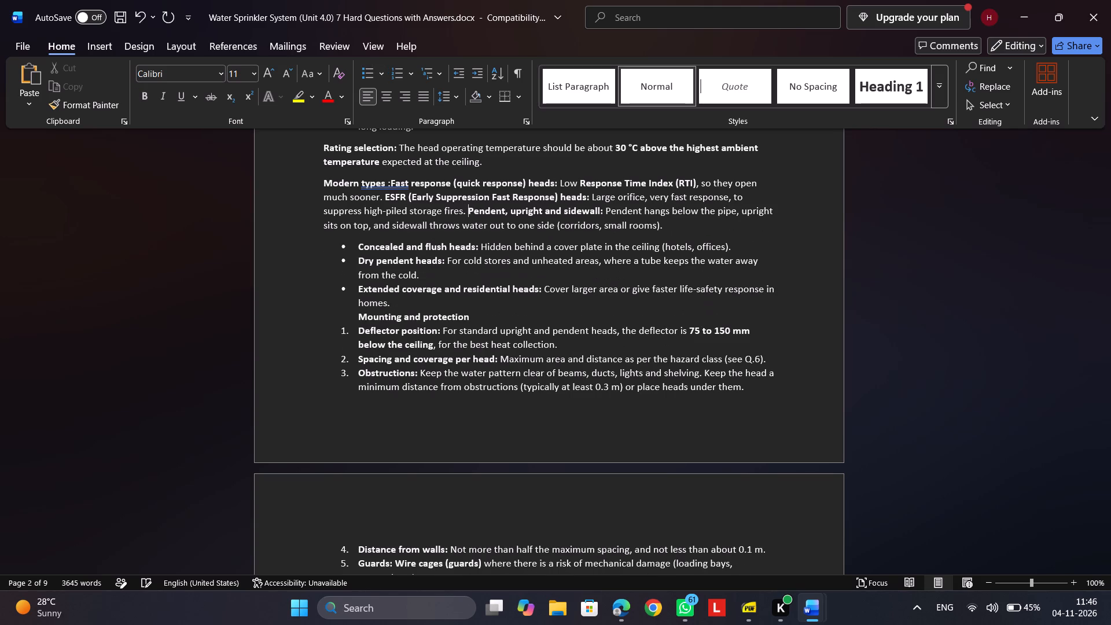
Remove the bullet from the "Concealed and flush heads" item and run it on at the end of the "Modern types" paragraph after a space.
{"action": "key", "text": "Down"}
{"action": "key", "text": "Down"}
{"action": "key", "text": "Left"}
{"action": "key", "text": "Left"}
{"action": "key", "text": "Left"}
{"action": "key", "text": "Left"}
{"action": "key", "text": "Left"}
{"action": "key", "text": "Left"}
{"action": "key", "text": "Left"}
{"action": "key", "text": "Left"}
{"action": "key", "text": "Left"}
{"action": "key", "text": "Left"}
{"action": "key", "text": "Left"}
{"action": "key", "text": "Left"}
{"action": "key", "text": "Left"}
{"action": "key", "text": "Left"}
{"action": "key", "text": "Left"}
{"action": "key", "text": "Left"}
{"action": "key", "text": "Left"}
{"action": "key", "text": "Left"}
{"action": "key", "text": "Left"}
{"action": "key", "text": "Left"}
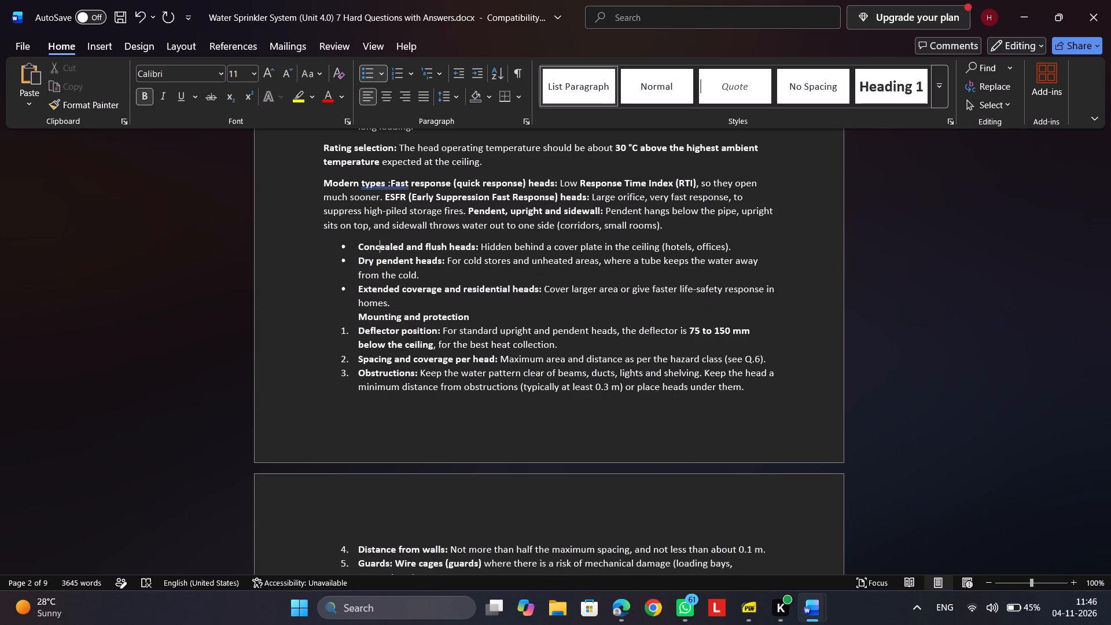
{"action": "key", "text": "Left"}
{"action": "key", "text": "Left"}
{"action": "key", "text": "Left"}
{"action": "key", "text": "Left"}
{"action": "key", "text": "BackSpace"}
{"action": "key", "text": "BackSpace"}
{"action": "key", "text": "BackSpace"}
{"action": "key", "text": "space"}
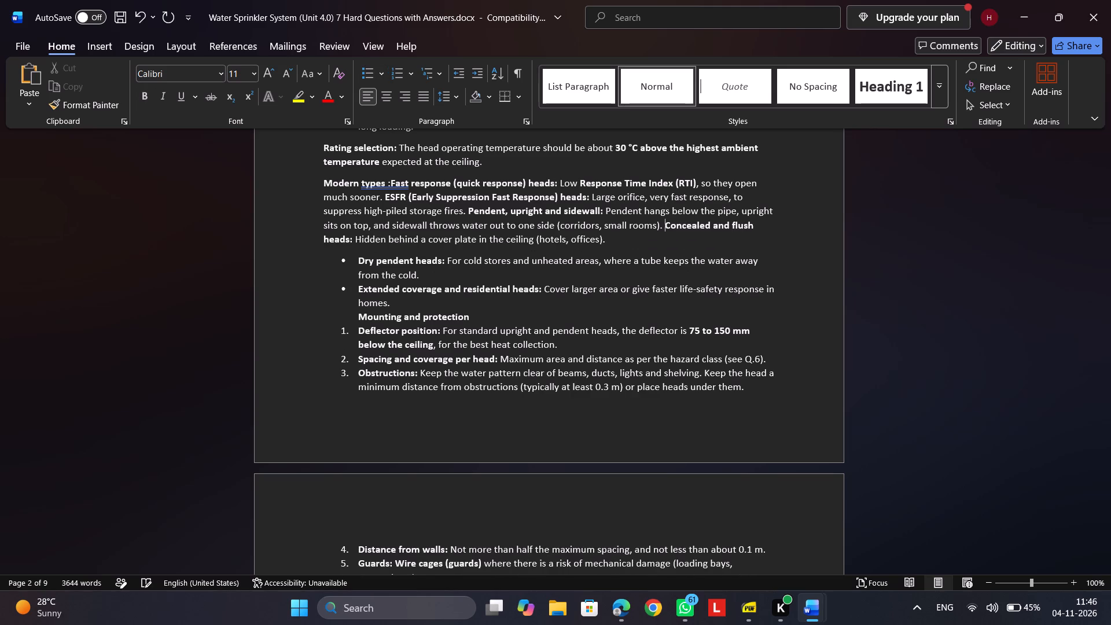
Remove the bullet from the "Dry pendent heads" item and run it on after the "Concealed and flush heads" text, separated by a space.
{"action": "key", "text": "Down"}
{"action": "key", "text": "Down"}
{"action": "key", "text": "ctrl+Left"}
{"action": "key", "text": "ctrl+Left"}
{"action": "key", "text": "ctrl+Left"}
{"action": "key", "text": "ctrl+Left"}
{"action": "key", "text": "ctrl+Left"}
{"action": "key", "text": "ctrl+Left"}
{"action": "key", "text": "ctrl+Left"}
{"action": "key", "text": "ctrl+Left"}
{"action": "key", "text": "ctrl+Left"}
{"action": "key", "text": "ctrl+Left"}
{"action": "key", "text": "ctrl+Left"}
{"action": "key", "text": "ctrl+Left"}
{"action": "key", "text": "ctrl+Left"}
{"action": "key", "text": "ctrl+Left"}
{"action": "key", "text": "ctrl+Left"}
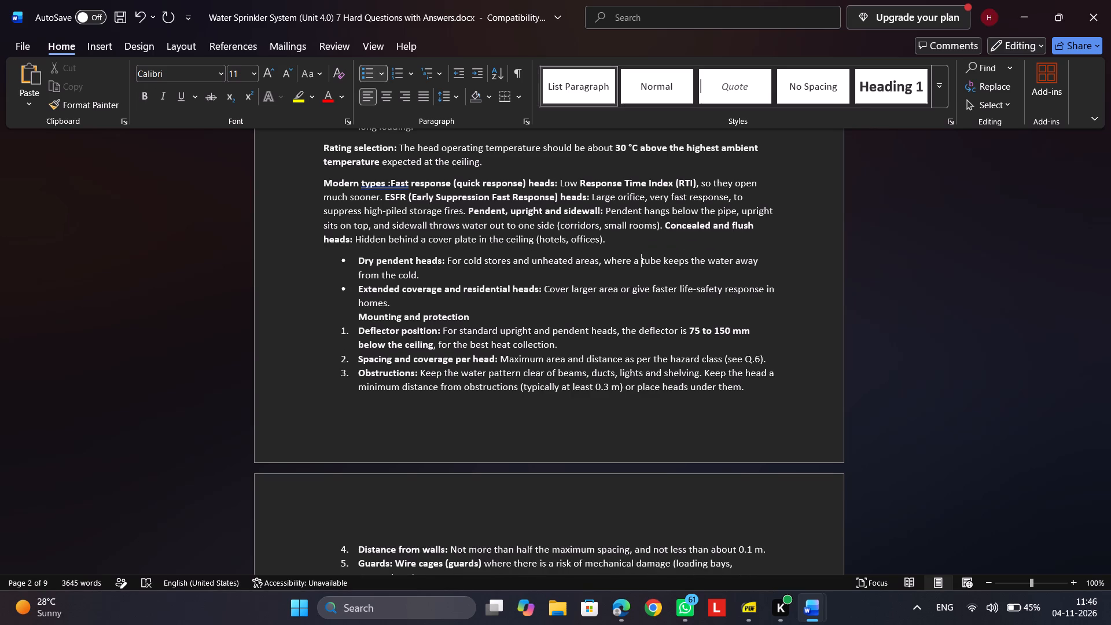
{"action": "key", "text": "BackSpace"}
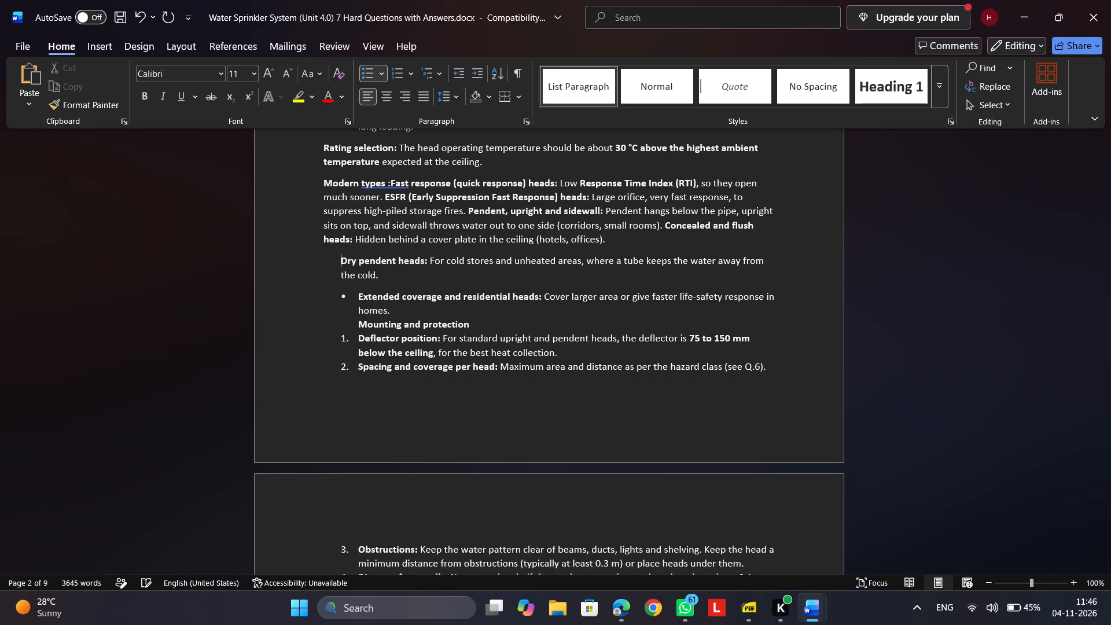
{"action": "key", "text": "BackSpace"}
{"action": "key", "text": "BackSpace"}
{"action": "key", "text": "space"}
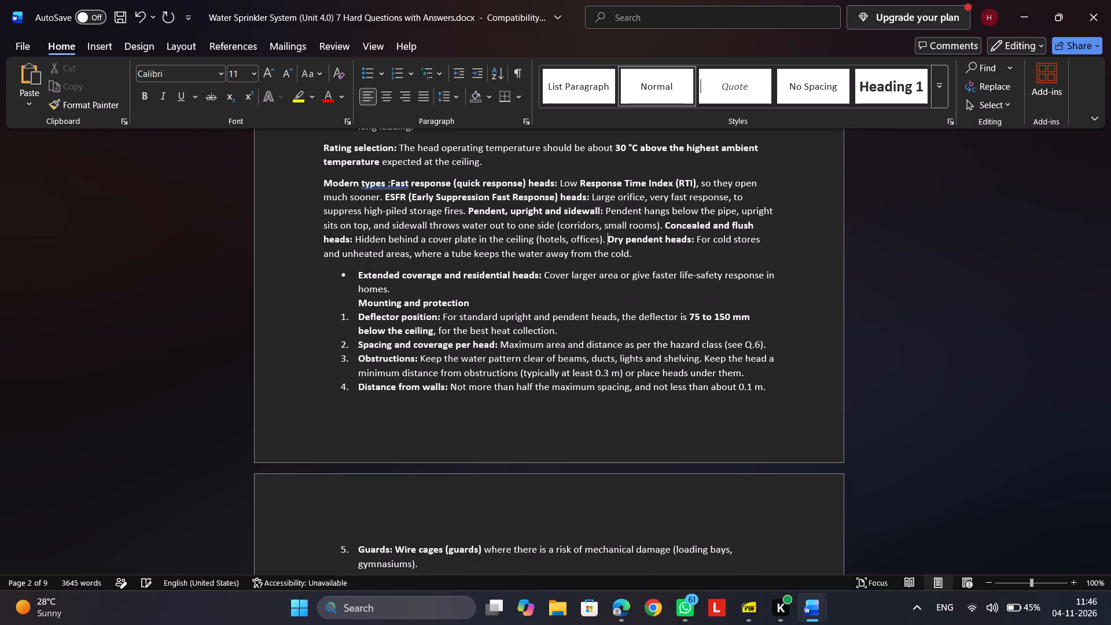
Remove the bullet from the "Extended coverage and residential heads" item and run it on after the "Dry pendent heads" text, separated by a space.
{"action": "key", "text": "ctrl+Down"}
{"action": "key", "text": "BackSpace"}
{"action": "key", "text": "BackSpace"}
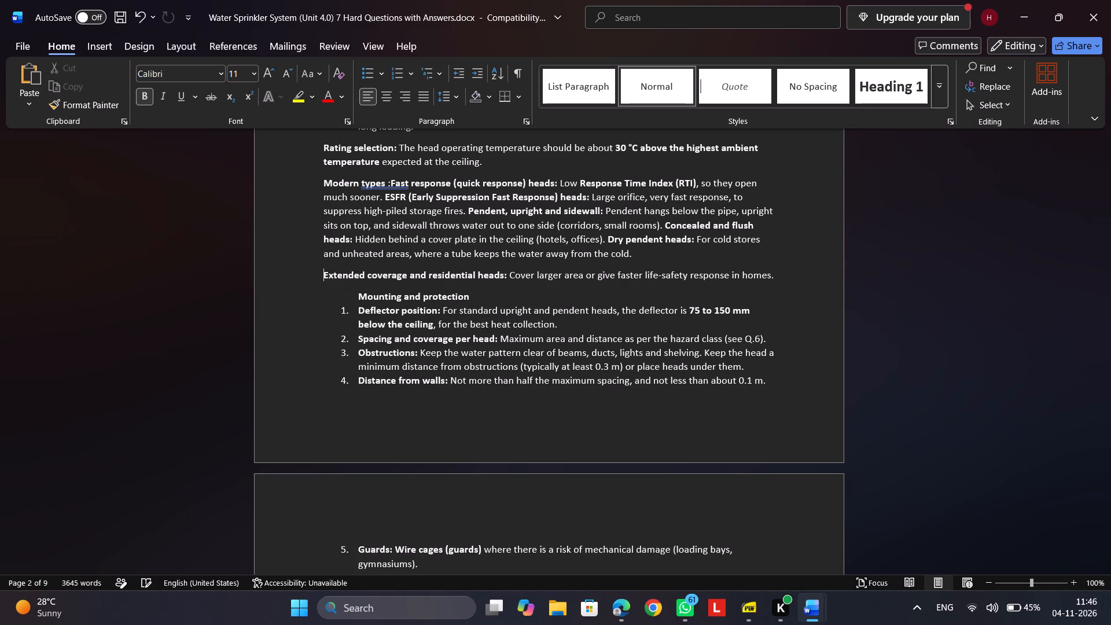
{"action": "key", "text": "BackSpace"}
{"action": "key", "text": "space"}
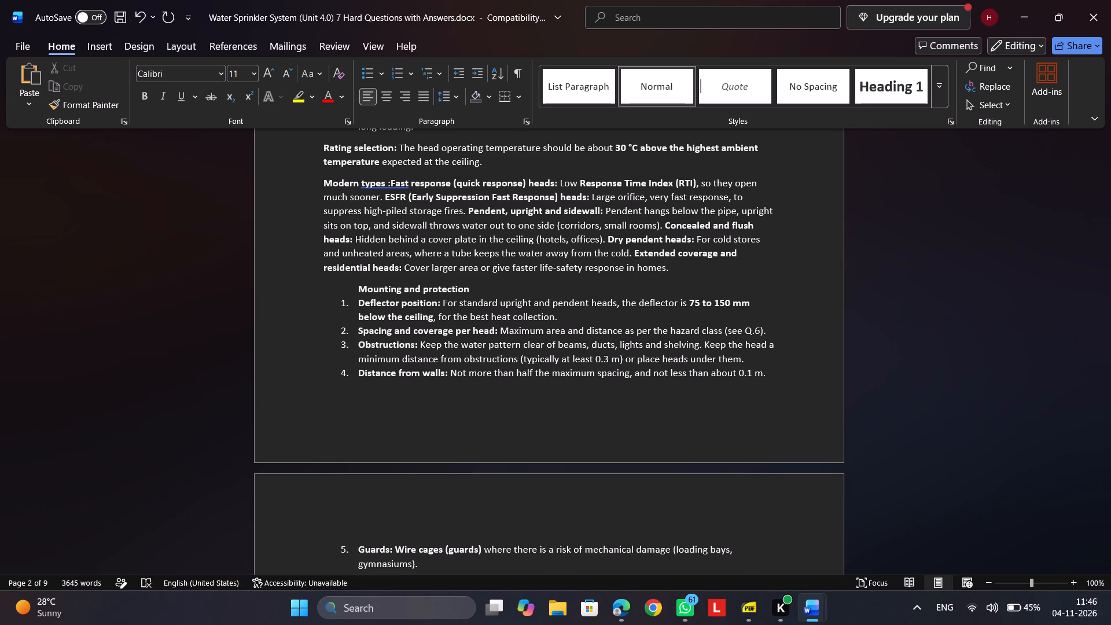
Merge the fusible link "Used where" item into the end of the "Frame arm colours" bullet, separated by a space.
{"action": "scroll", "coordinate": [354, 203], "scroll_direction": "up", "scroll_amount": 2}
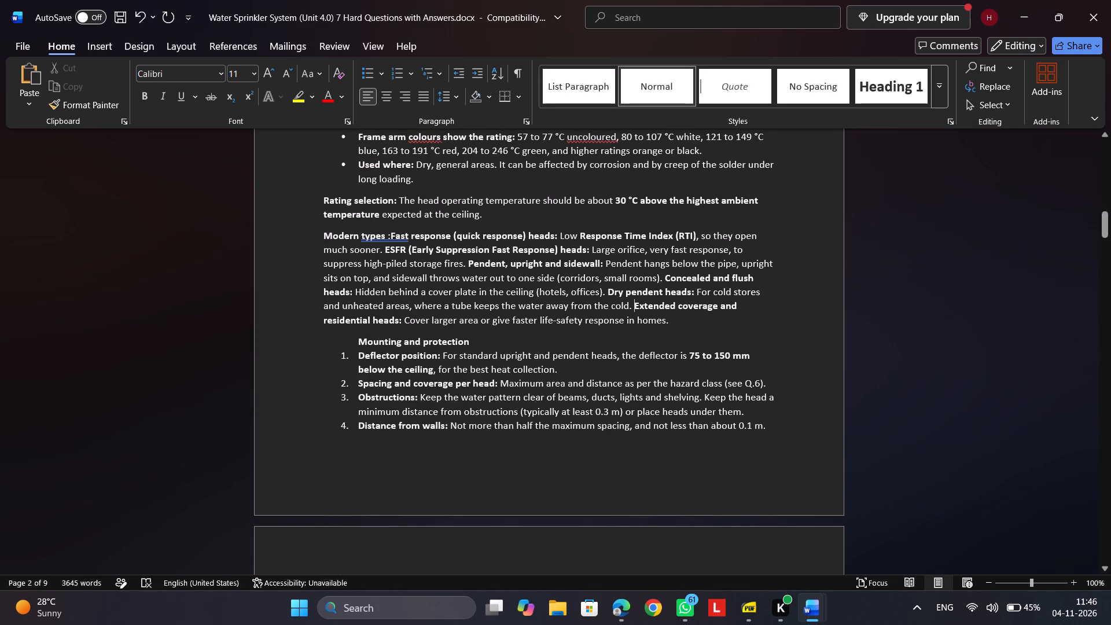
{"action": "scroll", "coordinate": [437, 179], "scroll_direction": "up", "scroll_amount": 1}
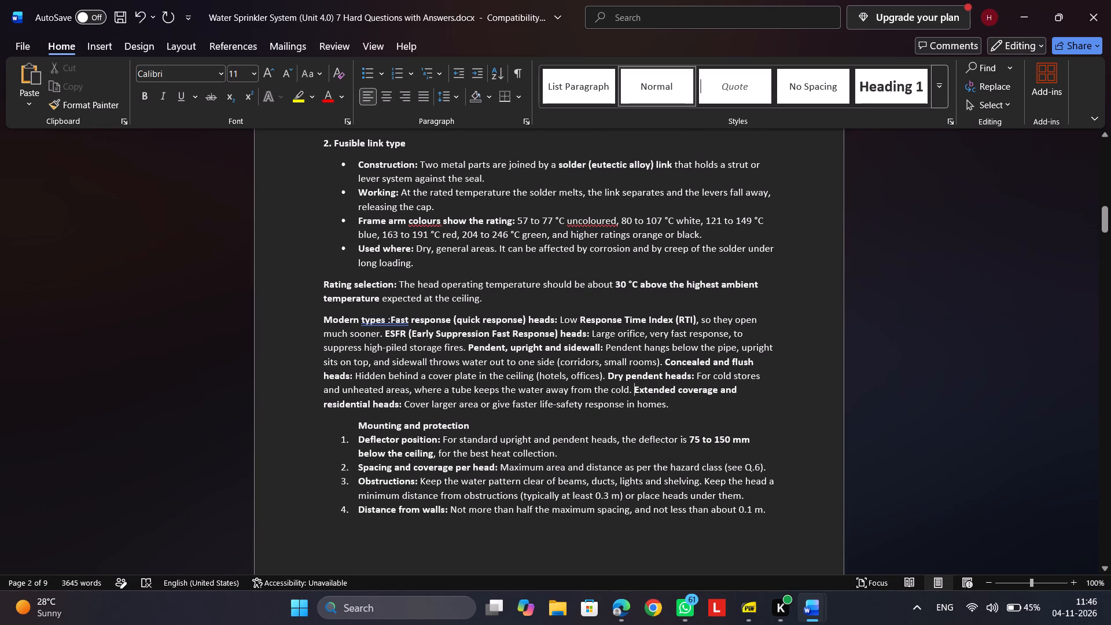
{"action": "left_click", "coordinate": [359, 247]}
{"action": "key", "text": "BackSpace"}
{"action": "key", "text": "BackSpace"}
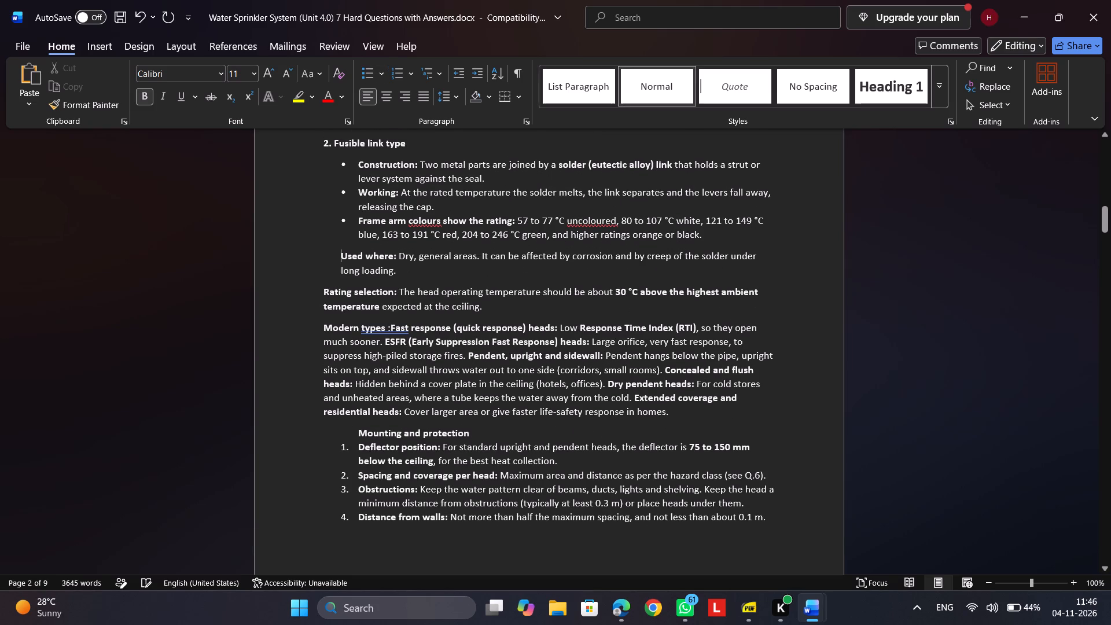
{"action": "key", "text": "BackSpace"}
{"action": "key", "text": "BackSpace"}
{"action": "key", "text": "space"}
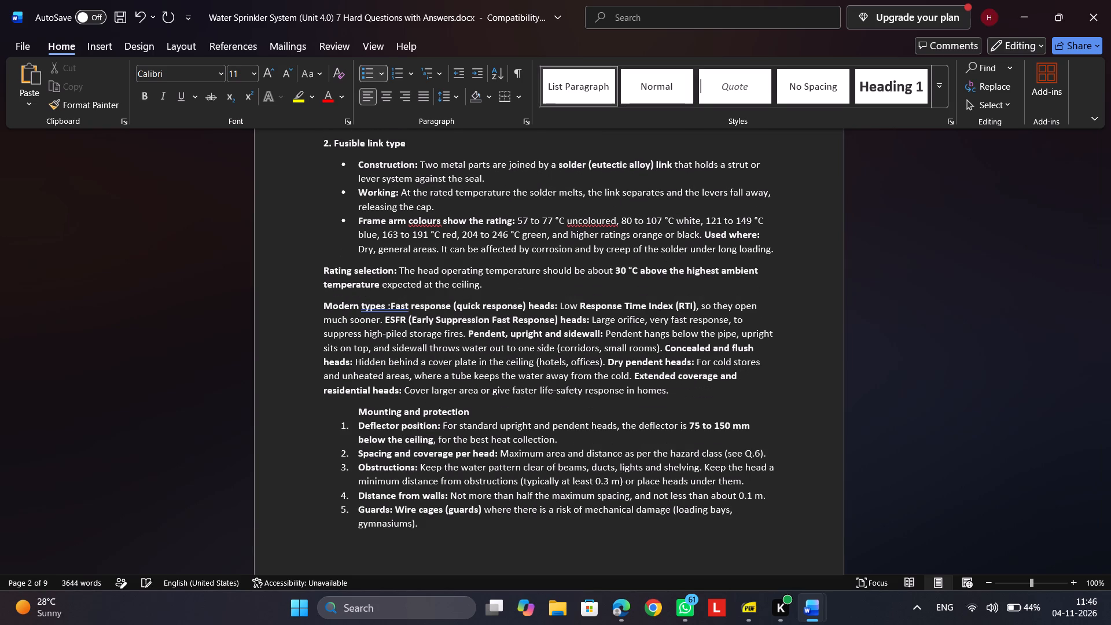
{"action": "scroll", "coordinate": [359, 247], "scroll_direction": "down", "scroll_amount": 3}
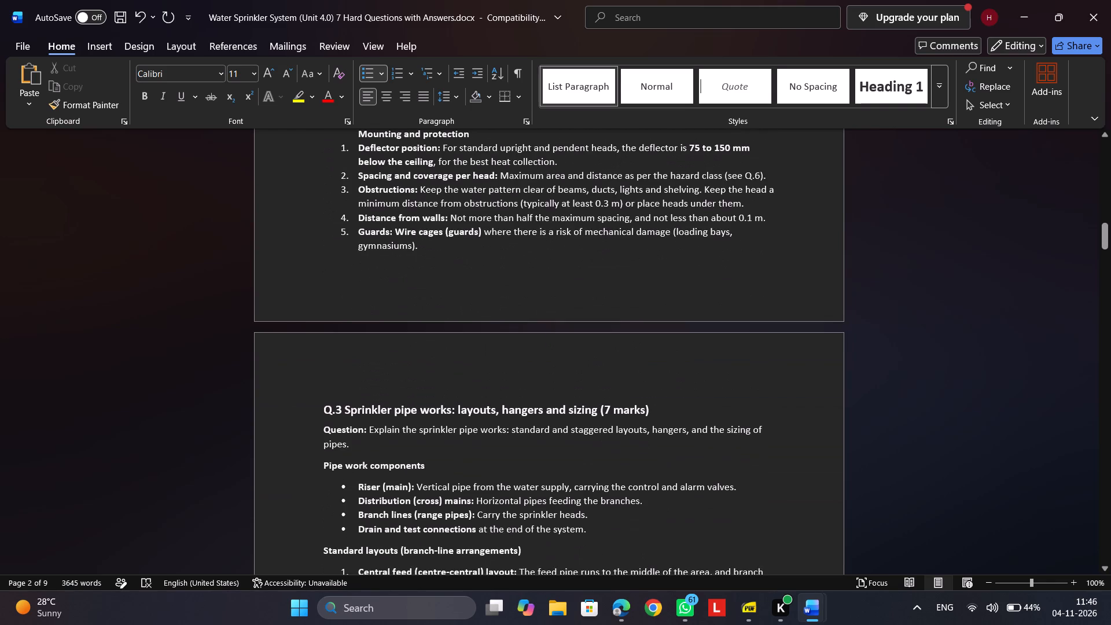
{"action": "scroll", "coordinate": [479, 388], "scroll_direction": "down", "scroll_amount": 1}
{"action": "left_click", "coordinate": [758, 623]}
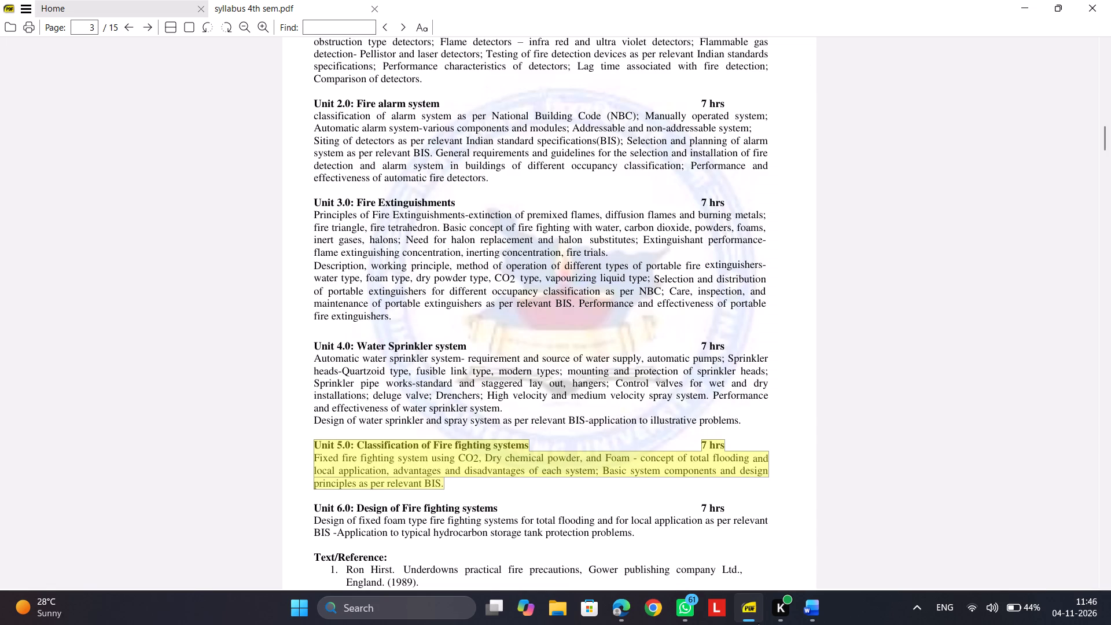
{"action": "left_click", "coordinate": [758, 623]}
{"action": "key", "text": "alt+Tab"}
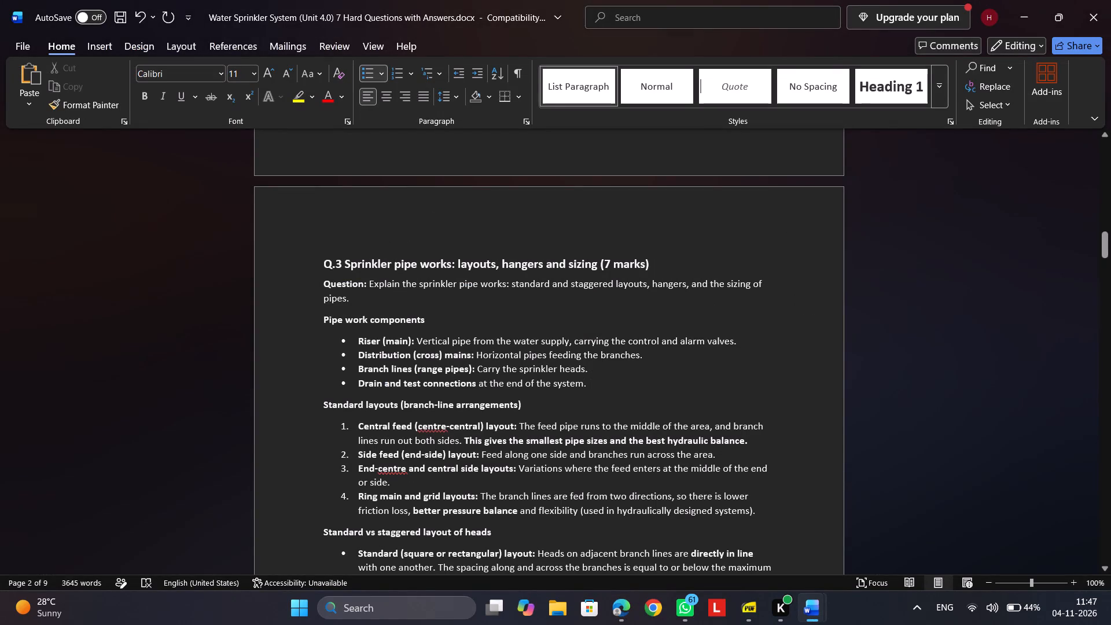
{"action": "left_click_drag", "start_coordinate": [370, 294], "coordinate": [359, 269]}
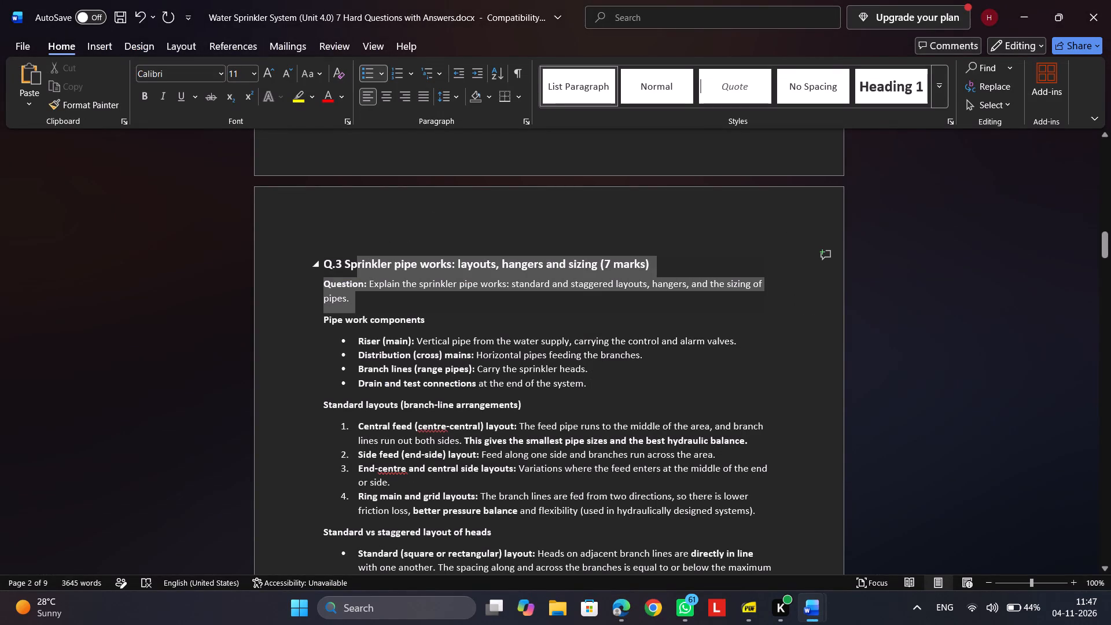
{"action": "left_click_drag", "start_coordinate": [359, 269], "coordinate": [366, 283]}
{"action": "left_click", "coordinate": [366, 283]}
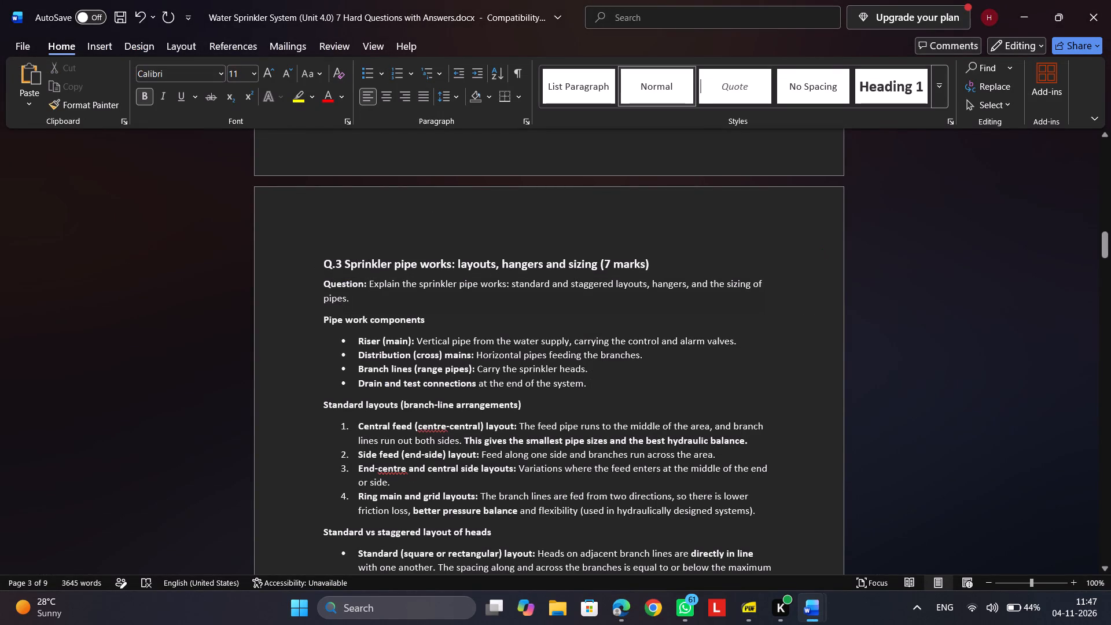
{"action": "left_click_drag", "start_coordinate": [367, 283], "coordinate": [351, 267]}
{"action": "key", "text": "BackSpace"}
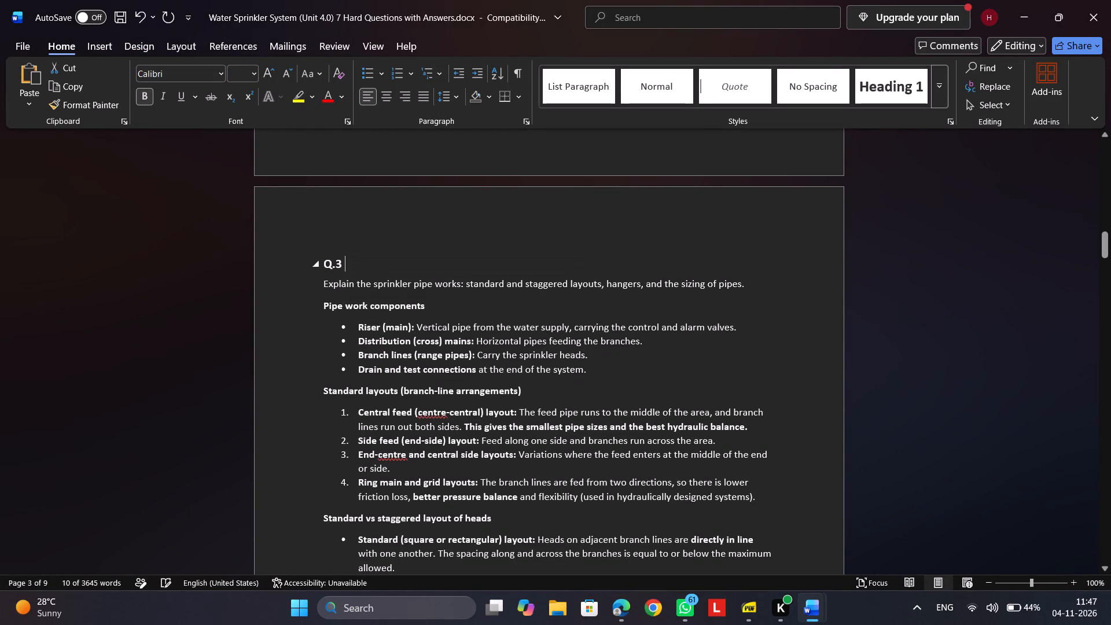
{"action": "key", "text": "Right"}
{"action": "key", "text": "BackSpace"}
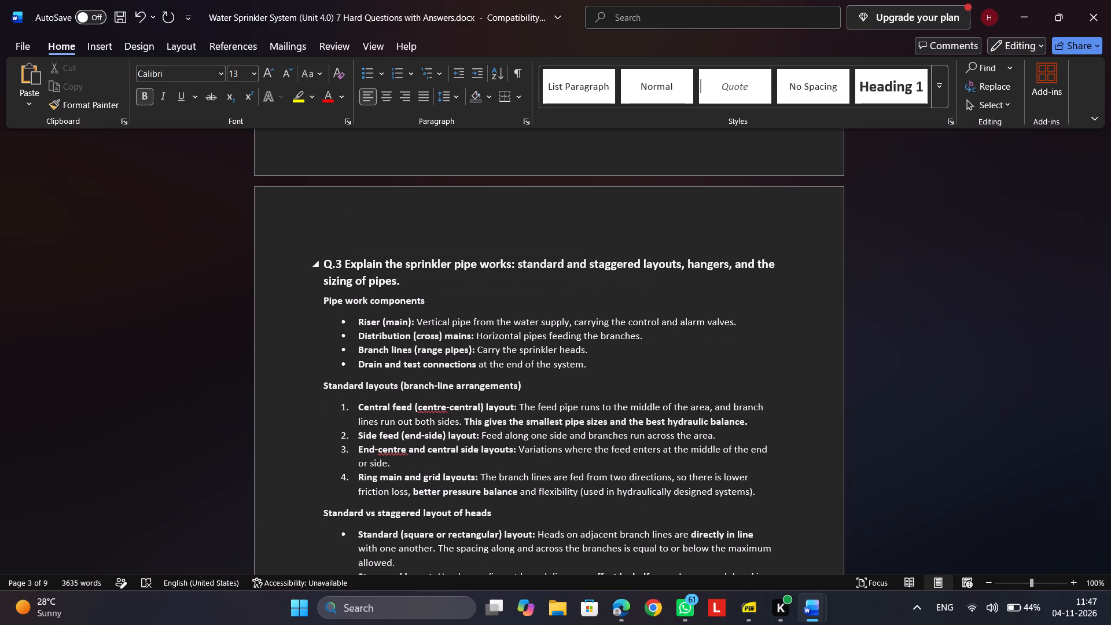
Delete the "Pipe sizing (hydraulic calculation)" section at the end of Q.3, including the Hazen-Williams formula and its explanation.
{"action": "scroll", "coordinate": [351, 267], "scroll_direction": "down", "scroll_amount": 5}
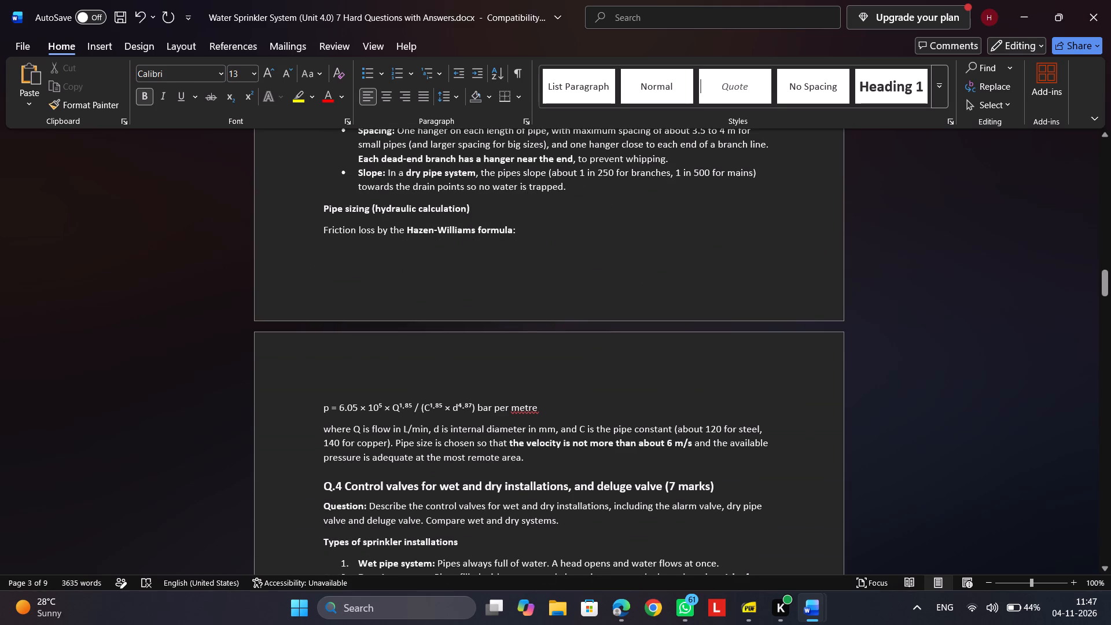
{"action": "left_click_drag", "start_coordinate": [548, 462], "coordinate": [326, 407]}
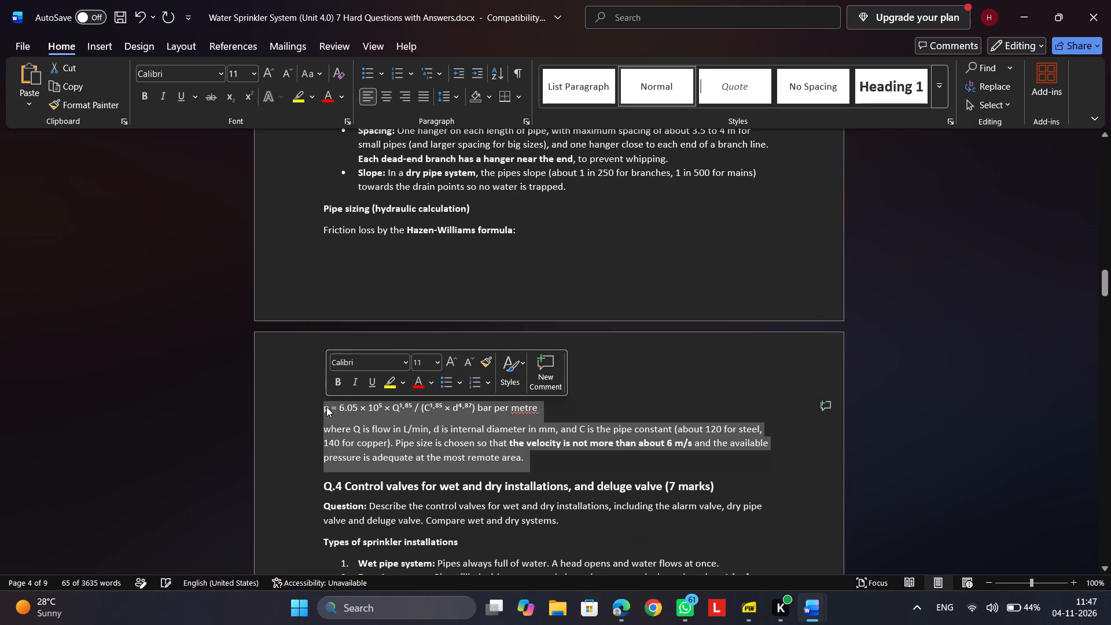
{"action": "key", "text": "BackSpace"}
{"action": "left_click_drag", "start_coordinate": [518, 227], "coordinate": [317, 211]}
{"action": "key", "text": "BackSpace"}
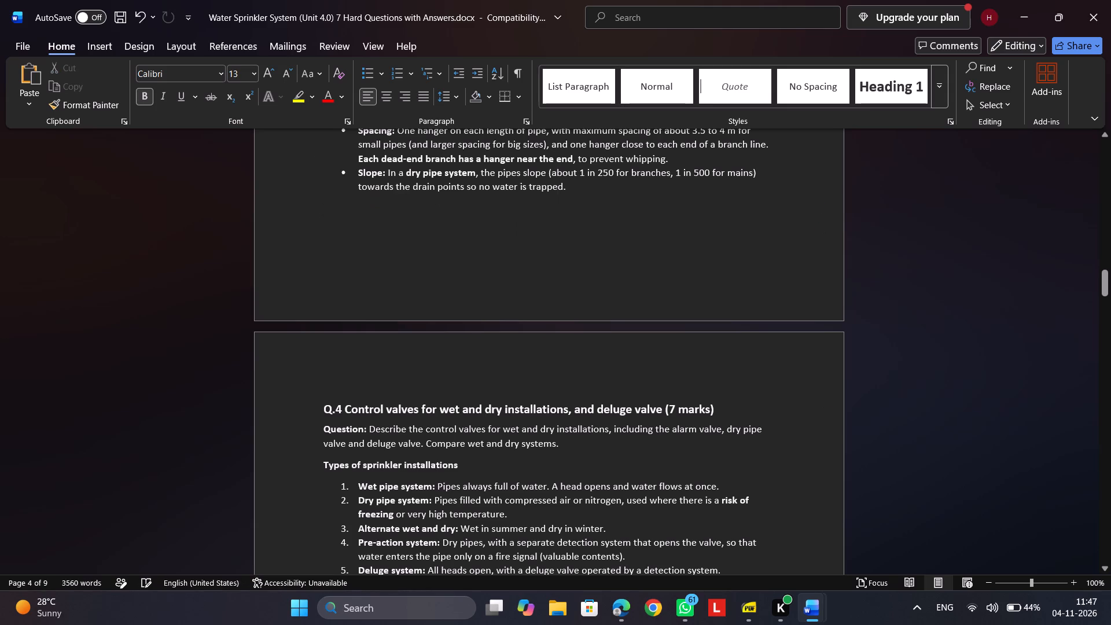
{"action": "key", "text": "BackSpace"}
{"action": "key", "text": "ctrl+z"}
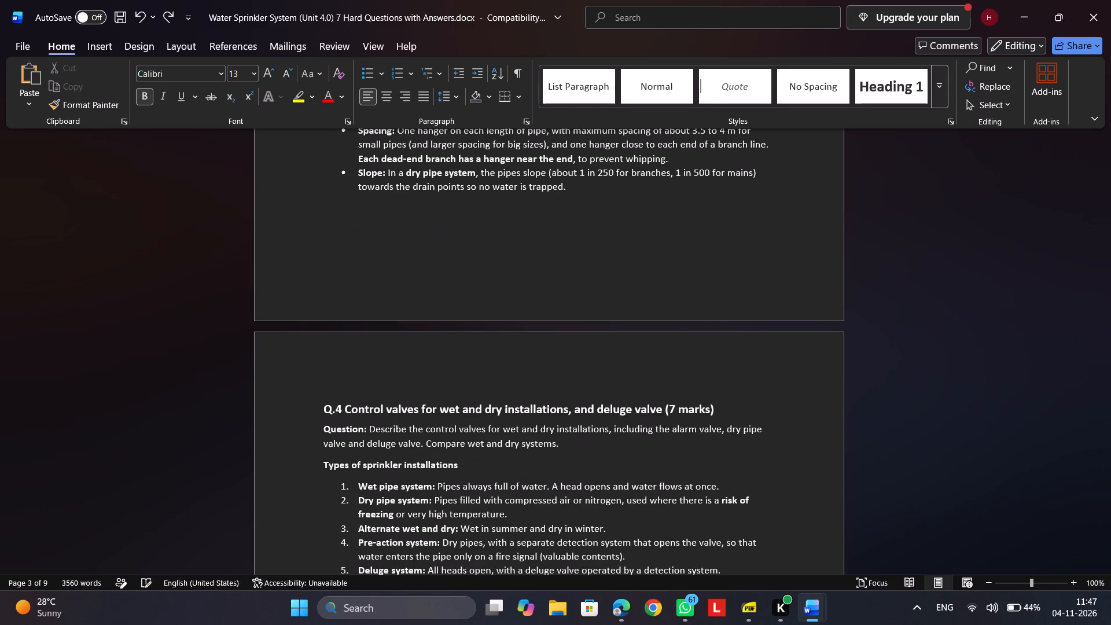
Check the progress of the doc creation in the Claude chat and return to the Word document at Q.4.
{"action": "scroll", "coordinate": [317, 211], "scroll_direction": "down", "scroll_amount": 1}
{"action": "key", "text": "alt+Tab"}
{"action": "key", "text": "alt+Tab"}
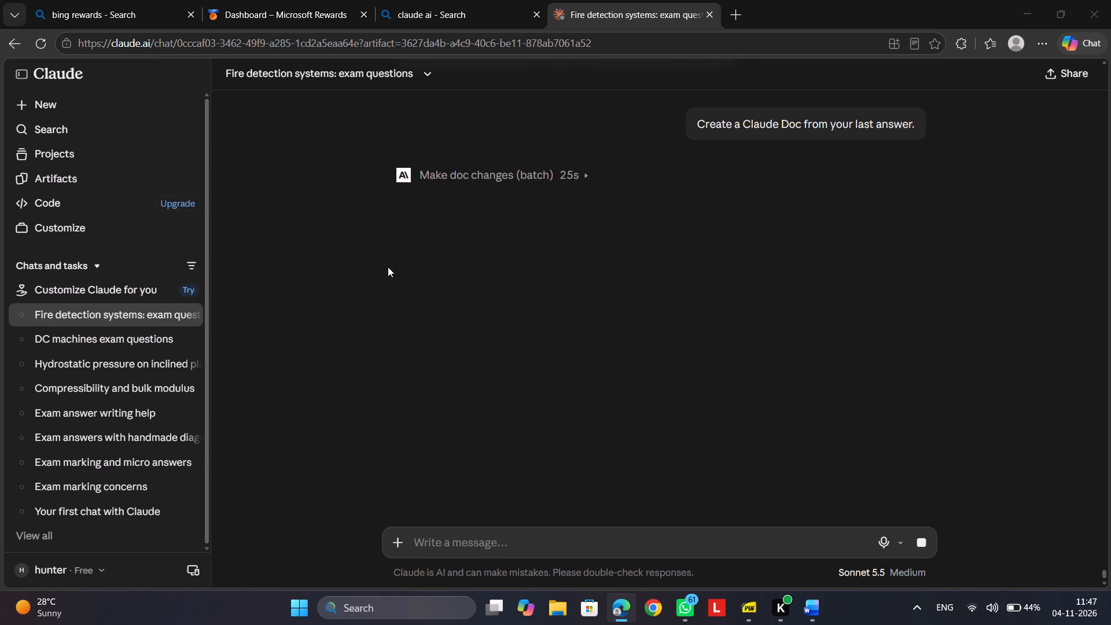
{"action": "key", "text": "alt+Tab"}
{"action": "key", "text": "alt+Left"}
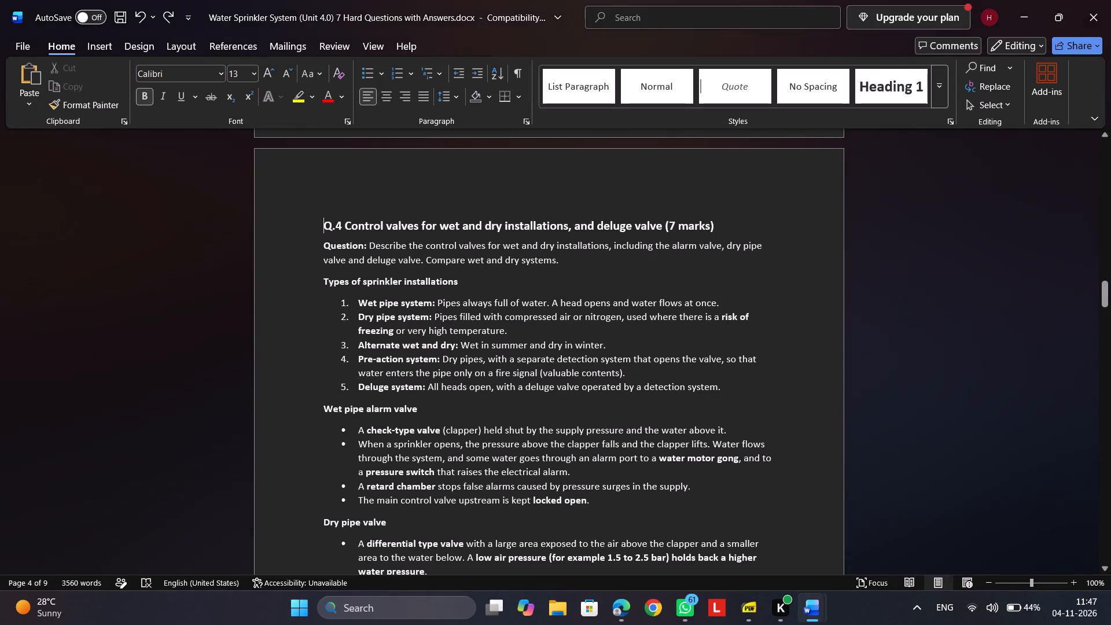
Check the Unit 4.0 topics in the syllabus PDF and return to the Word document at Q.4.
{"action": "key", "text": "alt+Tab"}
{"action": "key", "text": "alt+Tab"}
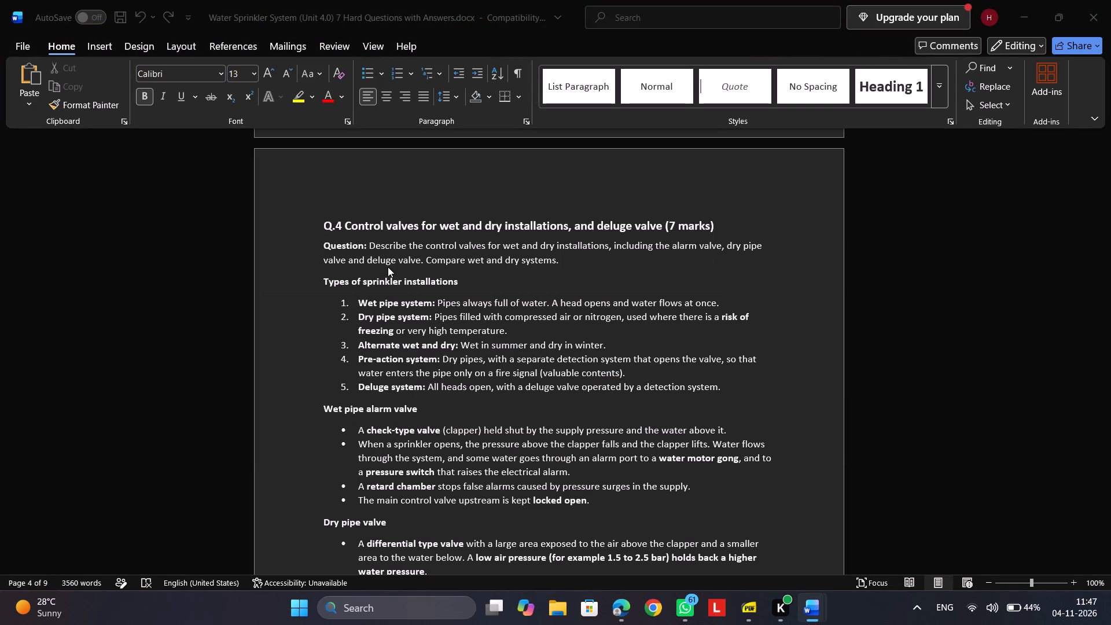
{"action": "key", "text": "alt+Tab"}
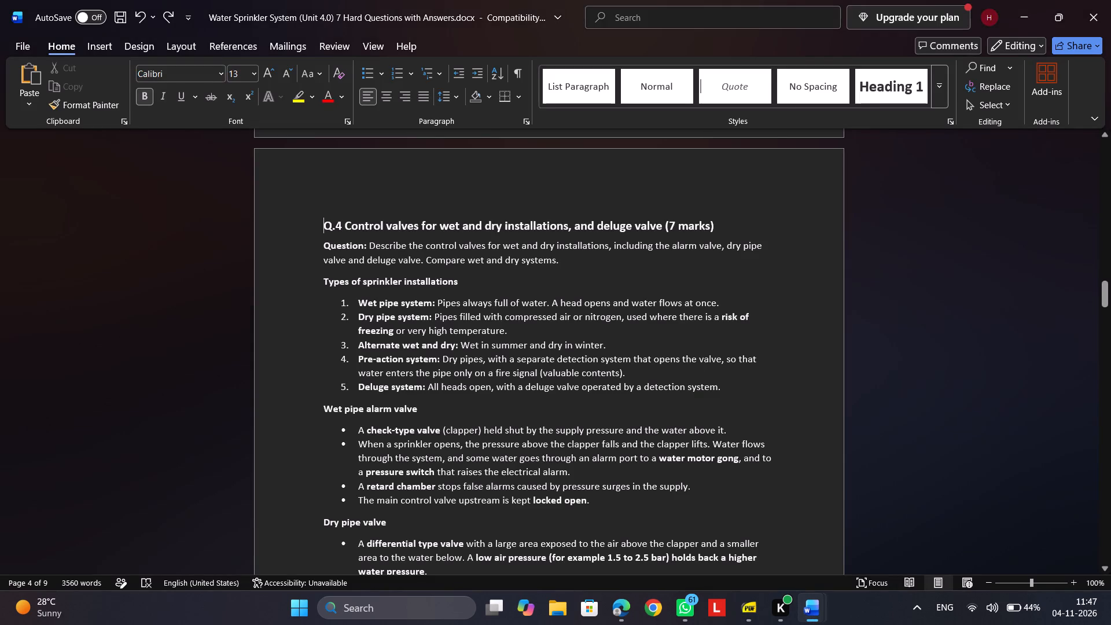
{"action": "key", "text": "alt+Tab"}
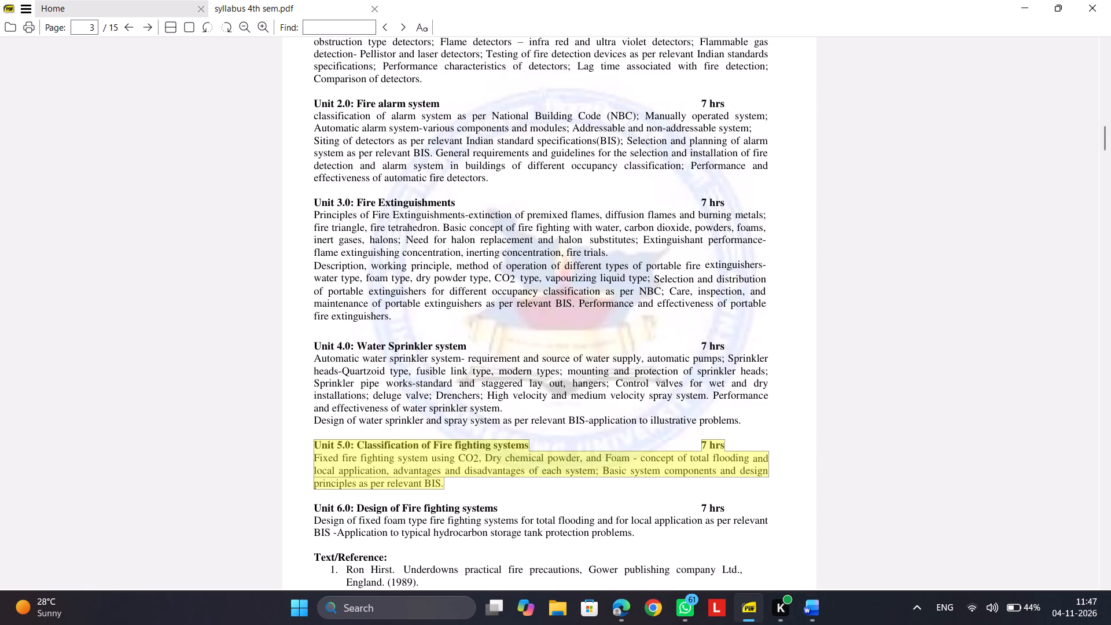
{"action": "key", "text": "alt+Tab"}
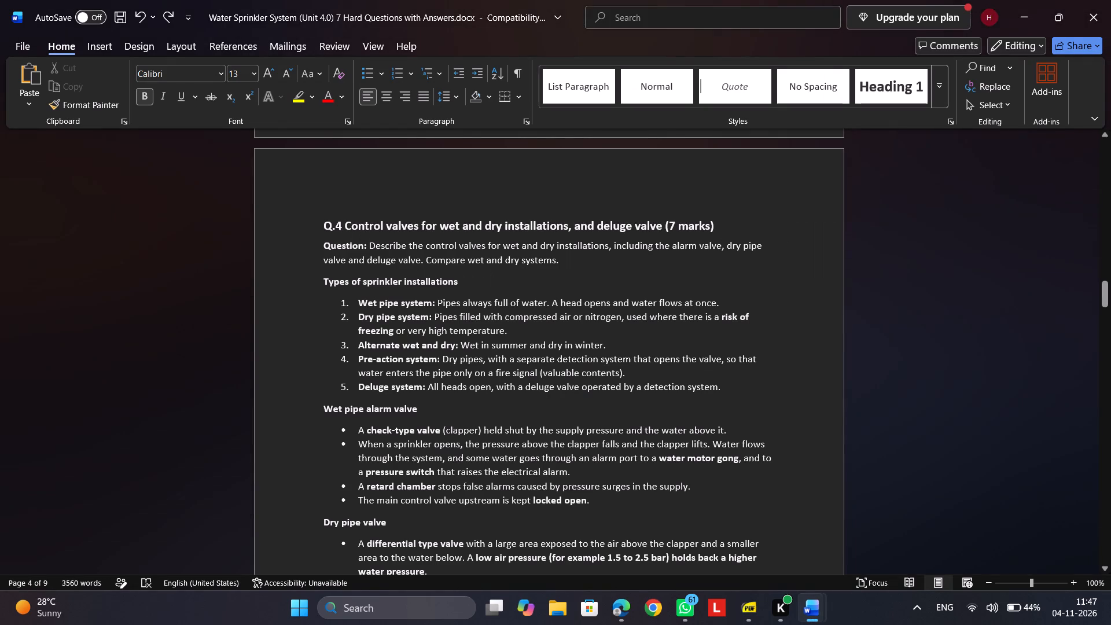
Delete Q.4's title and "Question:" label so the question text follows "Q.4" as the heading.
{"action": "left_click_drag", "start_coordinate": [369, 243], "coordinate": [347, 226]}
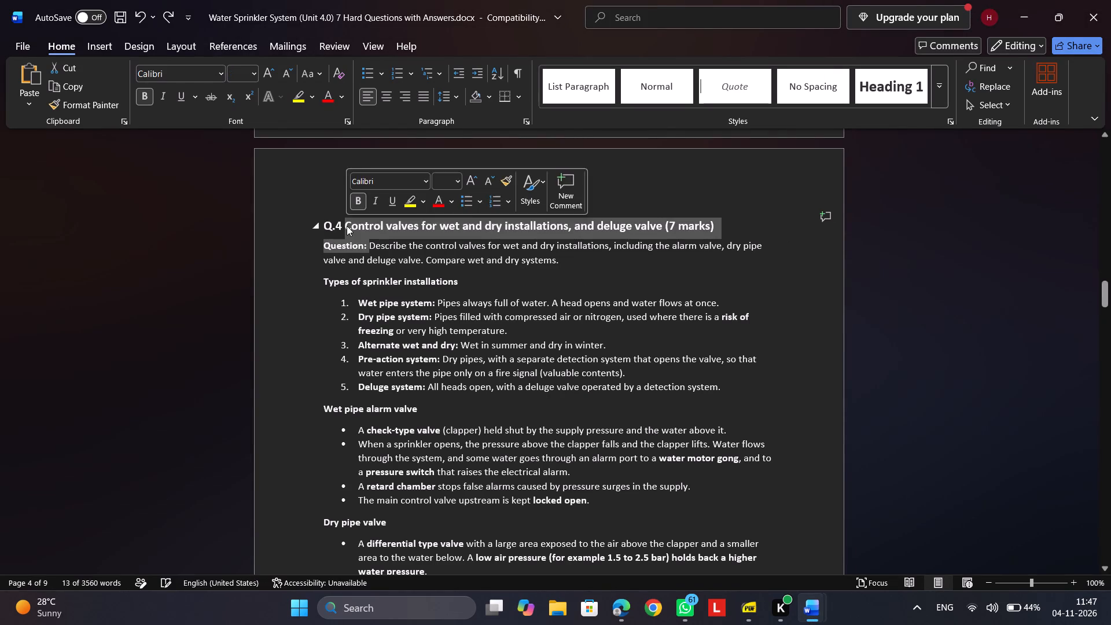
{"action": "key", "text": "BackSpace"}
{"action": "key", "text": "Right"}
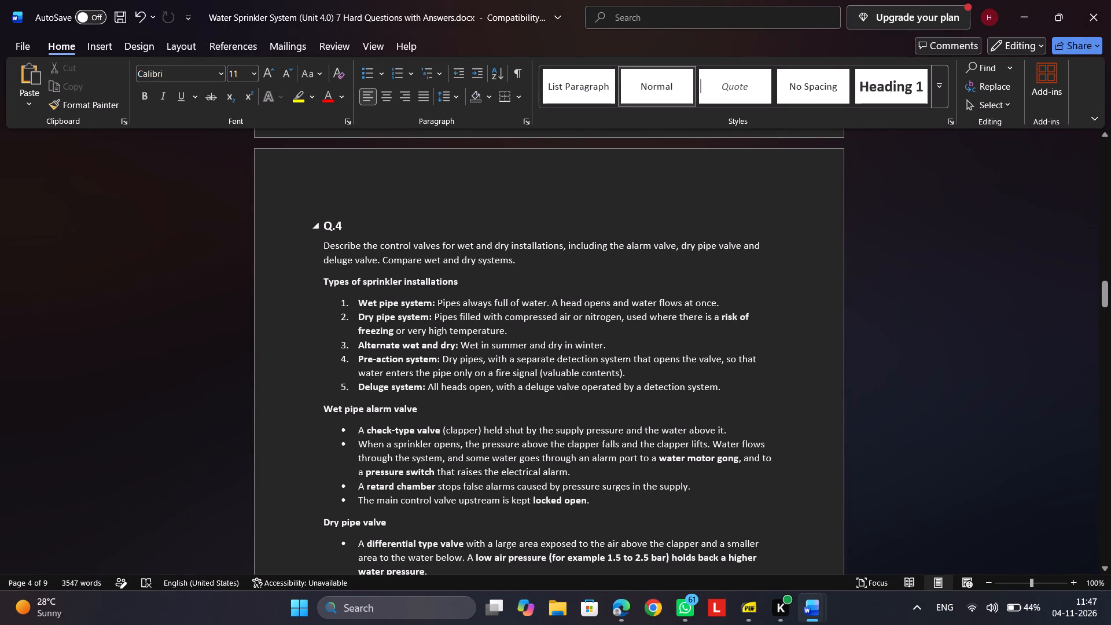
{"action": "key", "text": "BackSpace"}
Delete the "Comparison" heading and the wet versus dry system table at the end of Q.4.
{"action": "scroll", "coordinate": [347, 226], "scroll_direction": "down", "scroll_amount": 2}
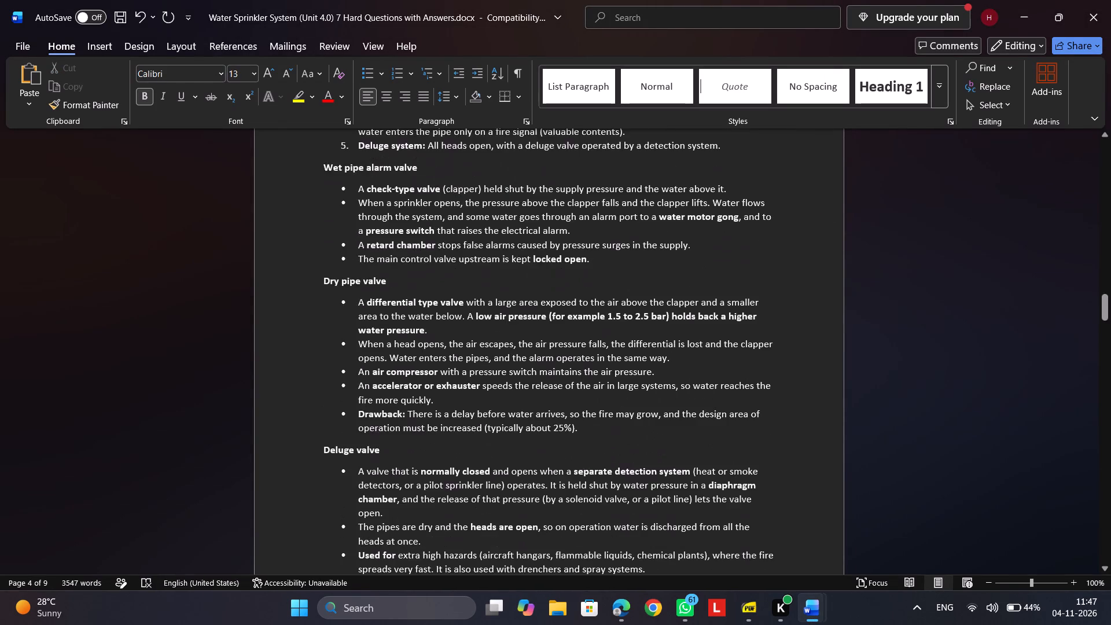
{"action": "scroll", "coordinate": [347, 226], "scroll_direction": "down", "scroll_amount": 3}
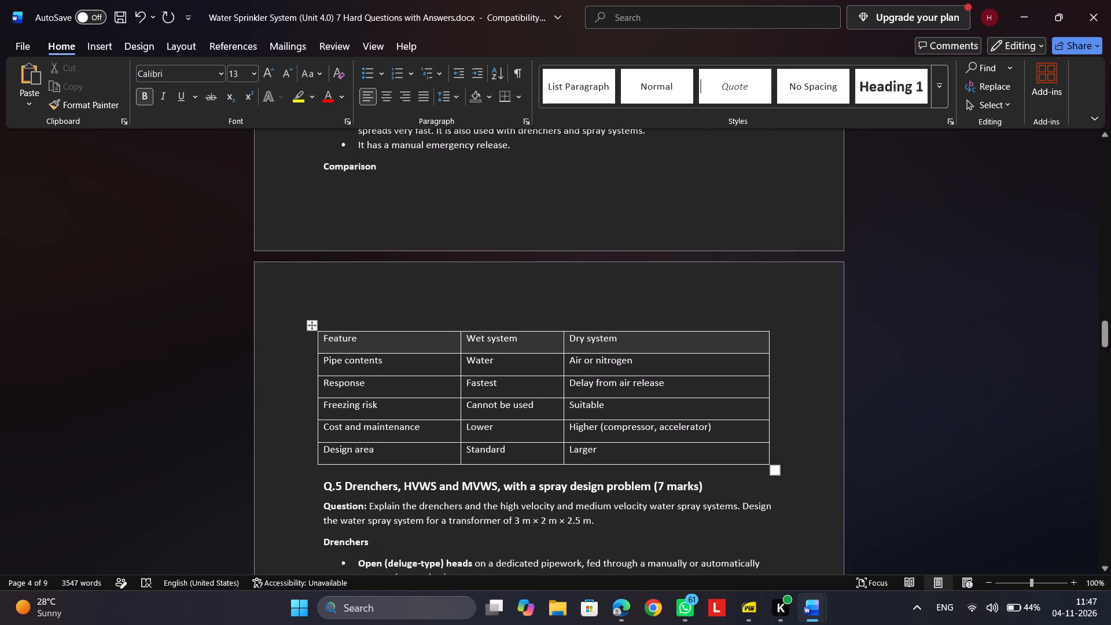
{"action": "left_click", "coordinate": [456, 229]}
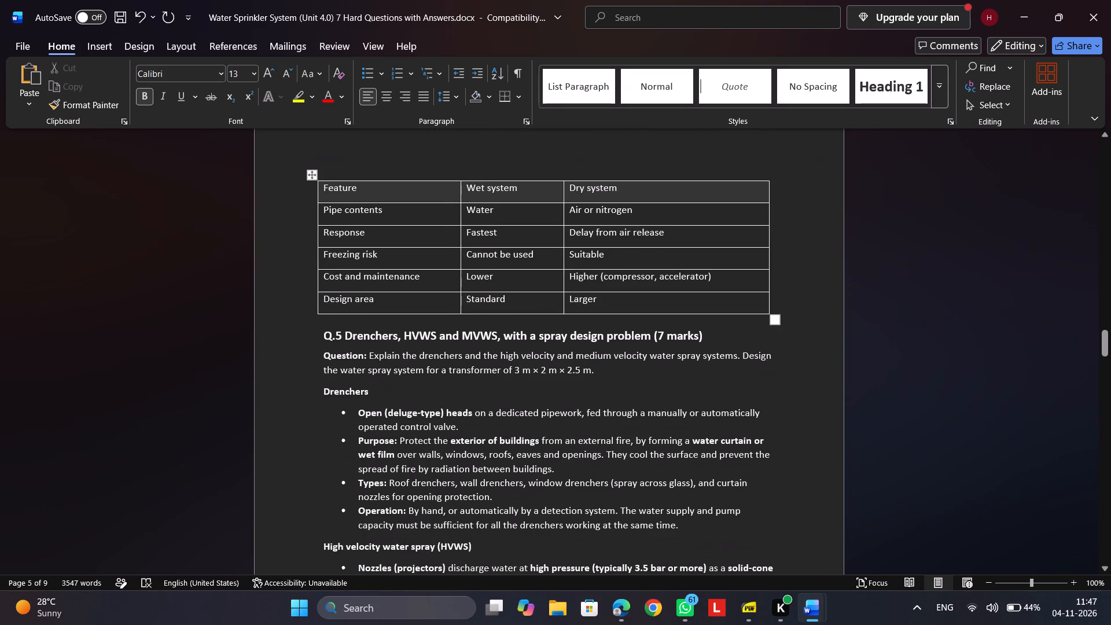
{"action": "left_click_drag", "start_coordinate": [799, 296], "coordinate": [347, 149]}
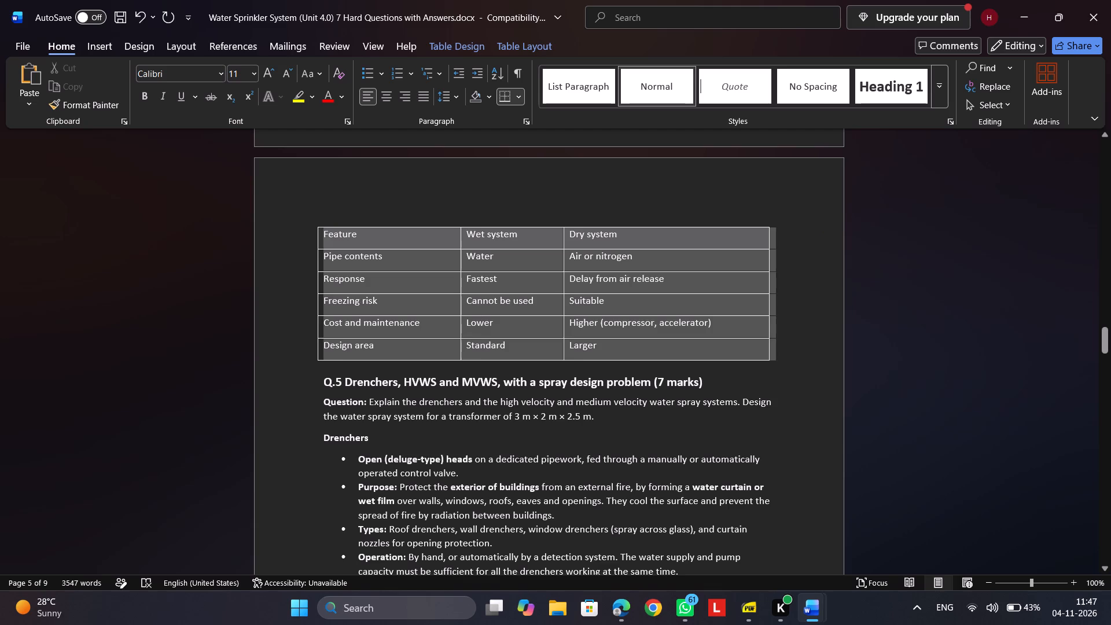
{"action": "left_click_drag", "start_coordinate": [347, 149], "coordinate": [330, 194]}
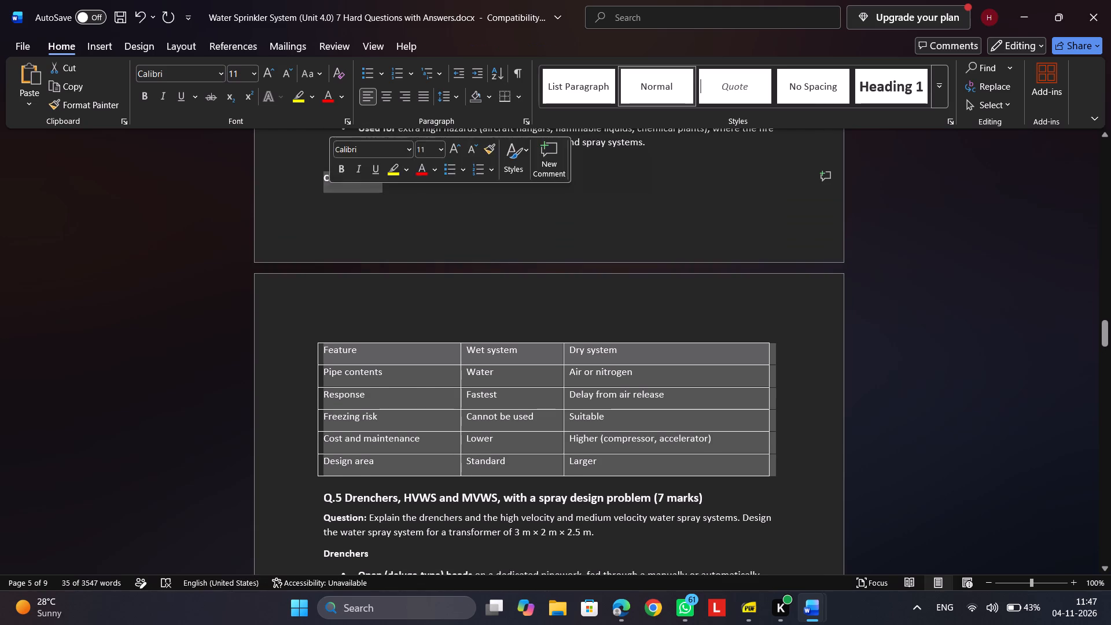
{"action": "key", "text": "BackSpace"}
Compare the Unit 4.0 topics in the syllabus PDF with the Word document at Q.5.
{"action": "key", "text": "alt+Tab"}
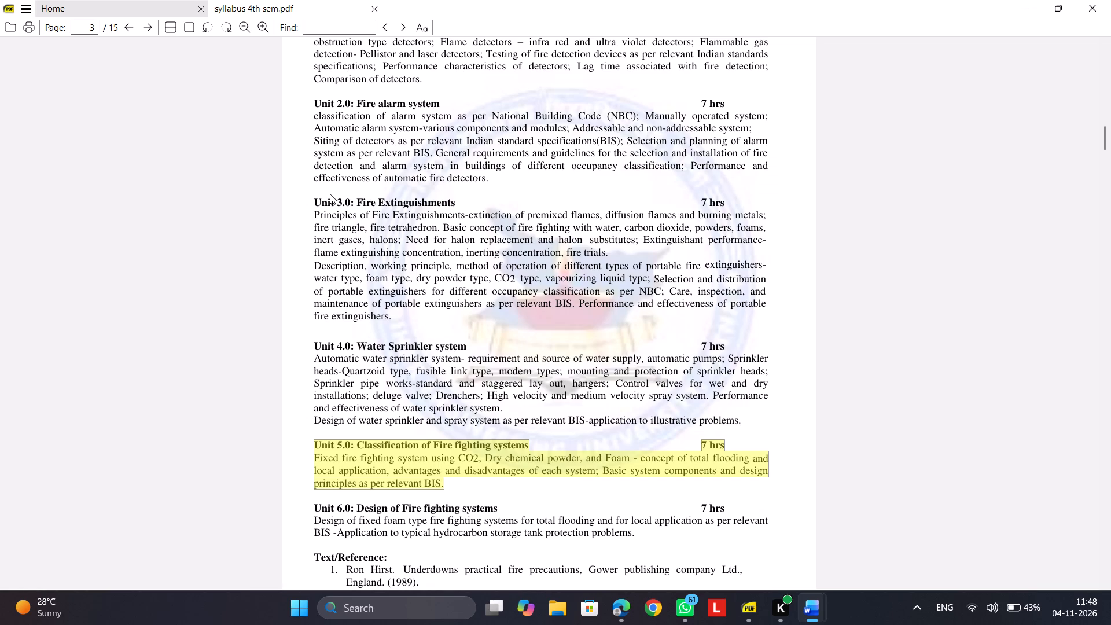
{"action": "key", "text": "alt+Tab"}
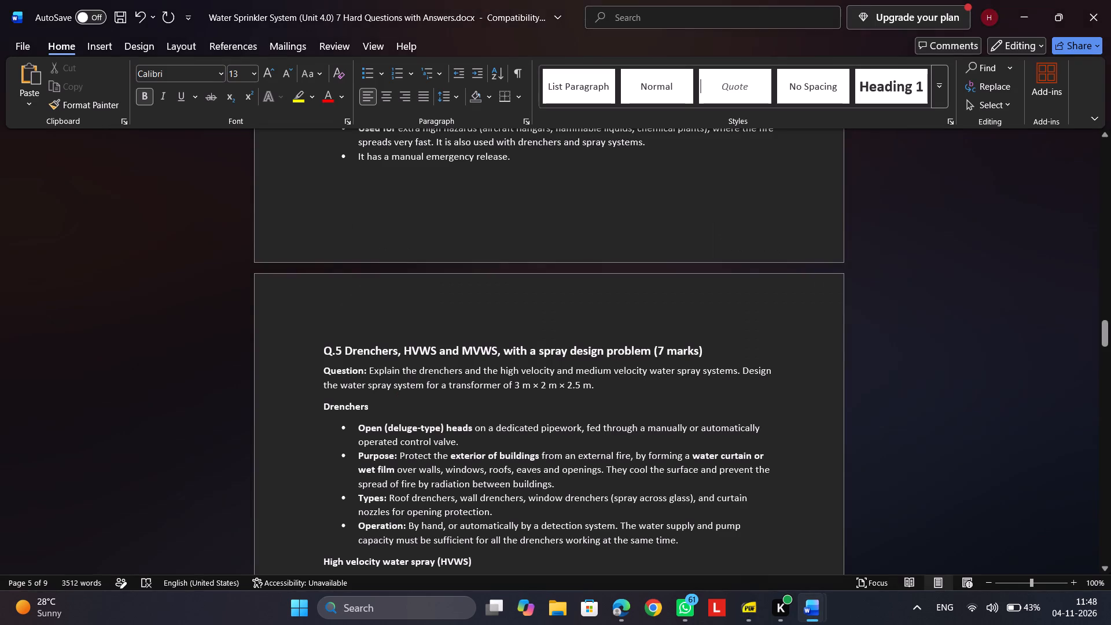
{"action": "key", "text": "alt+Tab"}
{"action": "key", "text": "alt+Tab"}
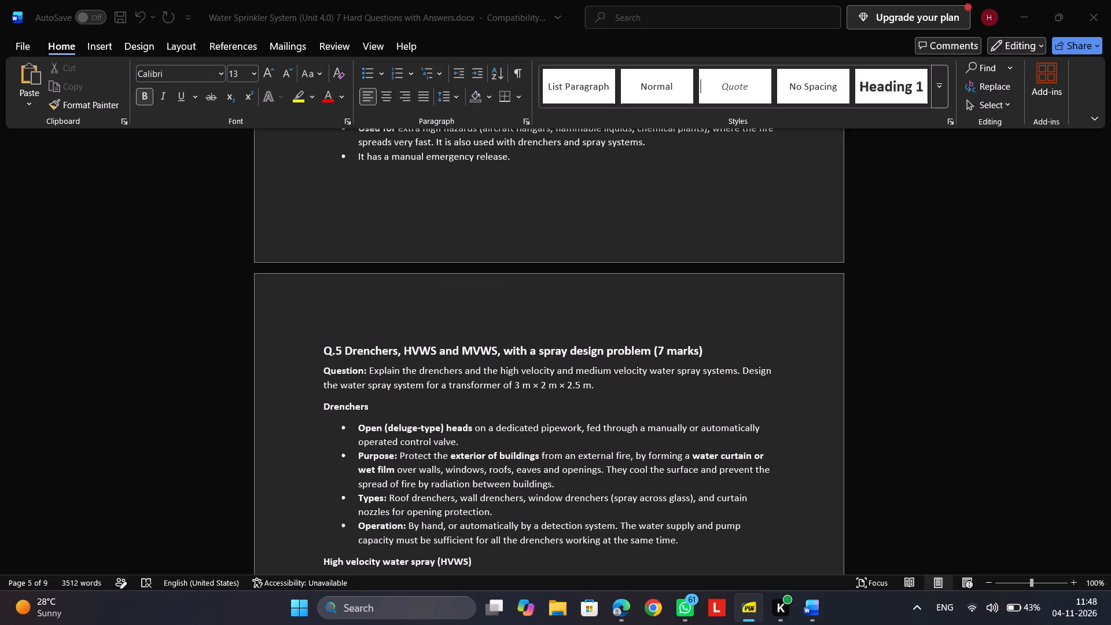
{"action": "key", "text": "alt+Tab"}
{"action": "key", "text": "alt+Tab"}
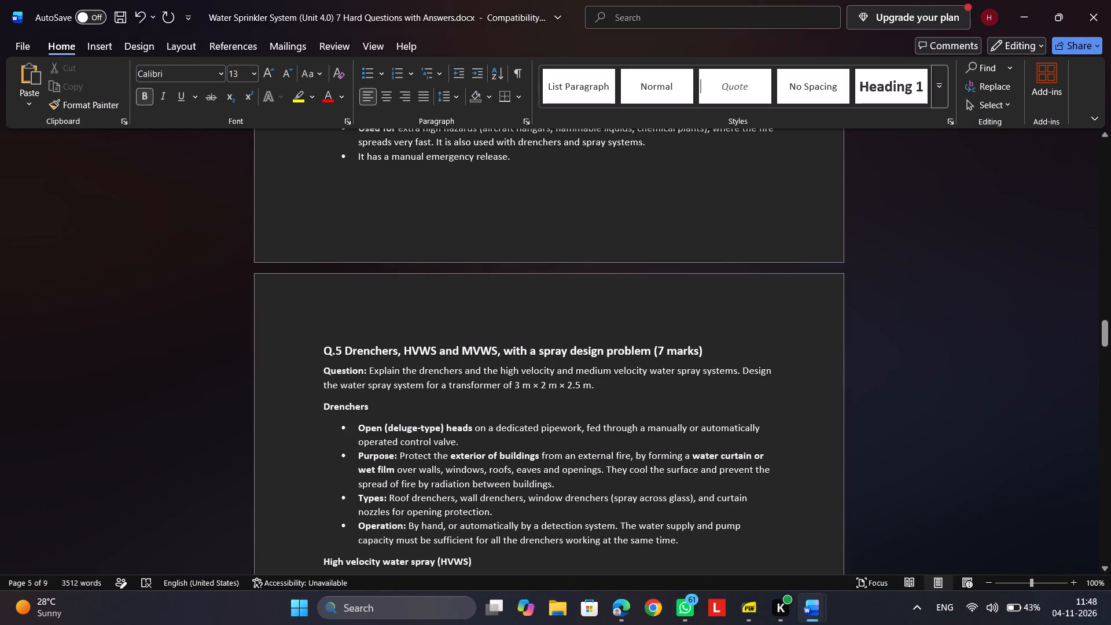
Delete Q.5's title and "Question:" label so the question text follows "Q.5" as the heading.
{"action": "left_click_drag", "start_coordinate": [369, 369], "coordinate": [348, 346]}
{"action": "key", "text": "BackSpace"}
{"action": "key", "text": "Right"}
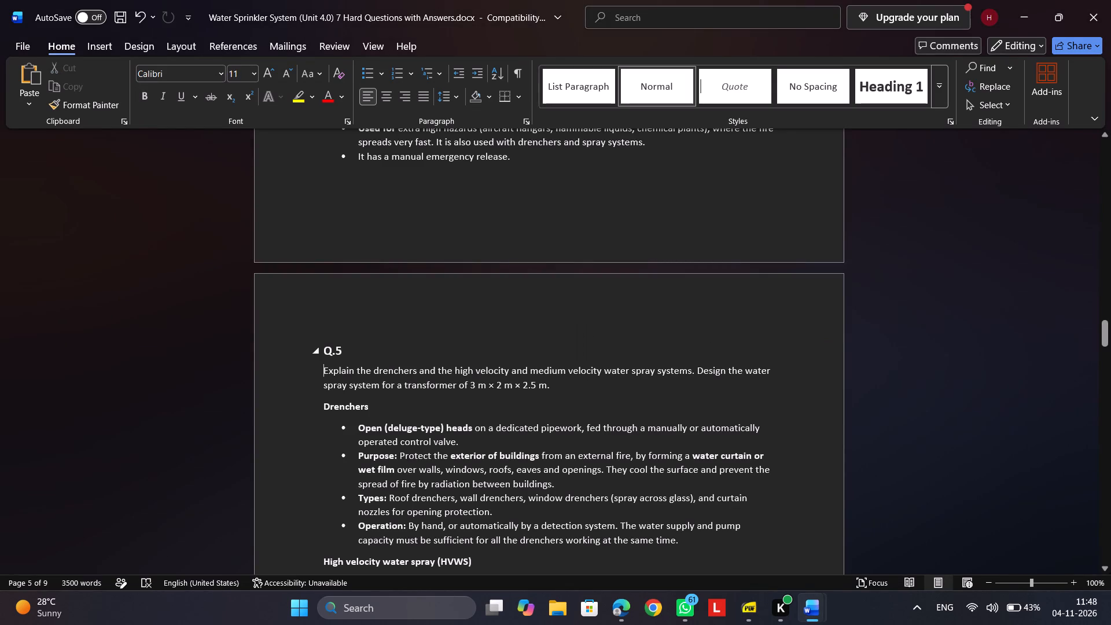
{"action": "key", "text": "BackSpace"}
Read through Q.5's answer, from the drenchers to the transformer spray system design.
{"action": "scroll", "coordinate": [348, 346], "scroll_direction": "down", "scroll_amount": 2}
{"action": "scroll", "coordinate": [348, 346], "scroll_direction": "up", "scroll_amount": 1}
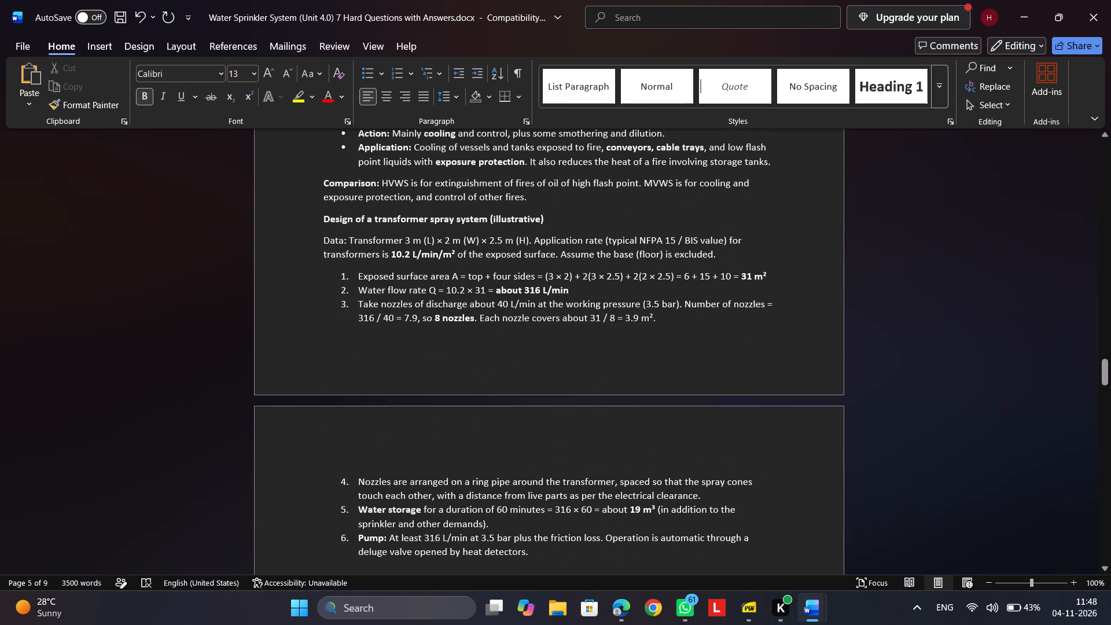
{"action": "scroll", "coordinate": [348, 346], "scroll_direction": "up", "scroll_amount": 1}
{"action": "scroll", "coordinate": [348, 346], "scroll_direction": "down", "scroll_amount": 1}
{"action": "scroll", "coordinate": [348, 346], "scroll_direction": "up", "scroll_amount": 1}
{"action": "scroll", "coordinate": [348, 346], "scroll_direction": "down", "scroll_amount": 8}
{"action": "scroll", "coordinate": [348, 346], "scroll_direction": "up", "scroll_amount": 3}
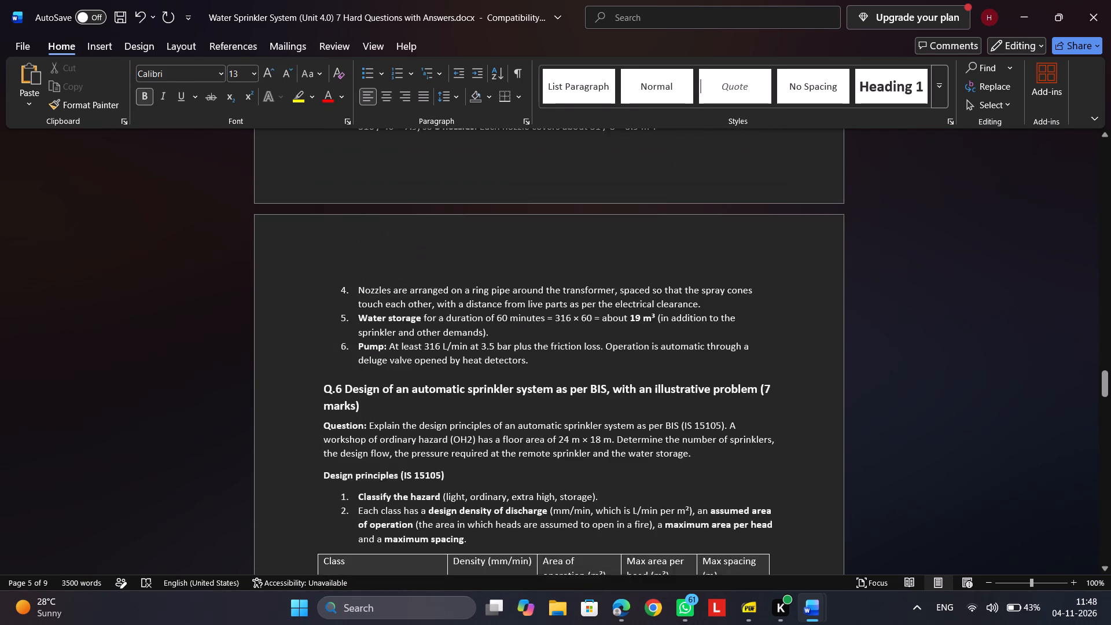
{"action": "scroll", "coordinate": [348, 346], "scroll_direction": "up", "scroll_amount": 2}
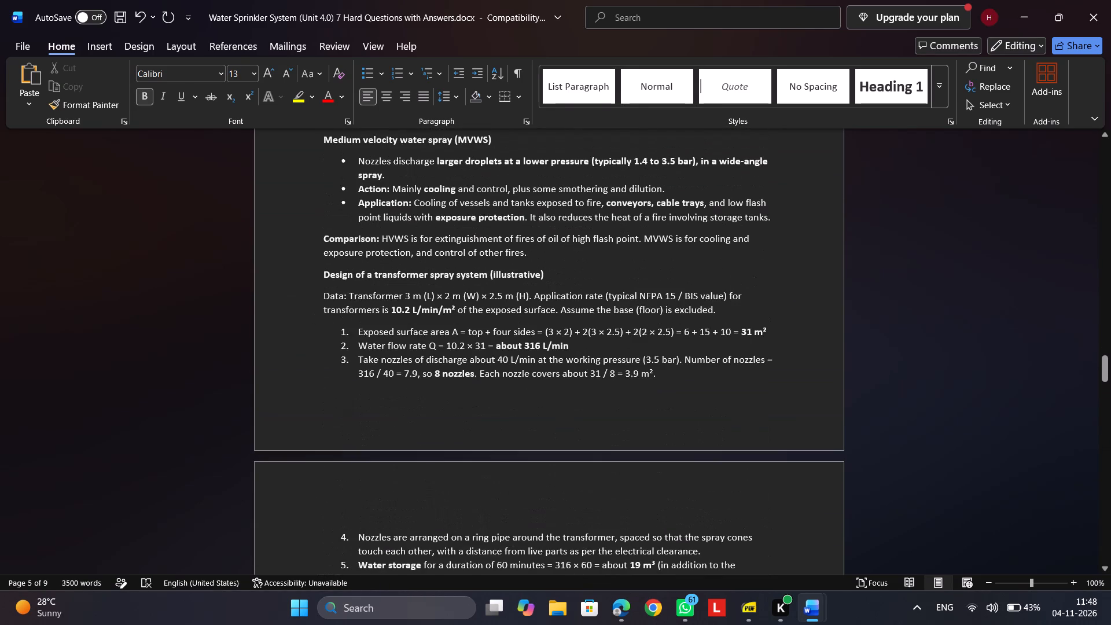
{"action": "scroll", "coordinate": [348, 346], "scroll_direction": "down", "scroll_amount": 1}
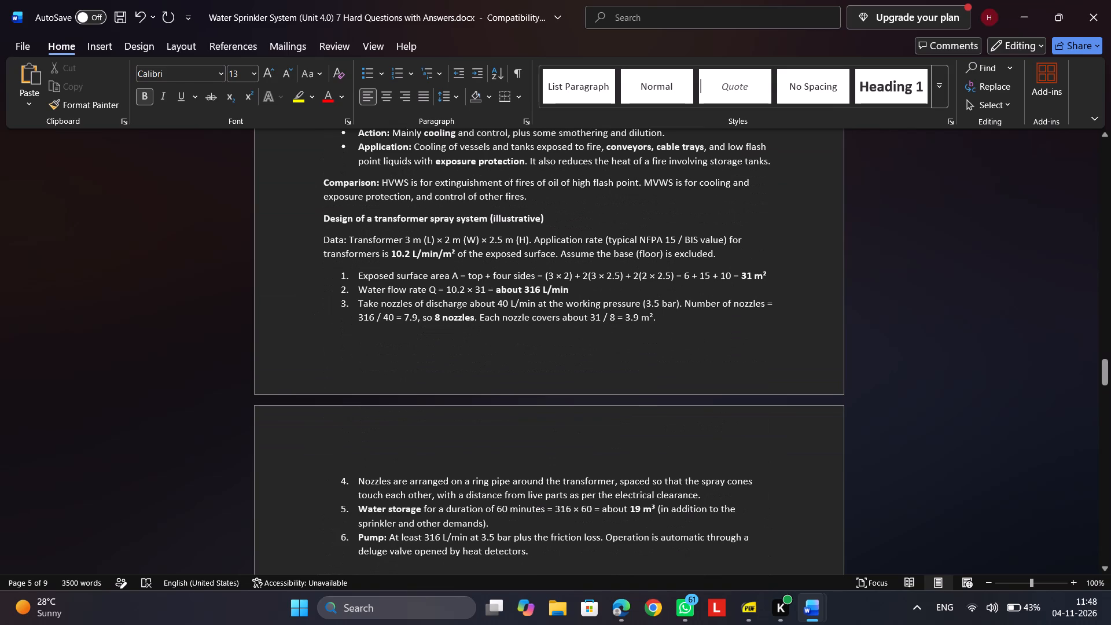
{"action": "scroll", "coordinate": [348, 354], "scroll_direction": "up", "scroll_amount": 3}
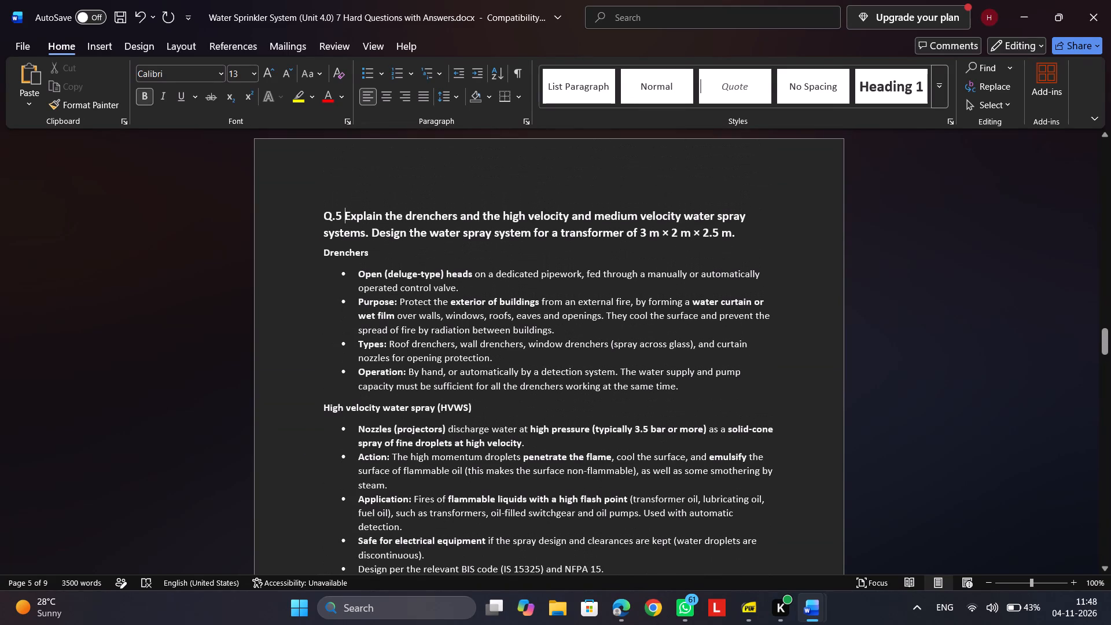
{"action": "scroll", "coordinate": [348, 354], "scroll_direction": "up", "scroll_amount": 2}
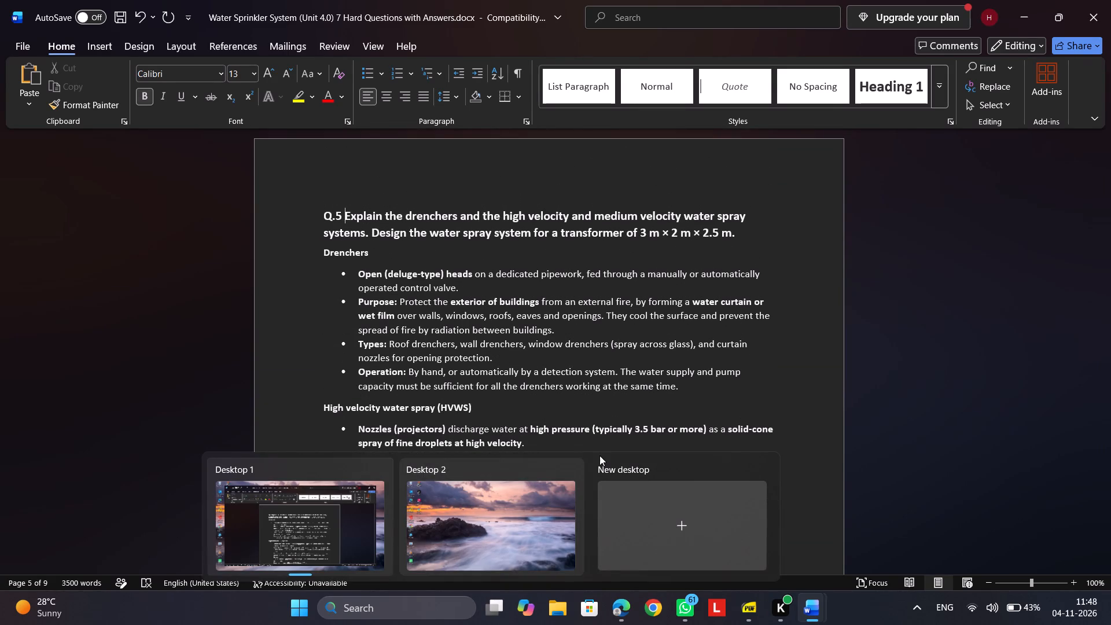
Delete points 4 to 6 of Q.5's transformer spray design: nozzle arrangement, water storage and pump.
{"action": "scroll", "coordinate": [584, 388], "scroll_direction": "down", "scroll_amount": 1}
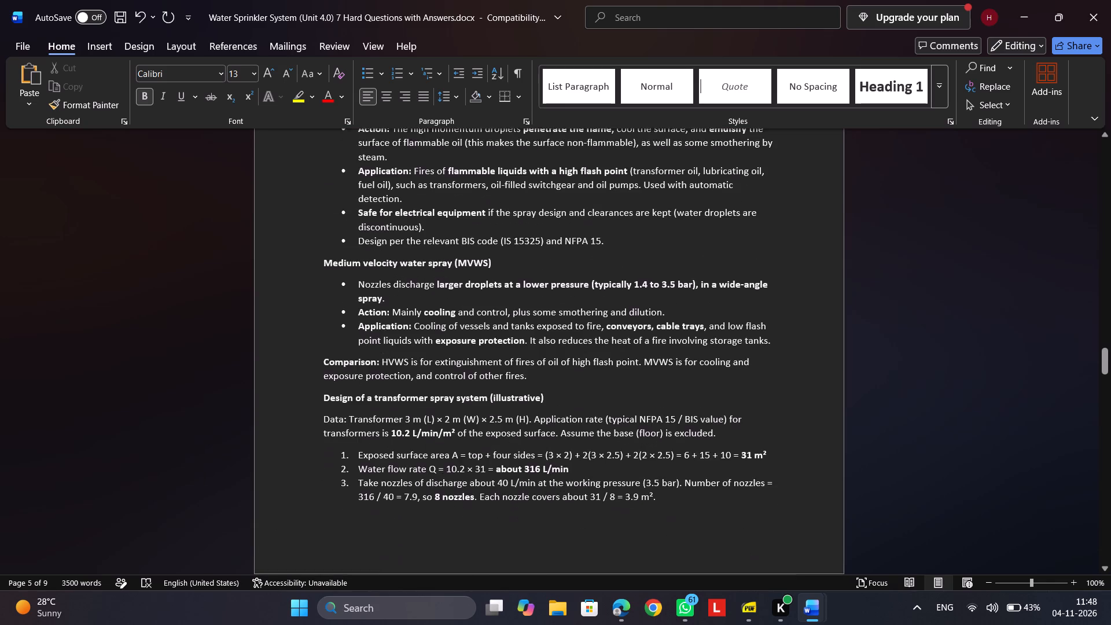
{"action": "scroll", "coordinate": [584, 388], "scroll_direction": "down", "scroll_amount": 3}
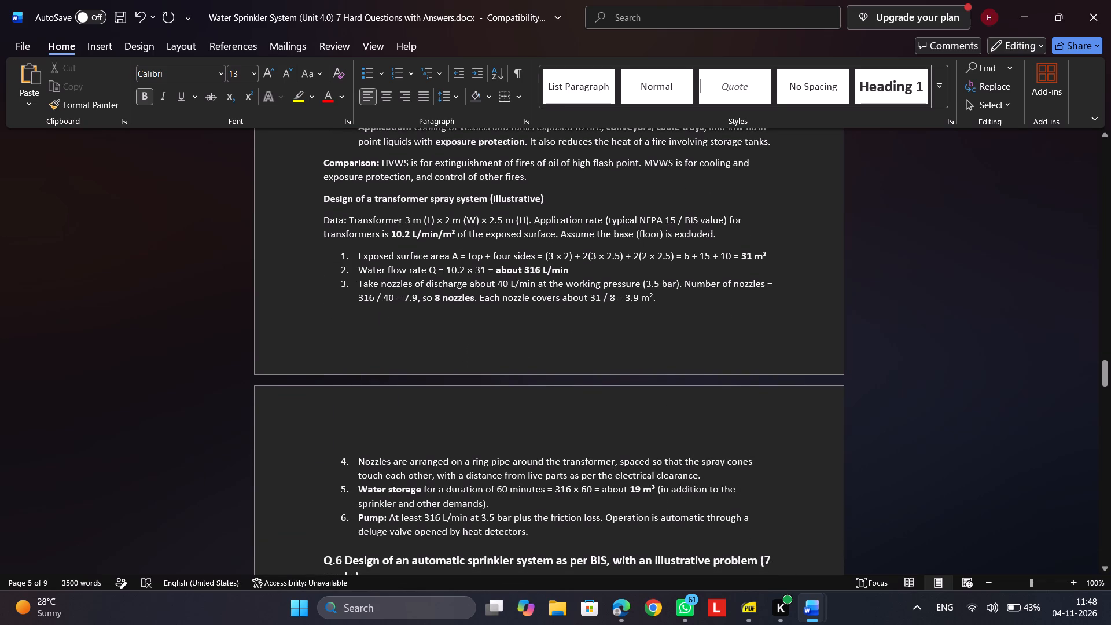
{"action": "scroll", "coordinate": [584, 388], "scroll_direction": "down", "scroll_amount": 1}
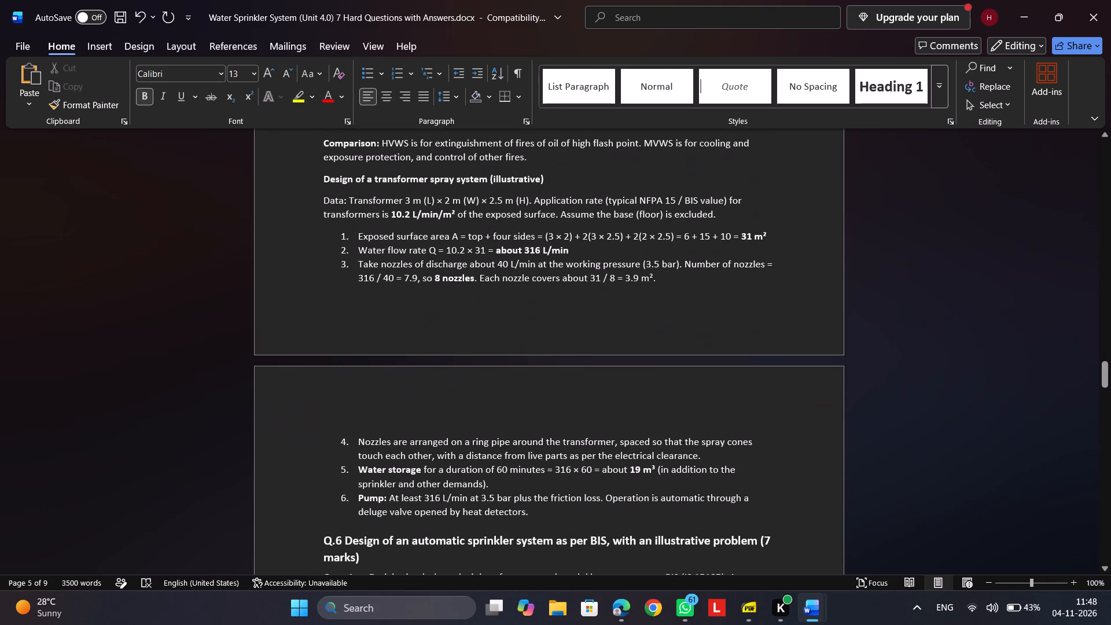
{"action": "scroll", "coordinate": [584, 388], "scroll_direction": "down", "scroll_amount": 1}
{"action": "left_click_drag", "start_coordinate": [542, 516], "coordinate": [364, 423]}
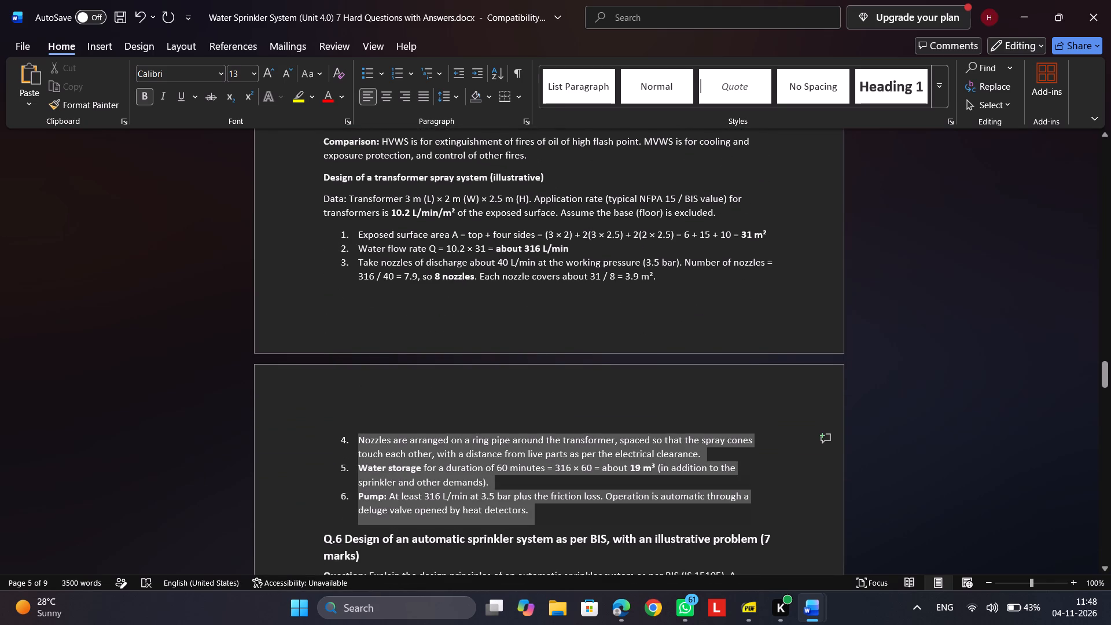
{"action": "left_click_drag", "start_coordinate": [364, 423], "coordinate": [361, 423]}
{"action": "key", "text": "BackSpace"}
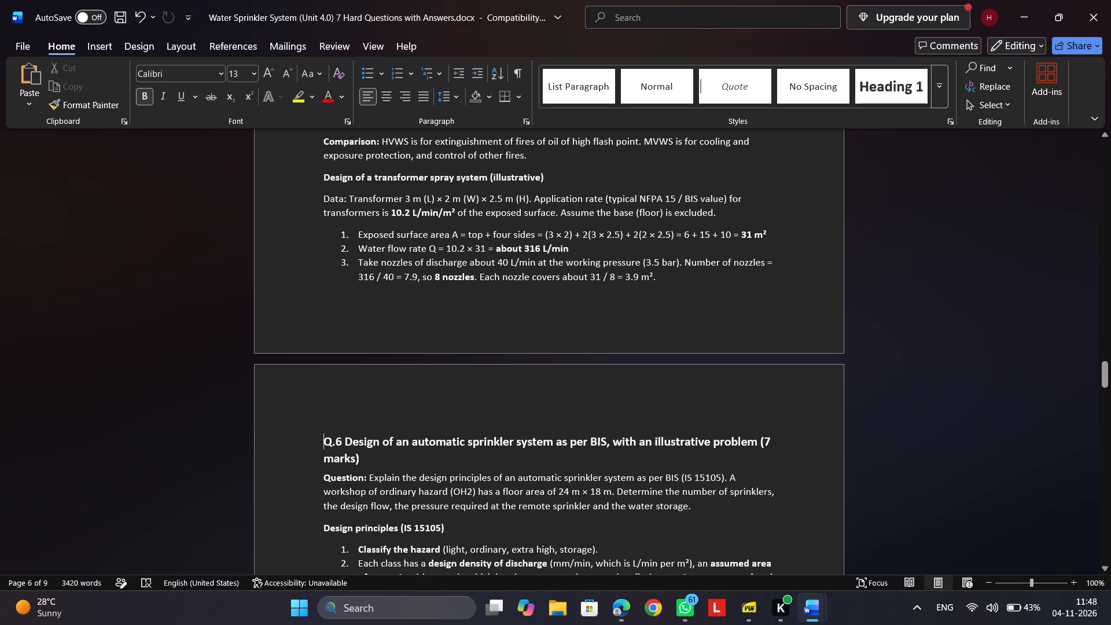
After a glance at the syllabus PDF, delete Q.6's title and "Question:" label so the question text follows "Q.6" as the heading.
{"action": "left_click", "coordinate": [757, 605]}
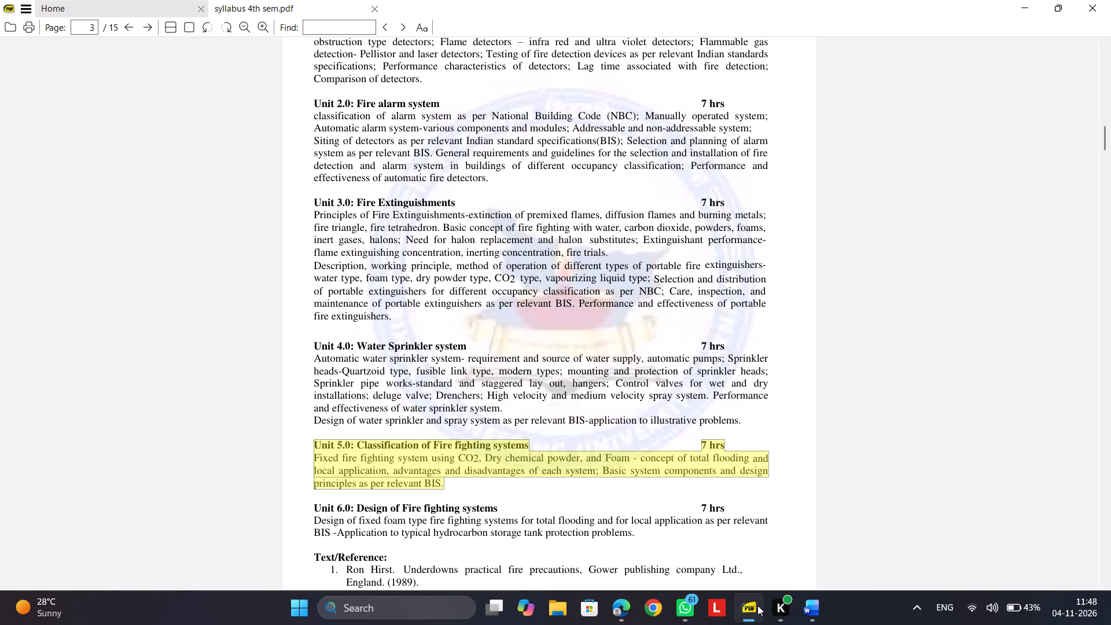
{"action": "left_click", "coordinate": [757, 605]}
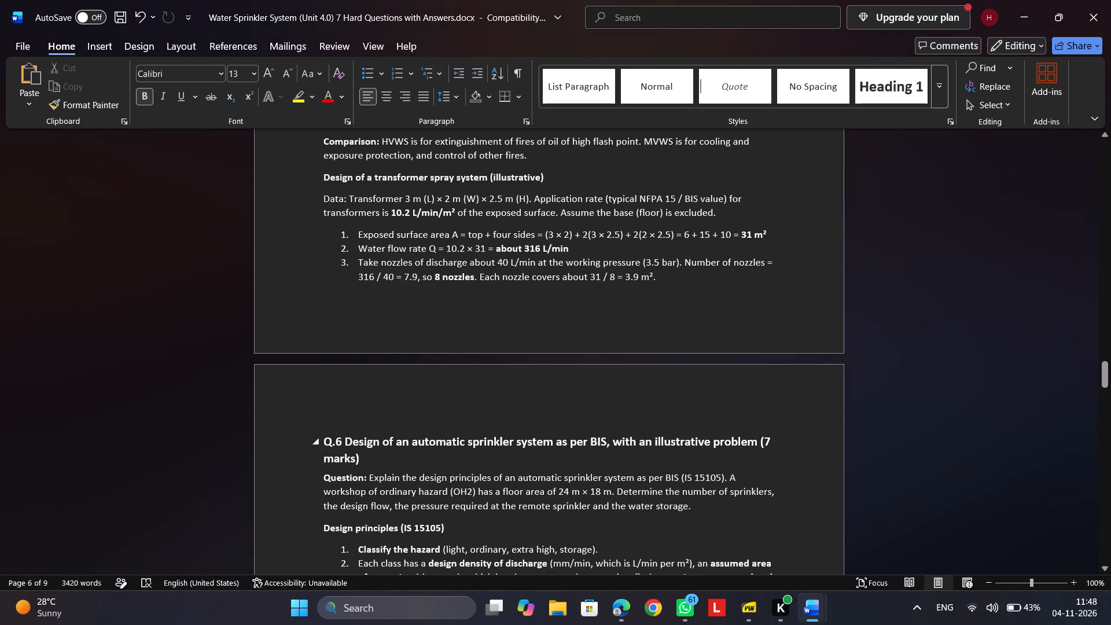
{"action": "left_click_drag", "start_coordinate": [367, 476], "coordinate": [343, 440]}
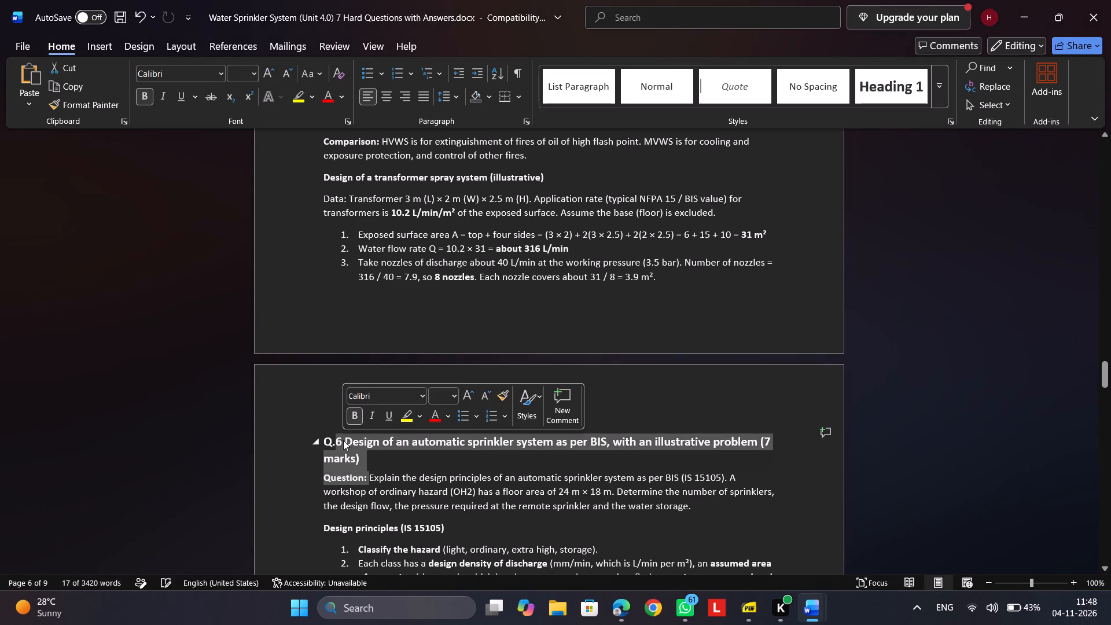
{"action": "left_click", "coordinate": [366, 473]}
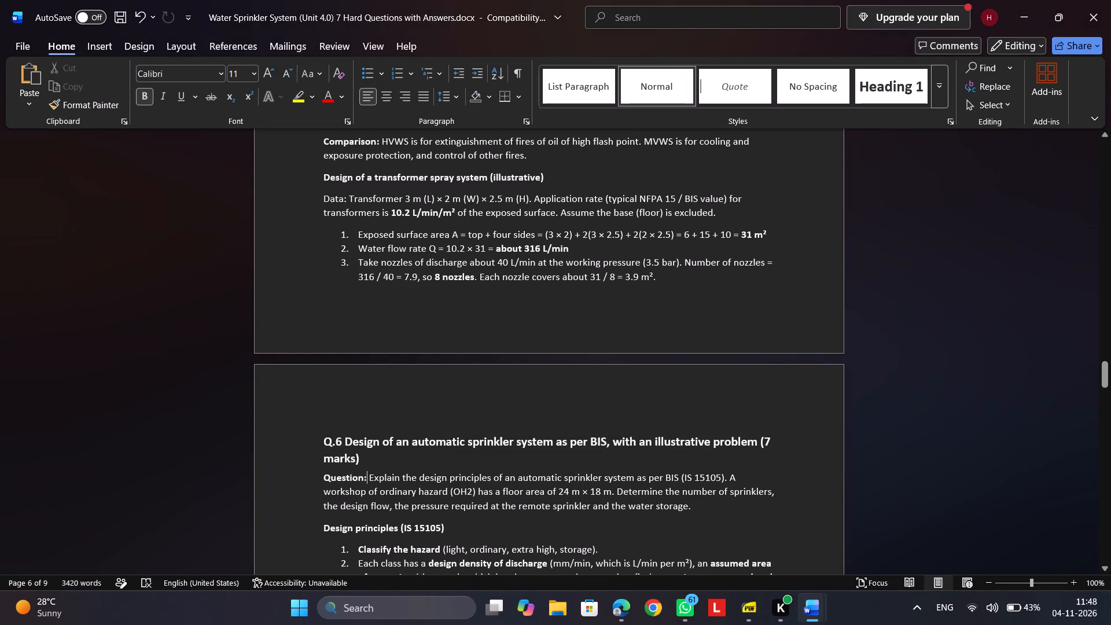
{"action": "left_click_drag", "start_coordinate": [366, 475], "coordinate": [352, 446]}
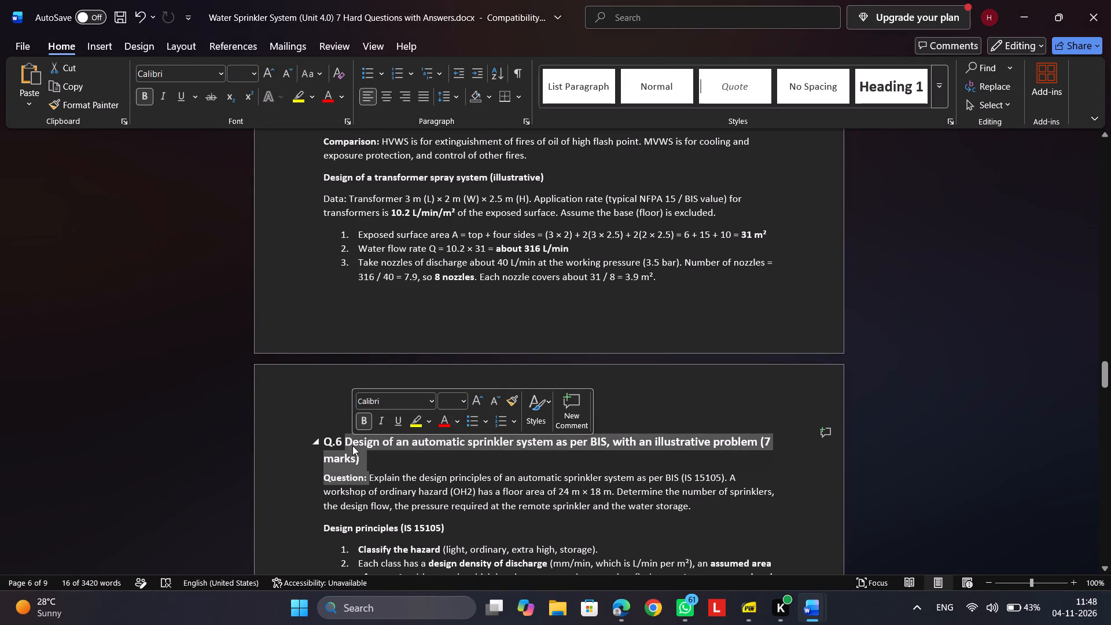
{"action": "key", "text": "BackSpace"}
{"action": "key", "text": "Right"}
{"action": "key", "text": "BackSpace"}
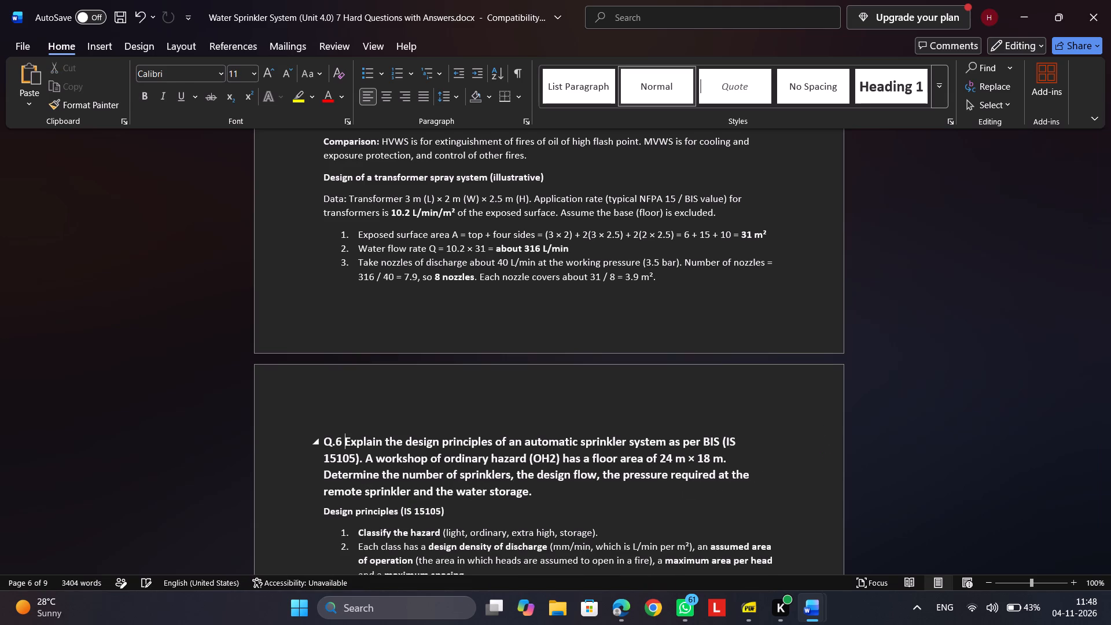
{"action": "scroll", "coordinate": [352, 446], "scroll_direction": "down", "scroll_amount": 4}
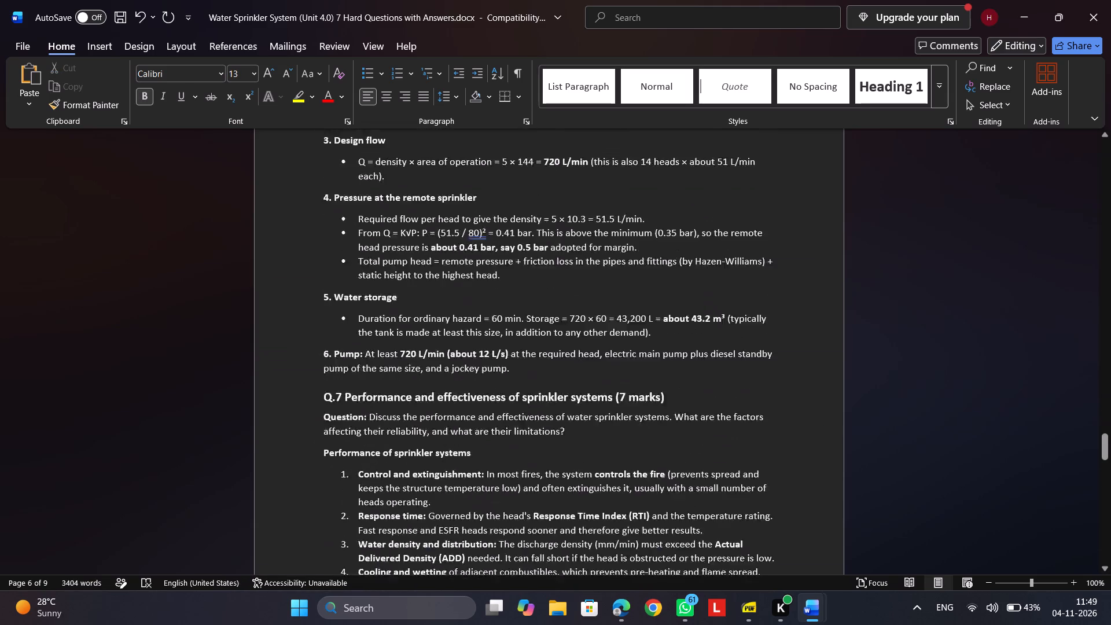
Look back through Q.6's answer, from the worked sprinkler design calculation up to the IS 15105 design principles.
{"action": "scroll", "coordinate": [352, 446], "scroll_direction": "down", "scroll_amount": 1}
{"action": "scroll", "coordinate": [352, 446], "scroll_direction": "up", "scroll_amount": 5}
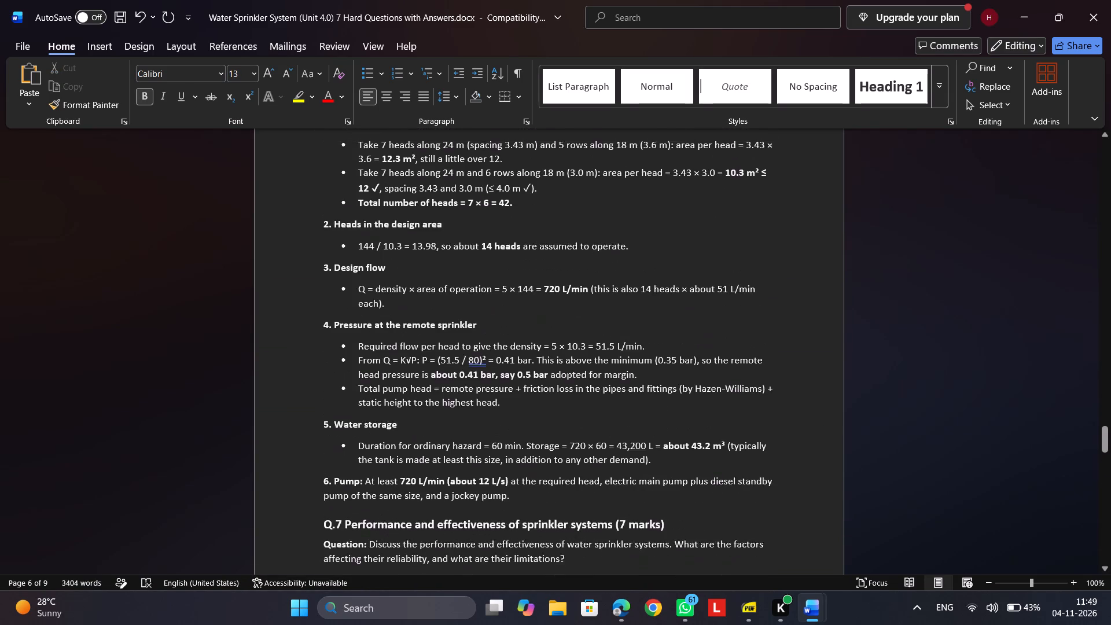
{"action": "scroll", "coordinate": [352, 446], "scroll_direction": "up", "scroll_amount": 3}
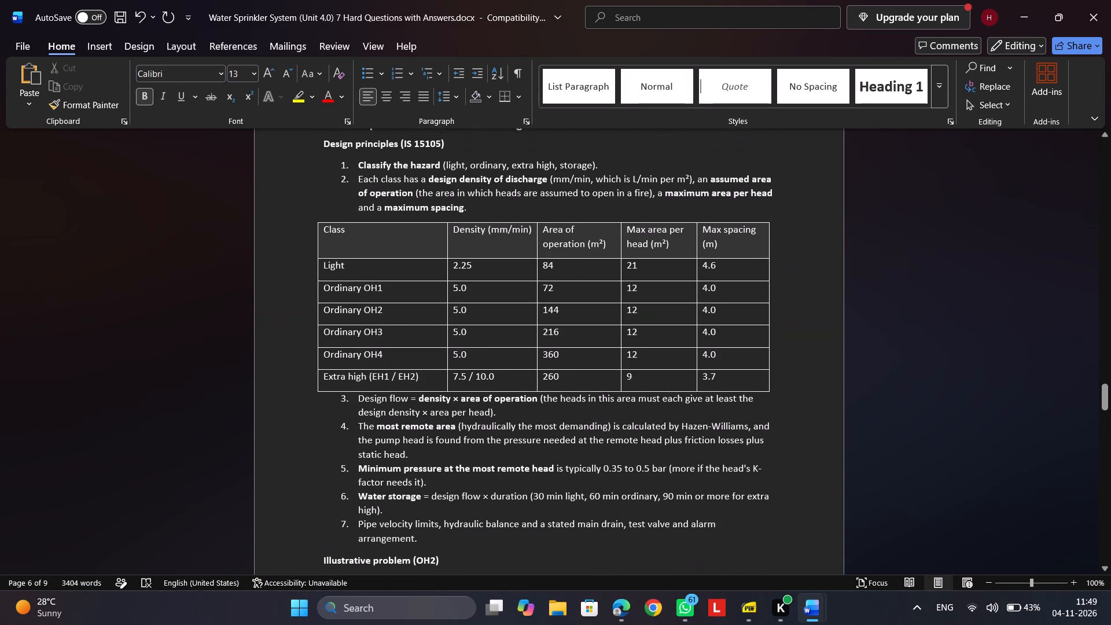
{"action": "scroll", "coordinate": [352, 446], "scroll_direction": "up", "scroll_amount": 3}
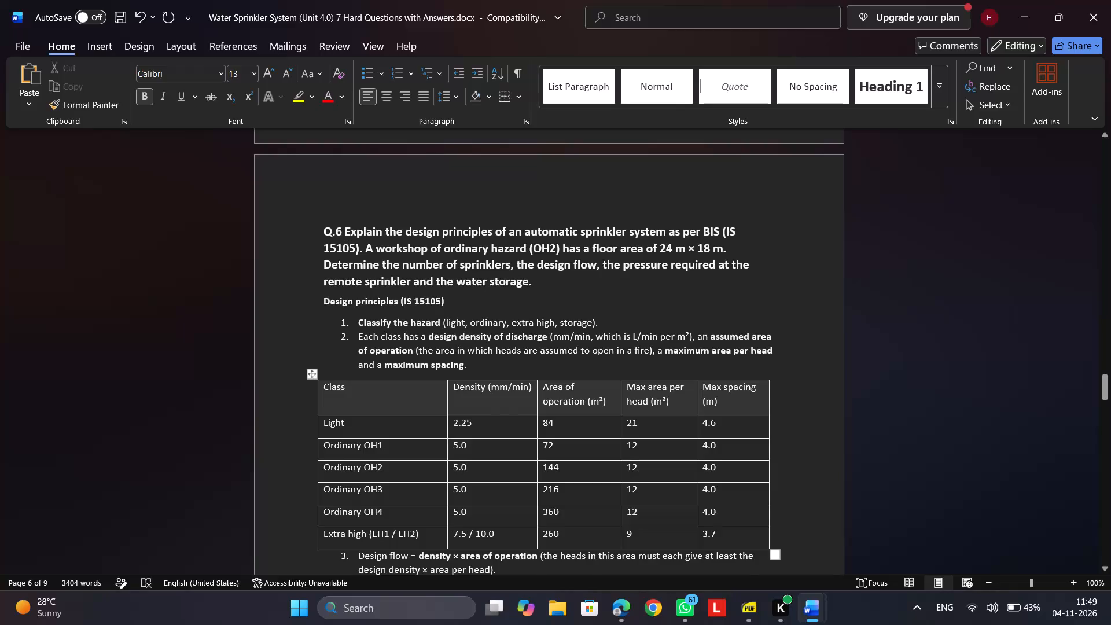
Undo the Q.6 heading edits to restore its title and "Question:" label, keeping points 4 to 6 of Q.5's transformer spray design deleted.
{"action": "key", "text": "ctrl+z"}
{"action": "key", "text": "ctrl+z"}
{"action": "key", "text": "ctrl+z"}
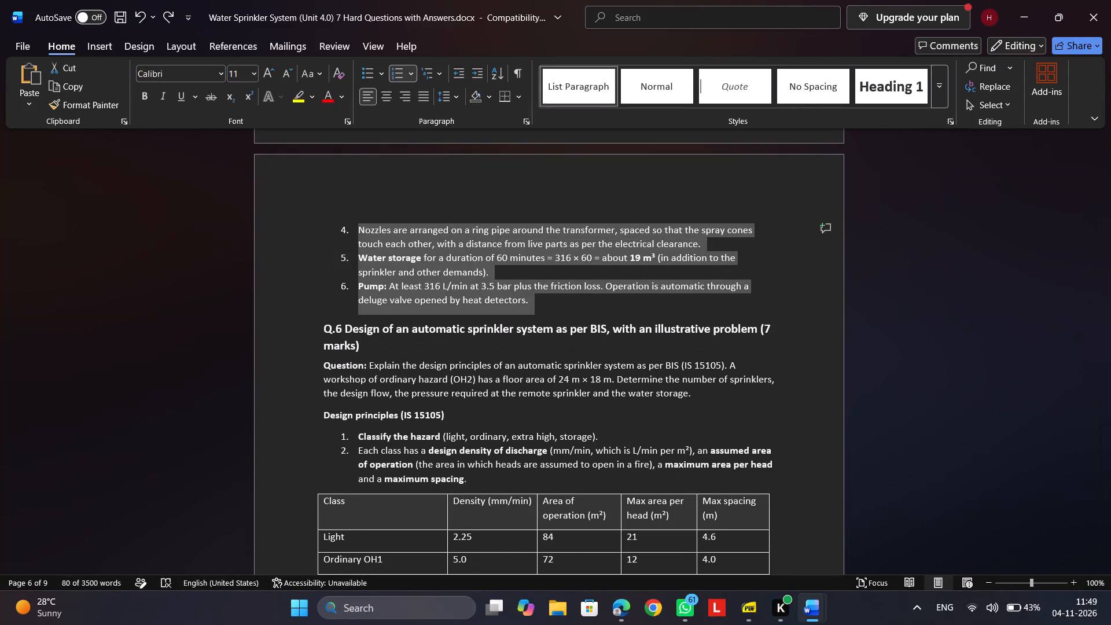
{"action": "key", "text": "BackSpace"}
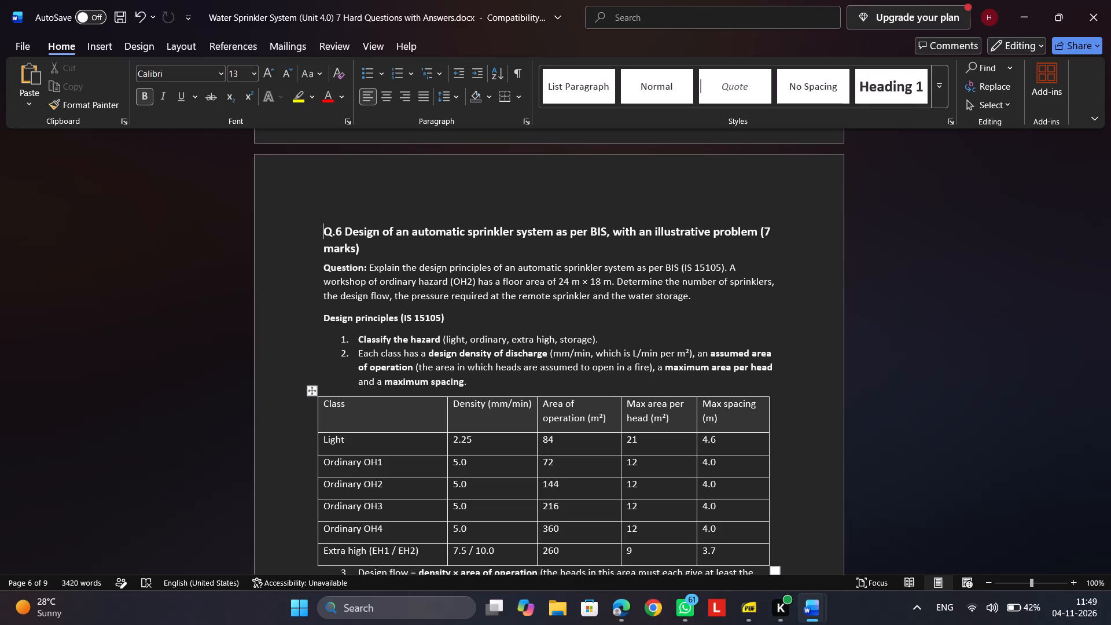
Copy Q.6's title text "Design of an automatic sprinkler system as per BIS, with an illustrative problem (7 marks)" without the question number.
{"action": "left_click_drag", "start_coordinate": [347, 235], "coordinate": [361, 244]}
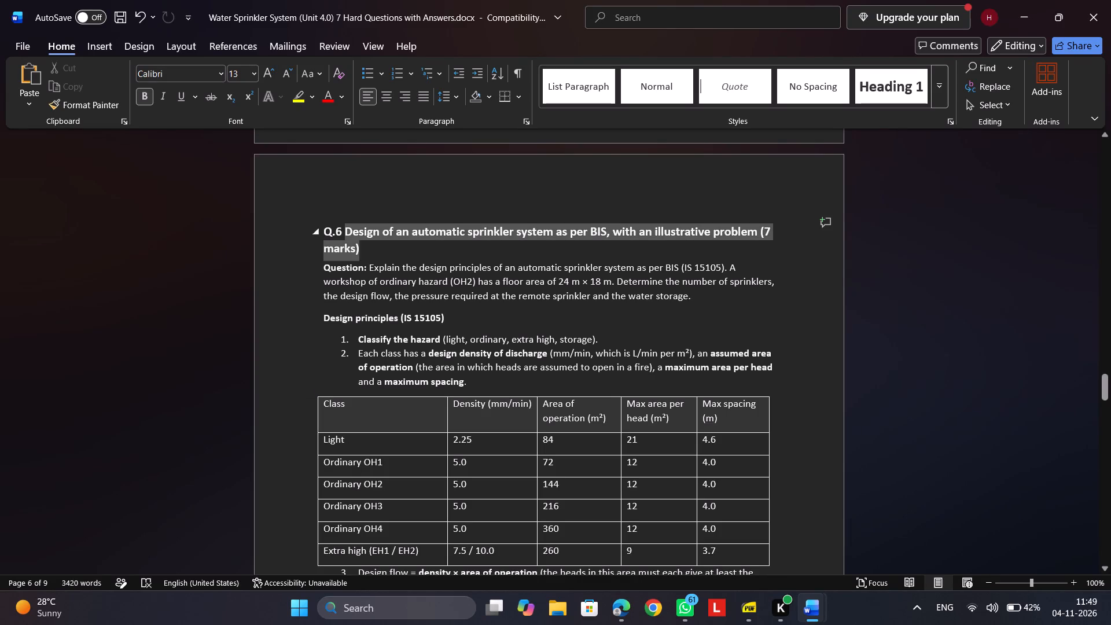
{"action": "left_click_drag", "start_coordinate": [361, 244], "coordinate": [363, 249]}
{"action": "key", "text": "ctrl+c"}
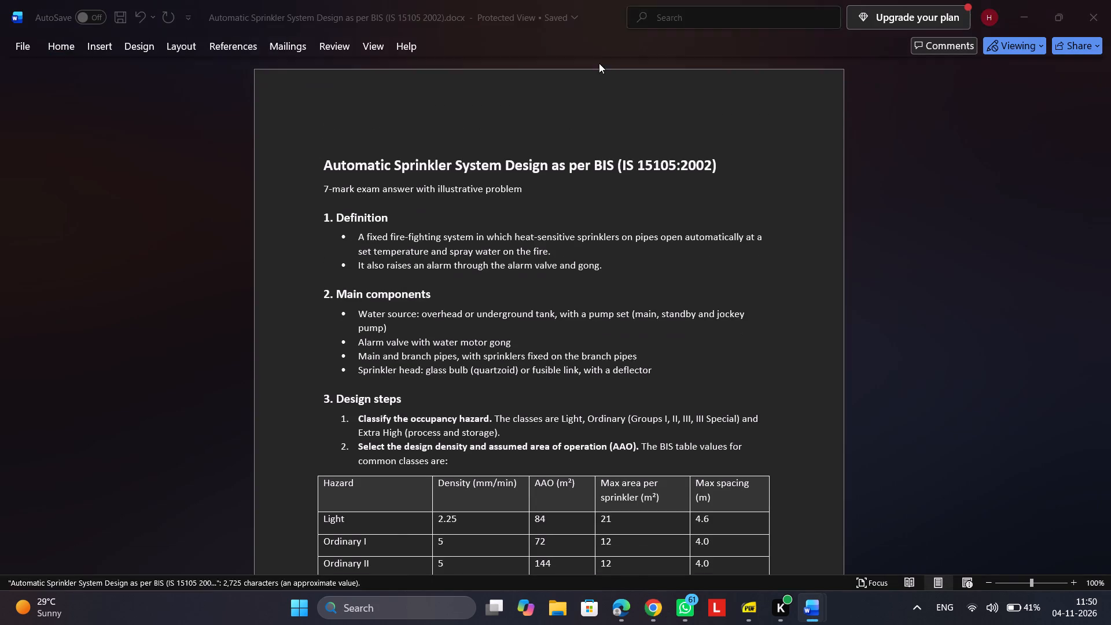
Select the sprinkler system design answer's text, starting from the document title.
{"action": "left_click_drag", "start_coordinate": [325, 242], "coordinate": [418, 363]}
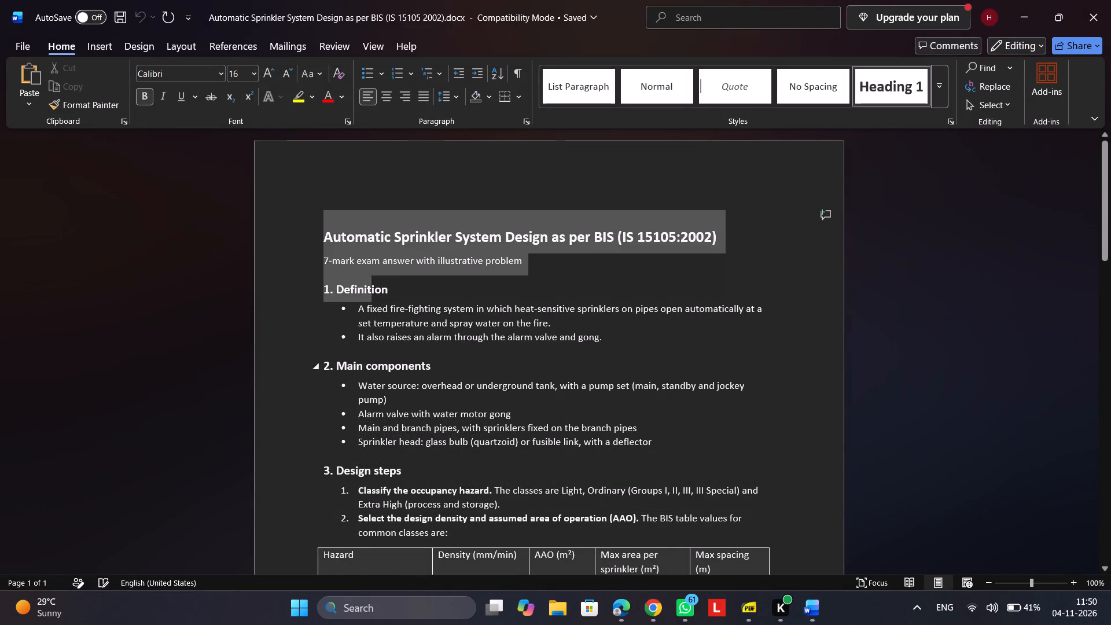
Extend the selection from the document title through design step 8, "Find the water storage", and copy it.
{"action": "left_click_drag", "start_coordinate": [418, 363], "coordinate": [522, 580]}
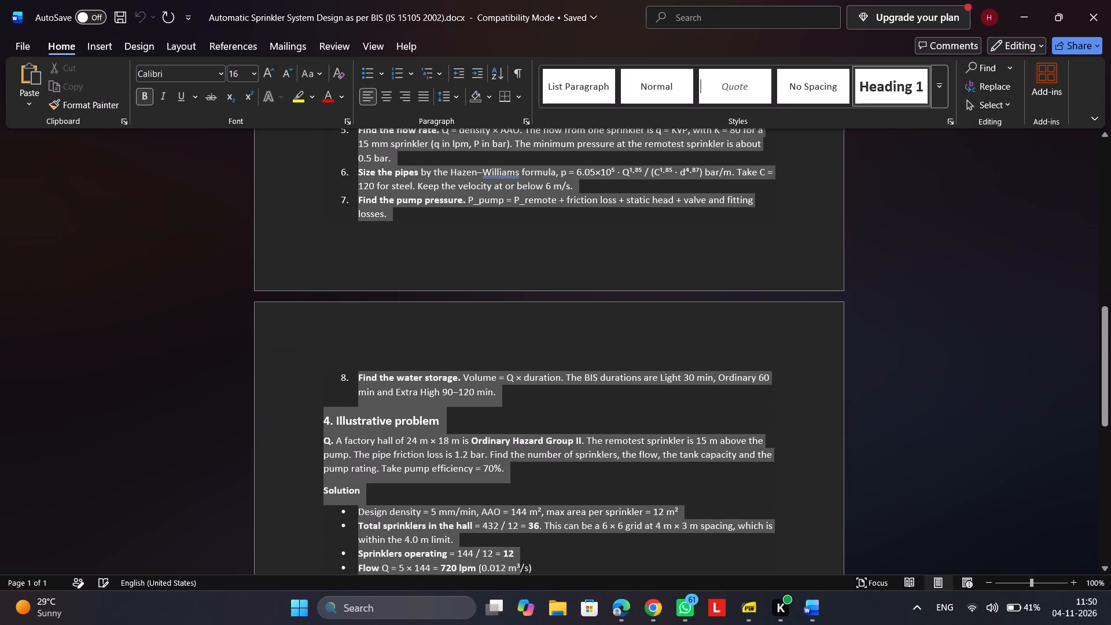
{"action": "left_click_drag", "start_coordinate": [522, 580], "coordinate": [446, 54]}
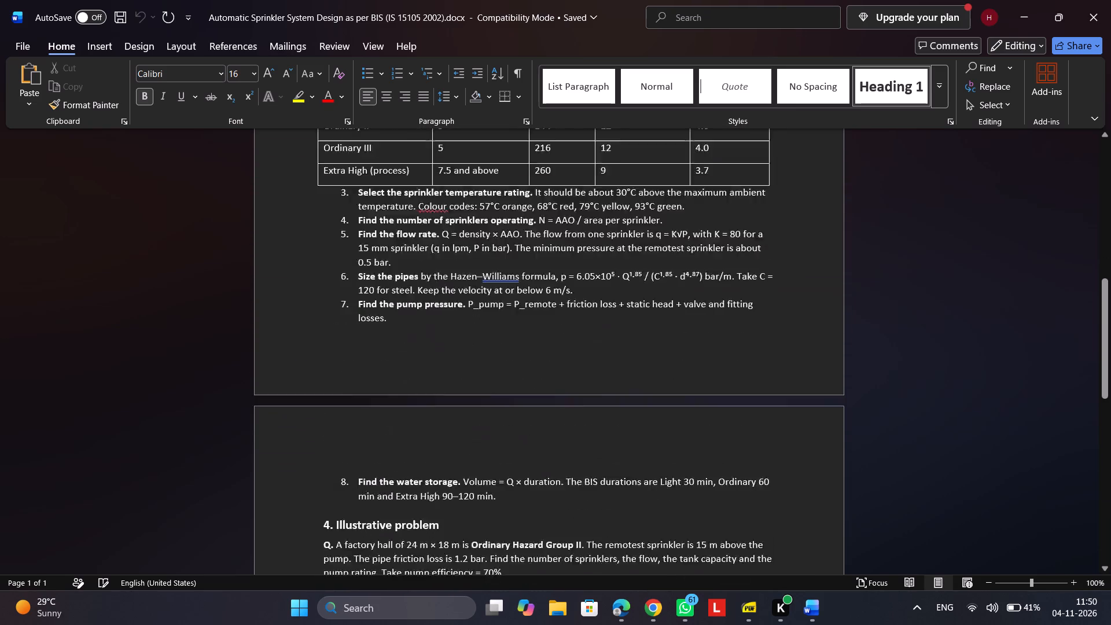
{"action": "left_click_drag", "start_coordinate": [446, 54], "coordinate": [520, 540]}
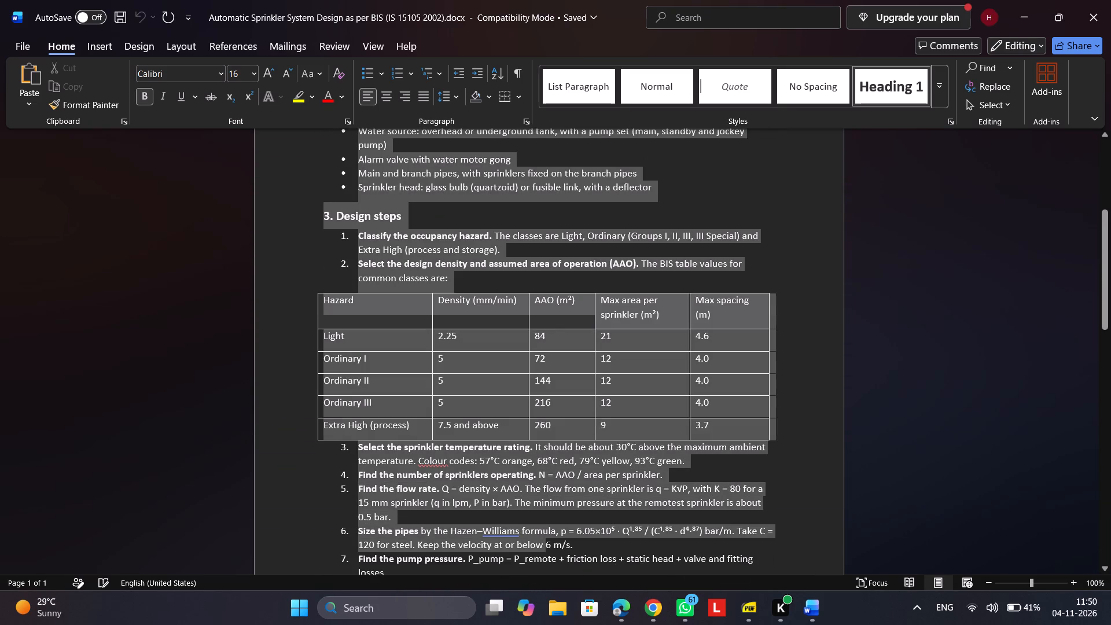
{"action": "left_click_drag", "start_coordinate": [520, 540], "coordinate": [425, 547]}
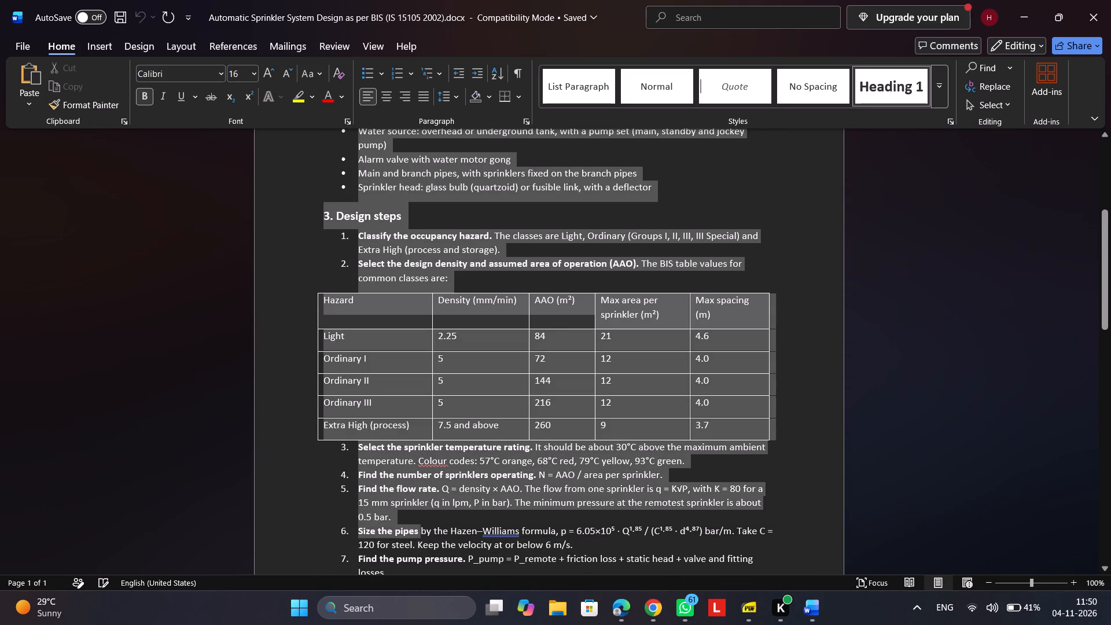
{"action": "left_click_drag", "start_coordinate": [425, 547], "coordinate": [502, 440]}
{"action": "key", "text": "ctrl+c"}
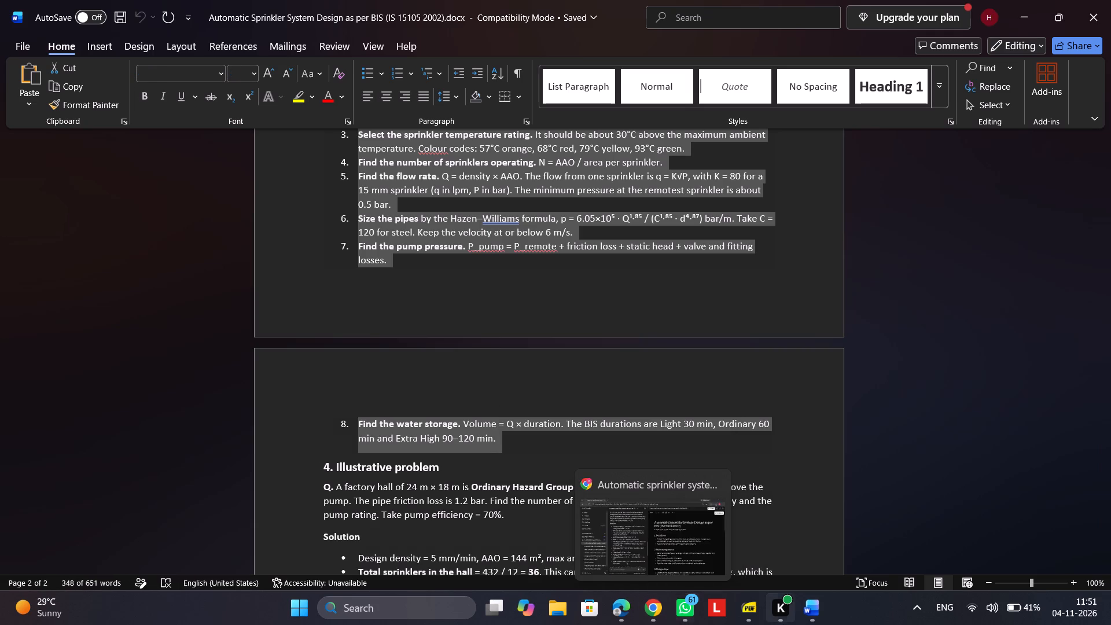